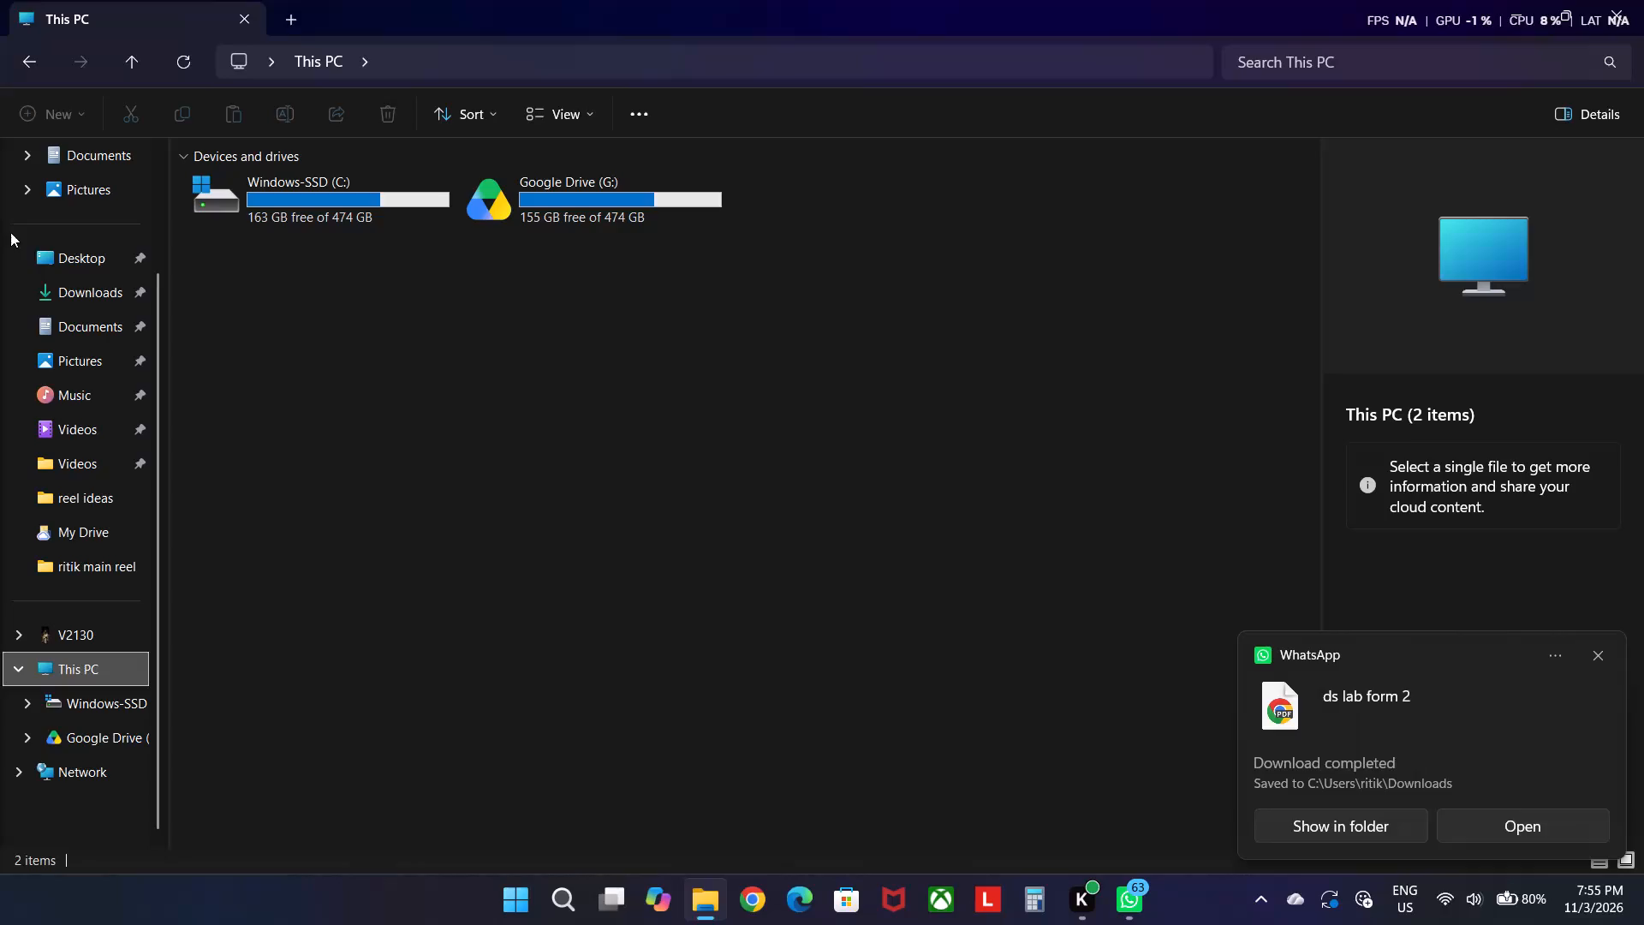
Open the PDF "ds lab form 2" from the Downloads folder in Word, for this time only.
{"action": "left_click", "coordinate": [73, 289]}
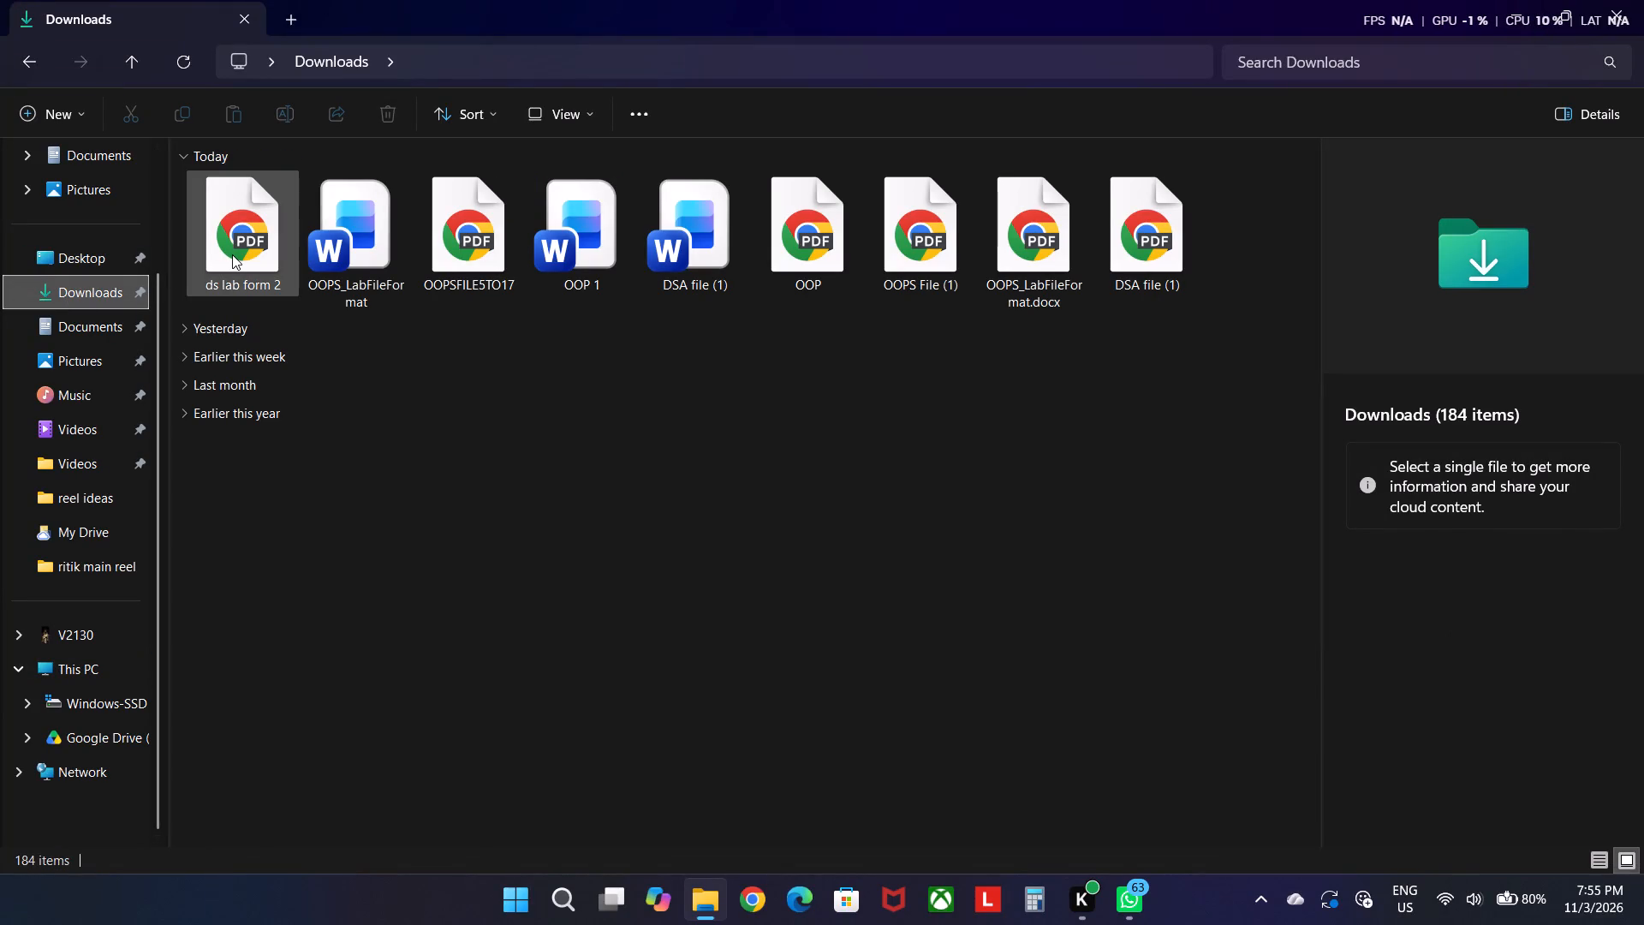
{"action": "right_click", "coordinate": [232, 254]}
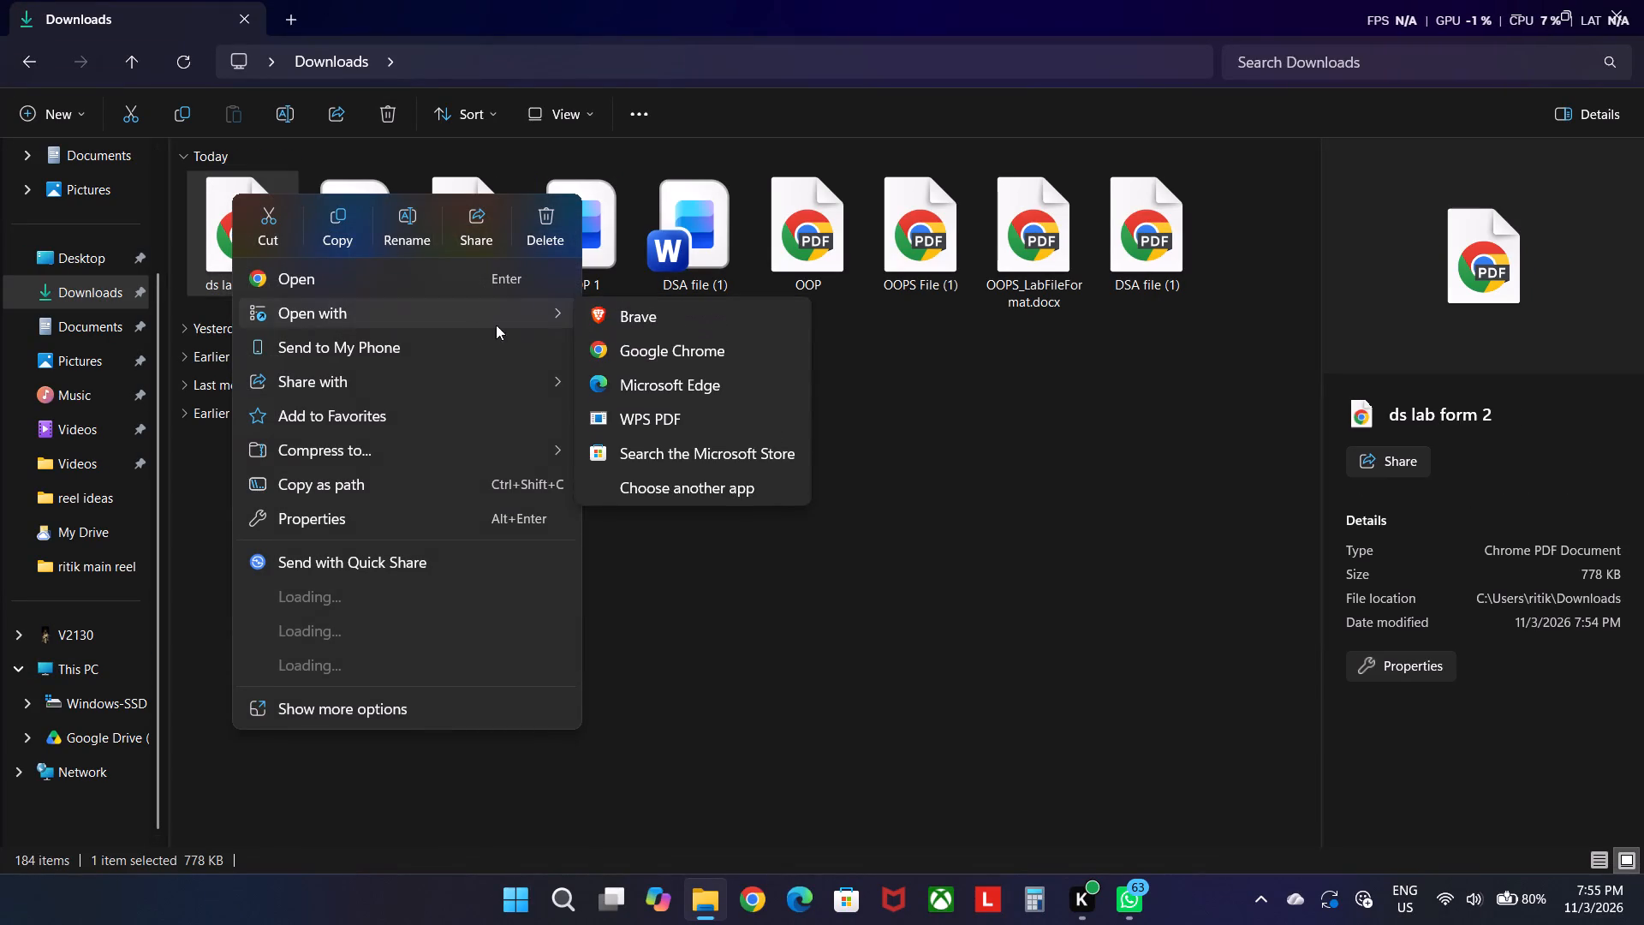
{"action": "left_click", "coordinate": [615, 478]}
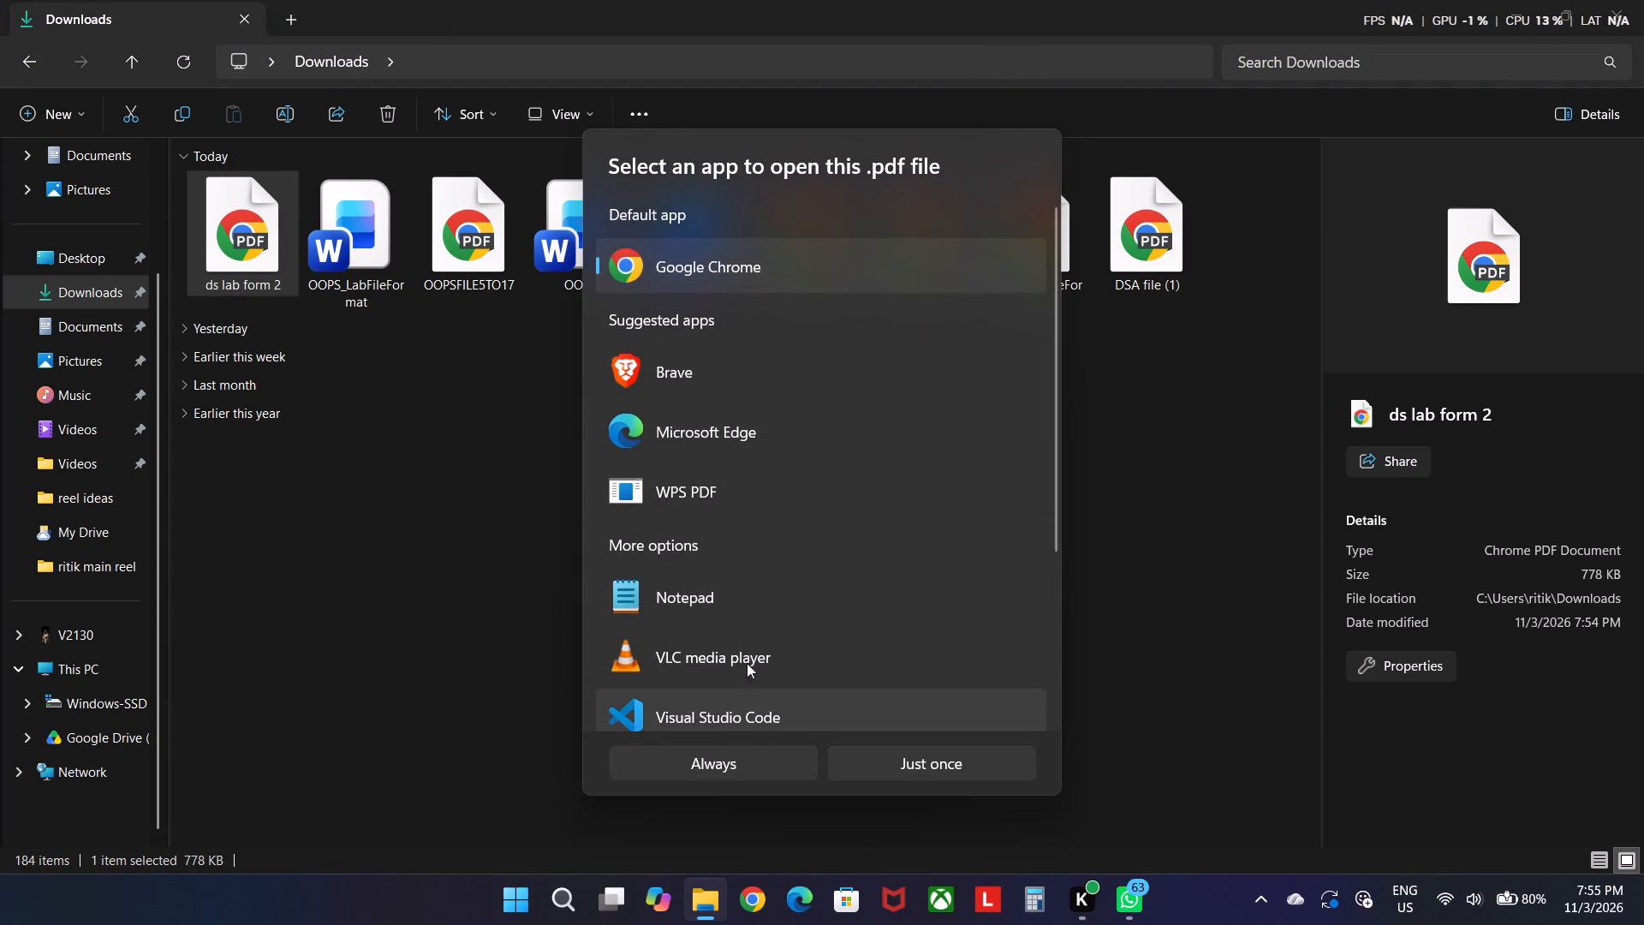
{"action": "scroll", "coordinate": [737, 559], "scroll_direction": "down", "scroll_amount": 4}
{"action": "left_click", "coordinate": [745, 597]}
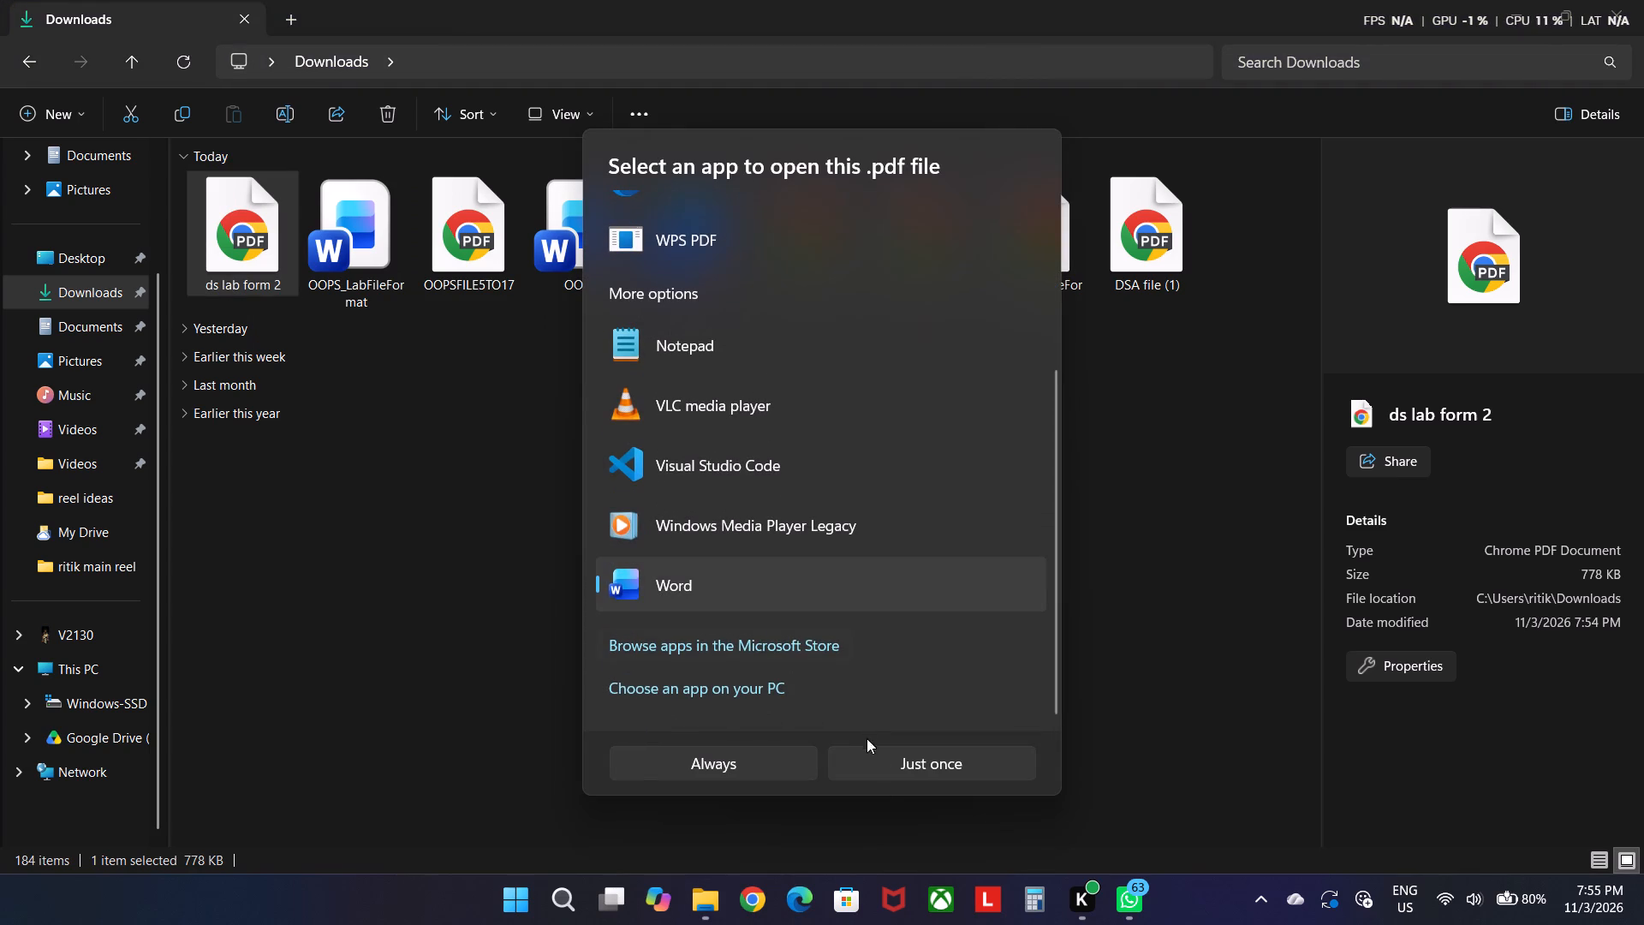
{"action": "left_click", "coordinate": [885, 767]}
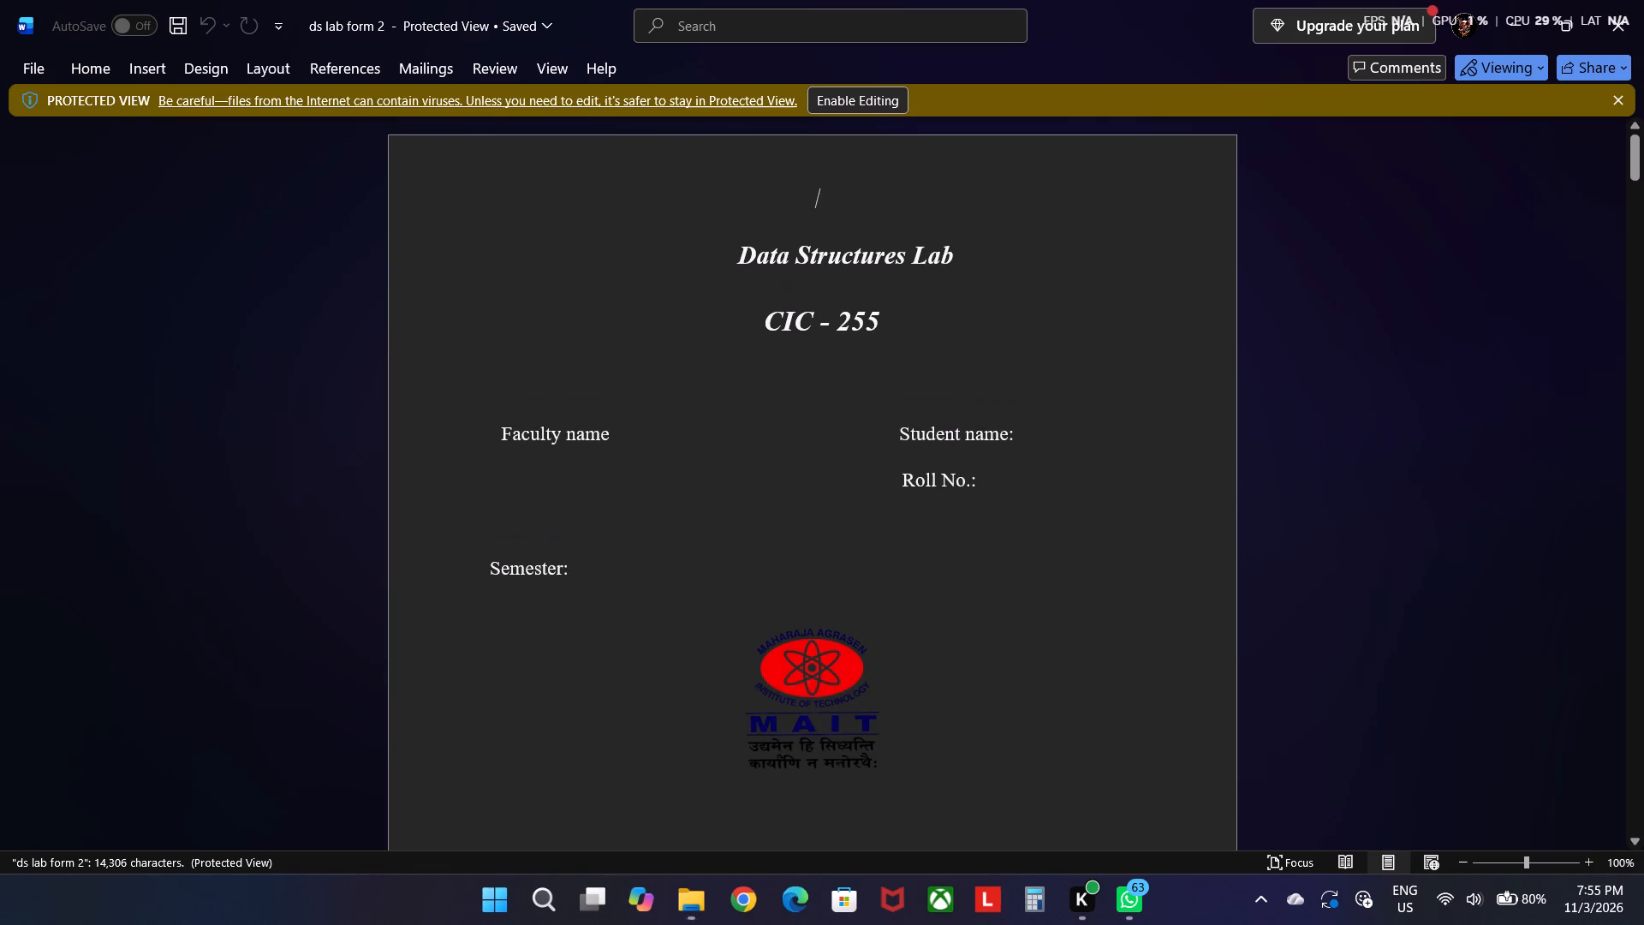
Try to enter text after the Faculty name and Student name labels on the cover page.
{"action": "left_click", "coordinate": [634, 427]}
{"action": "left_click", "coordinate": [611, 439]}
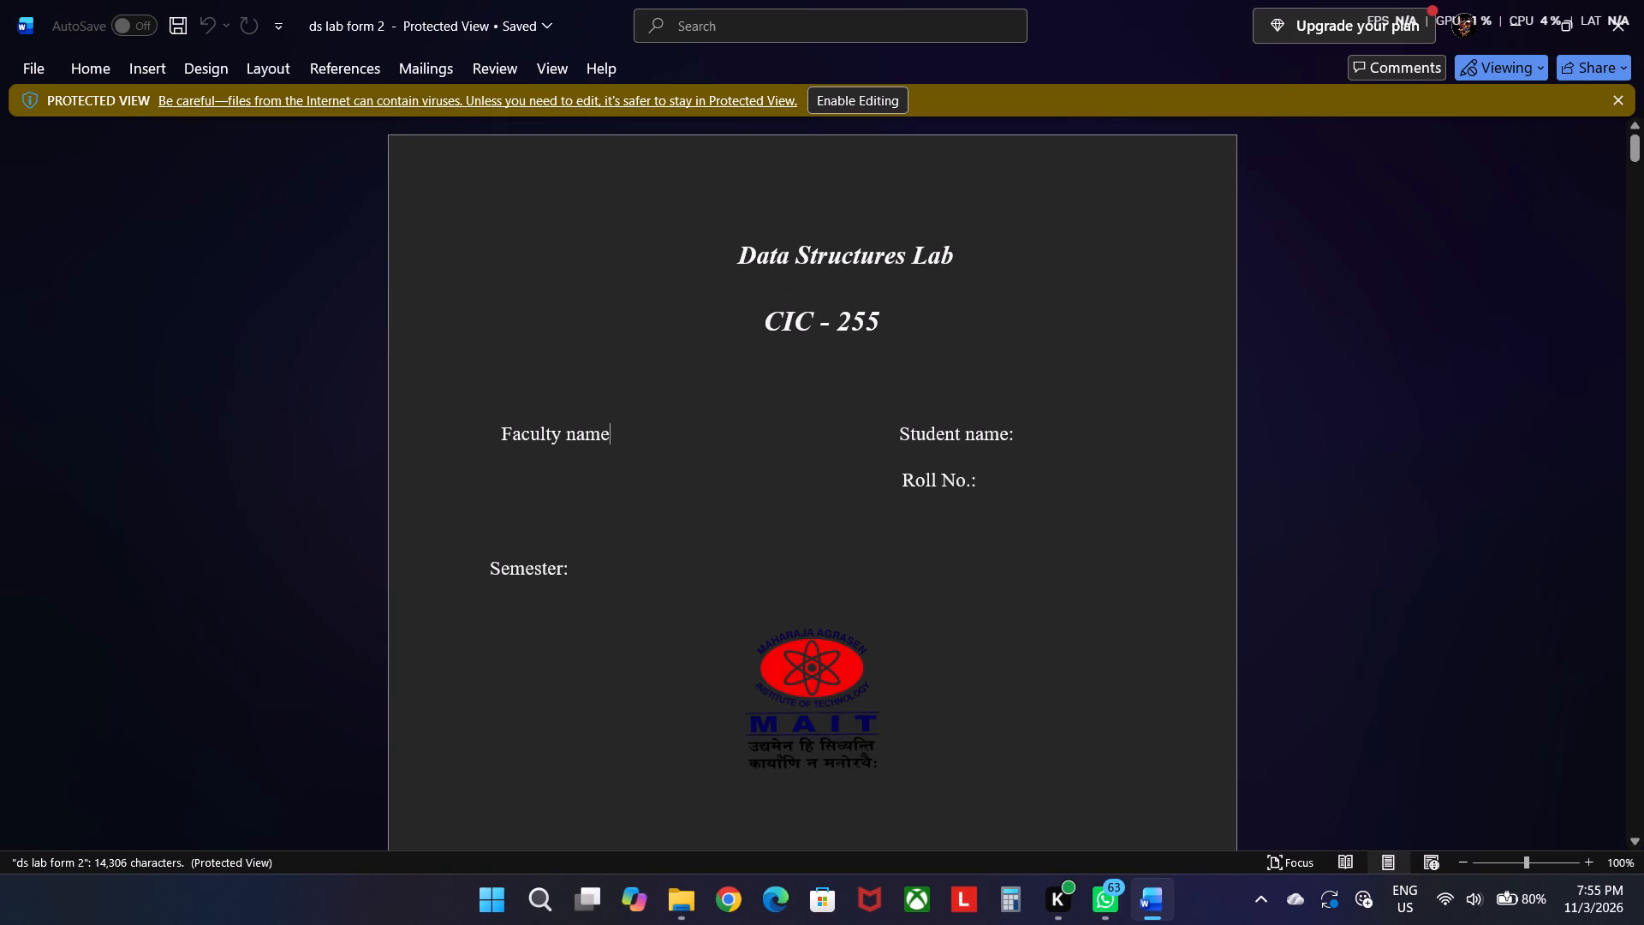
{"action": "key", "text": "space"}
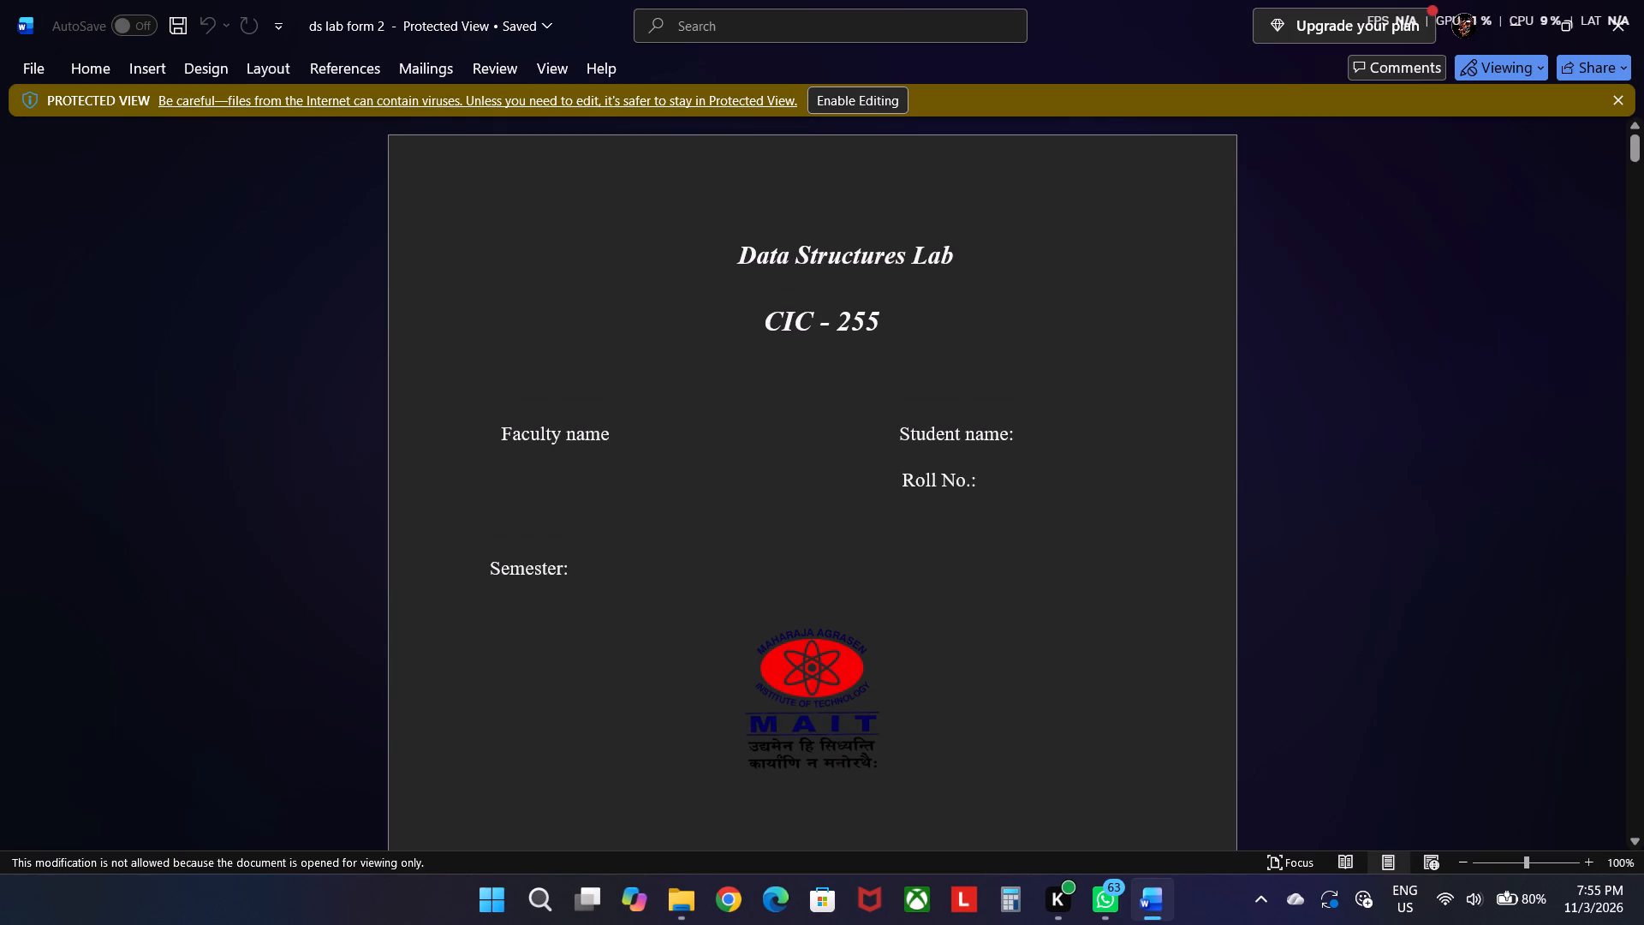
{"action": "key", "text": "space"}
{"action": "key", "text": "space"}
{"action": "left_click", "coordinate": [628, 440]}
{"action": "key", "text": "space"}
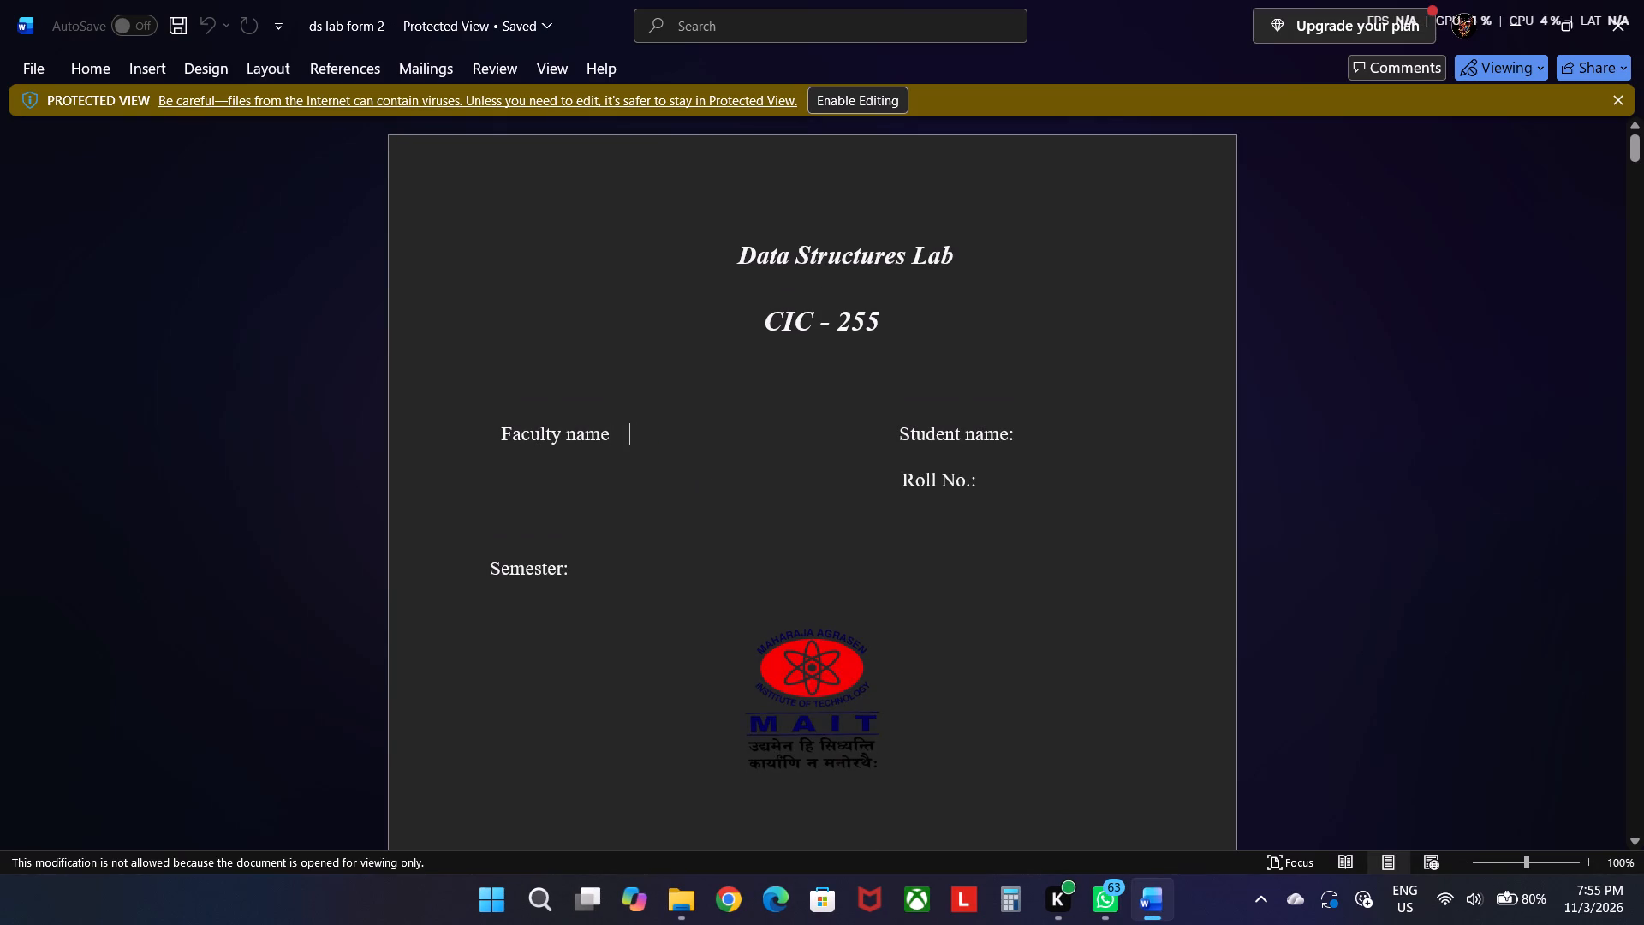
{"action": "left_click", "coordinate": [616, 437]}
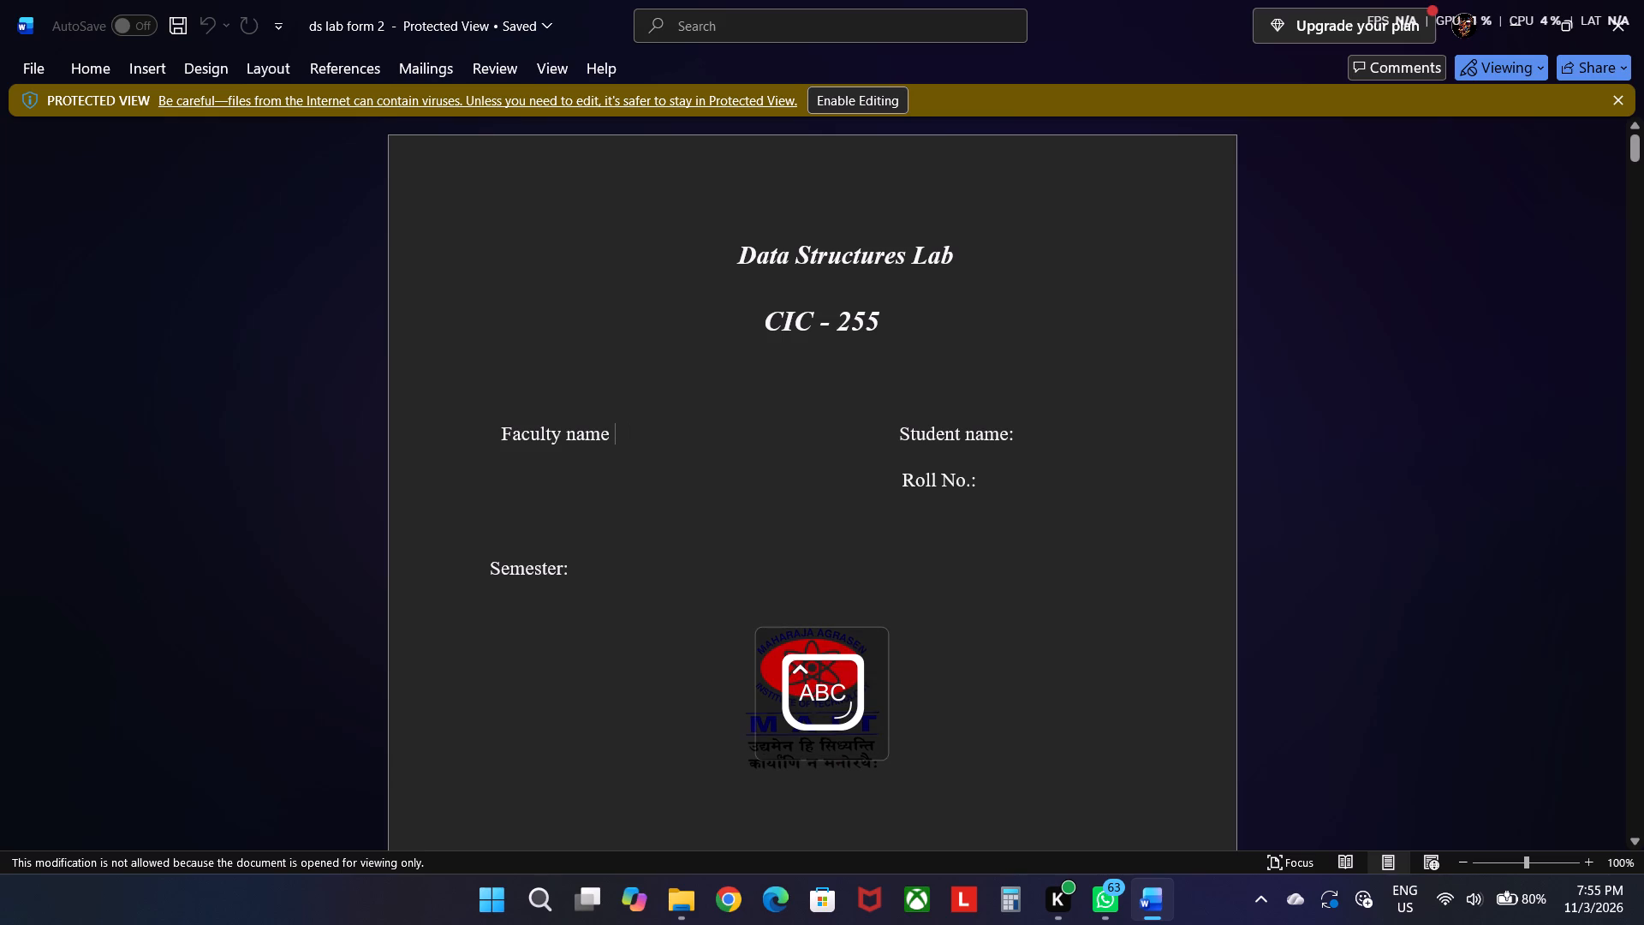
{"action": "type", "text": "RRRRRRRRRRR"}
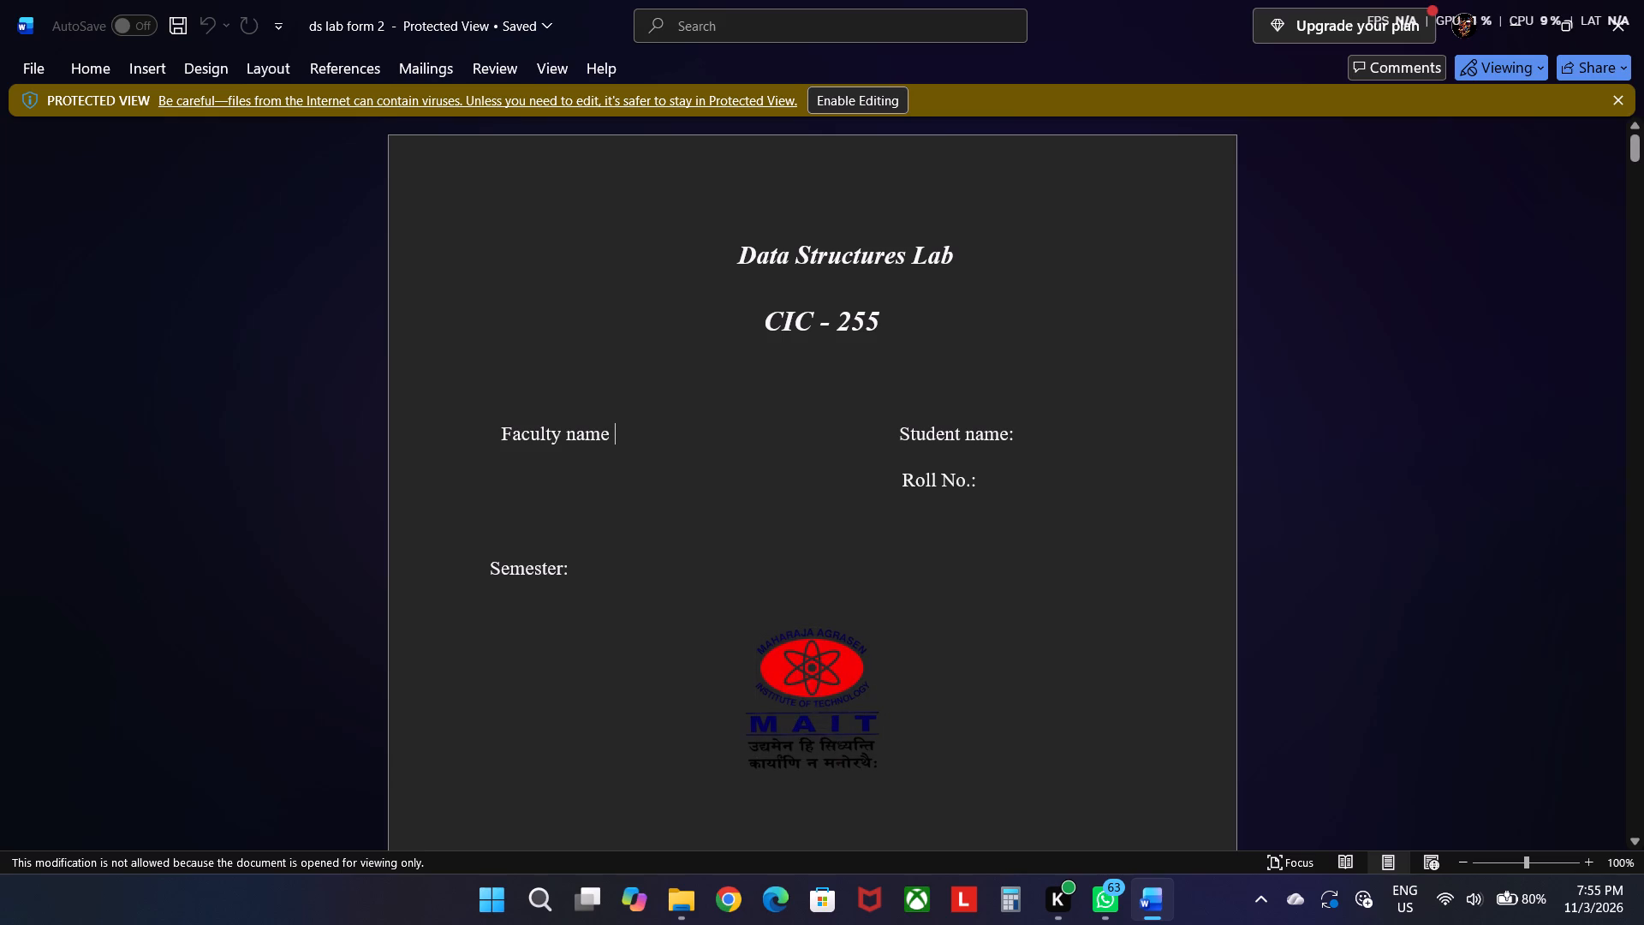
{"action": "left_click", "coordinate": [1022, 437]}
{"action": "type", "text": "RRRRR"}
Enable editing for the protected document.
{"action": "left_click", "coordinate": [899, 106]}
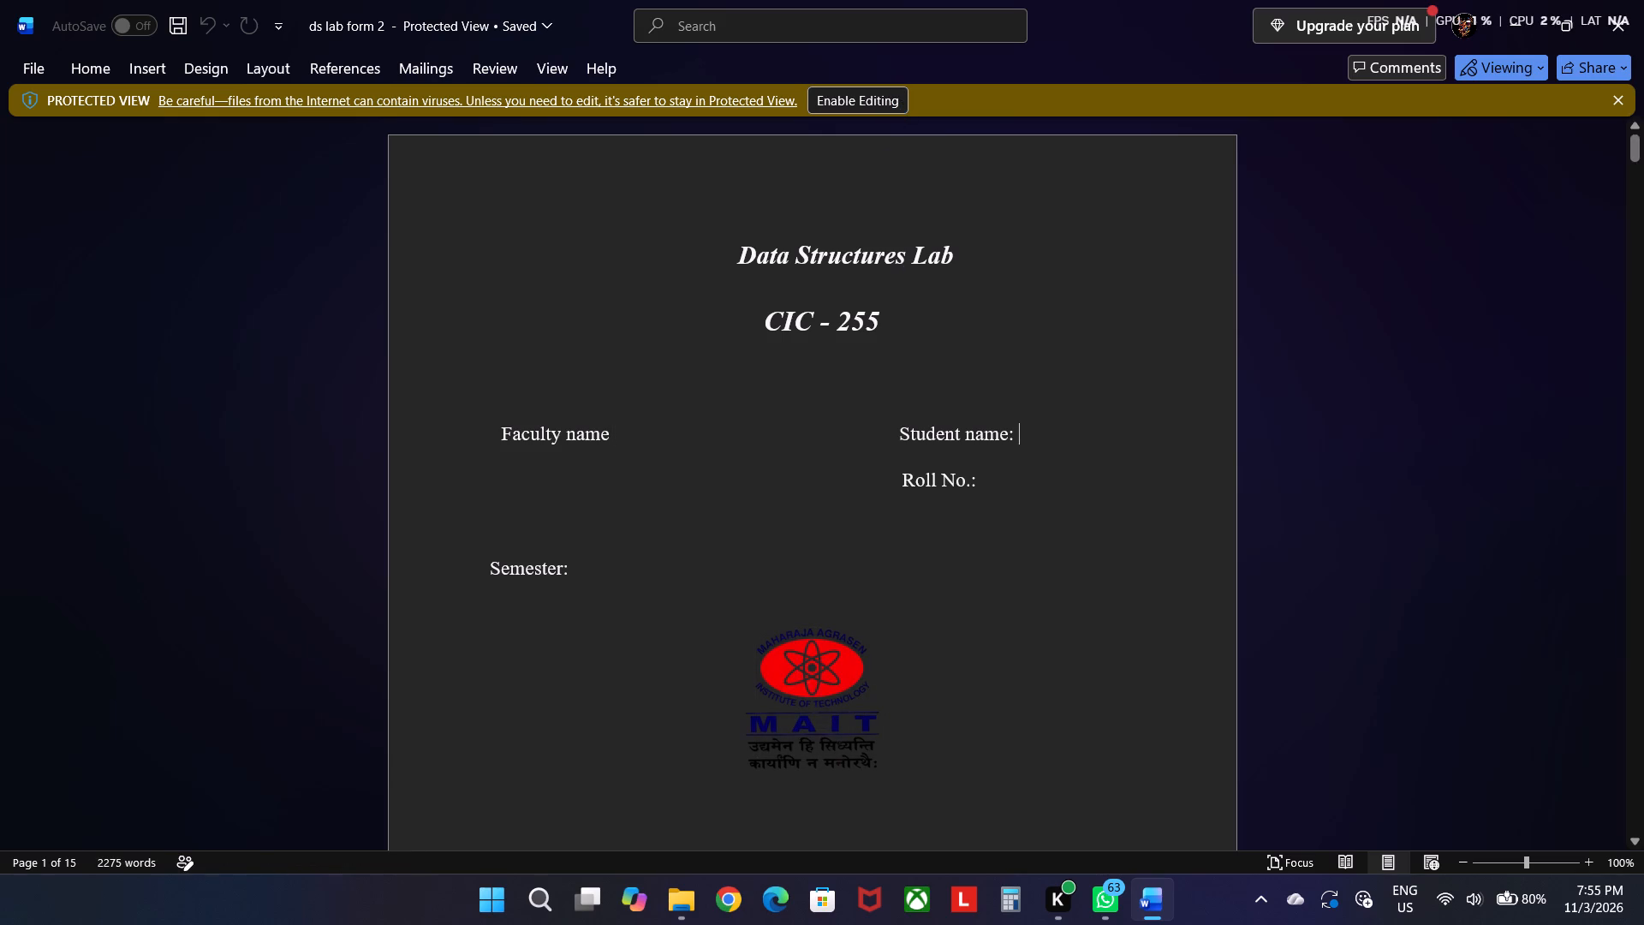
{"action": "left_click", "coordinate": [640, 504]}
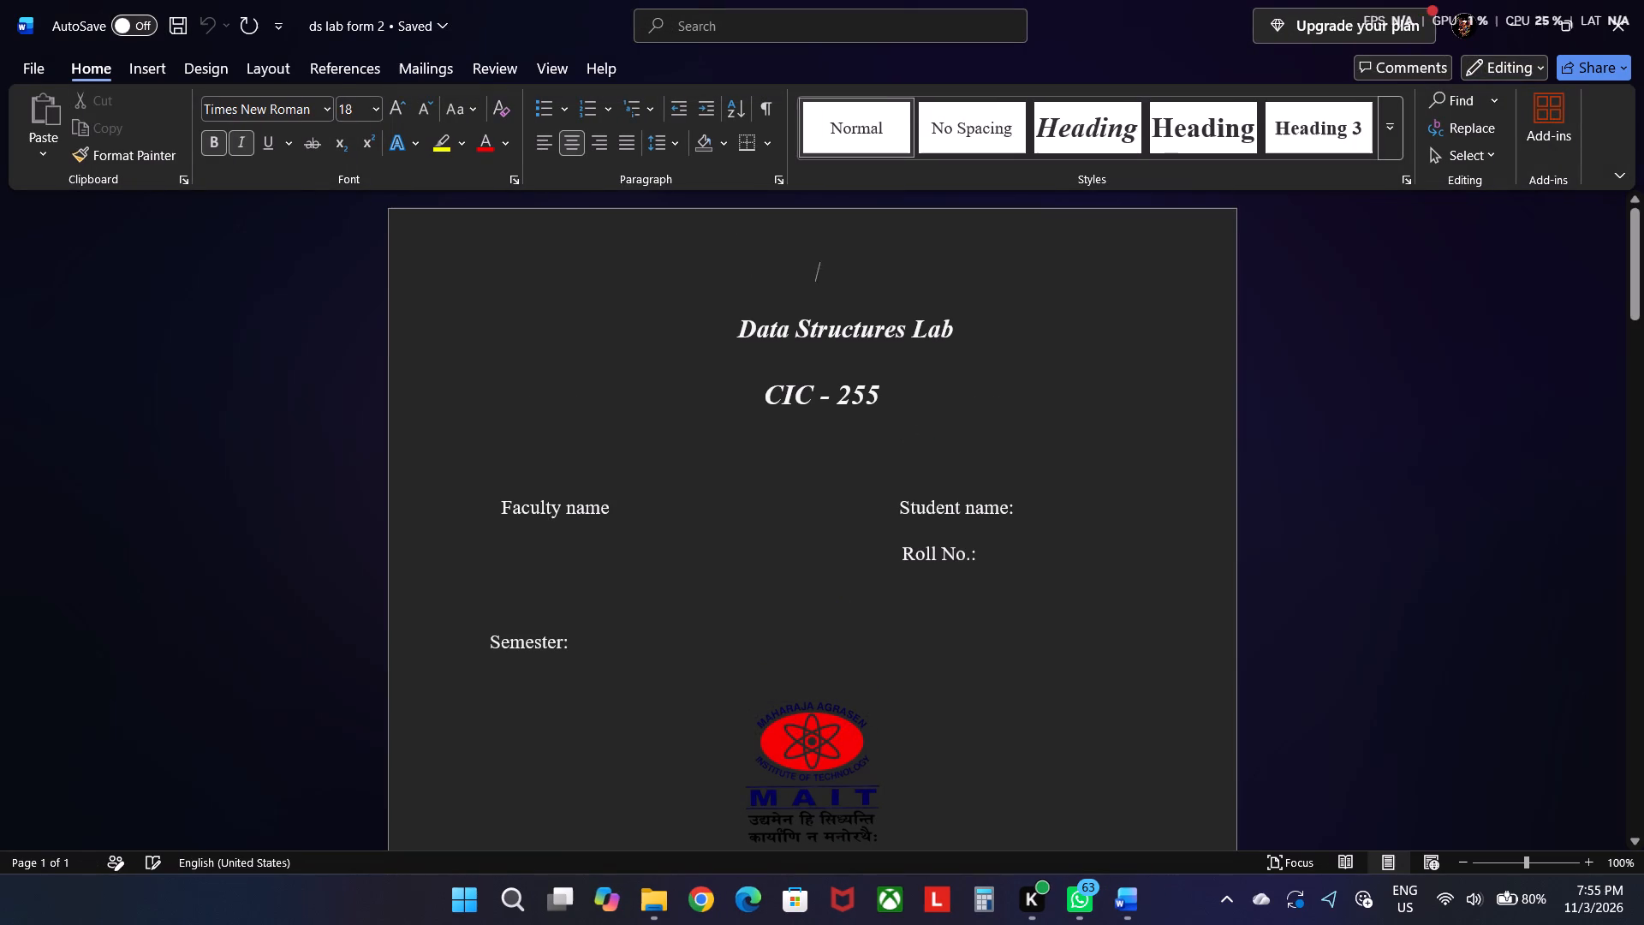
Pull the Semester label up to the line directly under Roll No., lined up with that label.
{"action": "left_click", "coordinate": [483, 647]}
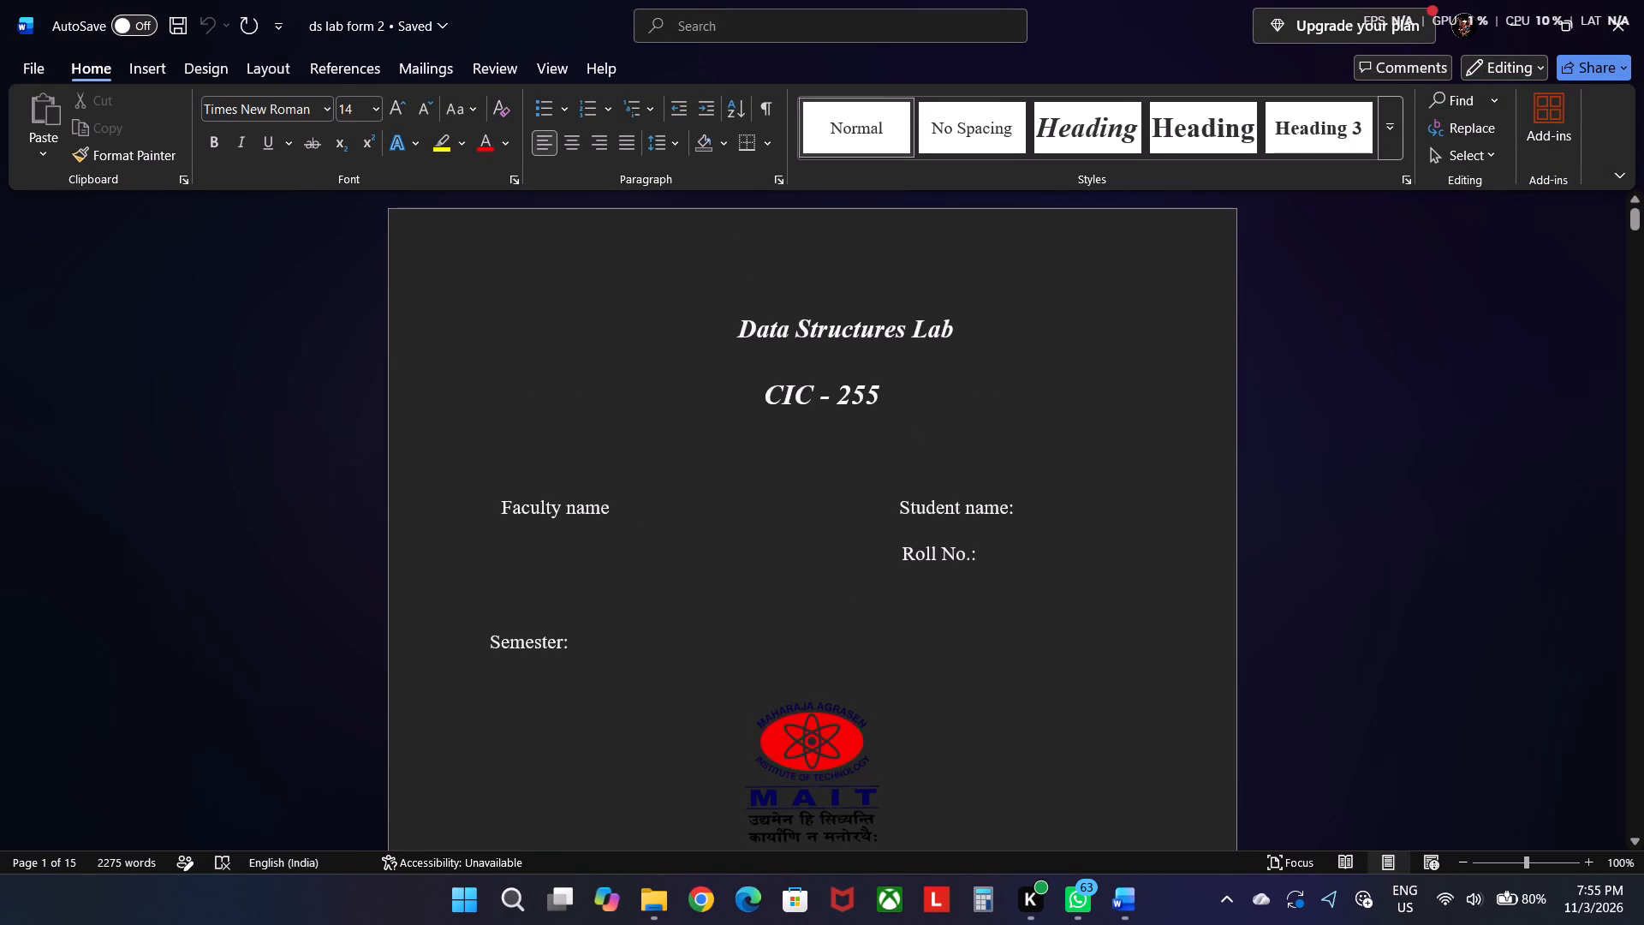
{"action": "key", "text": "BackSpace"}
{"action": "key", "text": "BackSpace"}
{"action": "key", "text": "BackSpace"}
{"action": "key", "text": "BackSpace"}
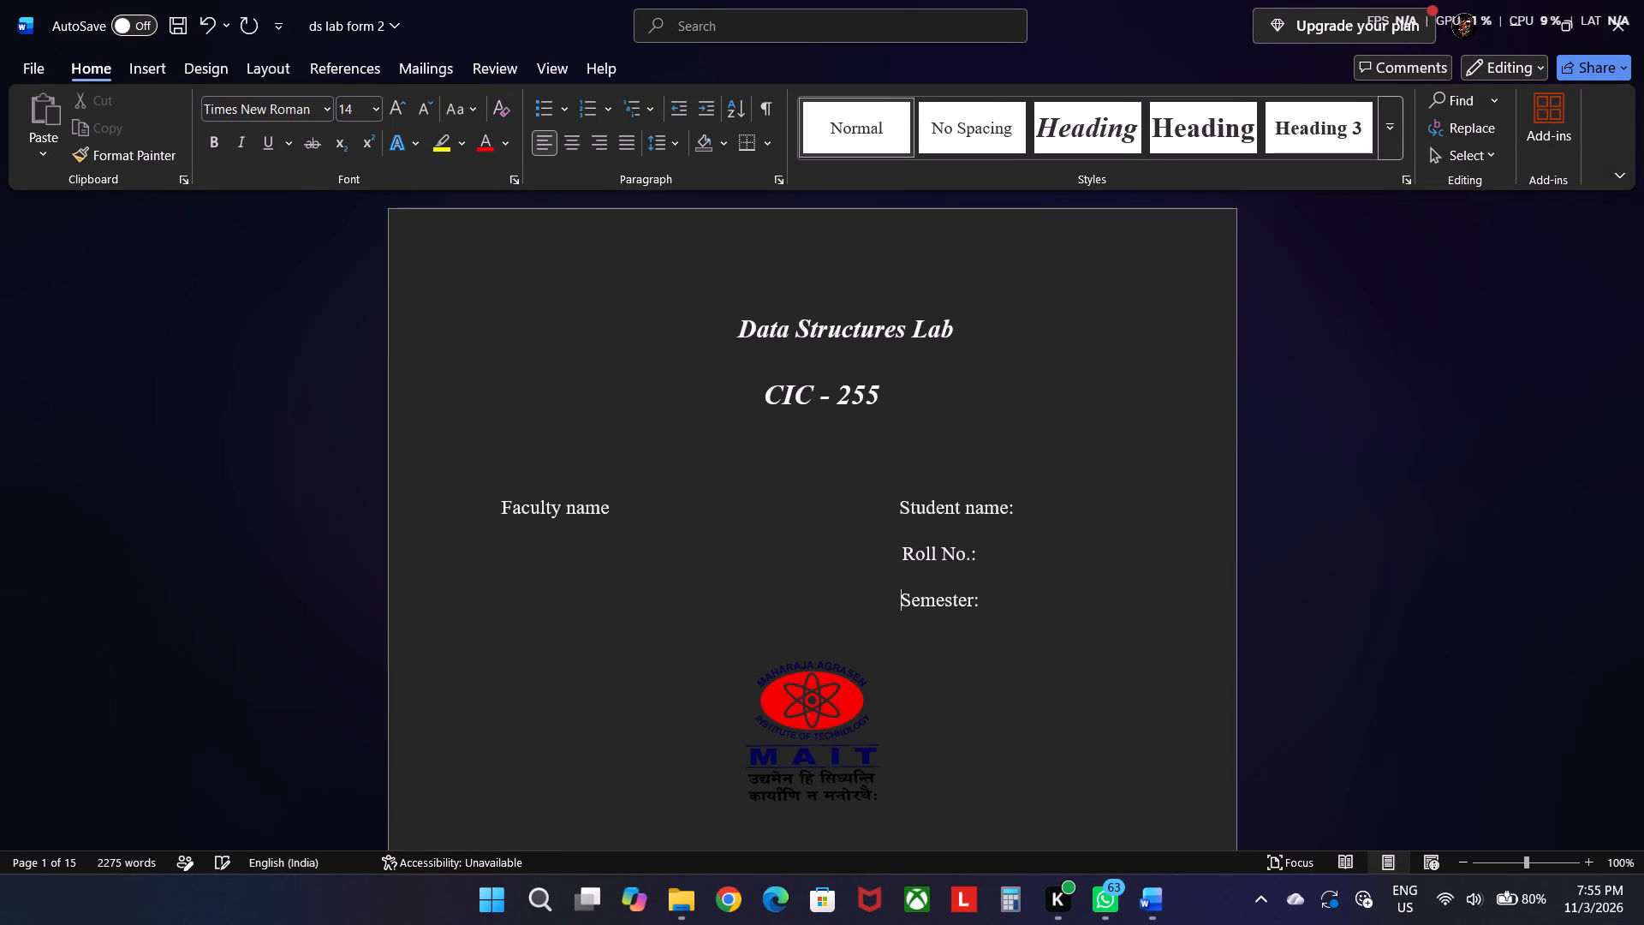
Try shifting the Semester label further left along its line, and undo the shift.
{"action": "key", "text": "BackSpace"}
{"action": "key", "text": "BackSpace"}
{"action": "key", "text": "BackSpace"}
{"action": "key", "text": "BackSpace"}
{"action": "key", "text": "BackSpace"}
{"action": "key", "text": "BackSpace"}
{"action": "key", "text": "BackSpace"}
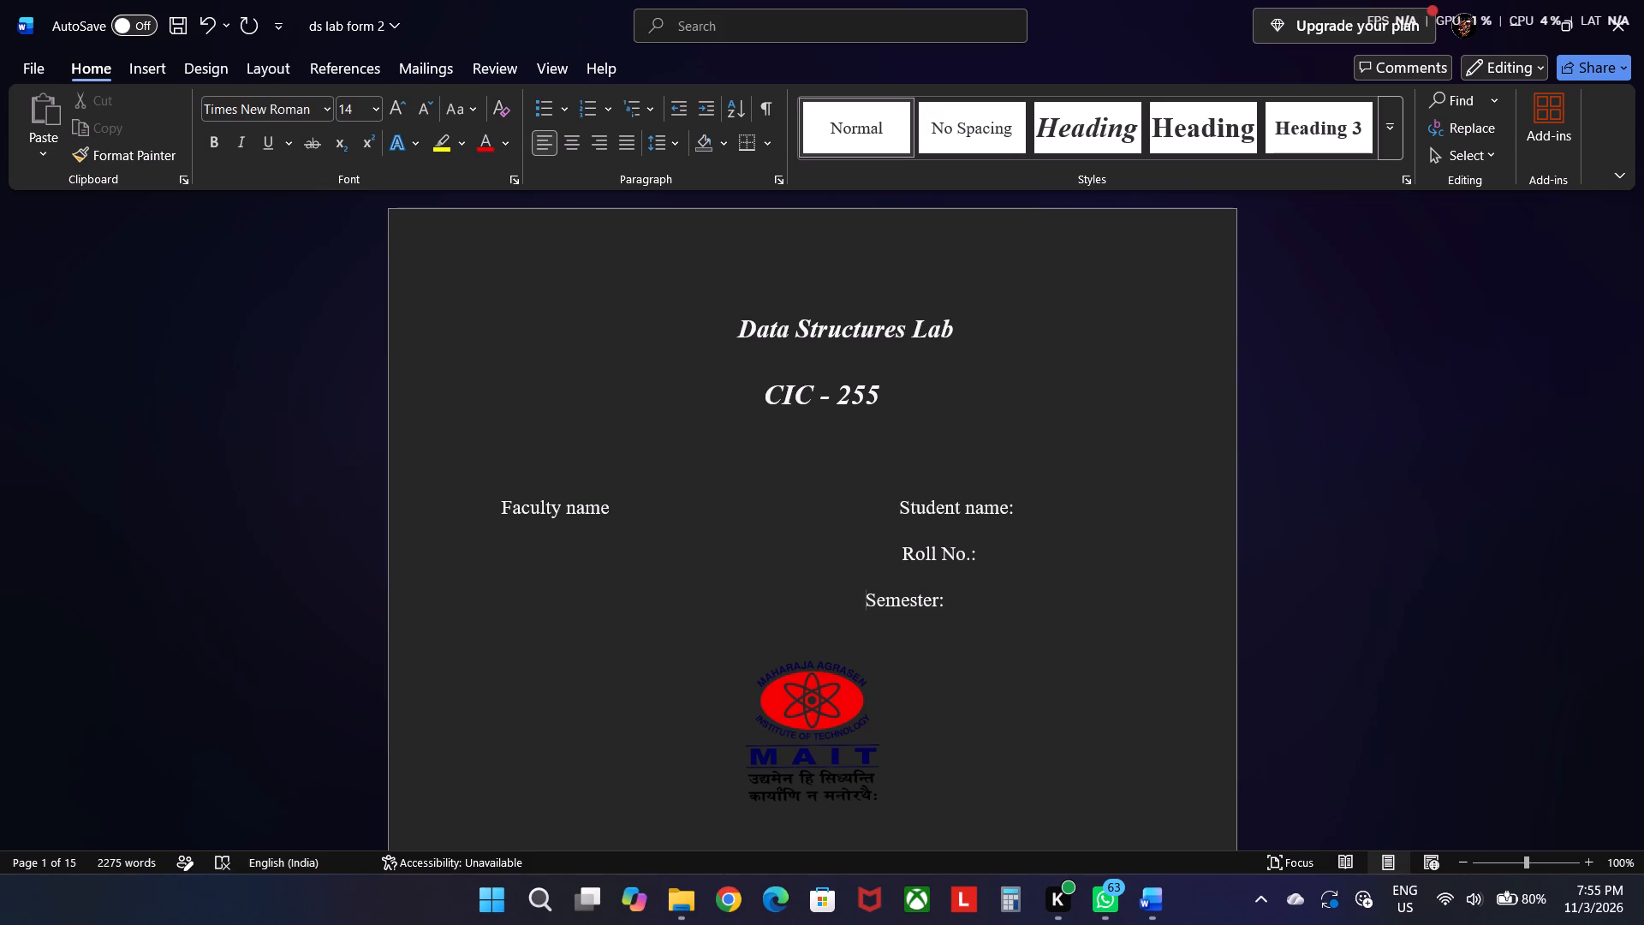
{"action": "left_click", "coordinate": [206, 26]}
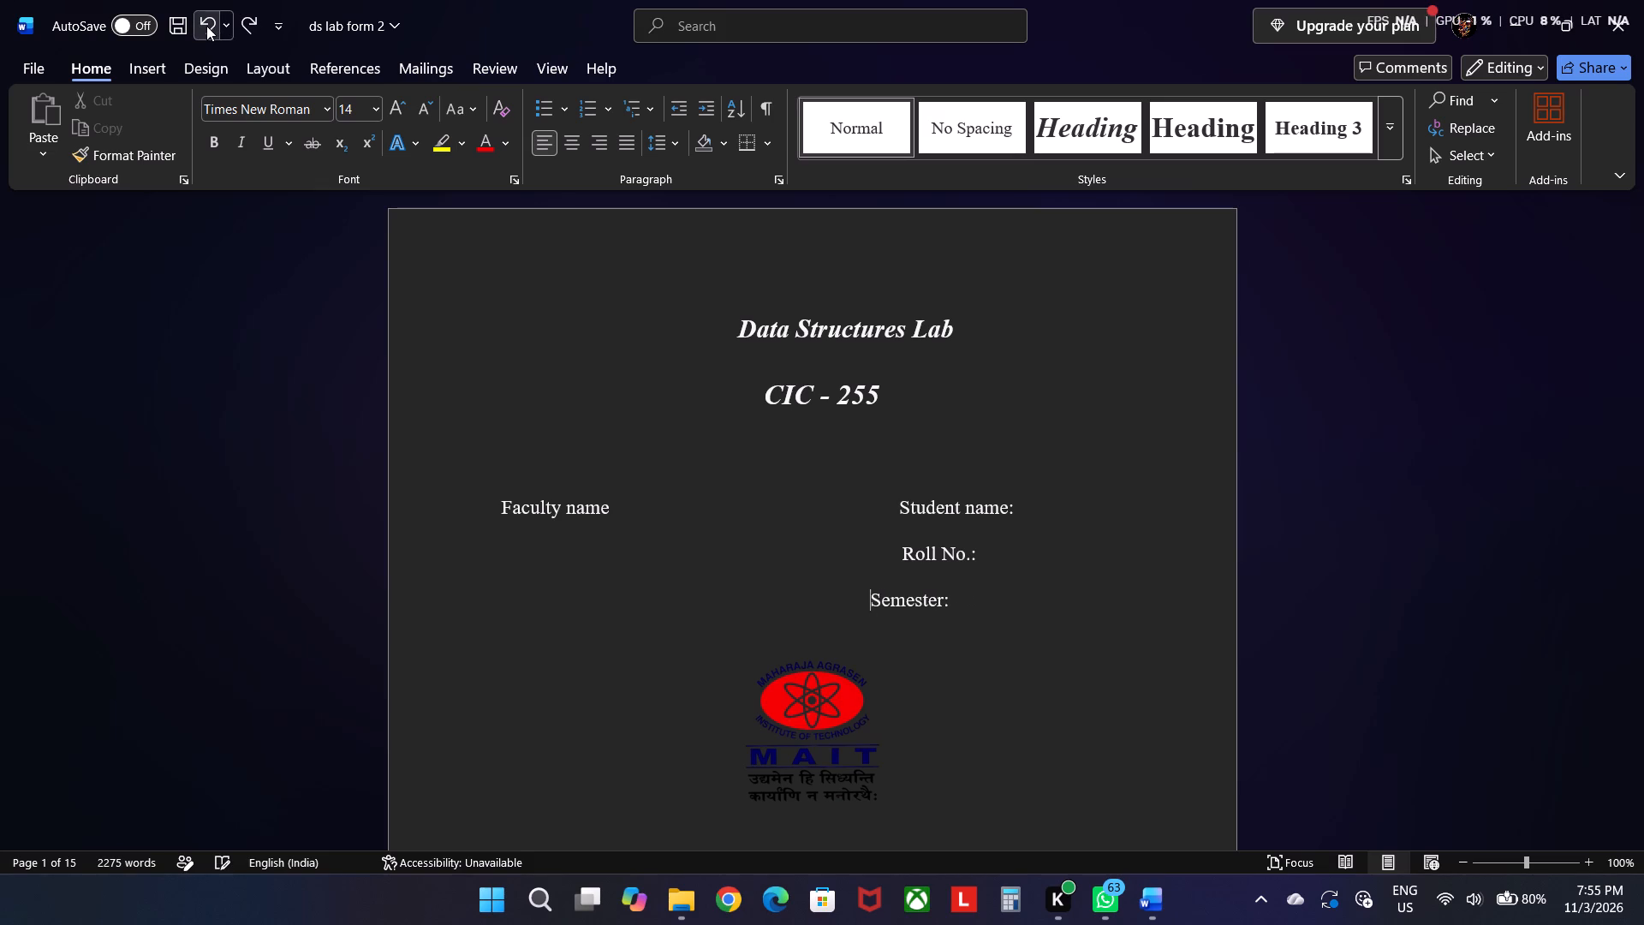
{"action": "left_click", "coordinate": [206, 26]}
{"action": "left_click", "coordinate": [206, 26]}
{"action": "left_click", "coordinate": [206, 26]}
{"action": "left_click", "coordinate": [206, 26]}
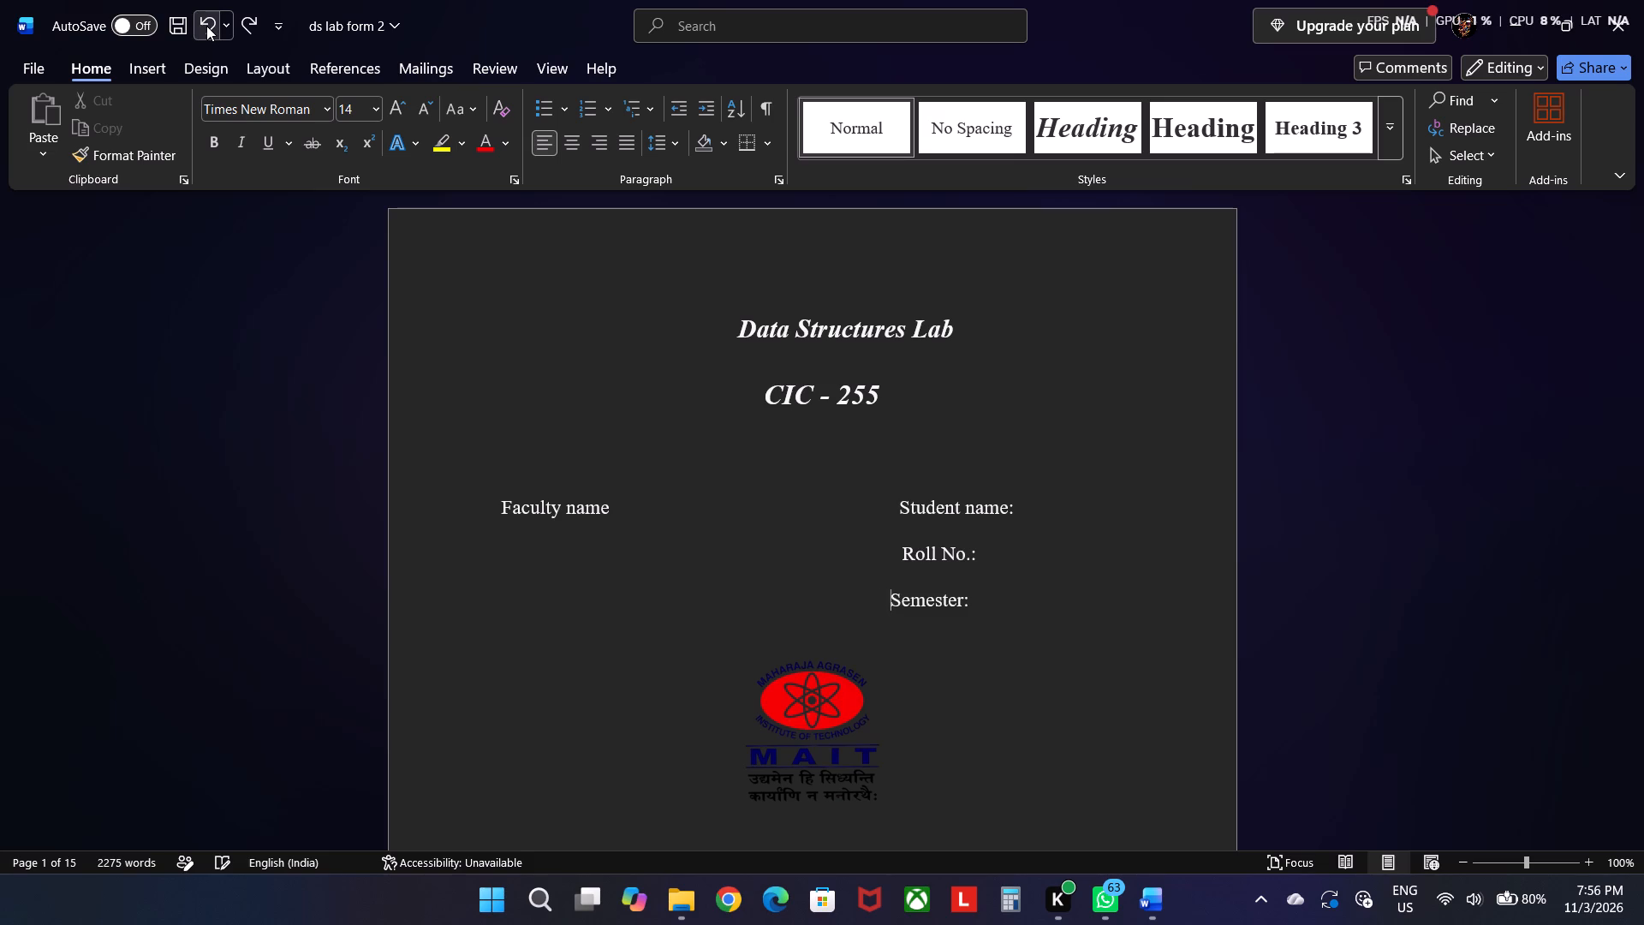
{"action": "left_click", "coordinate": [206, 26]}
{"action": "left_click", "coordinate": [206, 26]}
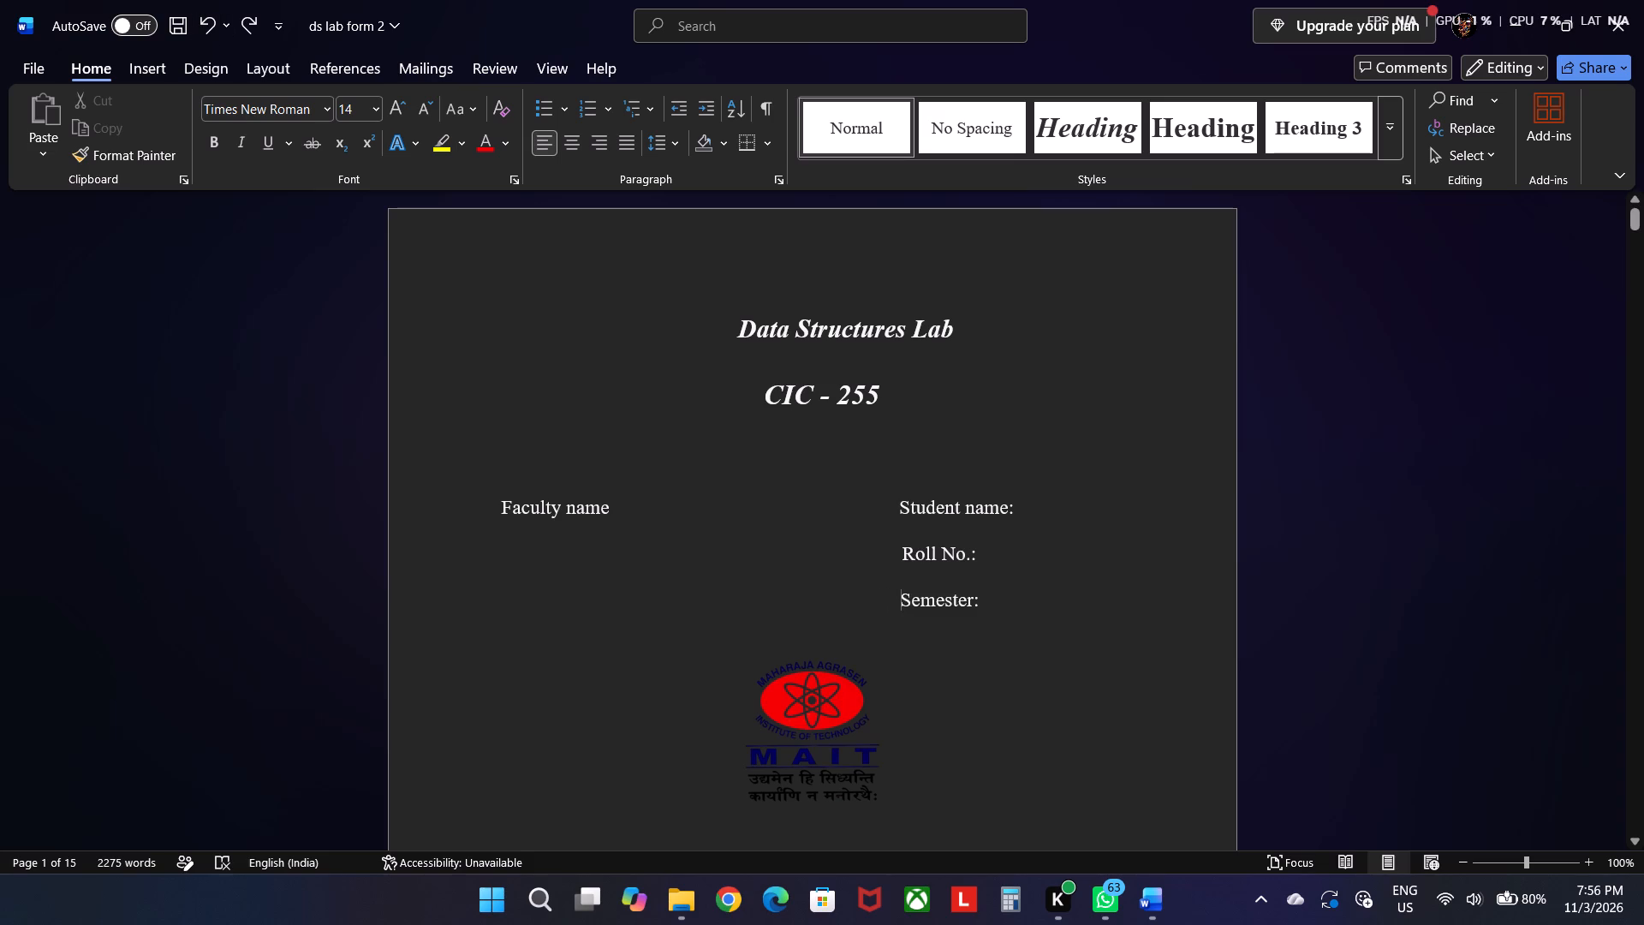
Remove the extra spaces after the Faculty name label and add a colon followed by one space.
{"action": "left_click", "coordinate": [634, 514]}
{"action": "key", "text": "BackSpace"}
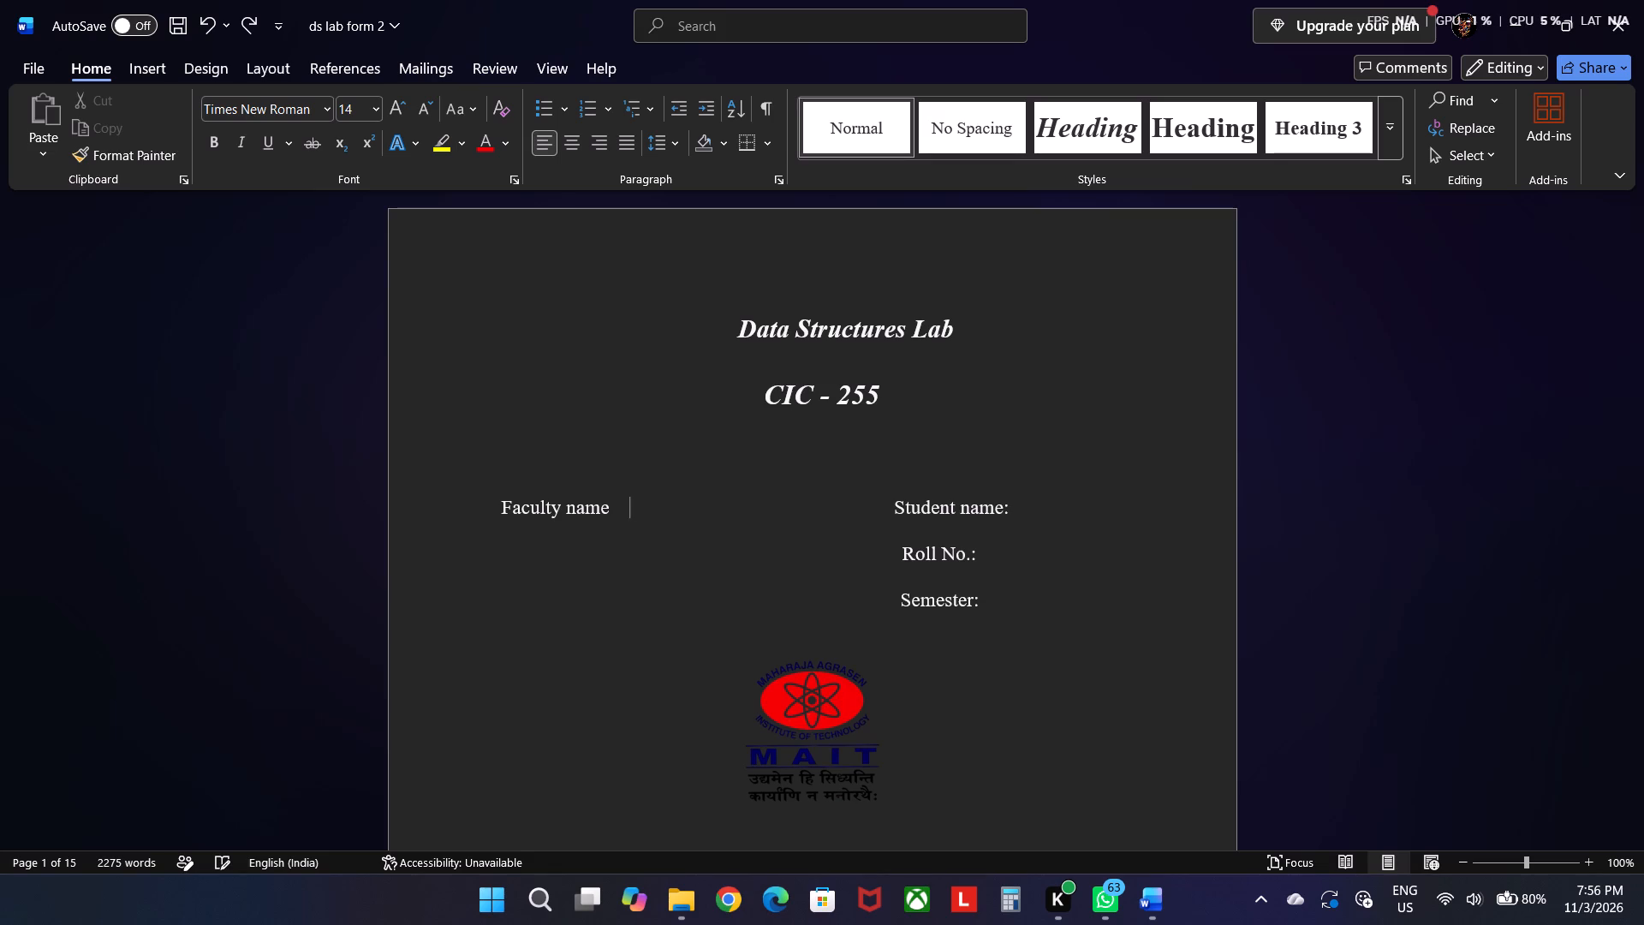
{"action": "key", "text": "BackSpace"}
{"action": "key", "text": "BackSpace"}
{"action": "key", "text": "BackSpace"}
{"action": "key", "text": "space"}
{"action": "key", "text": "BackSpace"}
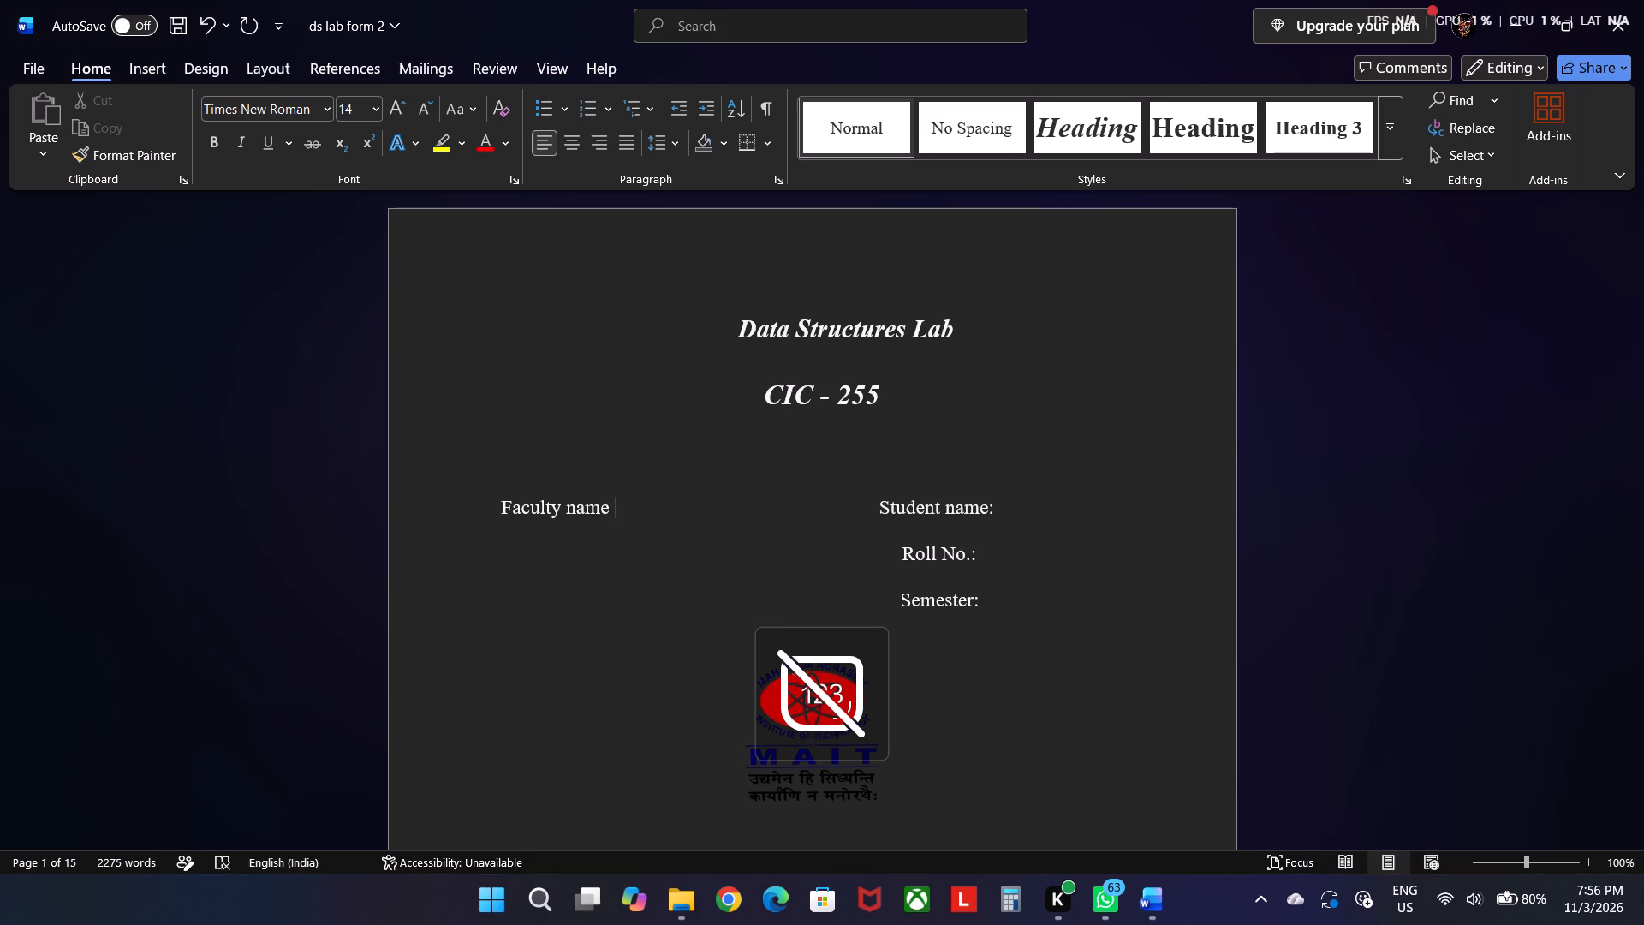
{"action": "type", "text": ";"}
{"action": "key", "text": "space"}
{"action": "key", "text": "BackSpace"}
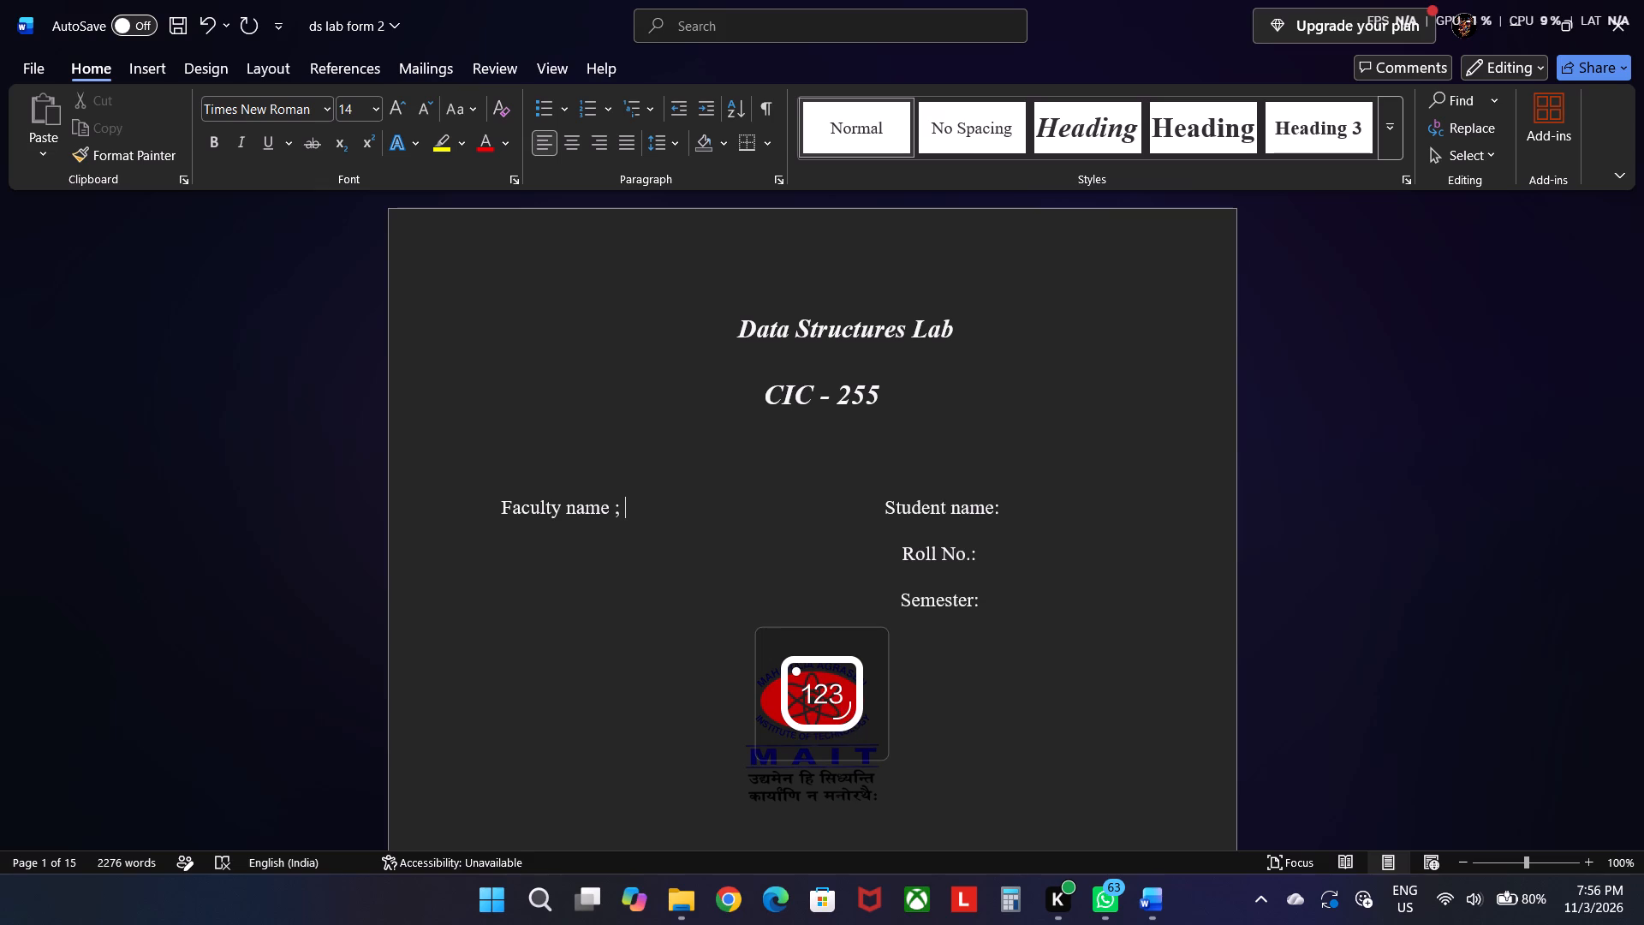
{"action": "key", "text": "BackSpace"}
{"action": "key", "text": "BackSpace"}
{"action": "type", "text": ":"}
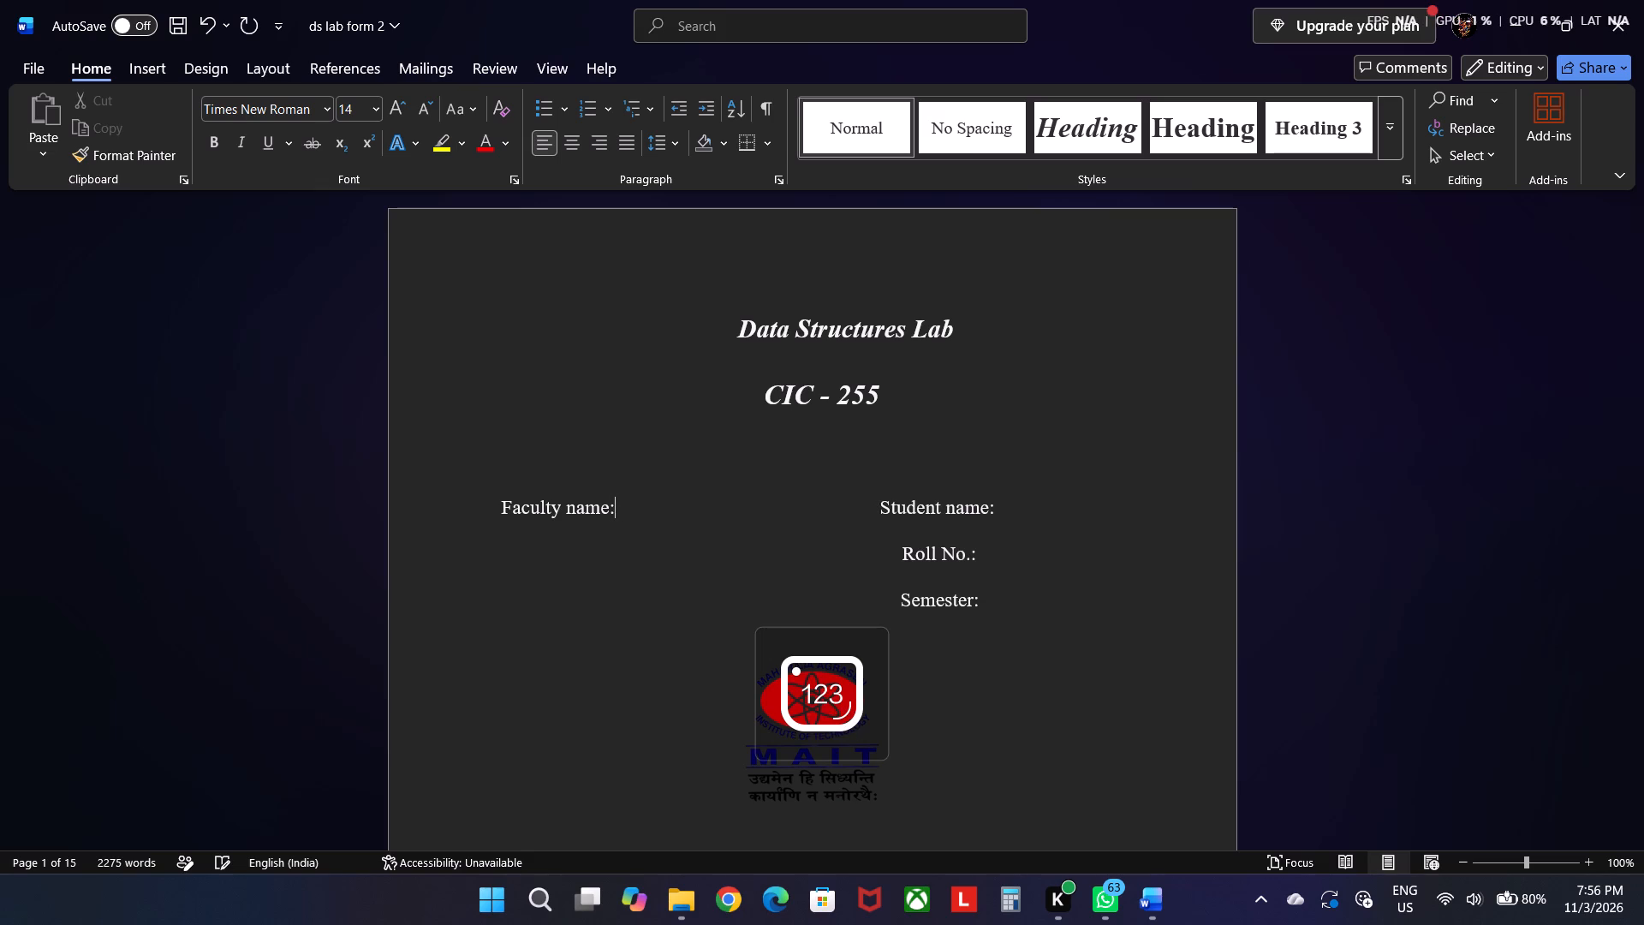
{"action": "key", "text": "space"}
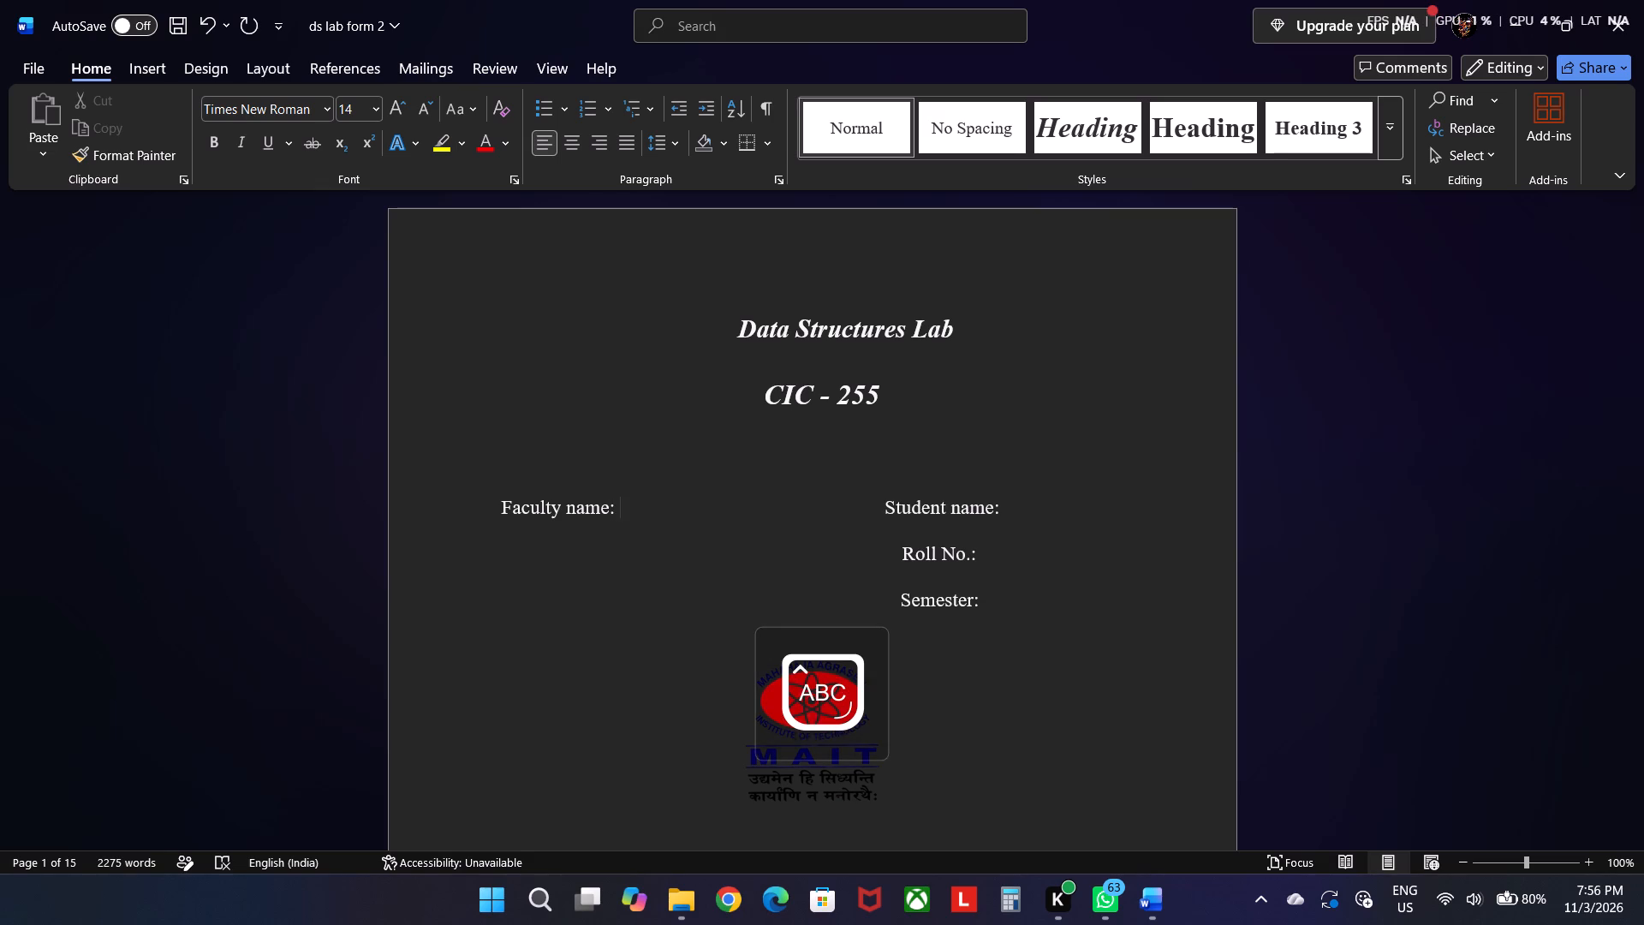
Enter the faculty member's full name after the Faculty name label.
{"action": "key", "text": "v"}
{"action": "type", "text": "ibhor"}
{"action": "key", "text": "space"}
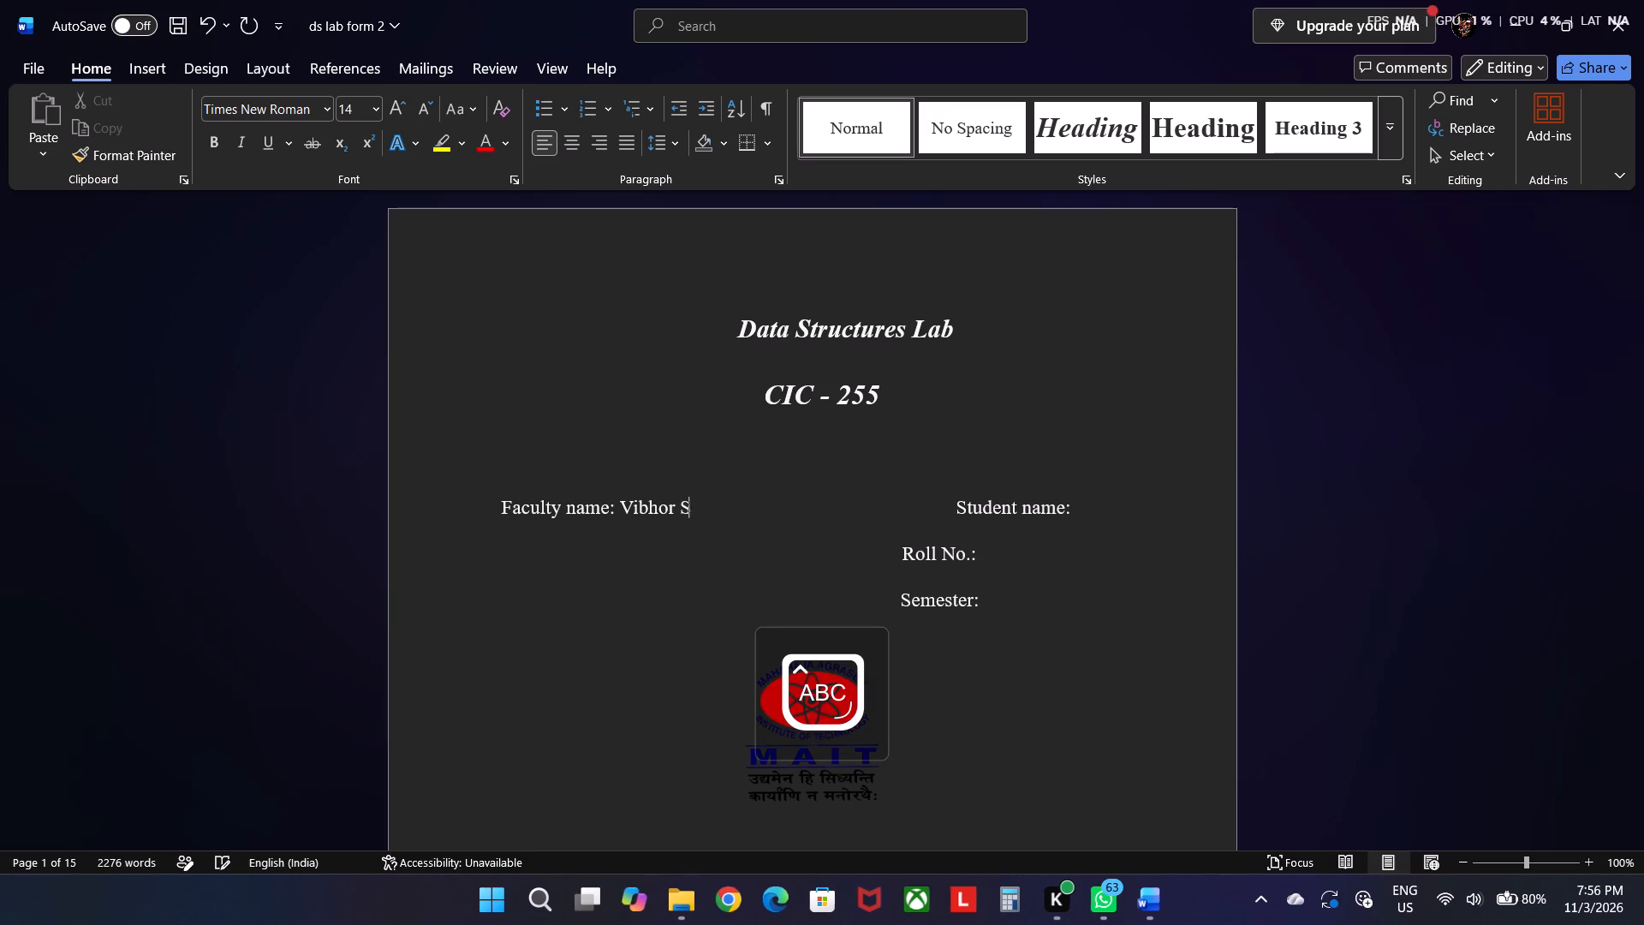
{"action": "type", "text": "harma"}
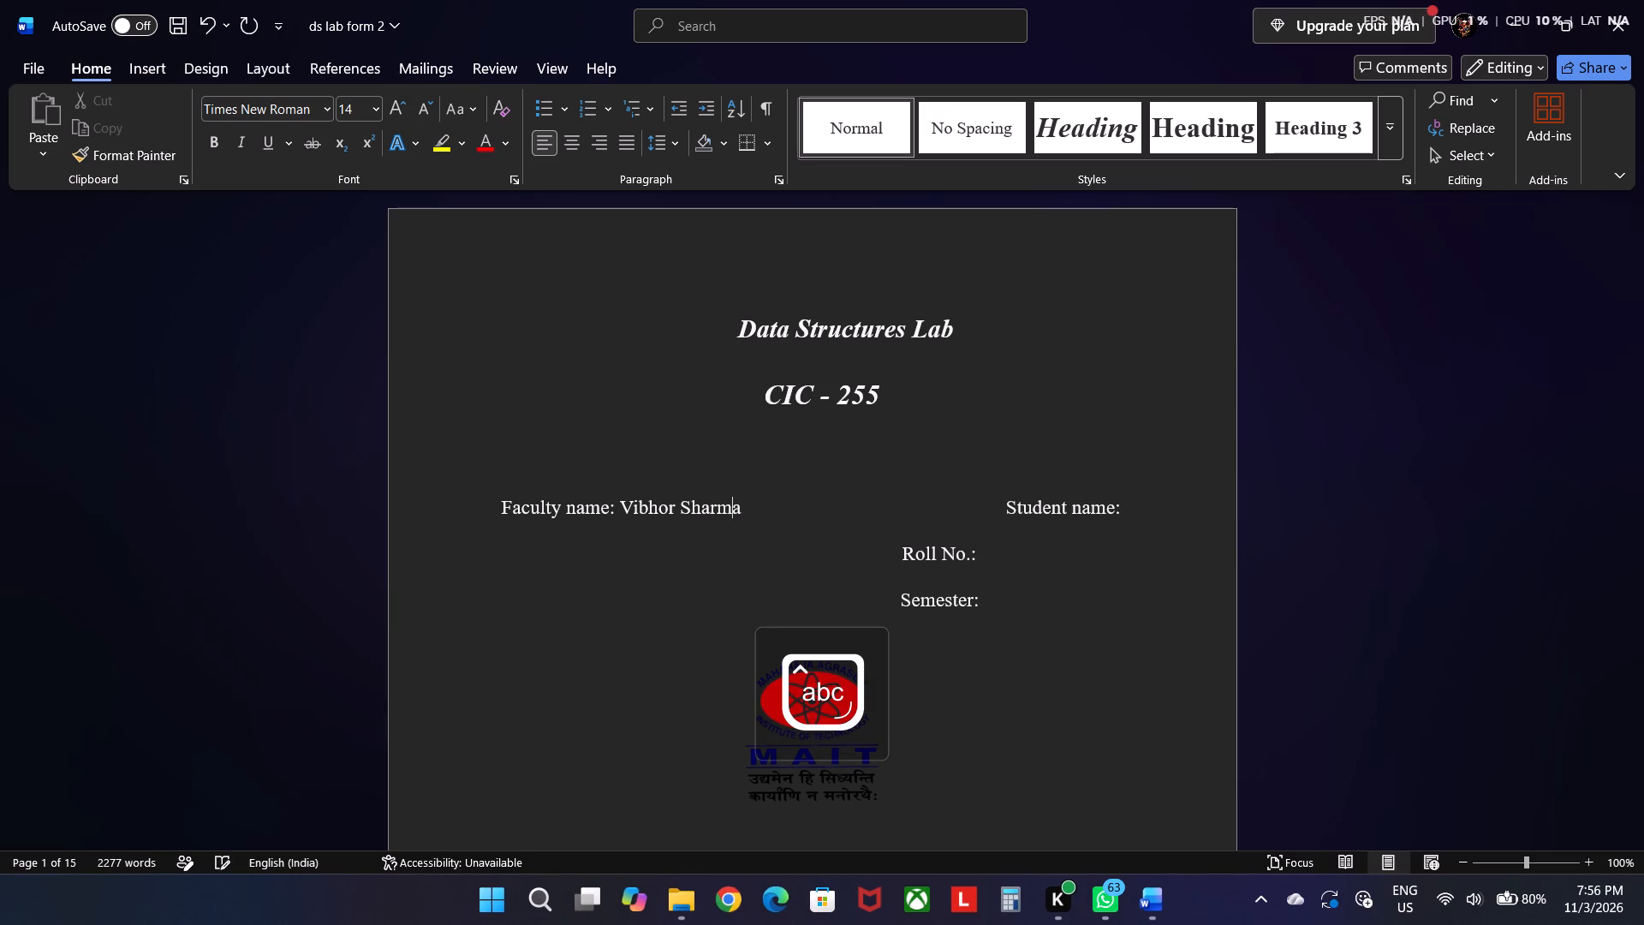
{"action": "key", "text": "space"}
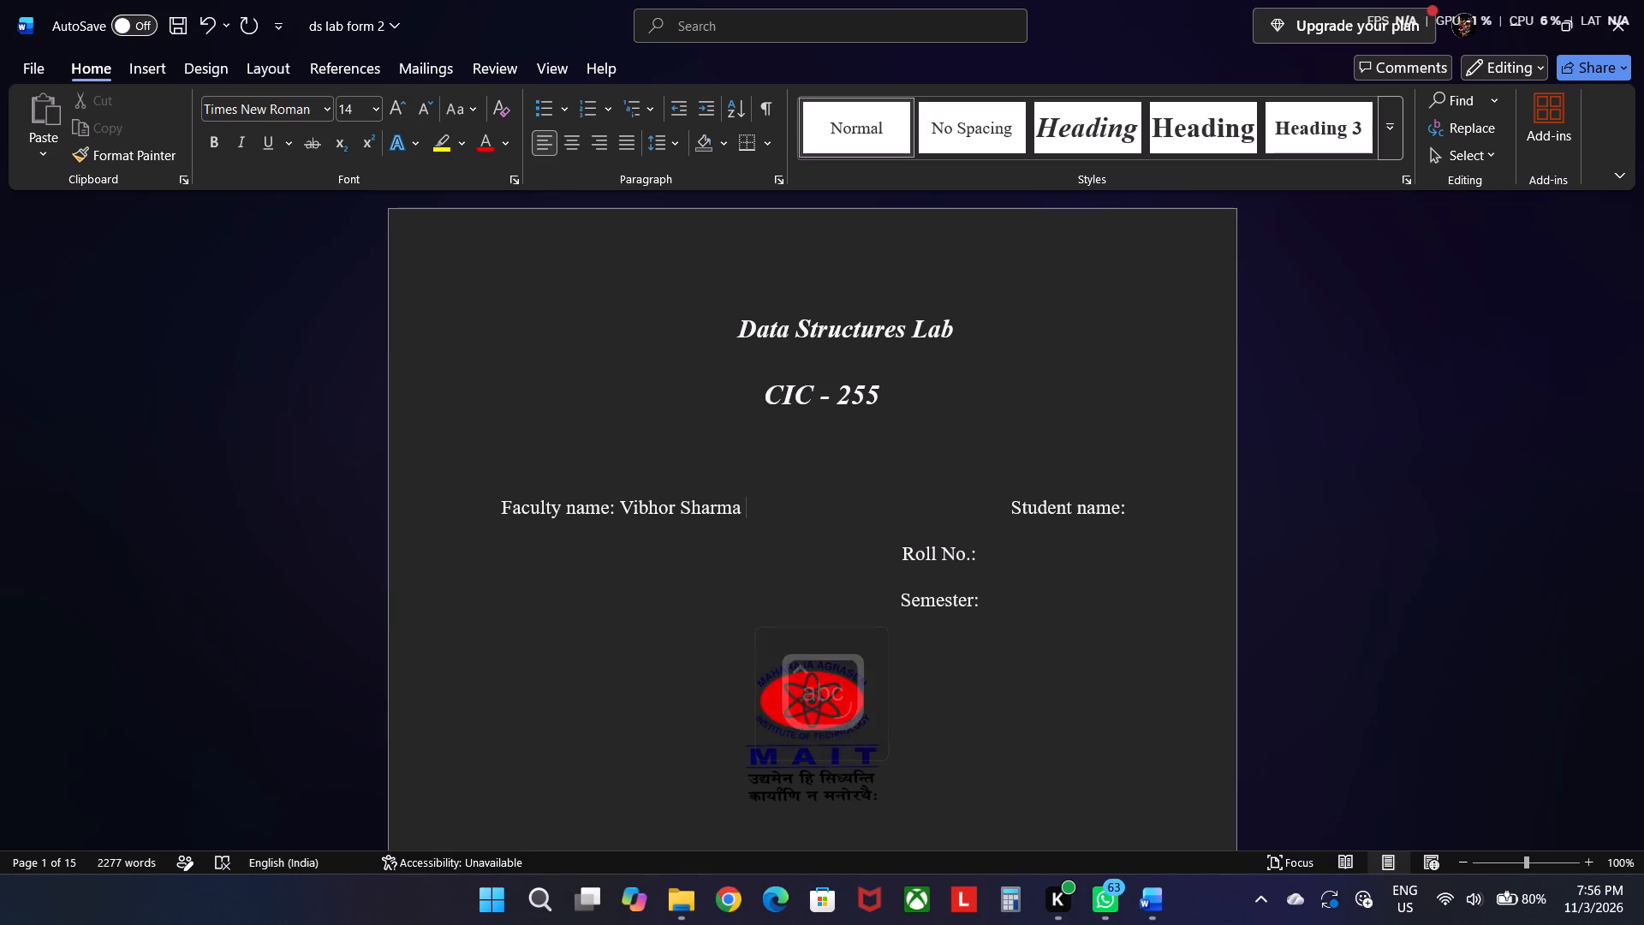
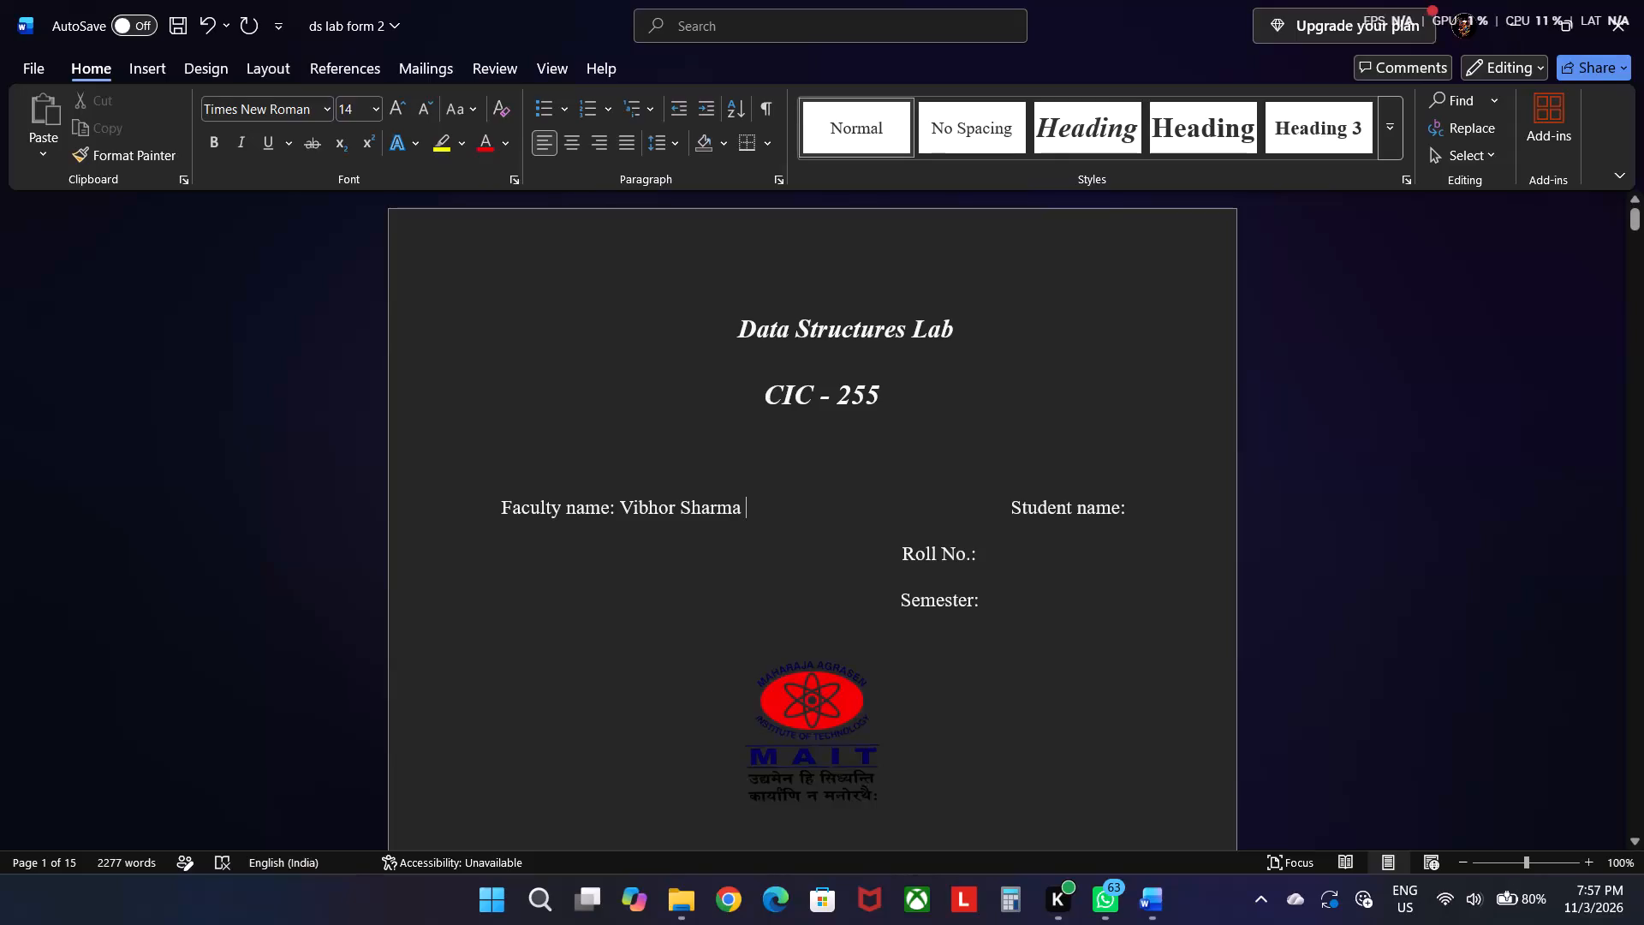
Remove the extra spaces before the Student name label so it lines up above the Roll No. label.
{"action": "left_click", "coordinate": [1007, 505]}
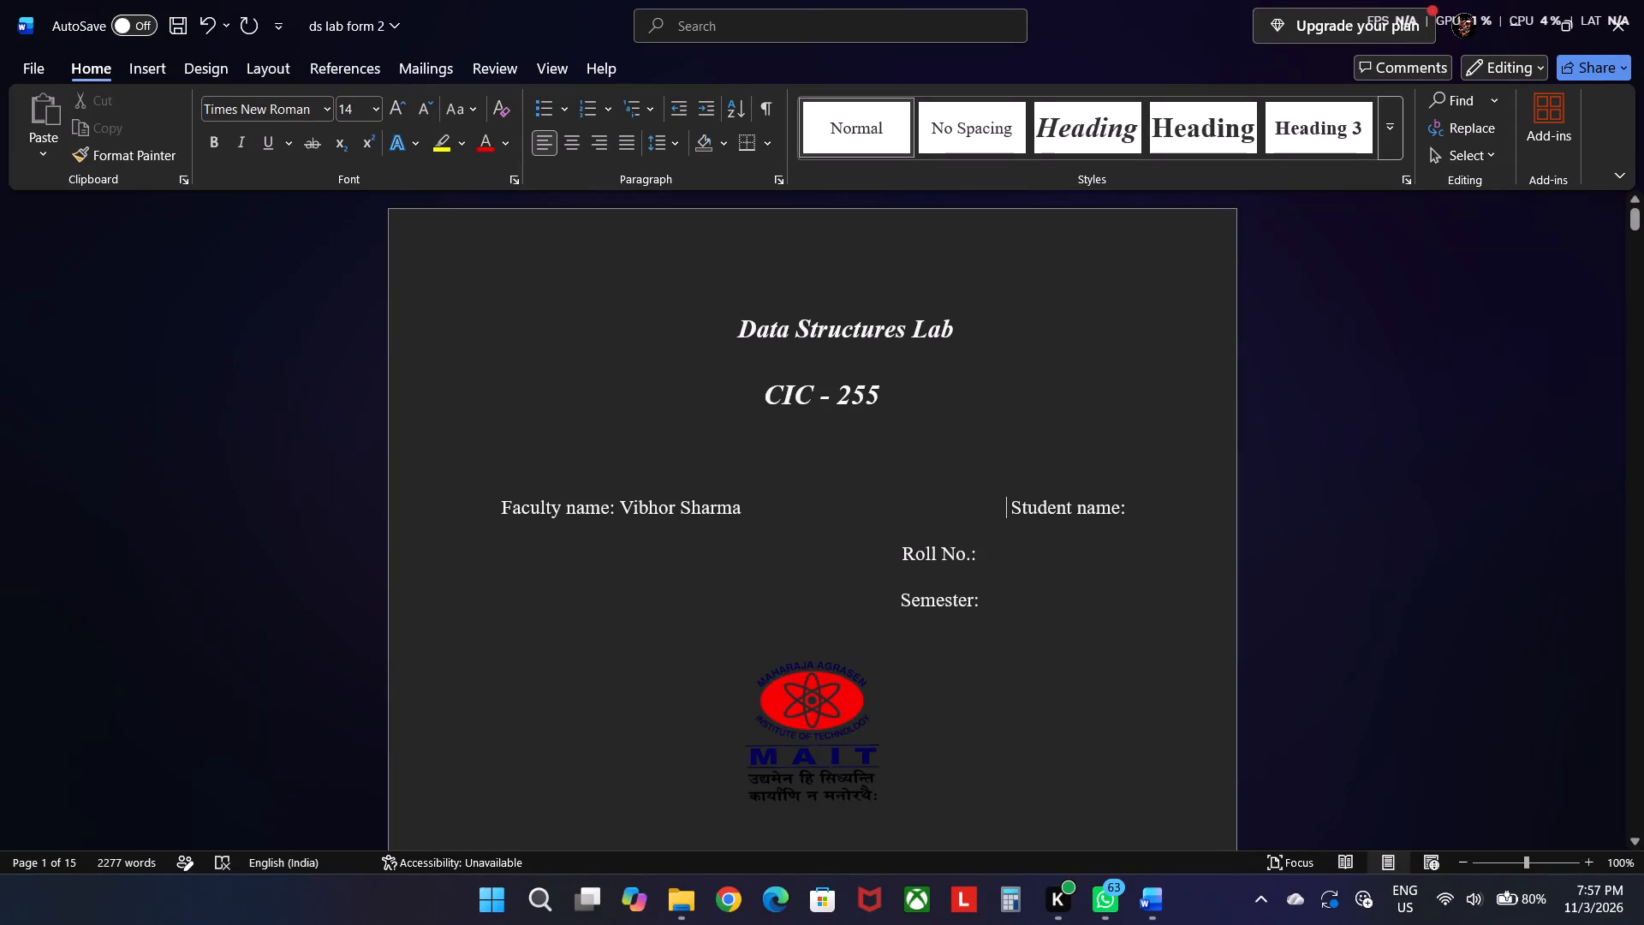
{"action": "key", "text": "BackSpace"}
{"action": "key", "text": "BackSpace"}
{"action": "key", "text": "BackSpace"}
{"action": "key", "text": "BackSpace"}
{"action": "key", "text": "BackSpace"}
{"action": "key", "text": "BackSpace"}
{"action": "key", "text": "BackSpace"}
{"action": "key", "text": "BackSpace"}
{"action": "key", "text": "BackSpace"}
{"action": "key", "text": "BackSpace"}
{"action": "key", "text": "BackSpace"}
{"action": "key", "text": "BackSpace"}
{"action": "key", "text": "BackSpace"}
{"action": "key", "text": "BackSpace"}
{"action": "key", "text": "BackSpace"}
{"action": "key", "text": "BackSpace"}
{"action": "key", "text": "BackSpace"}
{"action": "key", "text": "BackSpace"}
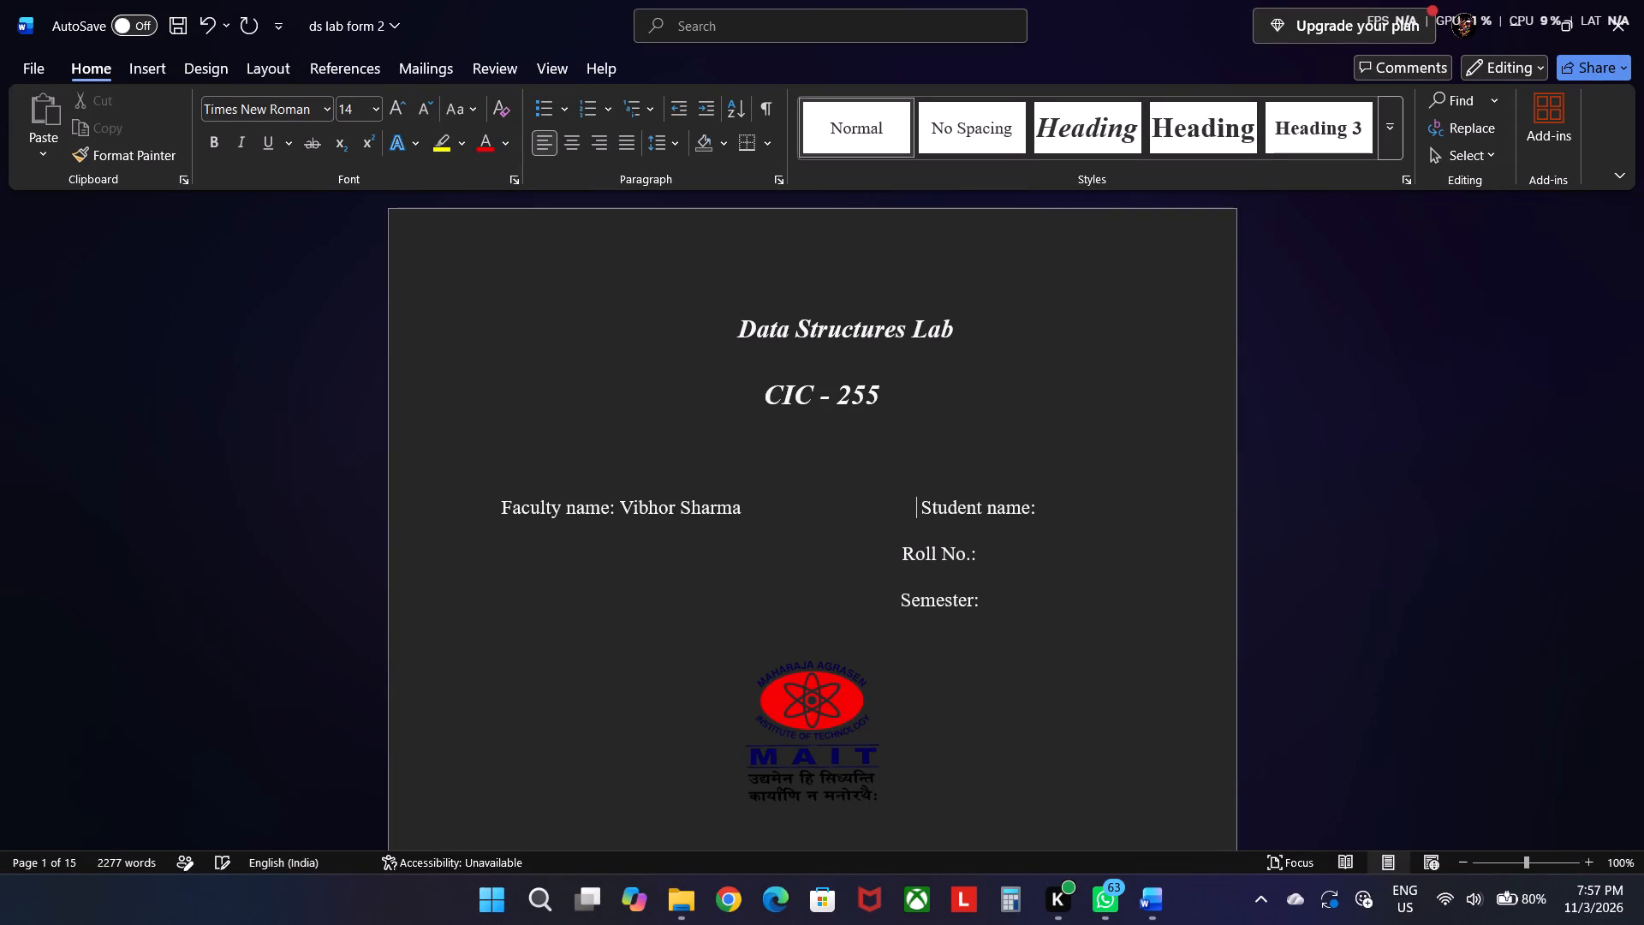
{"action": "key", "text": "BackSpace"}
{"action": "key", "text": "BackSpace"}
{"action": "key", "text": "BackSpace"}
{"action": "key", "text": "BackSpace"}
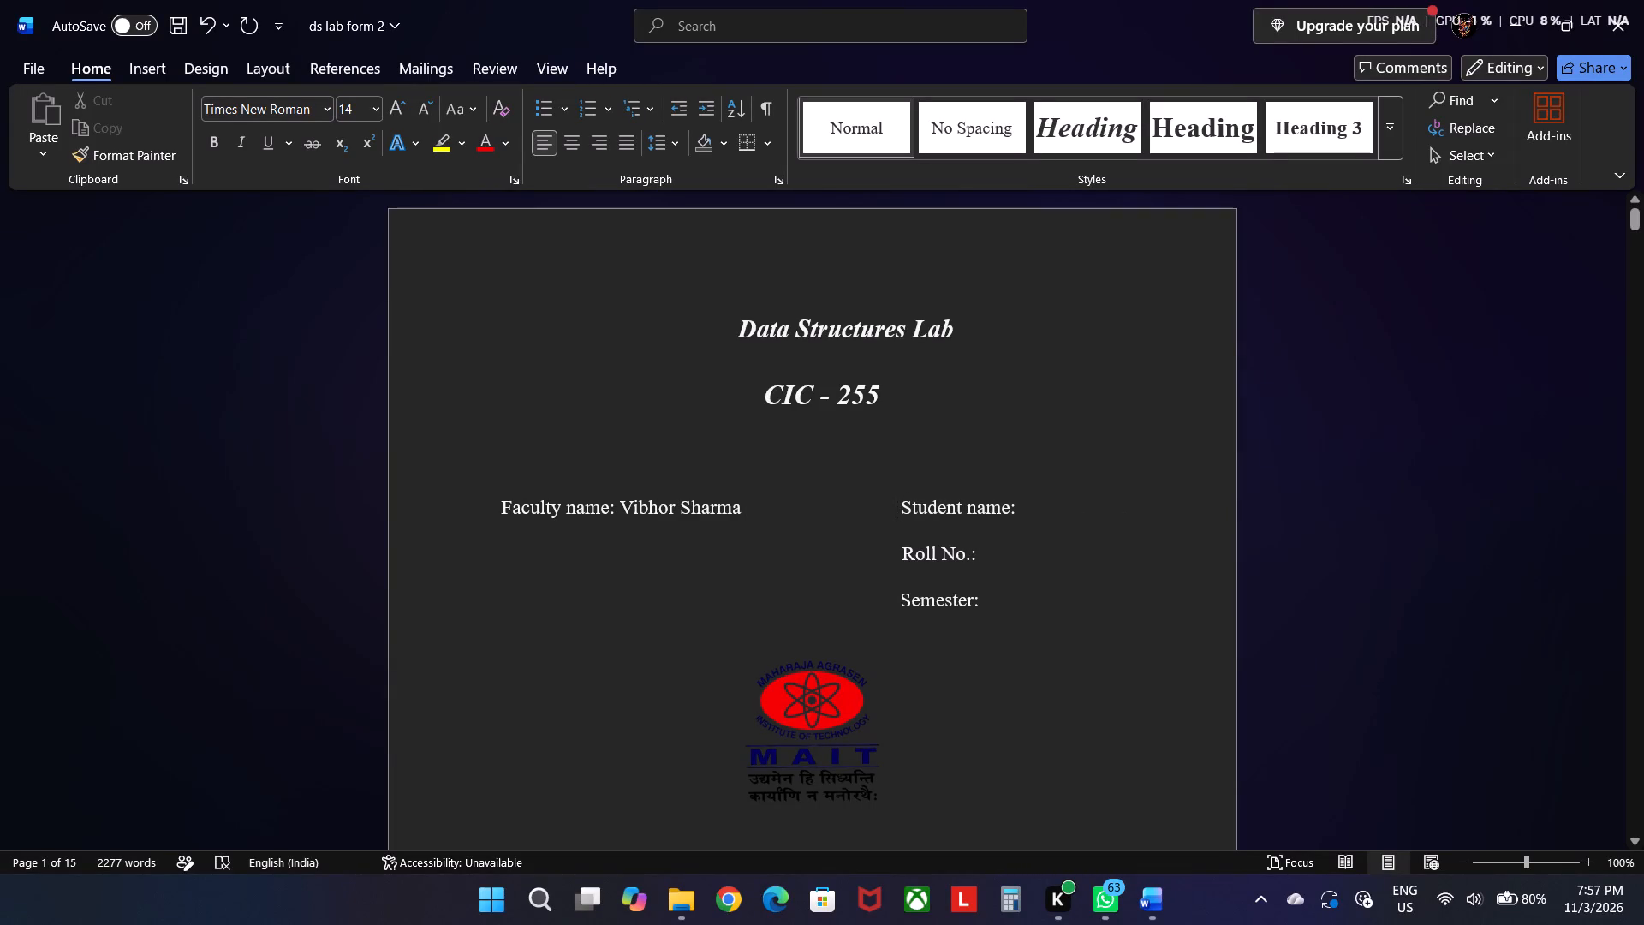
Enter the student's full name after the Student name label, separated by a space.
{"action": "left_click", "coordinate": [1045, 511]}
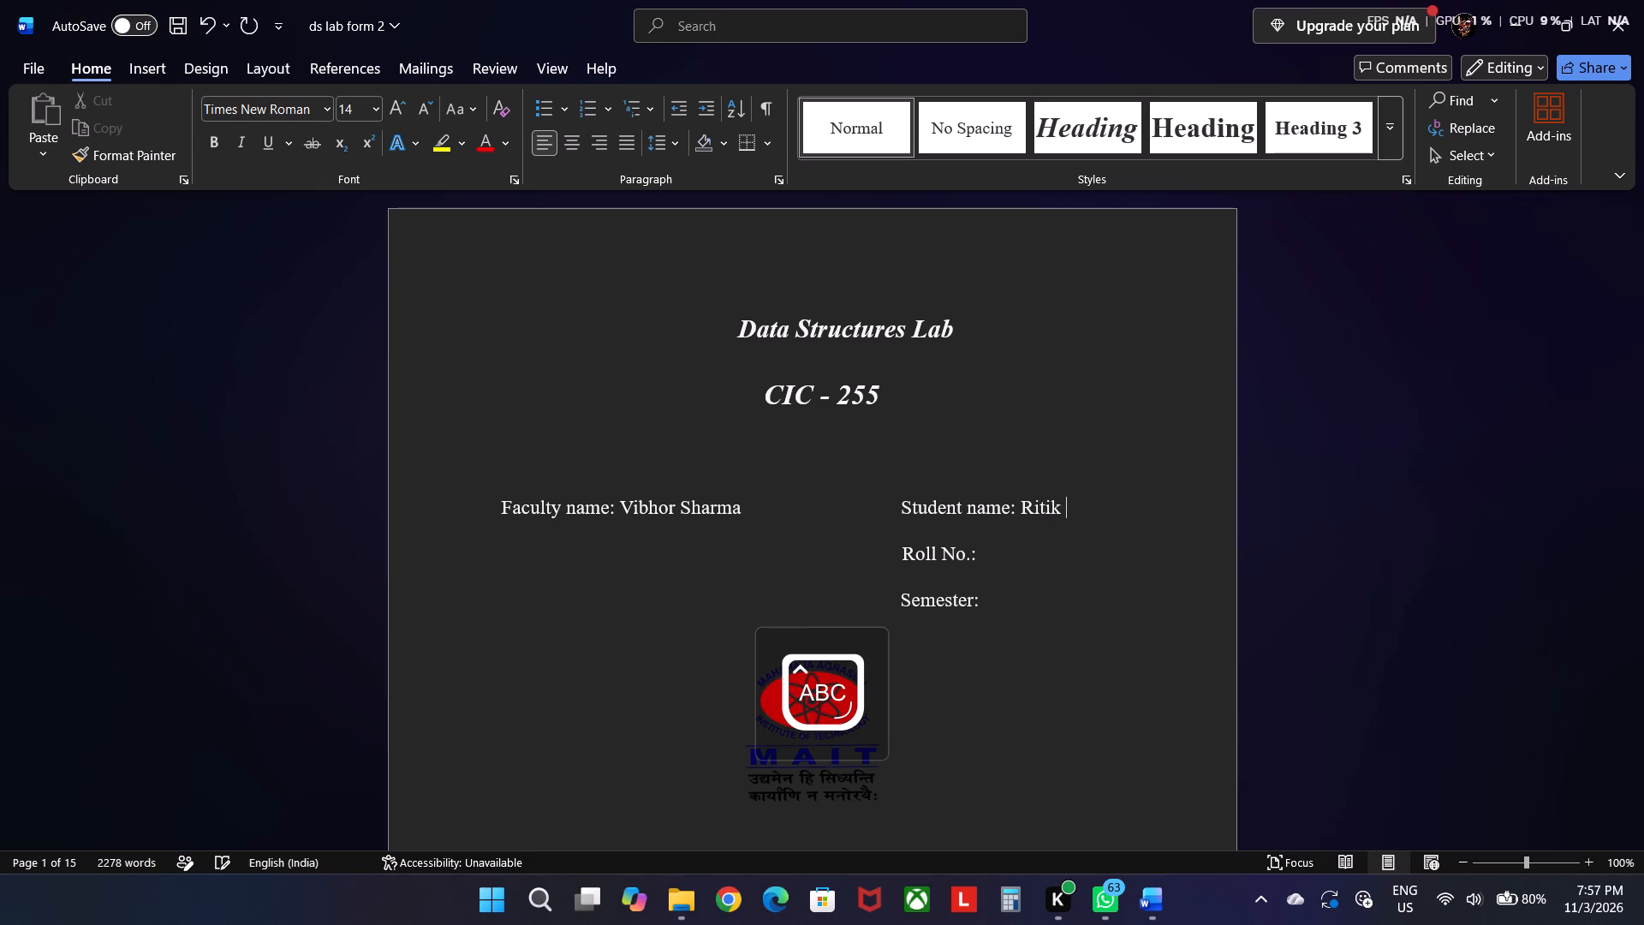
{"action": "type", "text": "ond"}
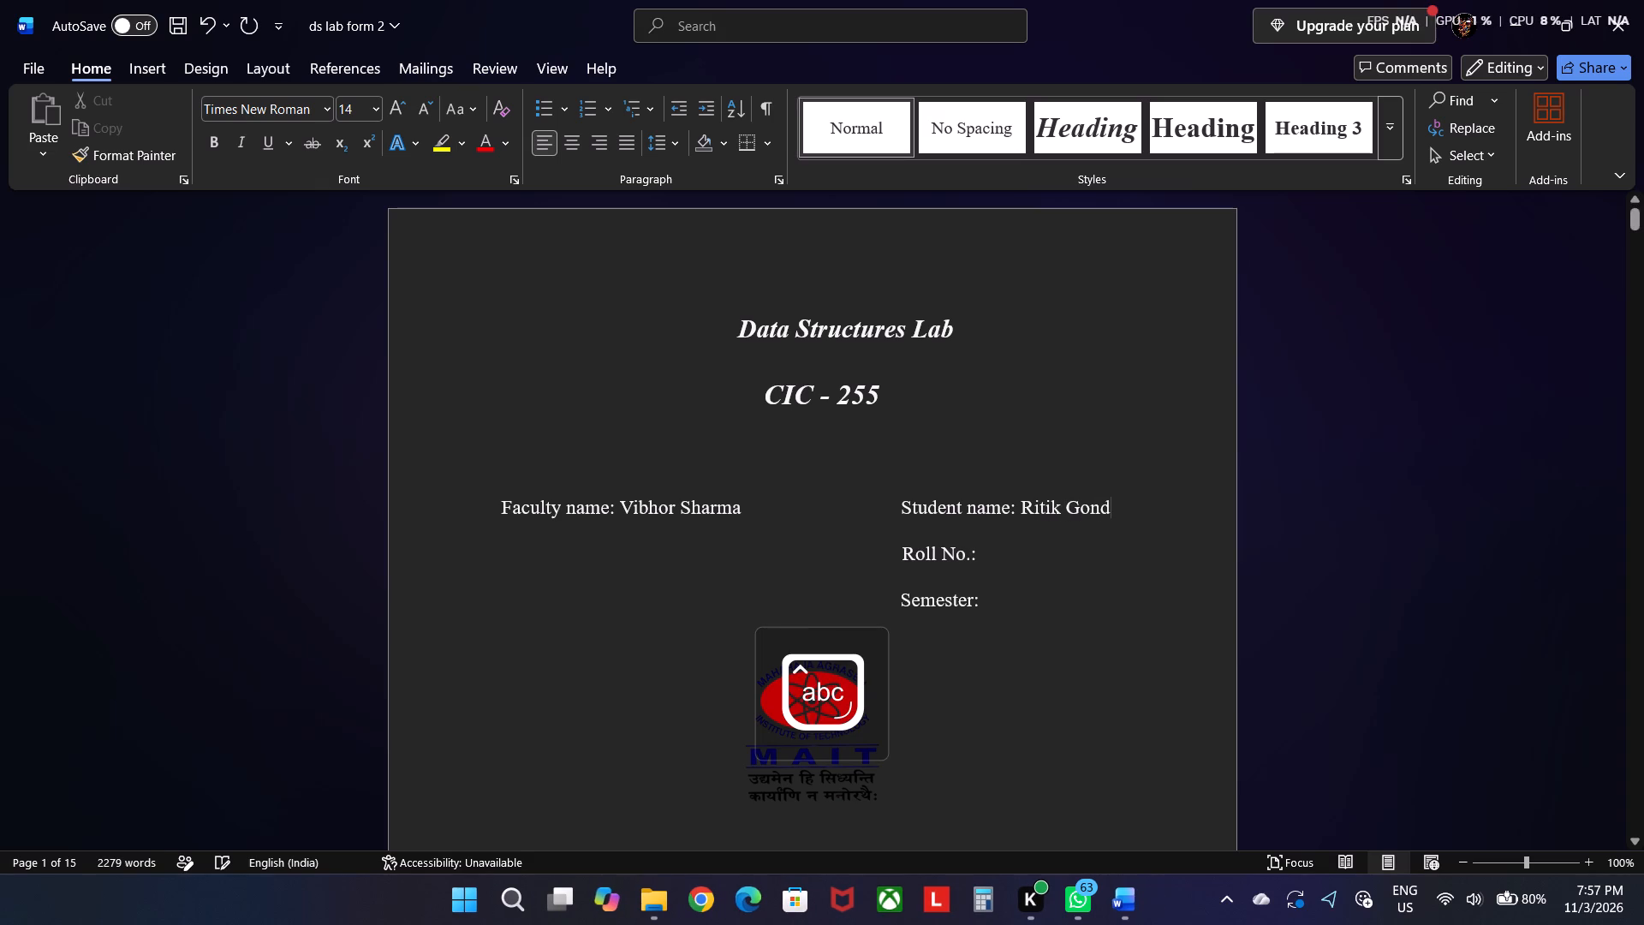
Enter the student's roll number after the Roll No. label and adjust the gap before it to align with the student name above.
{"action": "left_click", "coordinate": [1009, 549]}
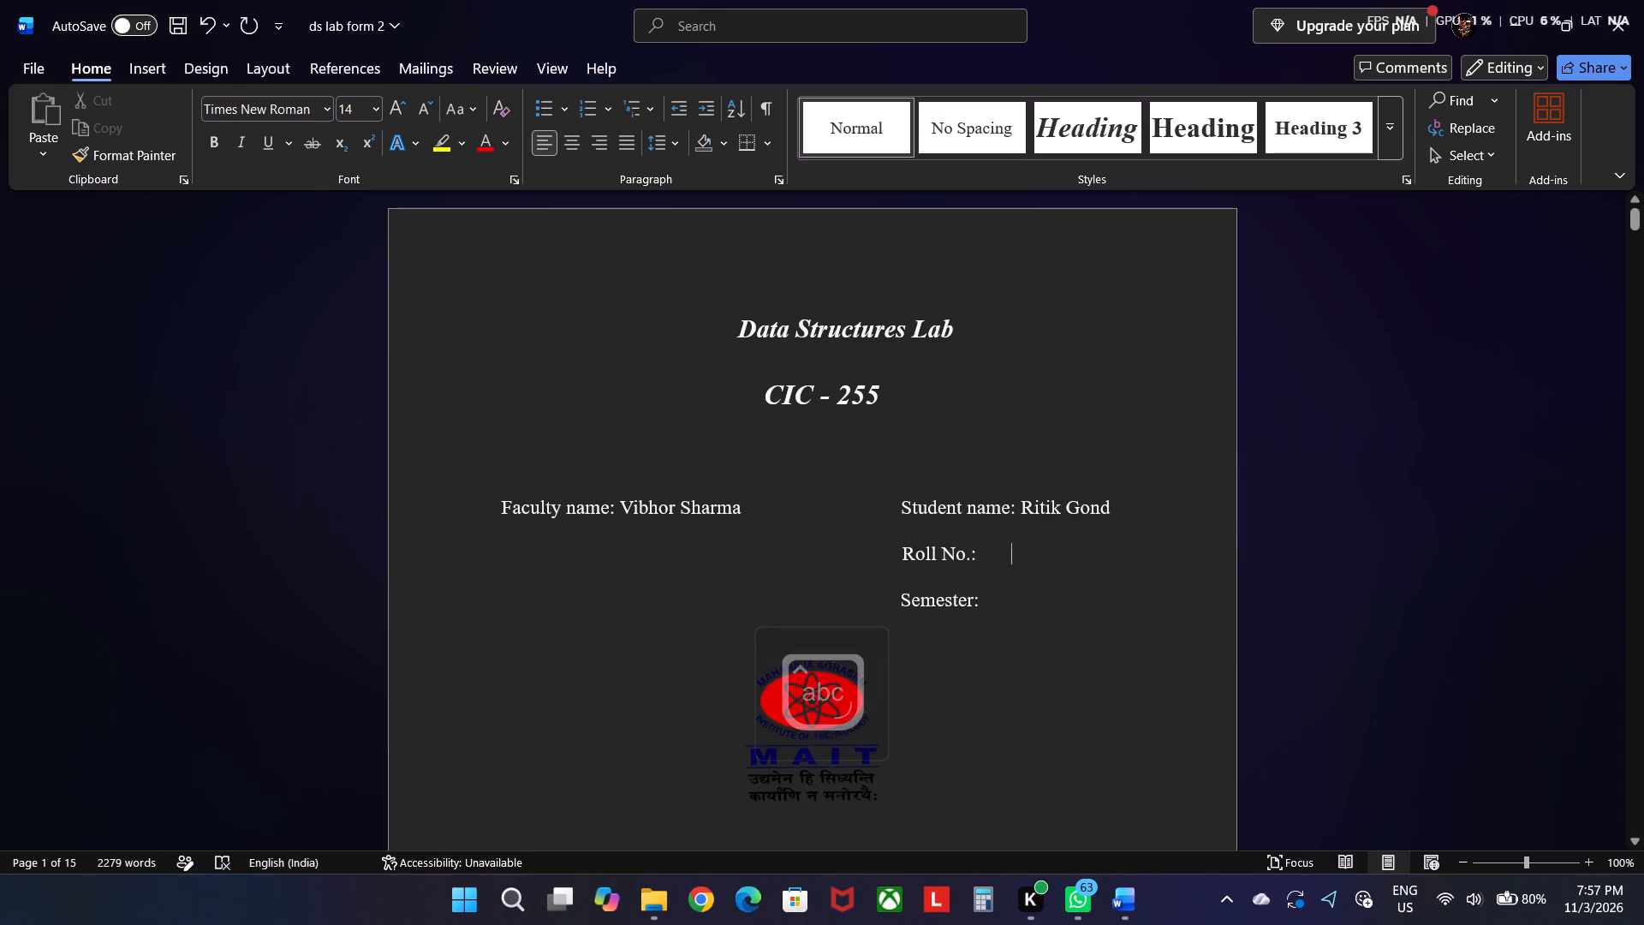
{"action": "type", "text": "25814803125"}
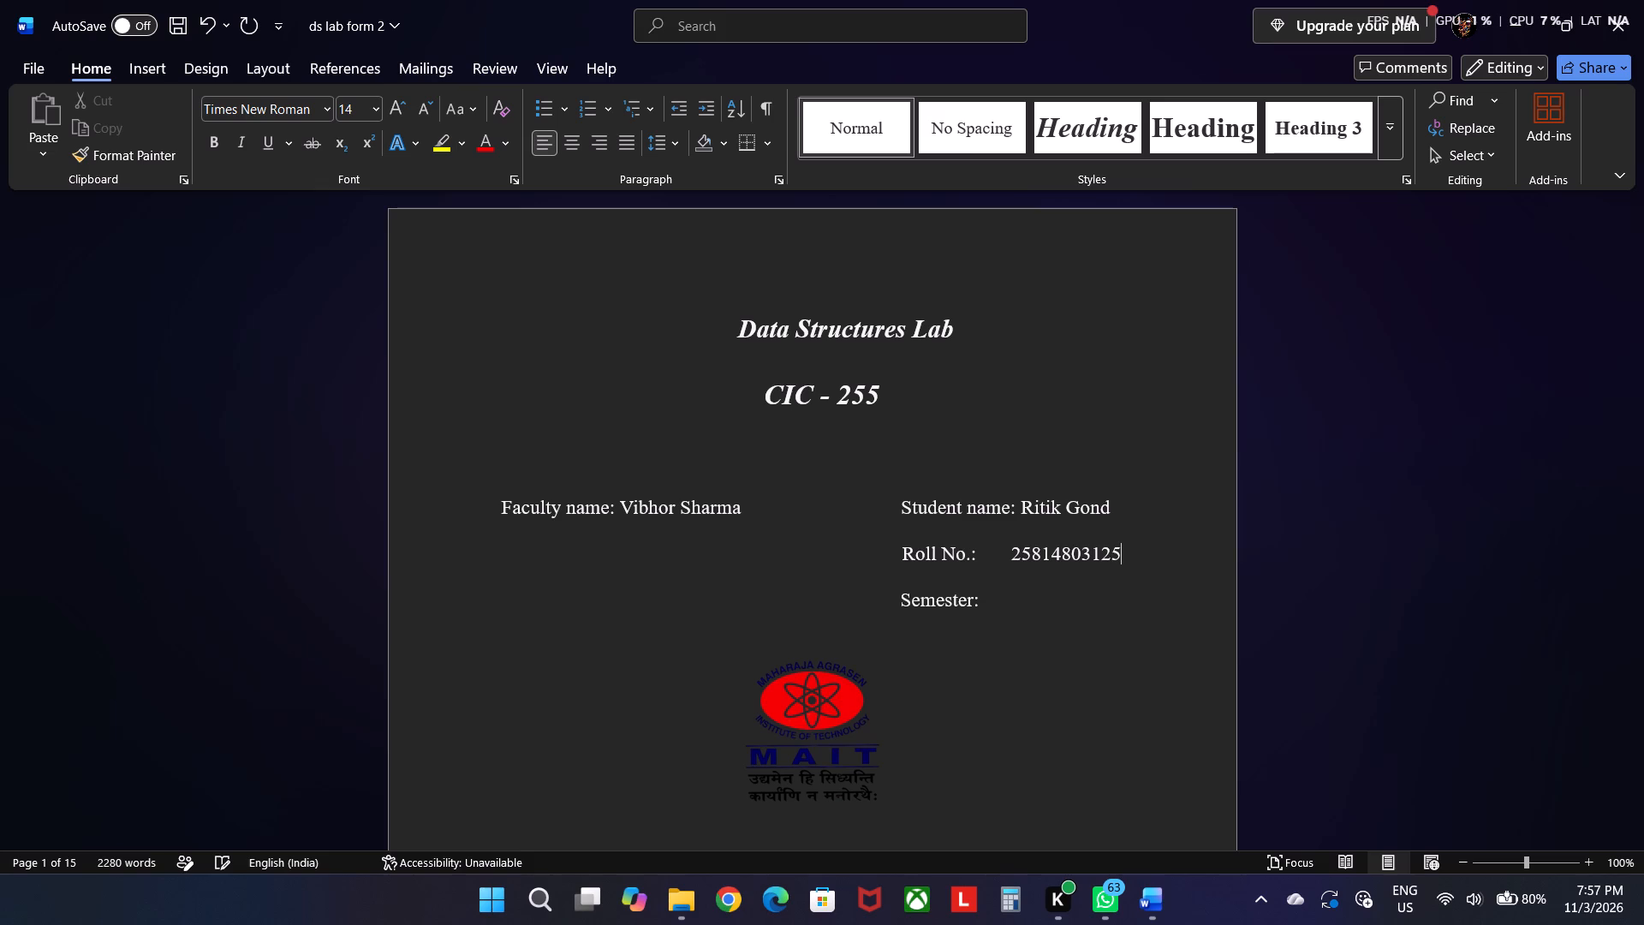
{"action": "left_click", "coordinate": [1002, 553]}
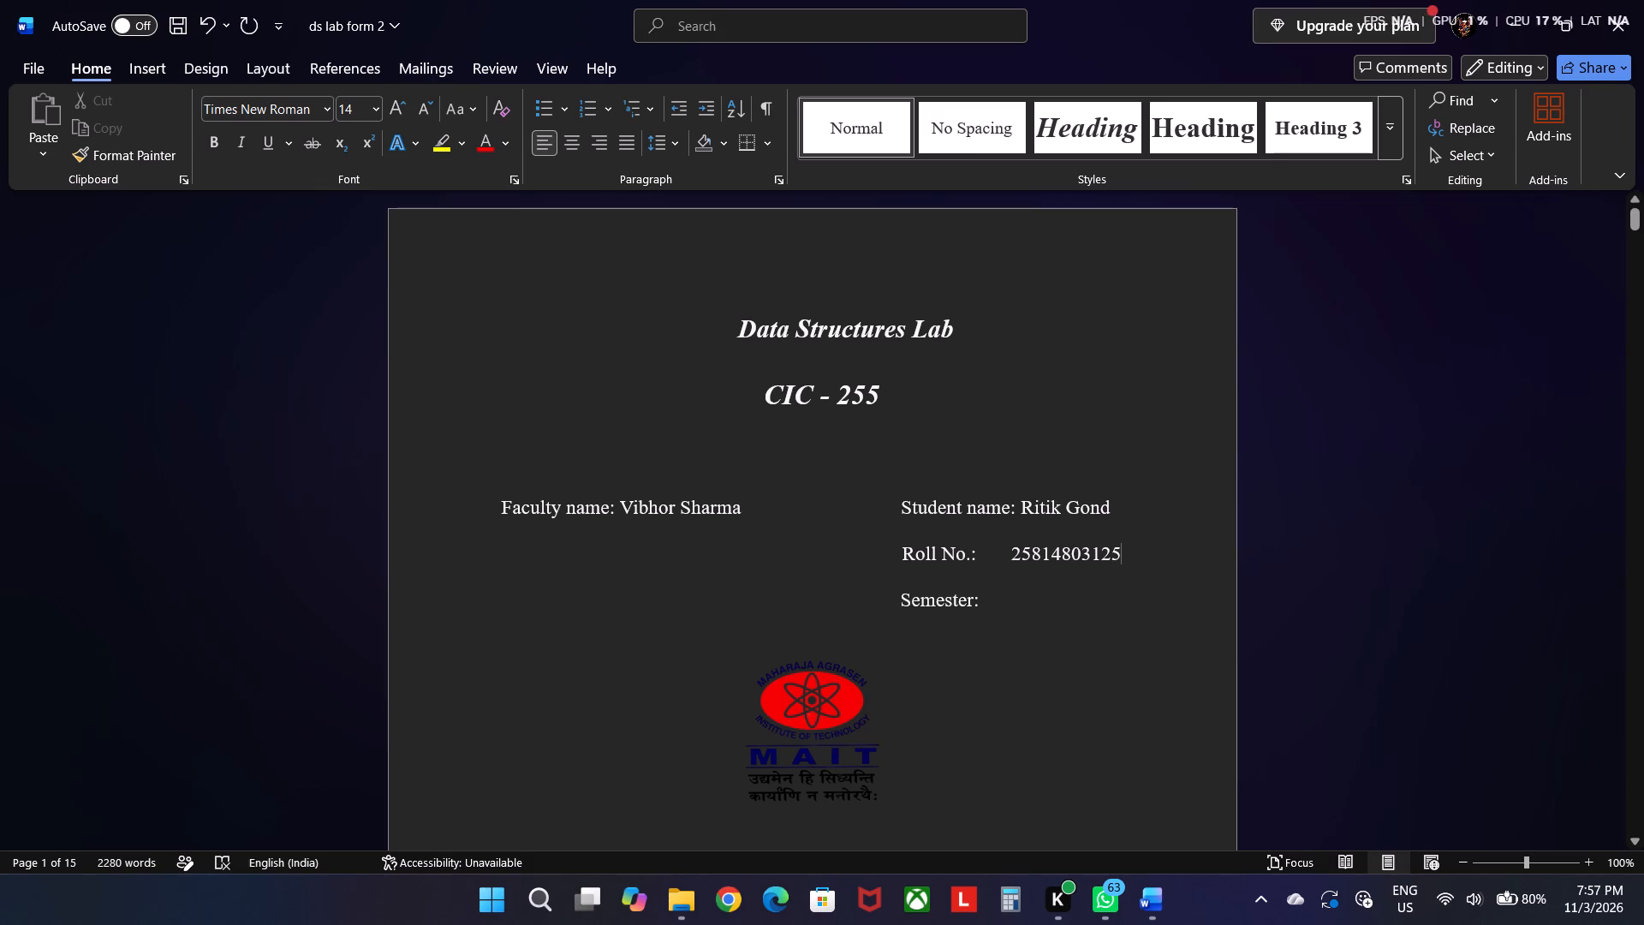
{"action": "key", "text": "BackSpace"}
{"action": "key", "text": "BackSpace"}
{"action": "key", "text": "BackSpace"}
{"action": "key", "text": "BackSpace"}
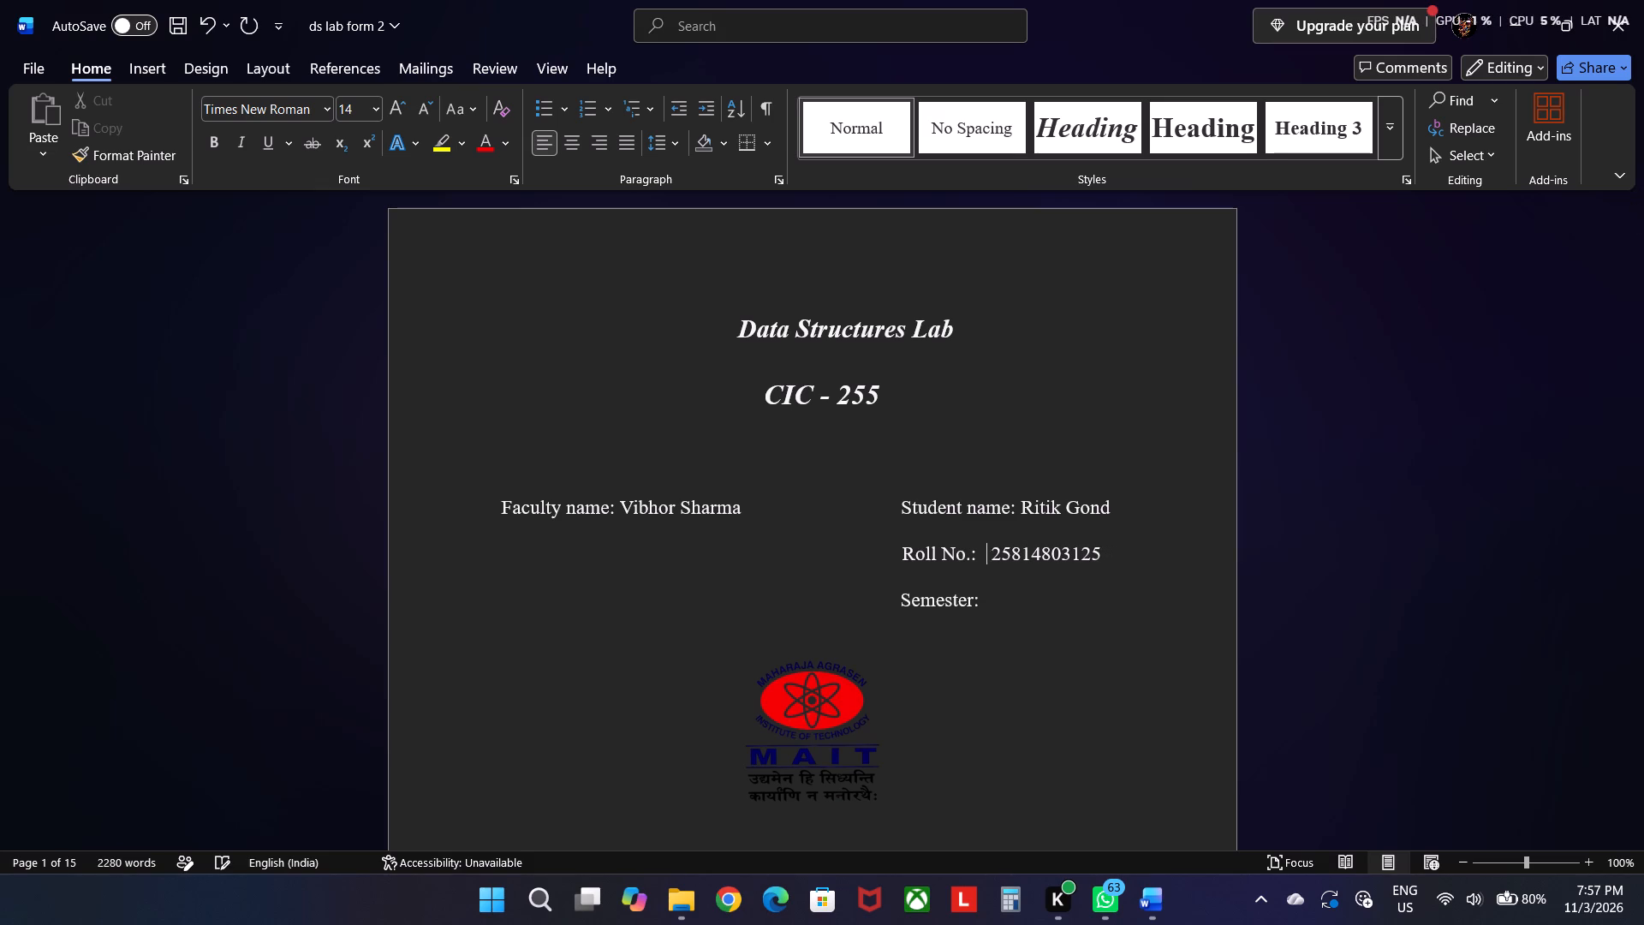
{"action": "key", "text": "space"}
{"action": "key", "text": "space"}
Enter 3rd after the Semester label, spaced to sit roughly under the roll number.
{"action": "left_click", "coordinate": [998, 603]}
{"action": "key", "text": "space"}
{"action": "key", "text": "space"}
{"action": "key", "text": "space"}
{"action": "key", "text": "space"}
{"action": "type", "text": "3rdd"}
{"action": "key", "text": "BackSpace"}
{"action": "left_click", "coordinate": [1358, 635]}
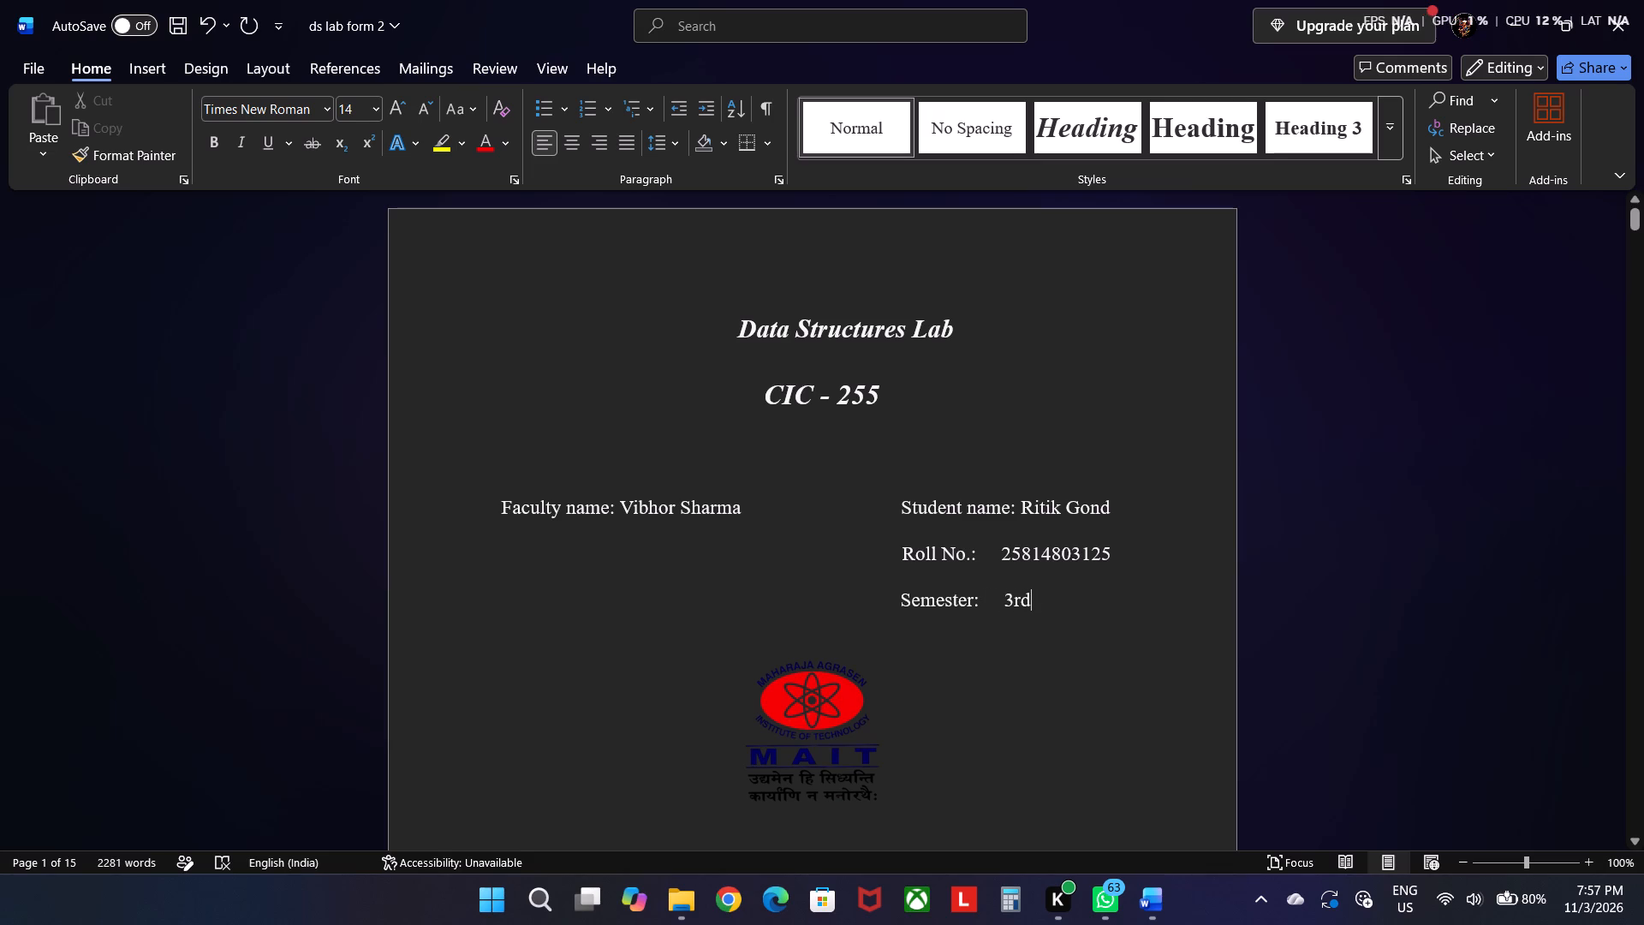
Look through the remaining pages from the institute's mission to the practical exam marking schemes for details still needing entry.
{"action": "scroll", "coordinate": [1358, 635], "scroll_direction": "down", "scroll_amount": 9}
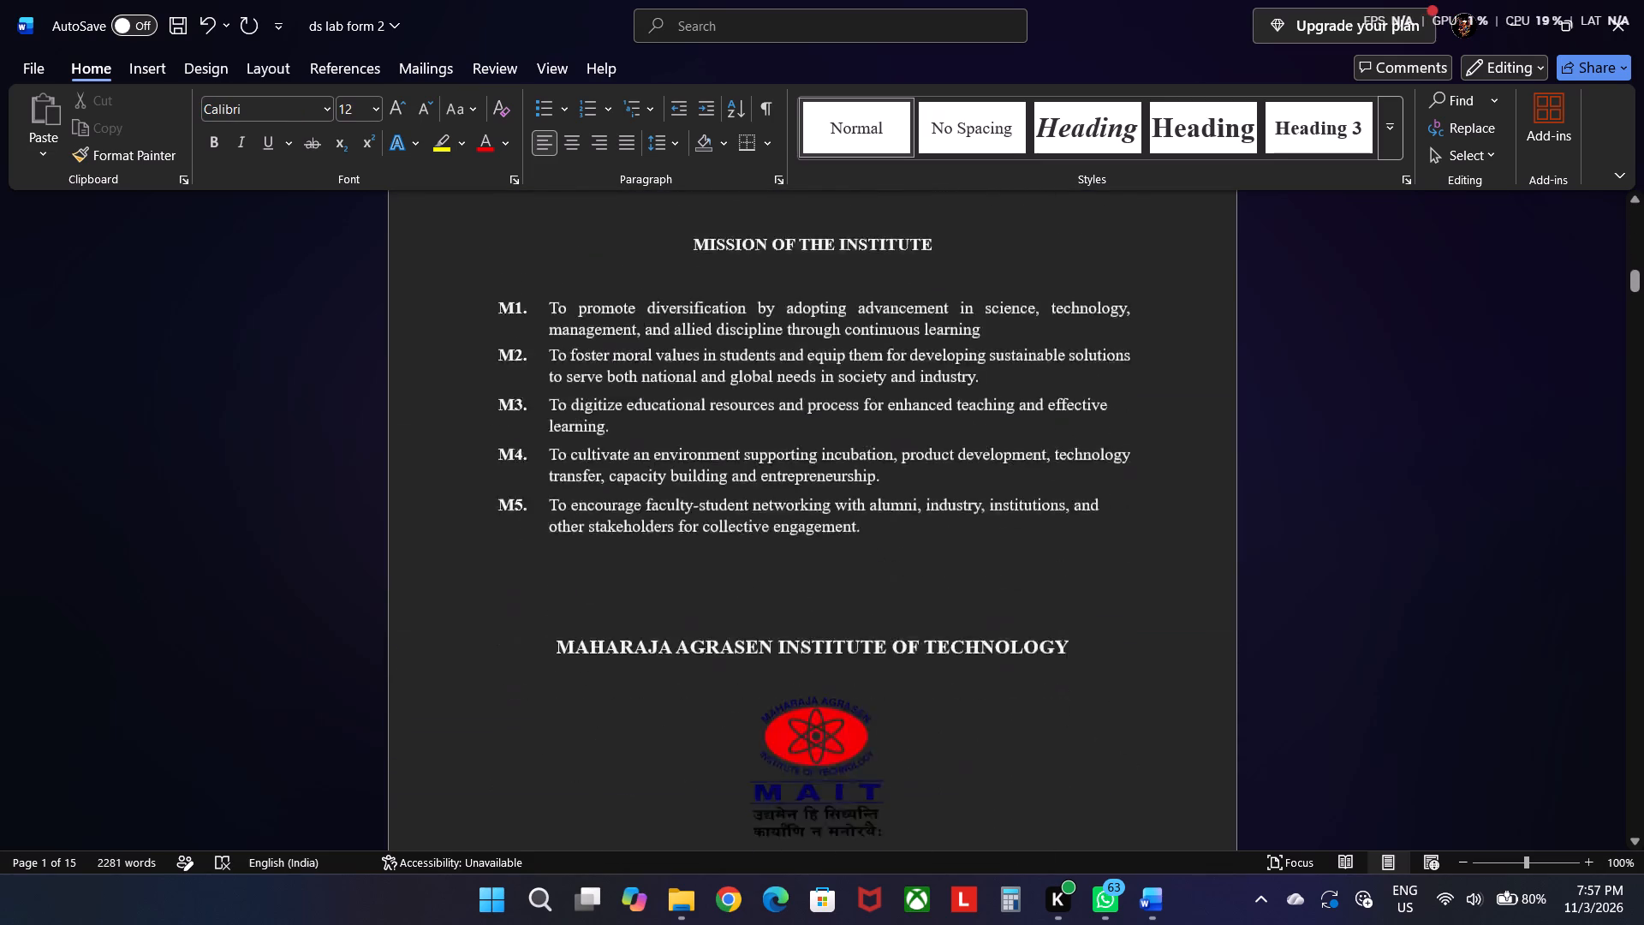
{"action": "scroll", "coordinate": [1358, 635], "scroll_direction": "down", "scroll_amount": 12}
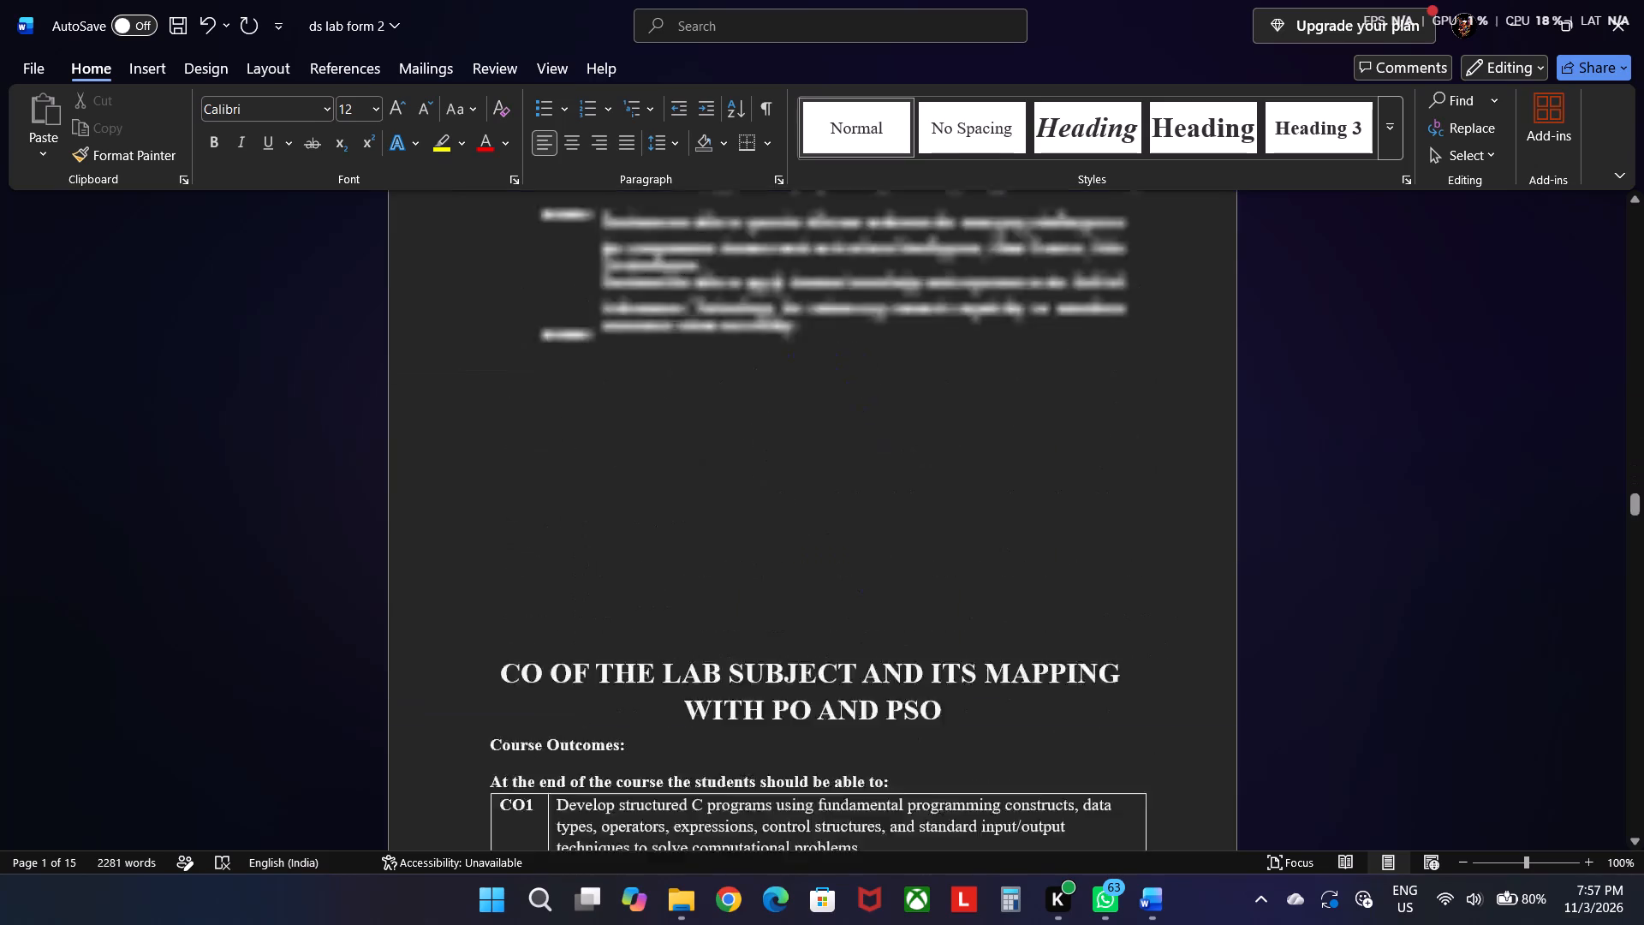
{"action": "scroll", "coordinate": [1358, 635], "scroll_direction": "down", "scroll_amount": 7}
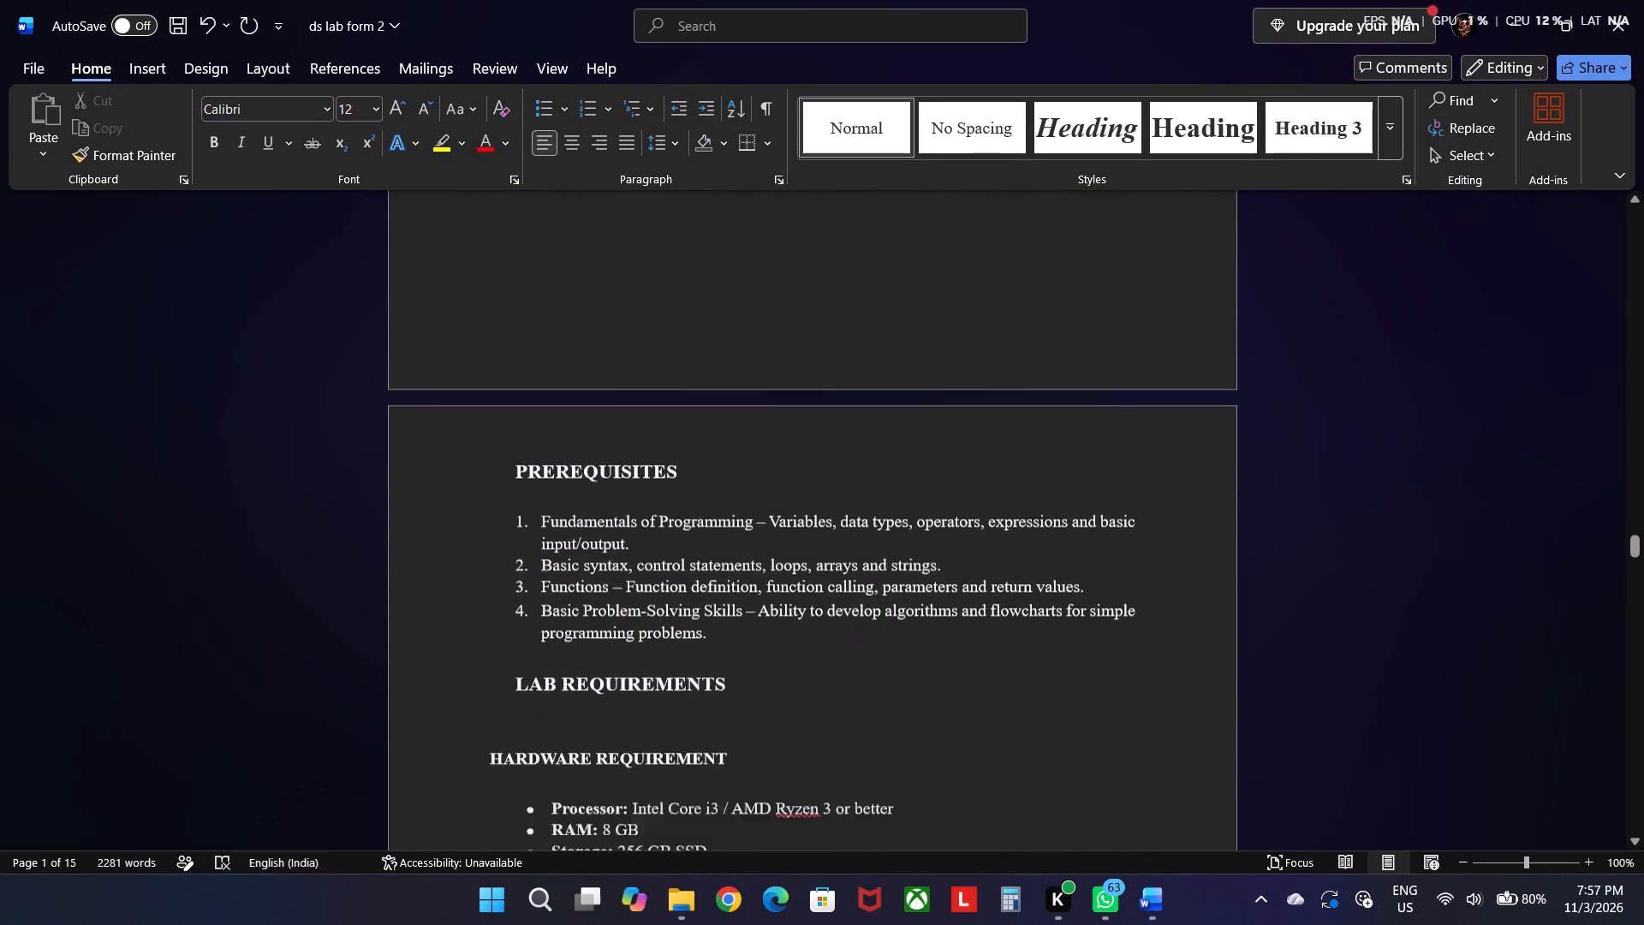
{"action": "scroll", "coordinate": [1351, 649], "scroll_direction": "down", "scroll_amount": 19}
{"action": "scroll", "coordinate": [1352, 649], "scroll_direction": "down", "scroll_amount": 7}
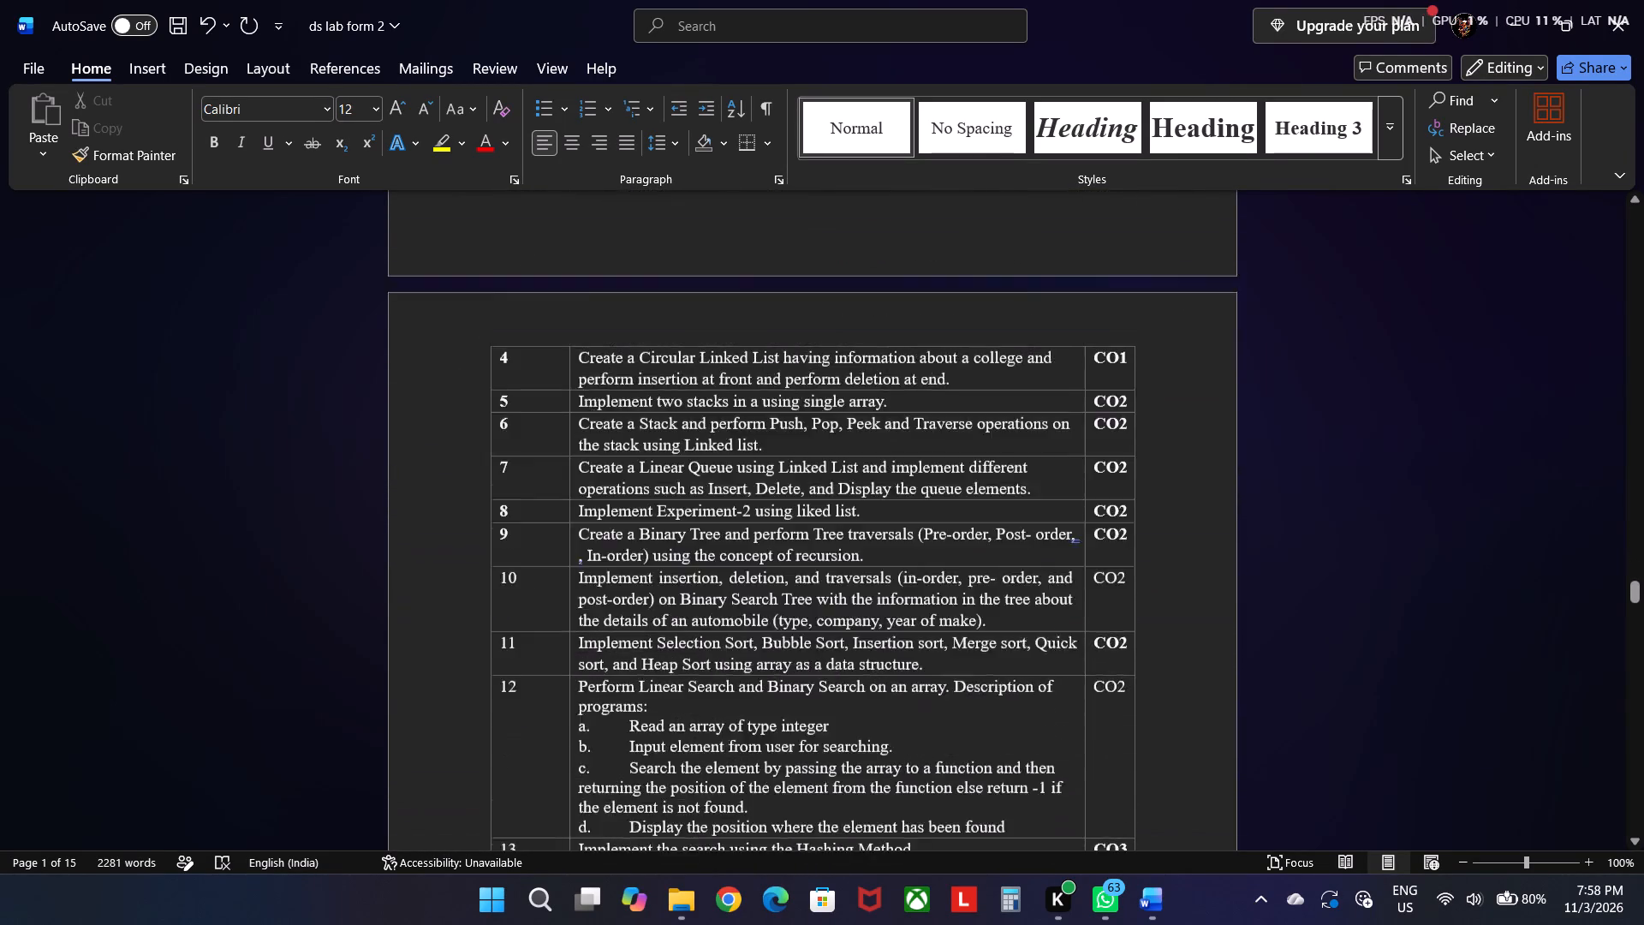
{"action": "scroll", "coordinate": [1352, 649], "scroll_direction": "down", "scroll_amount": 17}
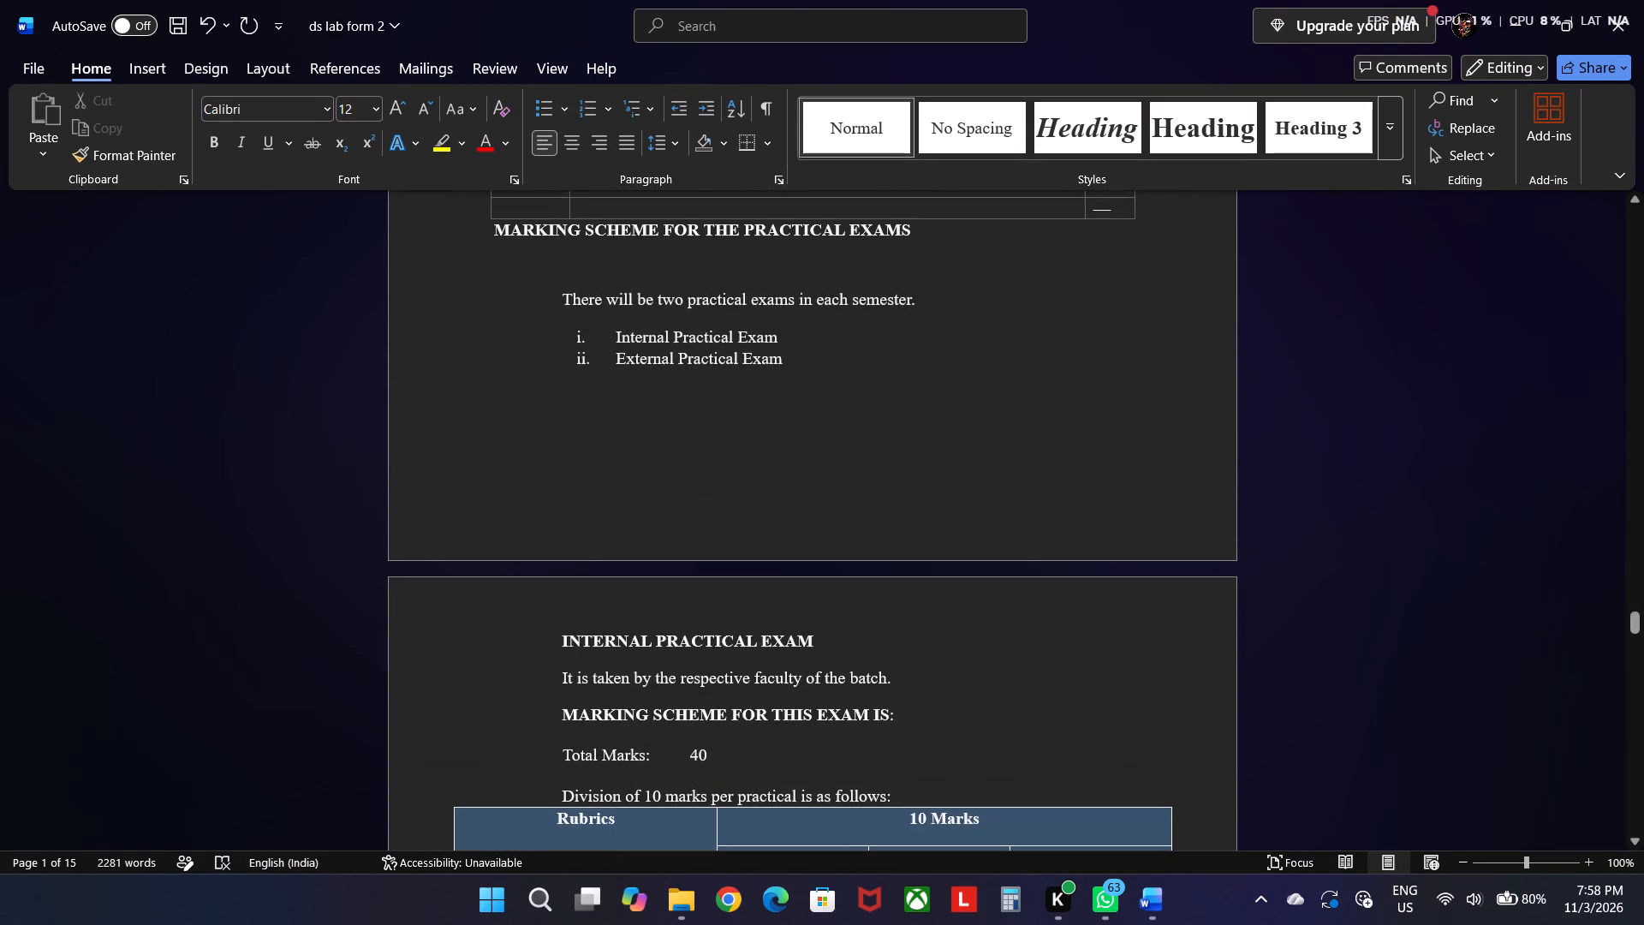
{"action": "scroll", "coordinate": [1352, 649], "scroll_direction": "down", "scroll_amount": 17}
{"action": "scroll", "coordinate": [1352, 649], "scroll_direction": "down", "scroll_amount": 6}
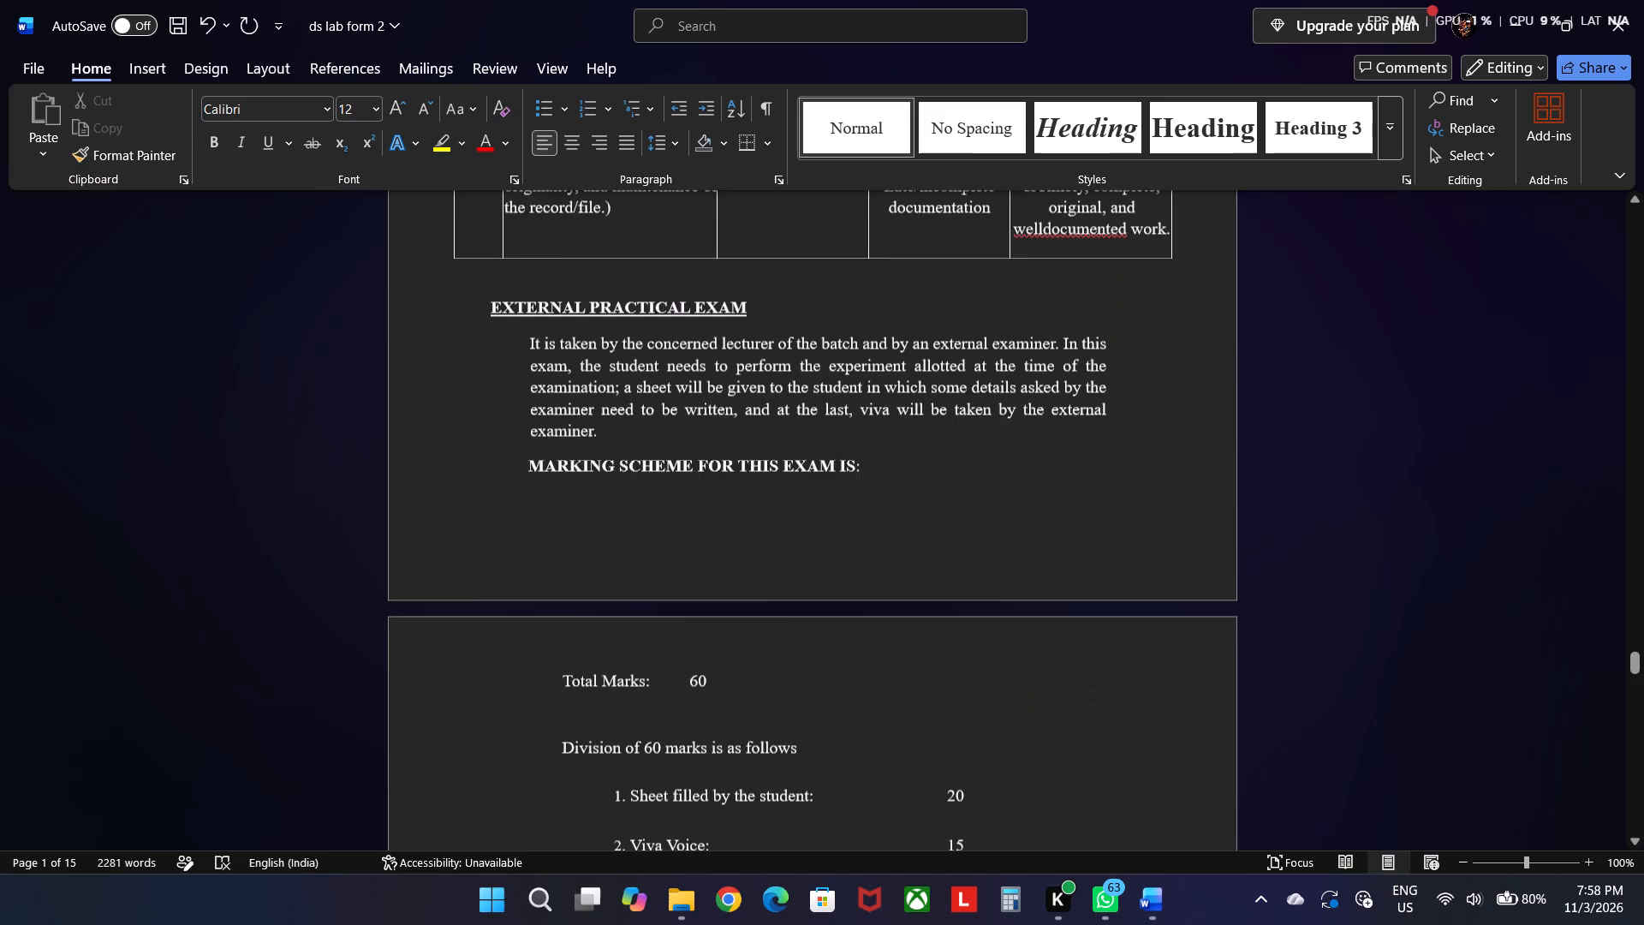
{"action": "scroll", "coordinate": [1352, 649], "scroll_direction": "down", "scroll_amount": 16}
Examine the internal and external exam marking schemes, the Continuous Internal Evaluation table and the closing pages through the Conclusion.
{"action": "scroll", "coordinate": [1352, 649], "scroll_direction": "up", "scroll_amount": 8}
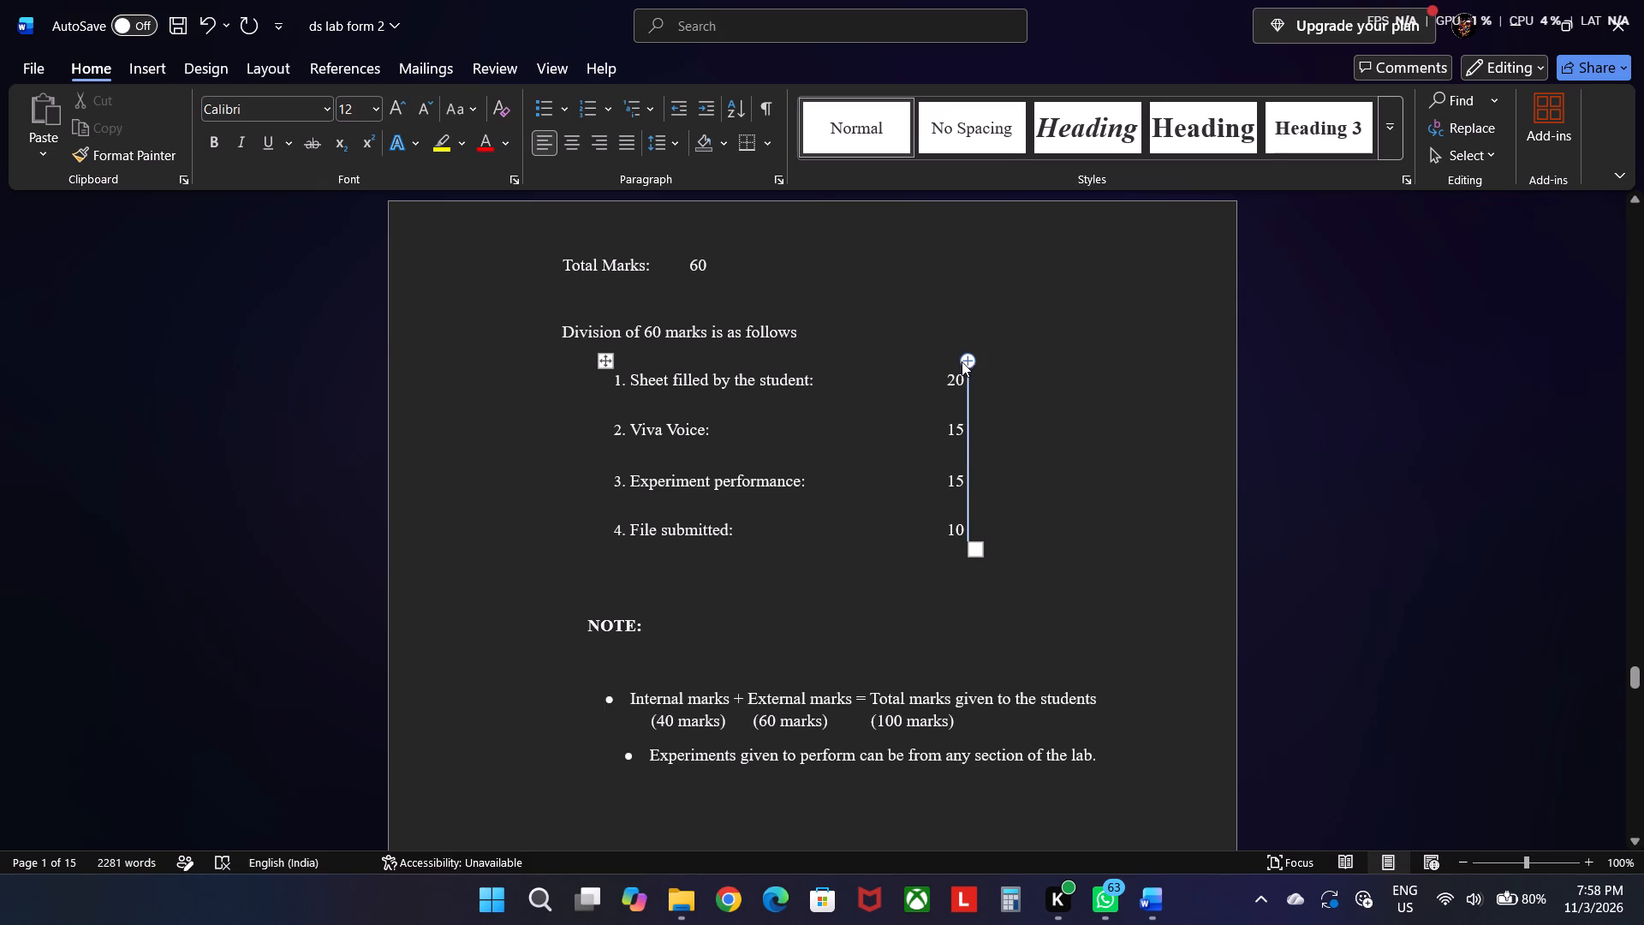
{"action": "scroll", "coordinate": [1273, 474], "scroll_direction": "down", "scroll_amount": 2}
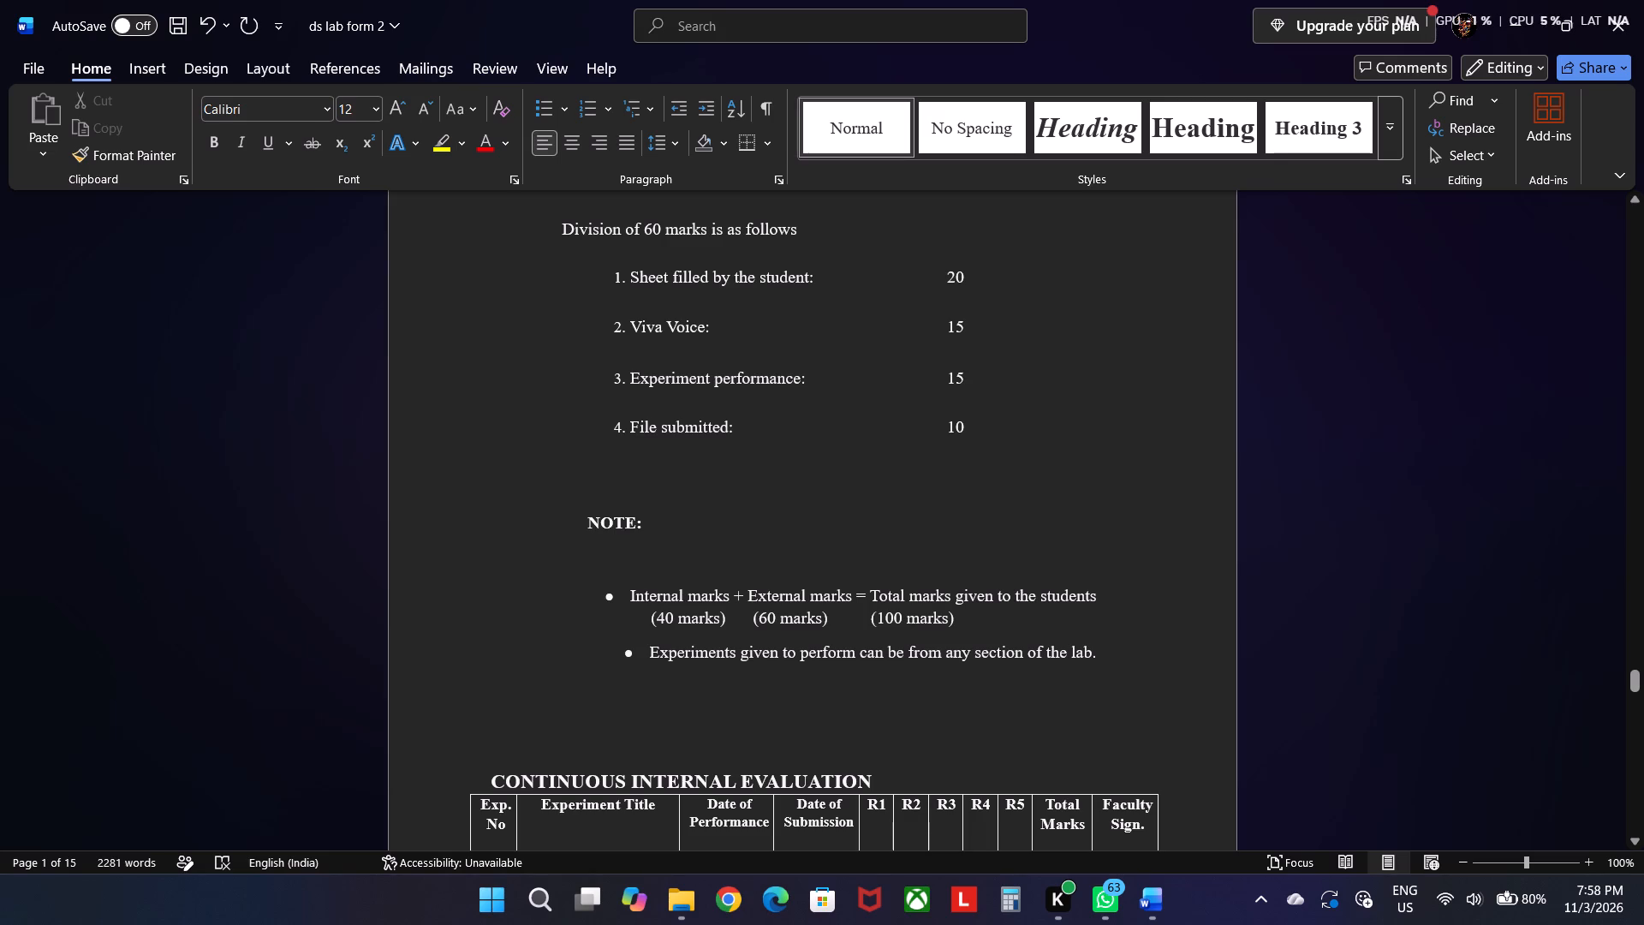
{"action": "scroll", "coordinate": [701, 646], "scroll_direction": "down", "scroll_amount": 7}
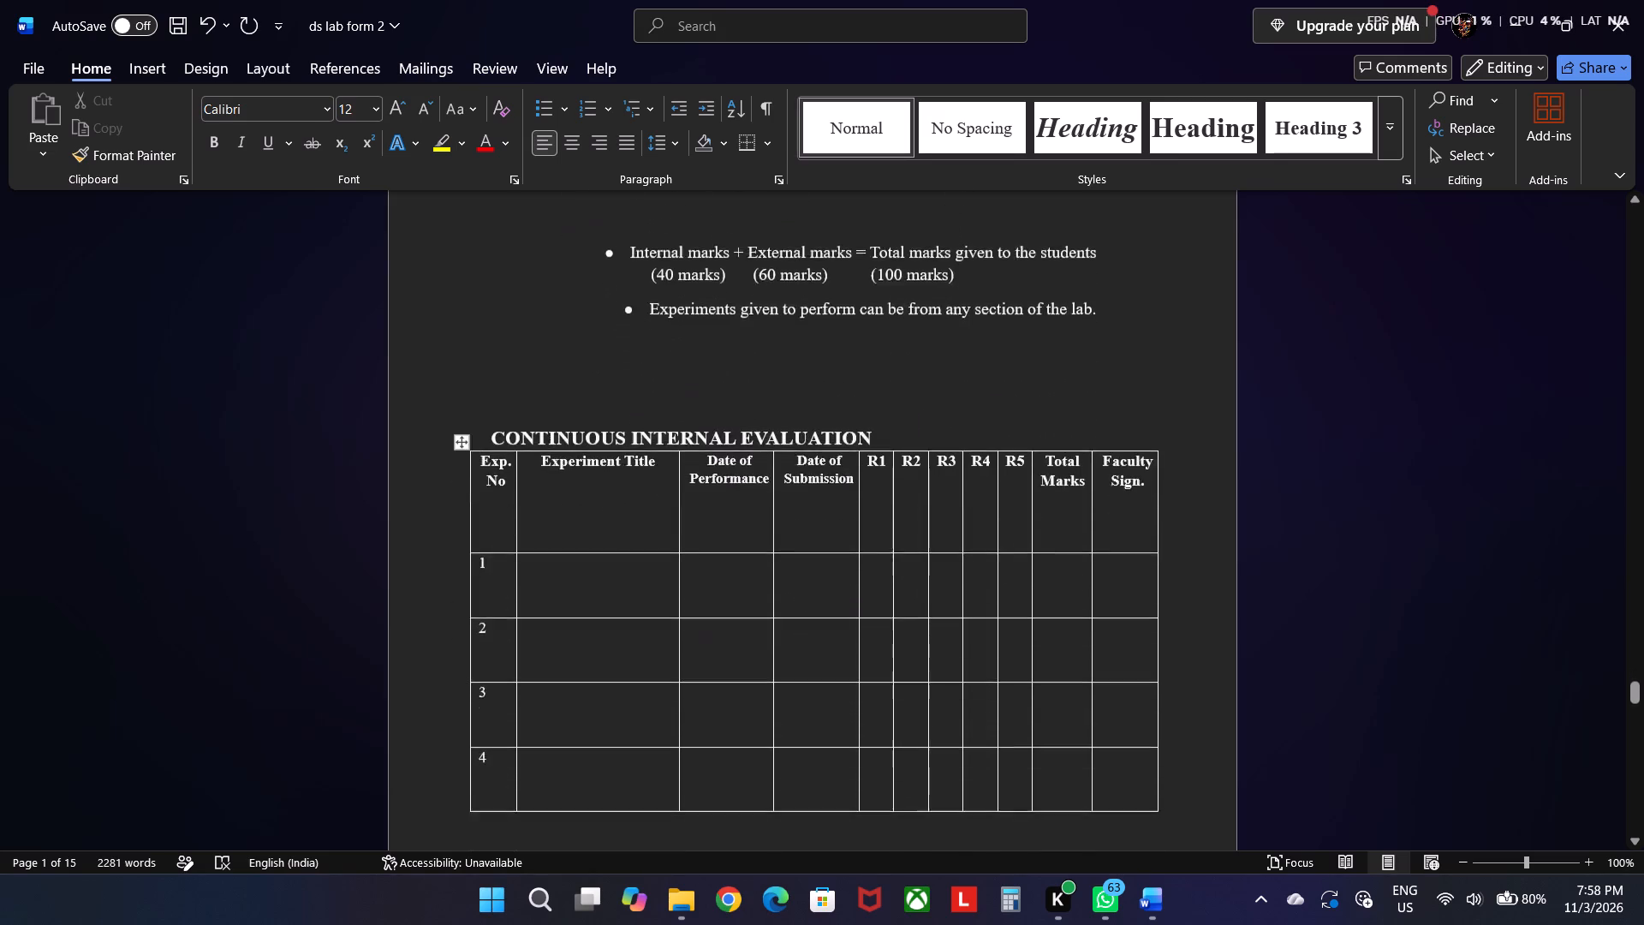
{"action": "scroll", "coordinate": [701, 646], "scroll_direction": "up", "scroll_amount": 15}
{"action": "scroll", "coordinate": [701, 645], "scroll_direction": "up", "scroll_amount": 9}
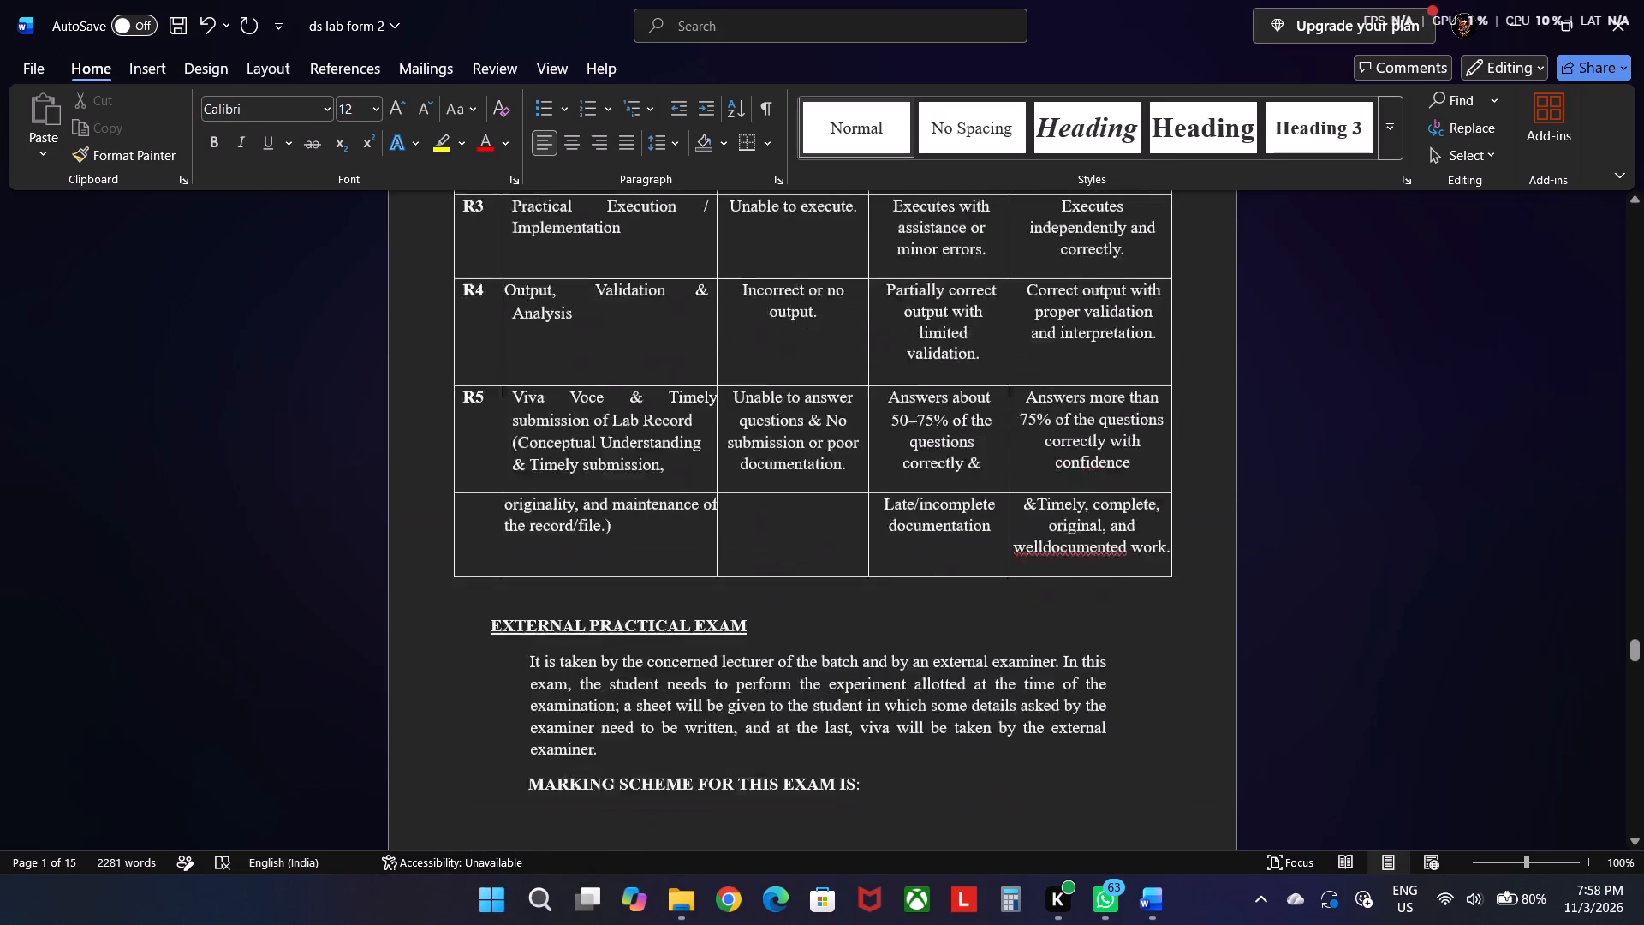
{"action": "scroll", "coordinate": [701, 645], "scroll_direction": "up", "scroll_amount": 6}
{"action": "scroll", "coordinate": [701, 645], "scroll_direction": "down", "scroll_amount": 11}
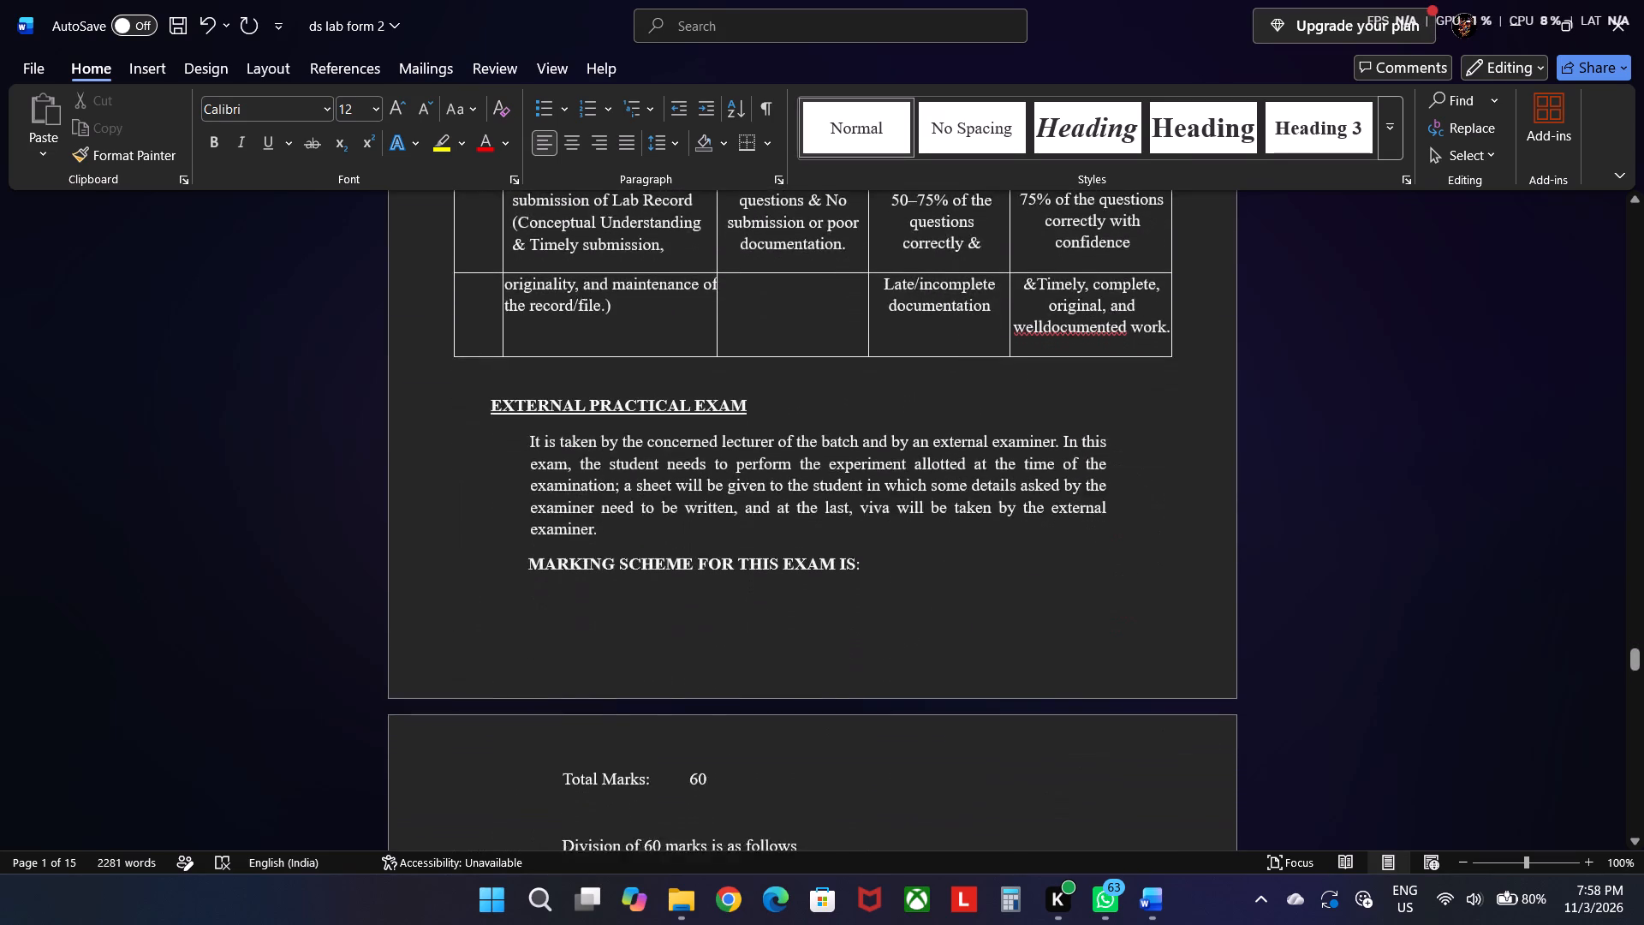
{"action": "scroll", "coordinate": [701, 644], "scroll_direction": "down", "scroll_amount": 19}
{"action": "scroll", "coordinate": [701, 644], "scroll_direction": "down", "scroll_amount": 5}
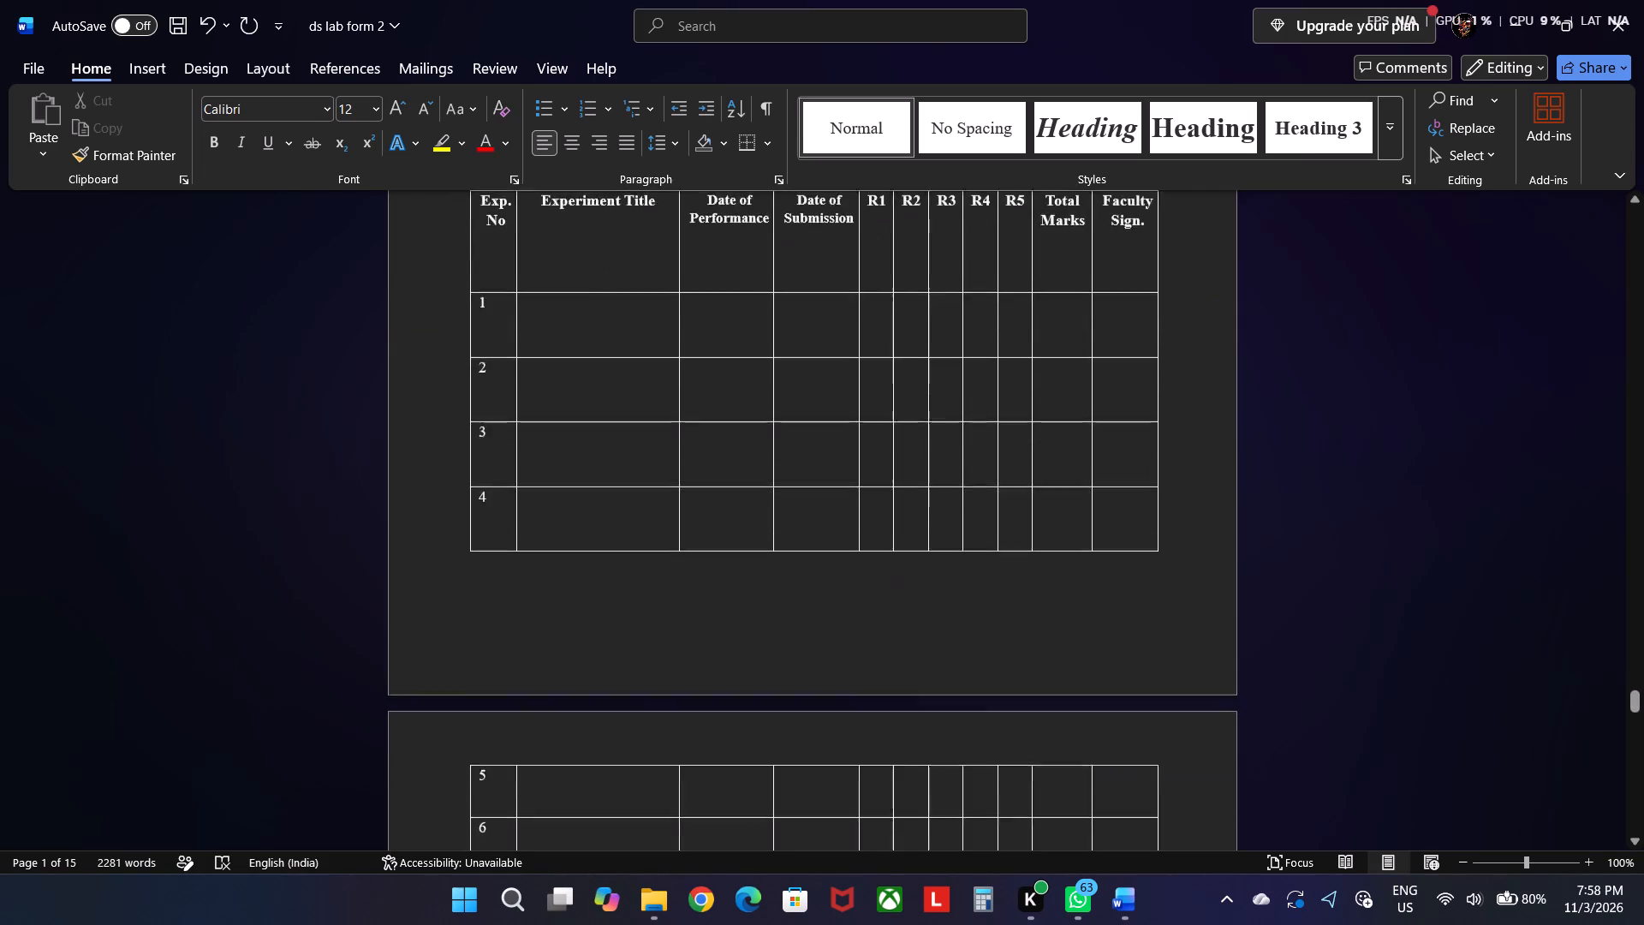
{"action": "scroll", "coordinate": [701, 644], "scroll_direction": "down", "scroll_amount": 6}
{"action": "scroll", "coordinate": [701, 644], "scroll_direction": "up", "scroll_amount": 20}
{"action": "scroll", "coordinate": [701, 644], "scroll_direction": "up", "scroll_amount": 7}
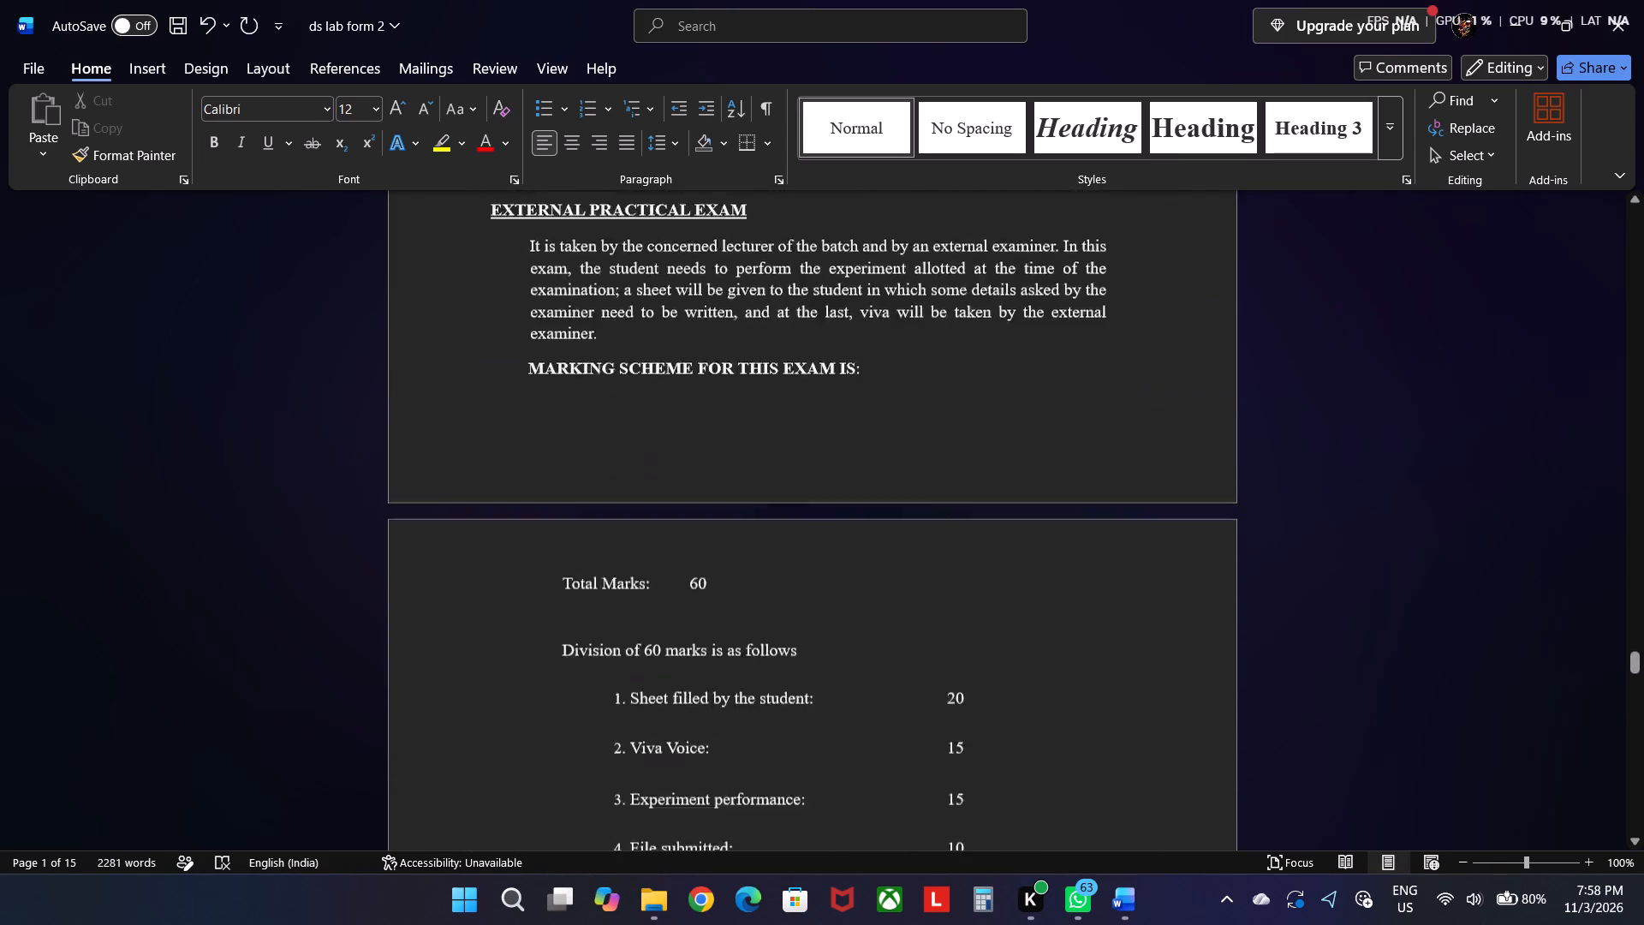
{"action": "scroll", "coordinate": [701, 644], "scroll_direction": "up", "scroll_amount": 20}
{"action": "scroll", "coordinate": [701, 643], "scroll_direction": "up", "scroll_amount": 6}
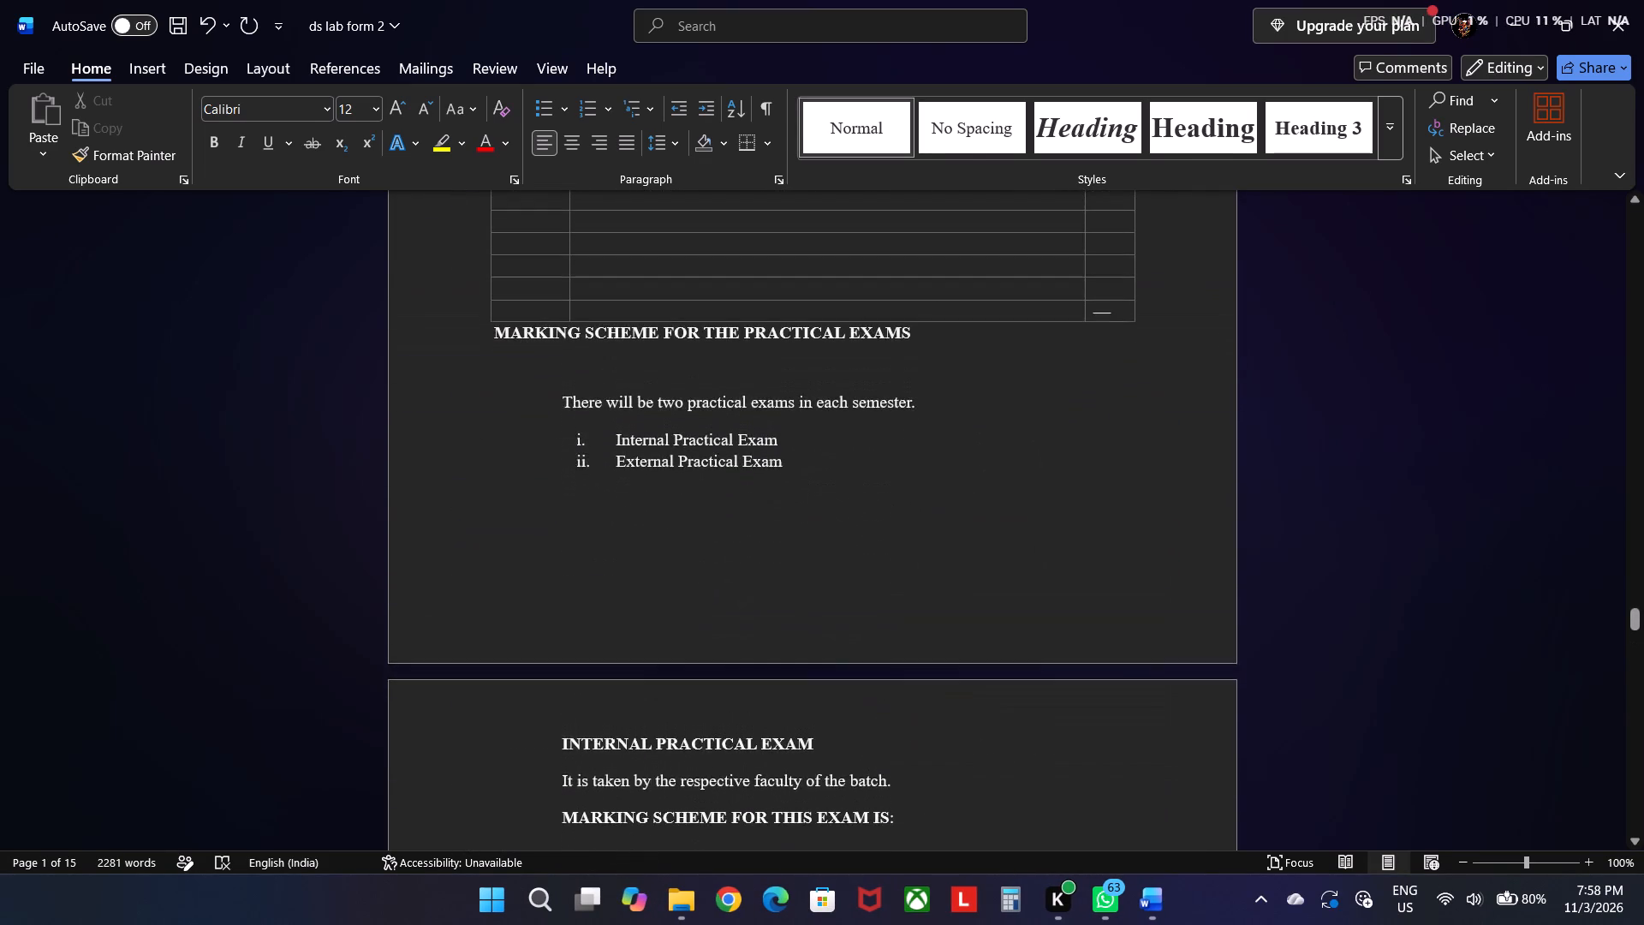
{"action": "scroll", "coordinate": [701, 643], "scroll_direction": "up", "scroll_amount": 12}
{"action": "scroll", "coordinate": [701, 643], "scroll_direction": "down", "scroll_amount": 13}
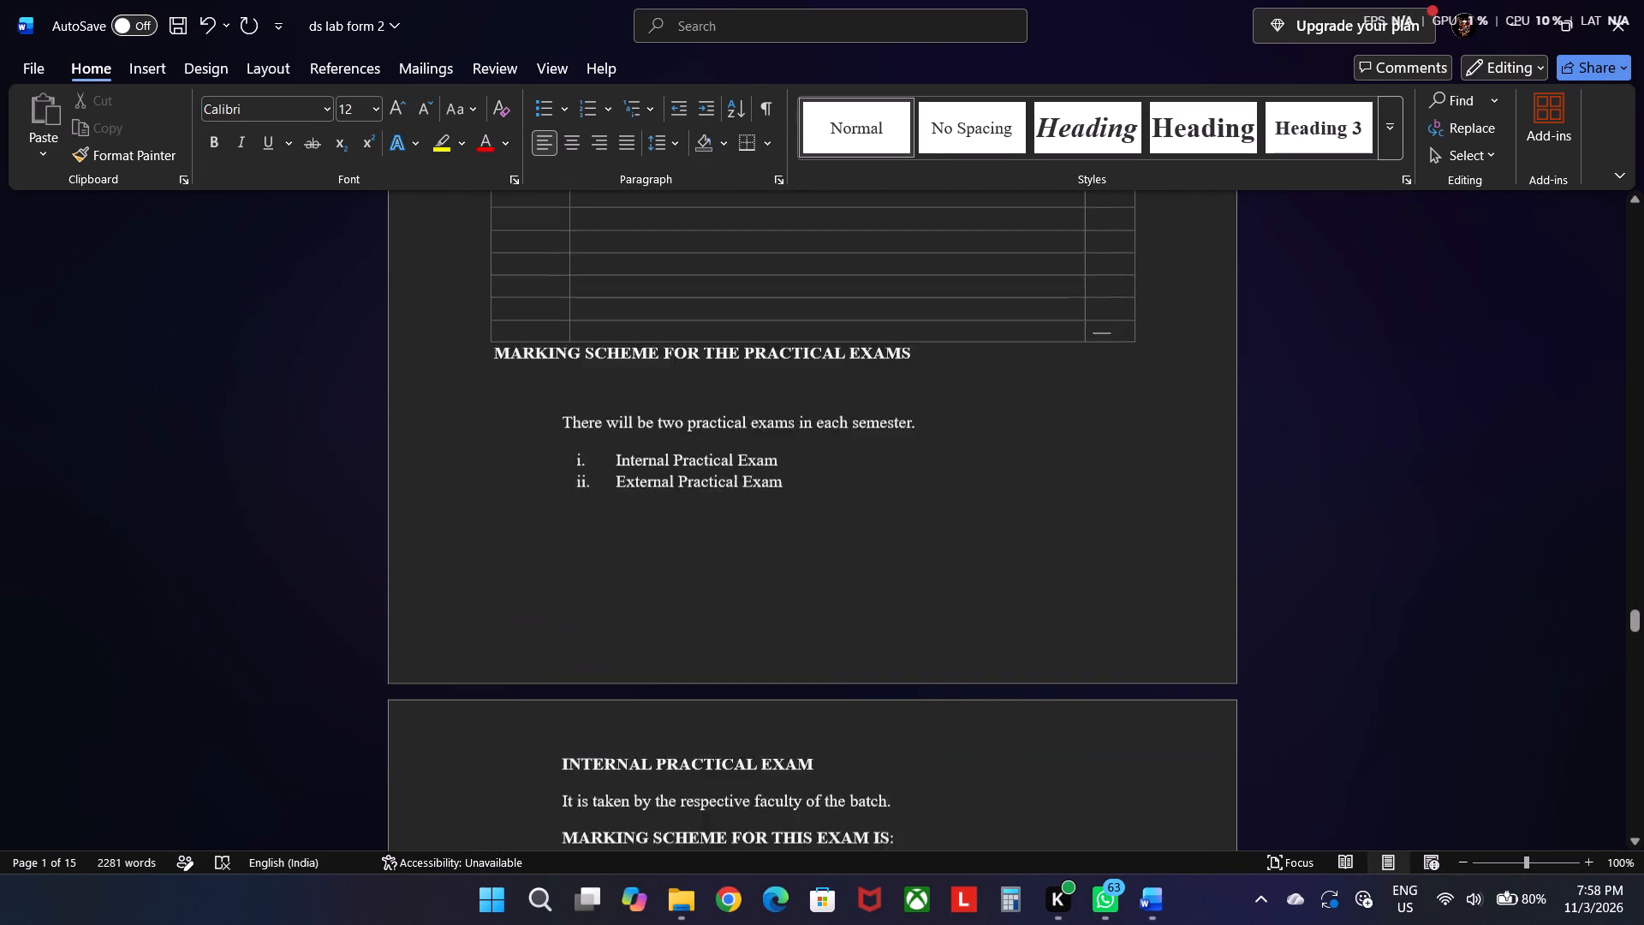
{"action": "scroll", "coordinate": [701, 642], "scroll_direction": "down", "scroll_amount": 19}
{"action": "scroll", "coordinate": [701, 642], "scroll_direction": "down", "scroll_amount": 14}
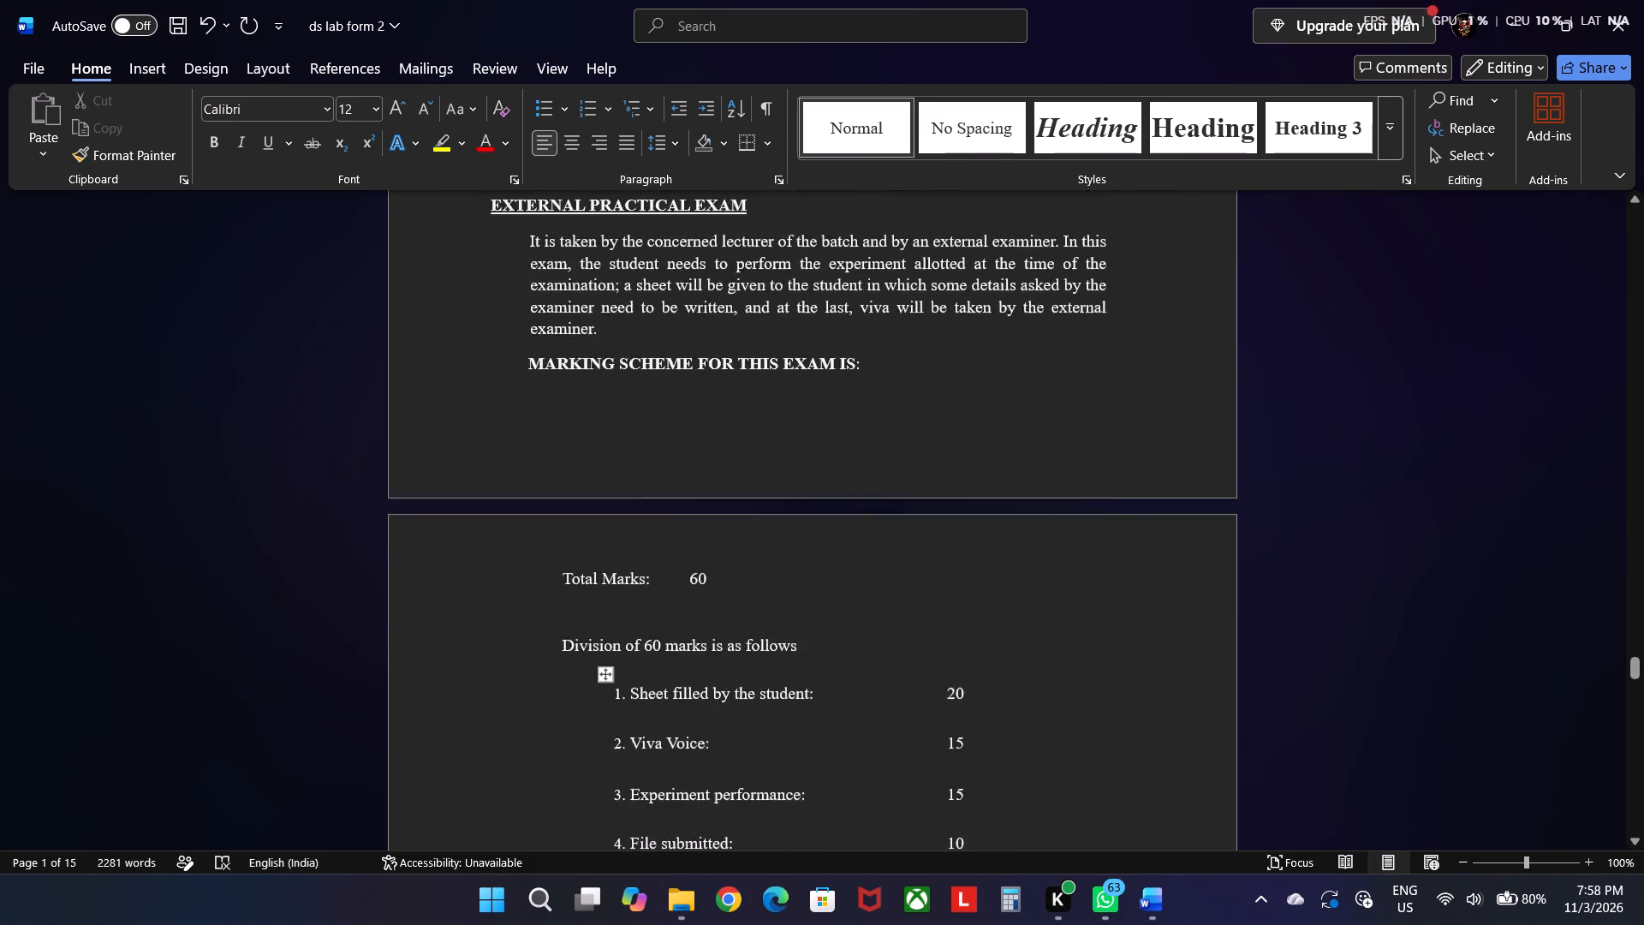
{"action": "scroll", "coordinate": [728, 608], "scroll_direction": "down", "scroll_amount": 17}
{"action": "scroll", "coordinate": [729, 607], "scroll_direction": "down", "scroll_amount": 16}
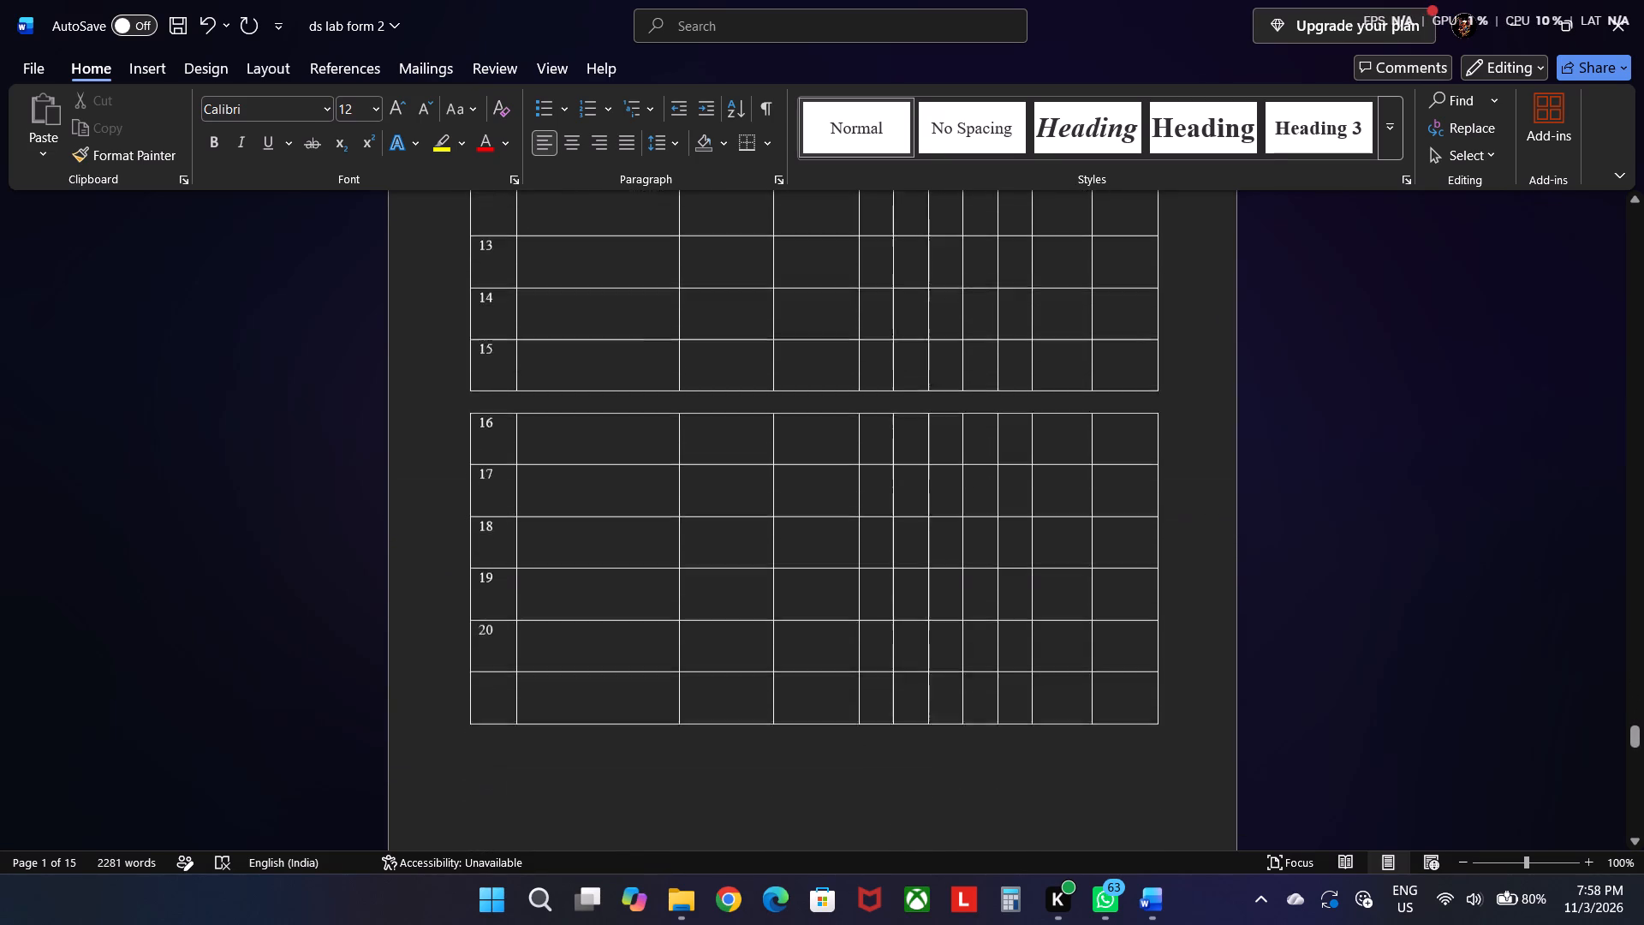
{"action": "scroll", "coordinate": [729, 607], "scroll_direction": "down", "scroll_amount": 8}
{"action": "scroll", "coordinate": [729, 607], "scroll_direction": "down", "scroll_amount": 20}
{"action": "scroll", "coordinate": [729, 607], "scroll_direction": "down", "scroll_amount": 15}
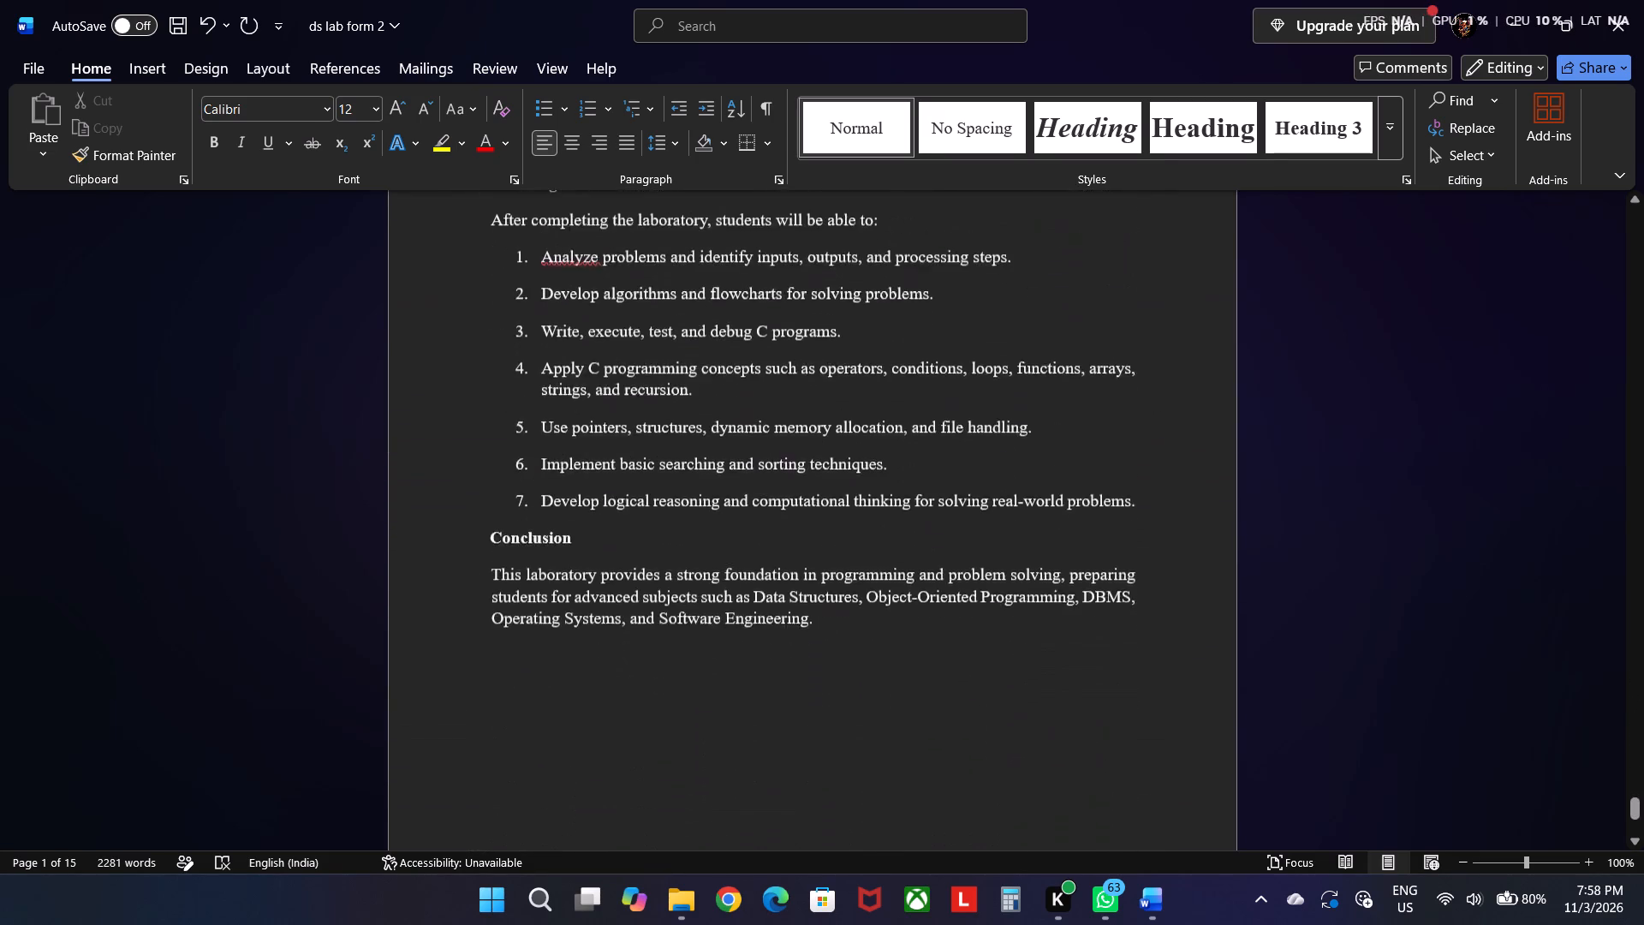
{"action": "scroll", "coordinate": [729, 607], "scroll_direction": "down", "scroll_amount": 19}
{"action": "scroll", "coordinate": [729, 607], "scroll_direction": "down", "scroll_amount": 7}
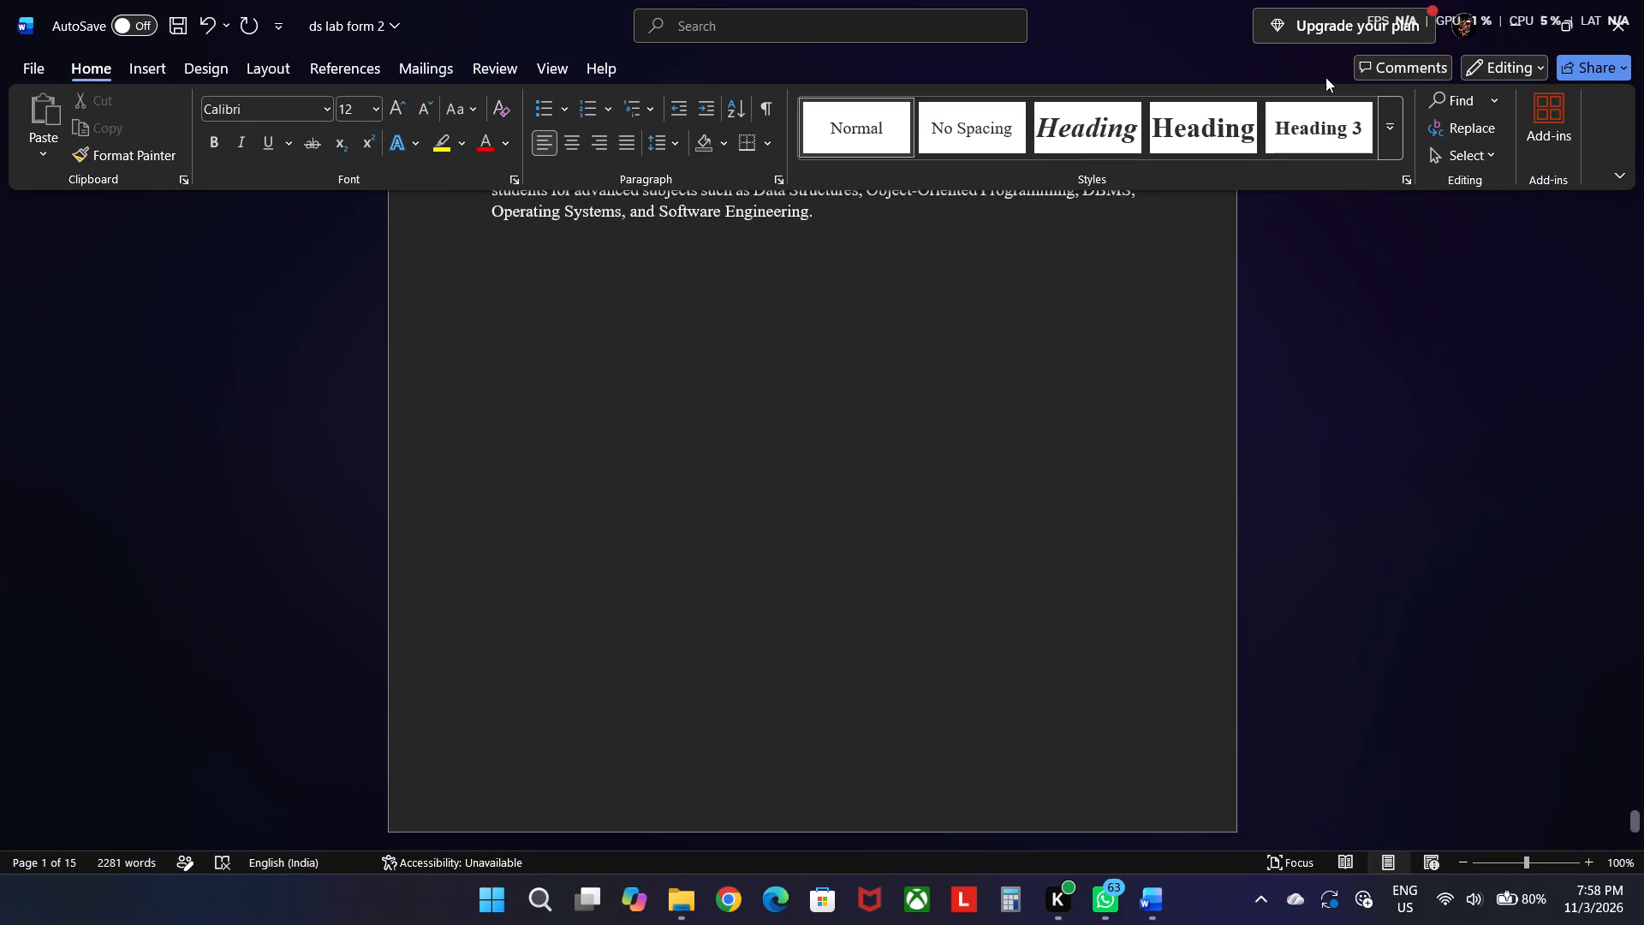
Save the file as a Word Document named ds lab form 2 in Downloads, and minimise it to return to File Explorer.
{"action": "left_click", "coordinate": [174, 18]}
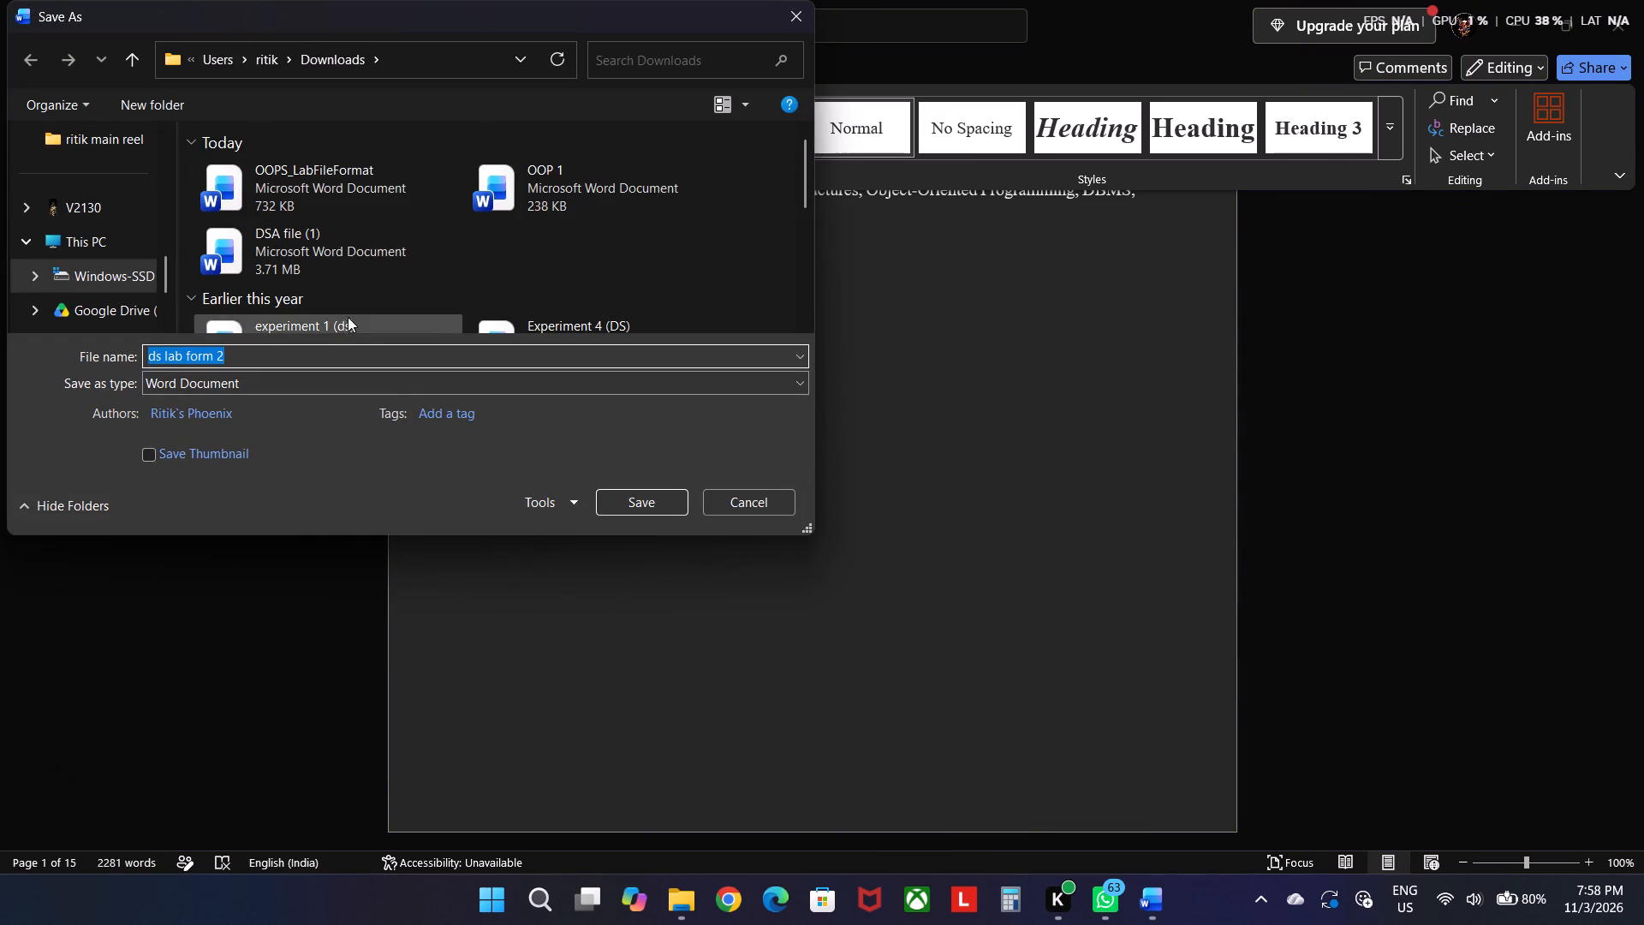
{"action": "left_click", "coordinate": [623, 501]}
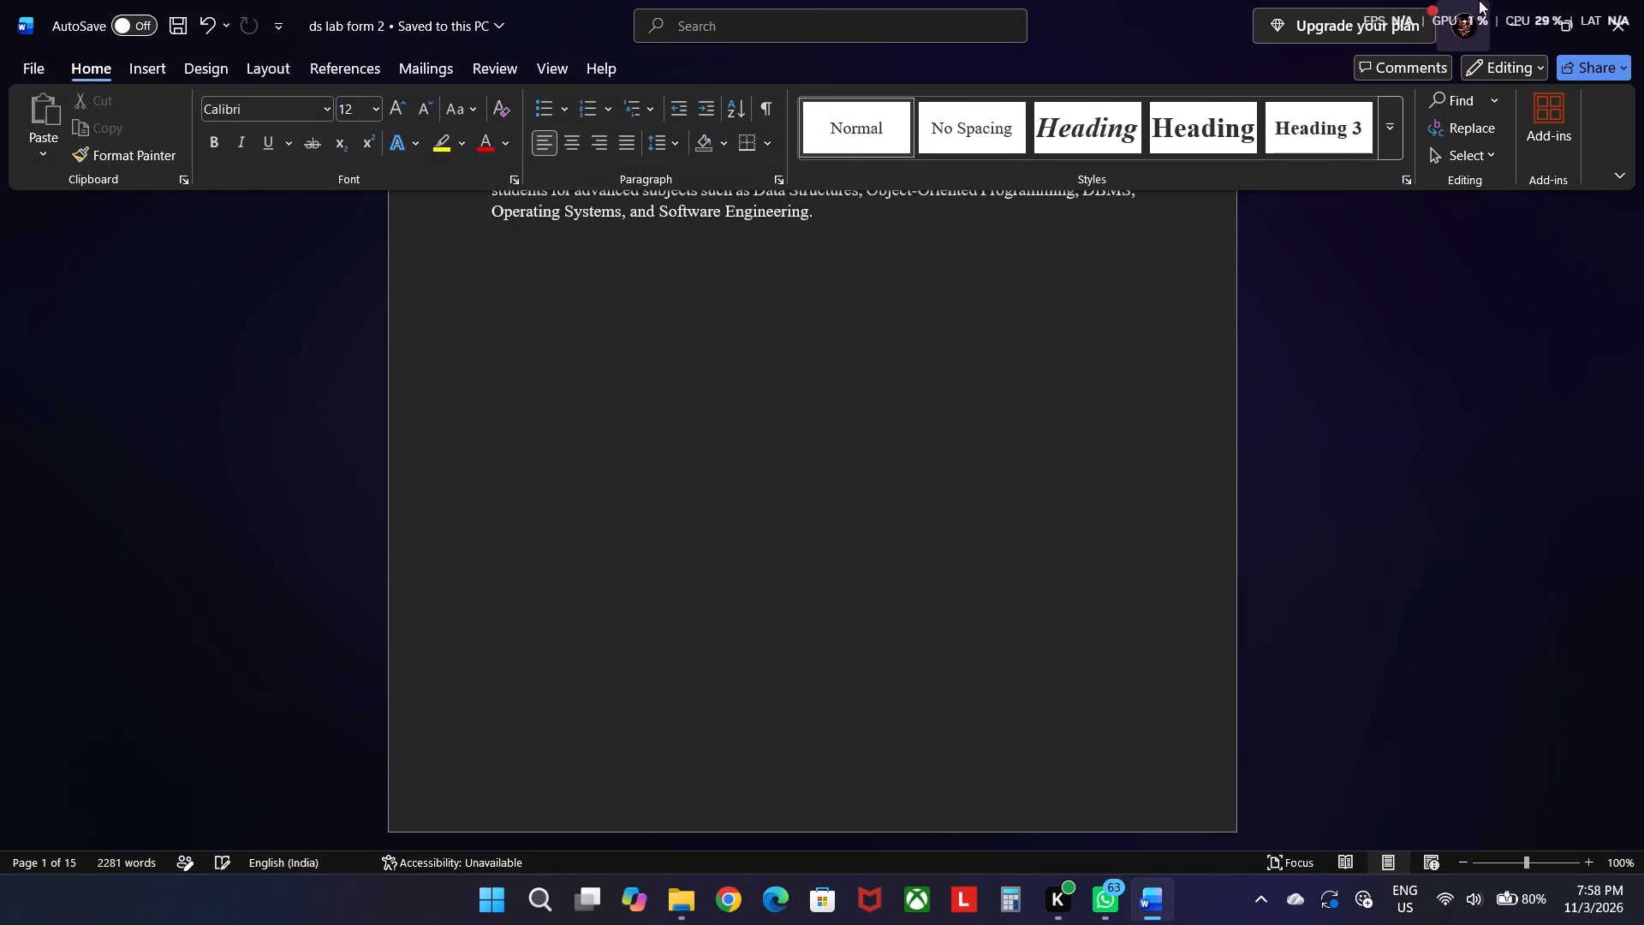
{"action": "left_click", "coordinate": [1516, 9]}
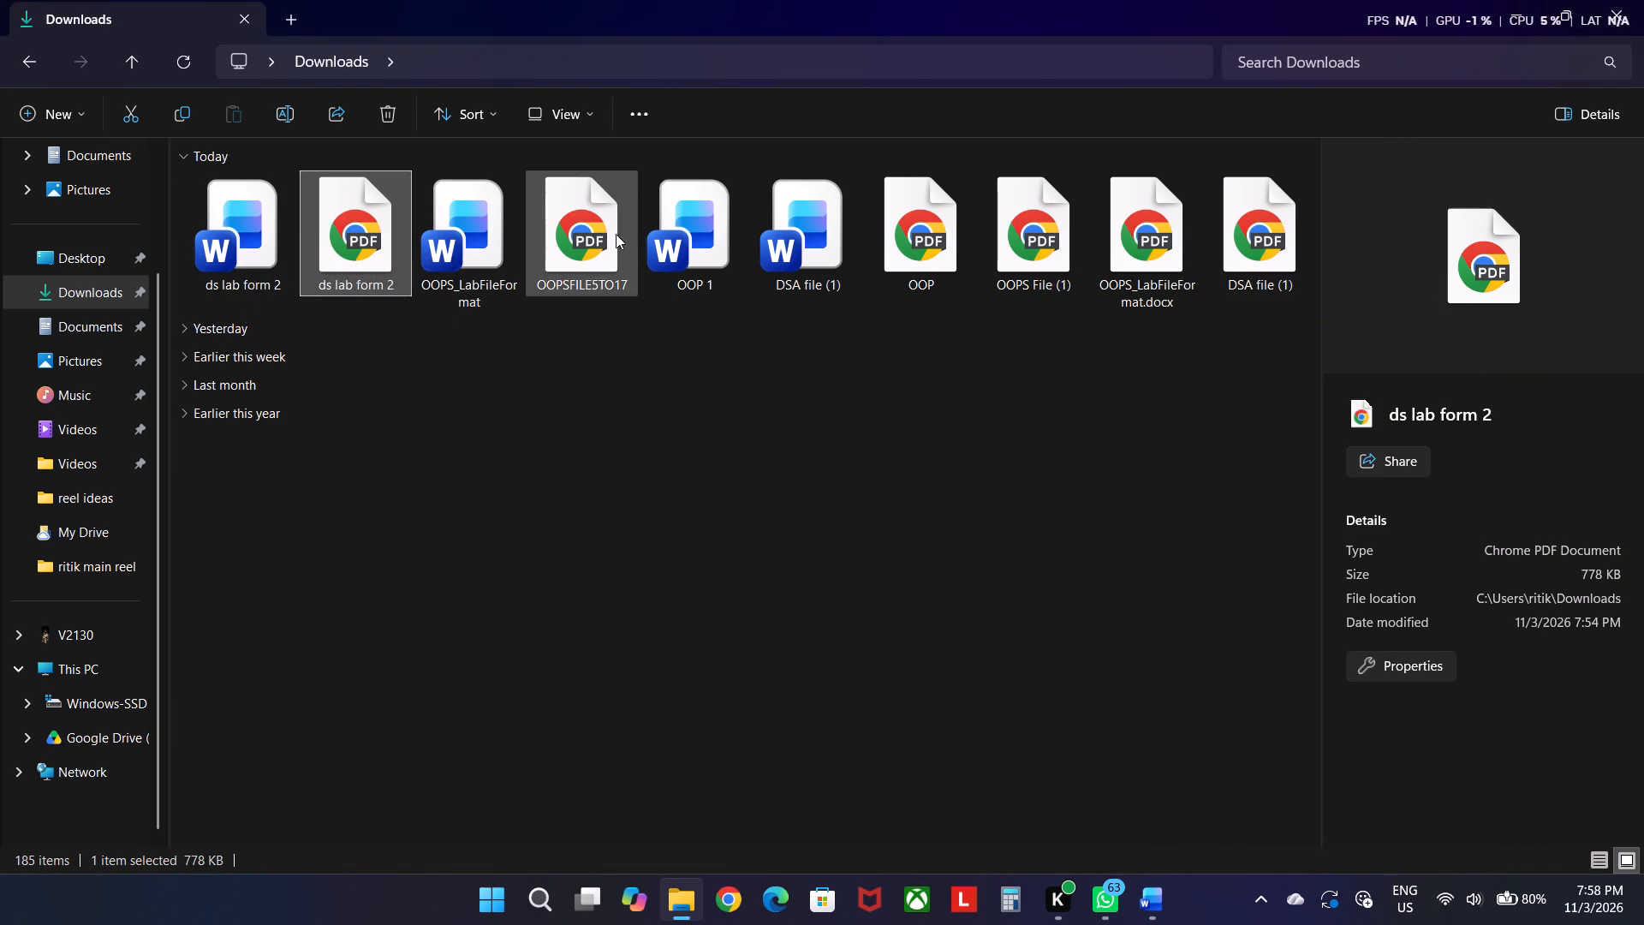
Open the DSA file (1) document from Downloads and look through Experiment 2's theory, algorithm, source code and output pages.
{"action": "double_click", "coordinate": [823, 239]}
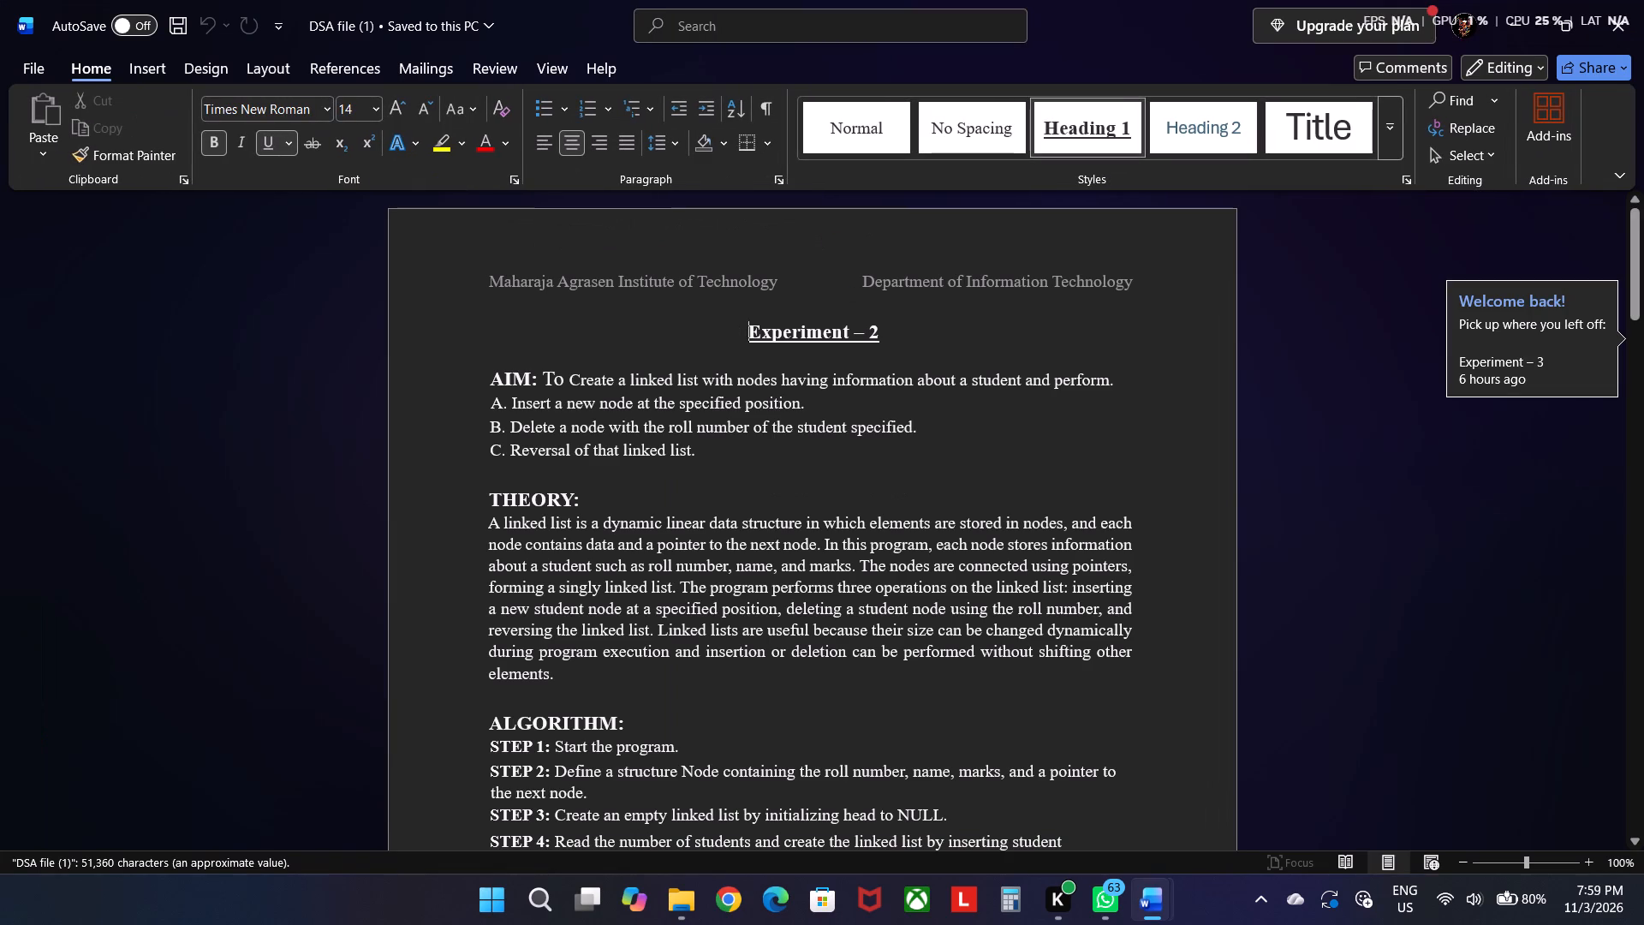
{"action": "scroll", "coordinate": [923, 349], "scroll_direction": "down", "scroll_amount": 9}
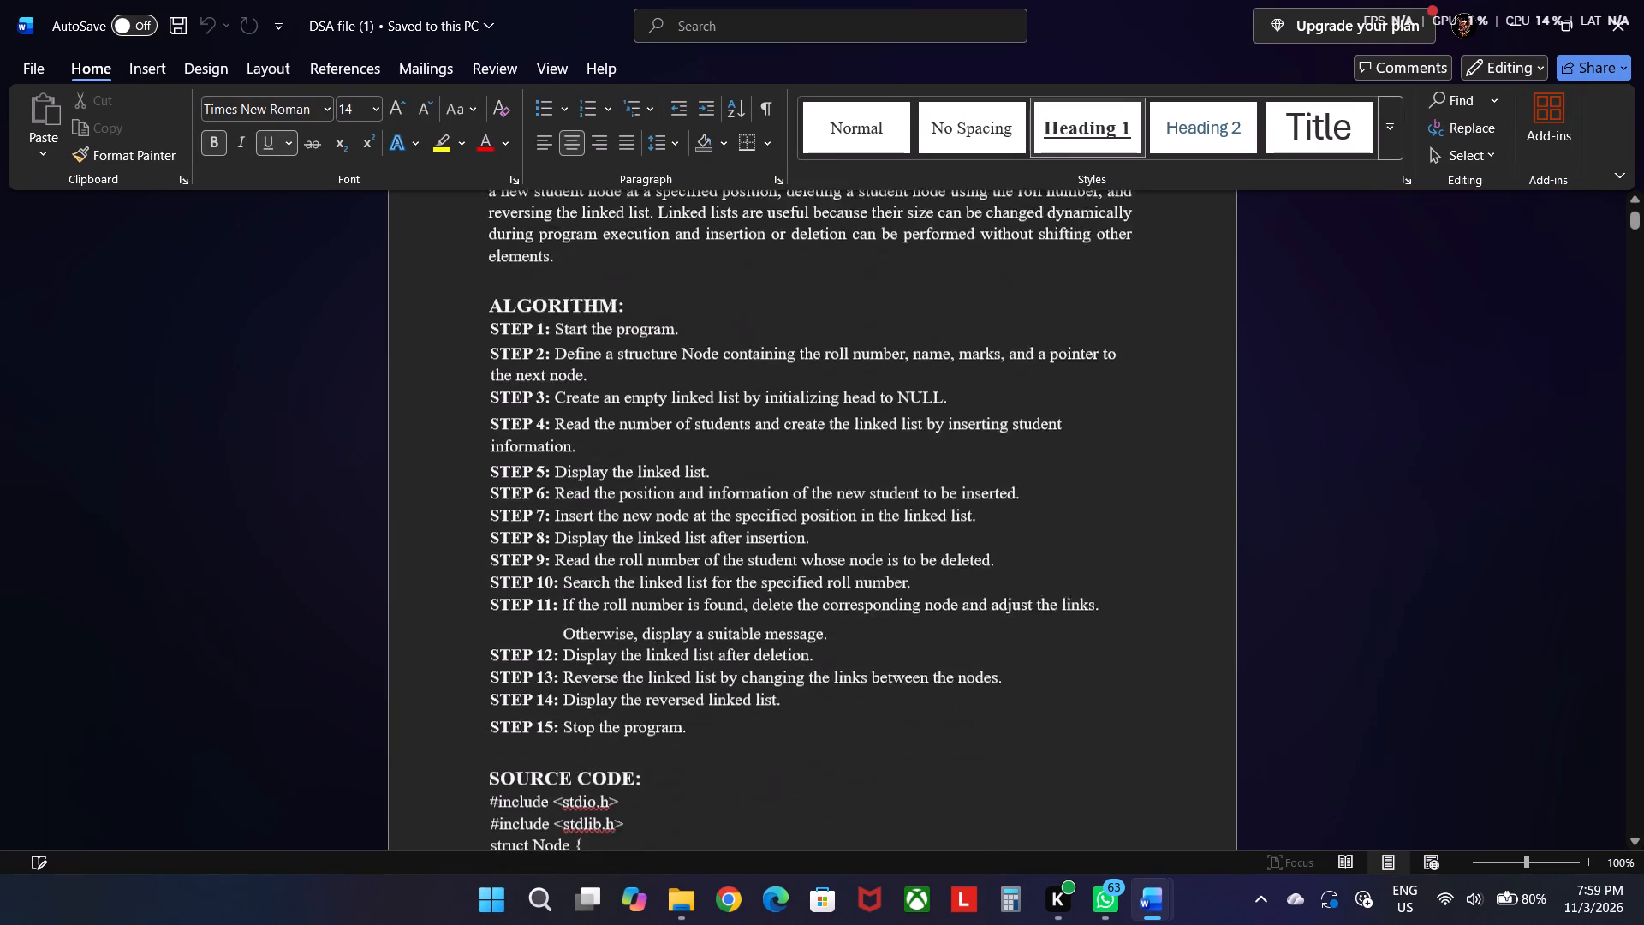
{"action": "scroll", "coordinate": [923, 352], "scroll_direction": "down", "scroll_amount": 16}
{"action": "scroll", "coordinate": [921, 354], "scroll_direction": "down", "scroll_amount": 5}
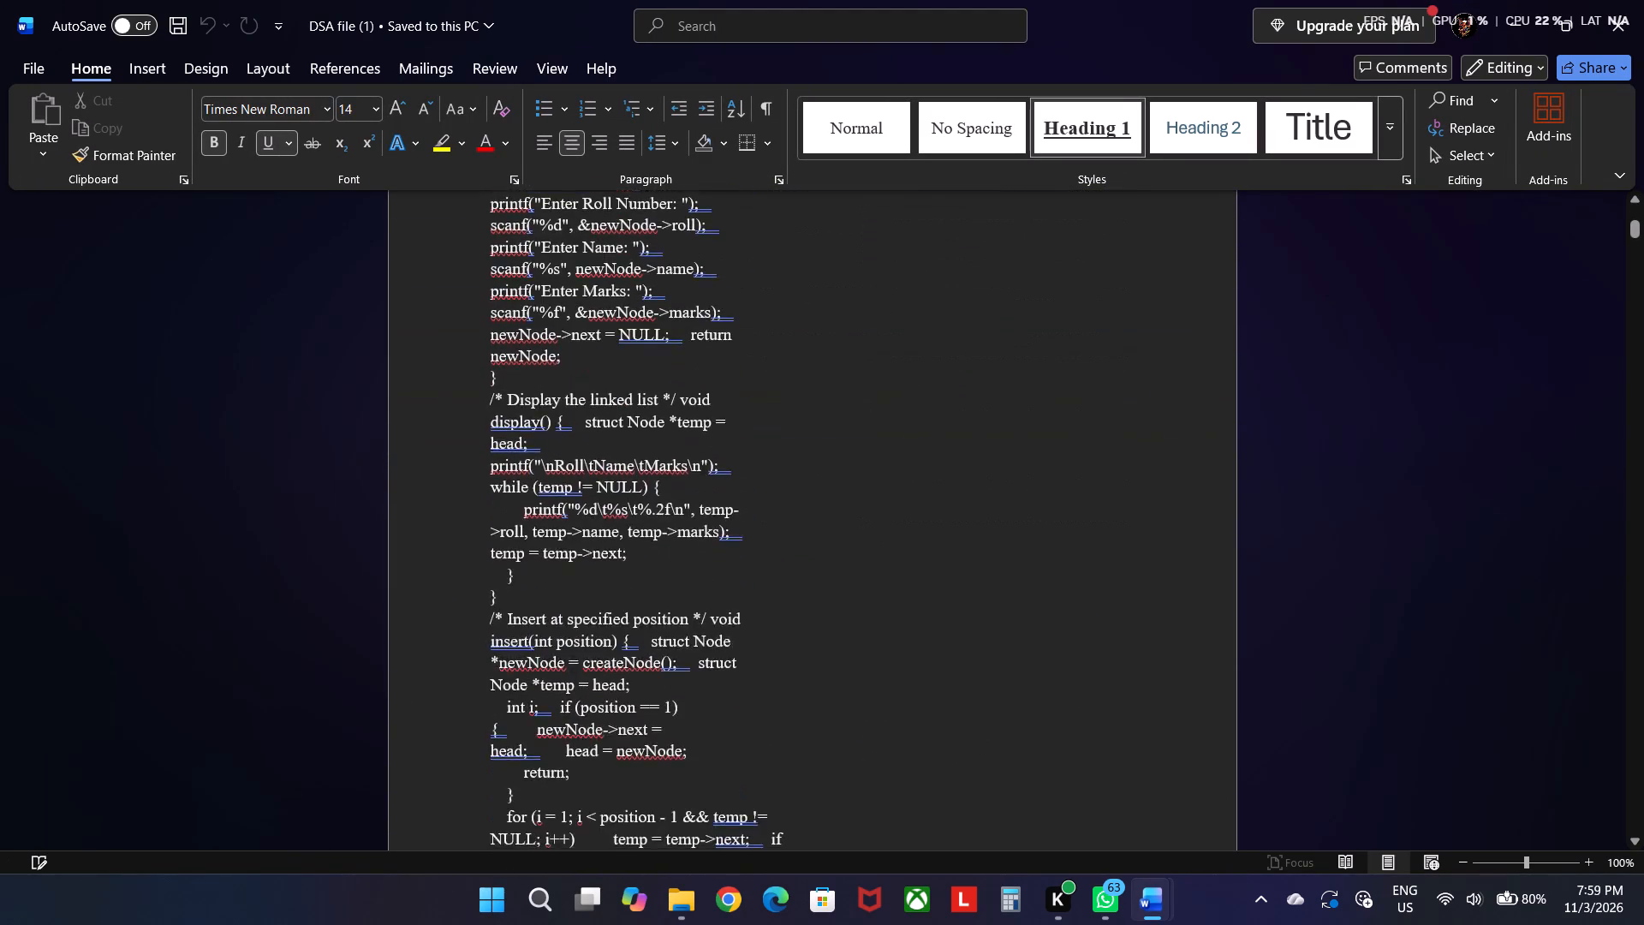
{"action": "scroll", "coordinate": [921, 354], "scroll_direction": "down", "scroll_amount": 18}
{"action": "scroll", "coordinate": [921, 354], "scroll_direction": "down", "scroll_amount": 12}
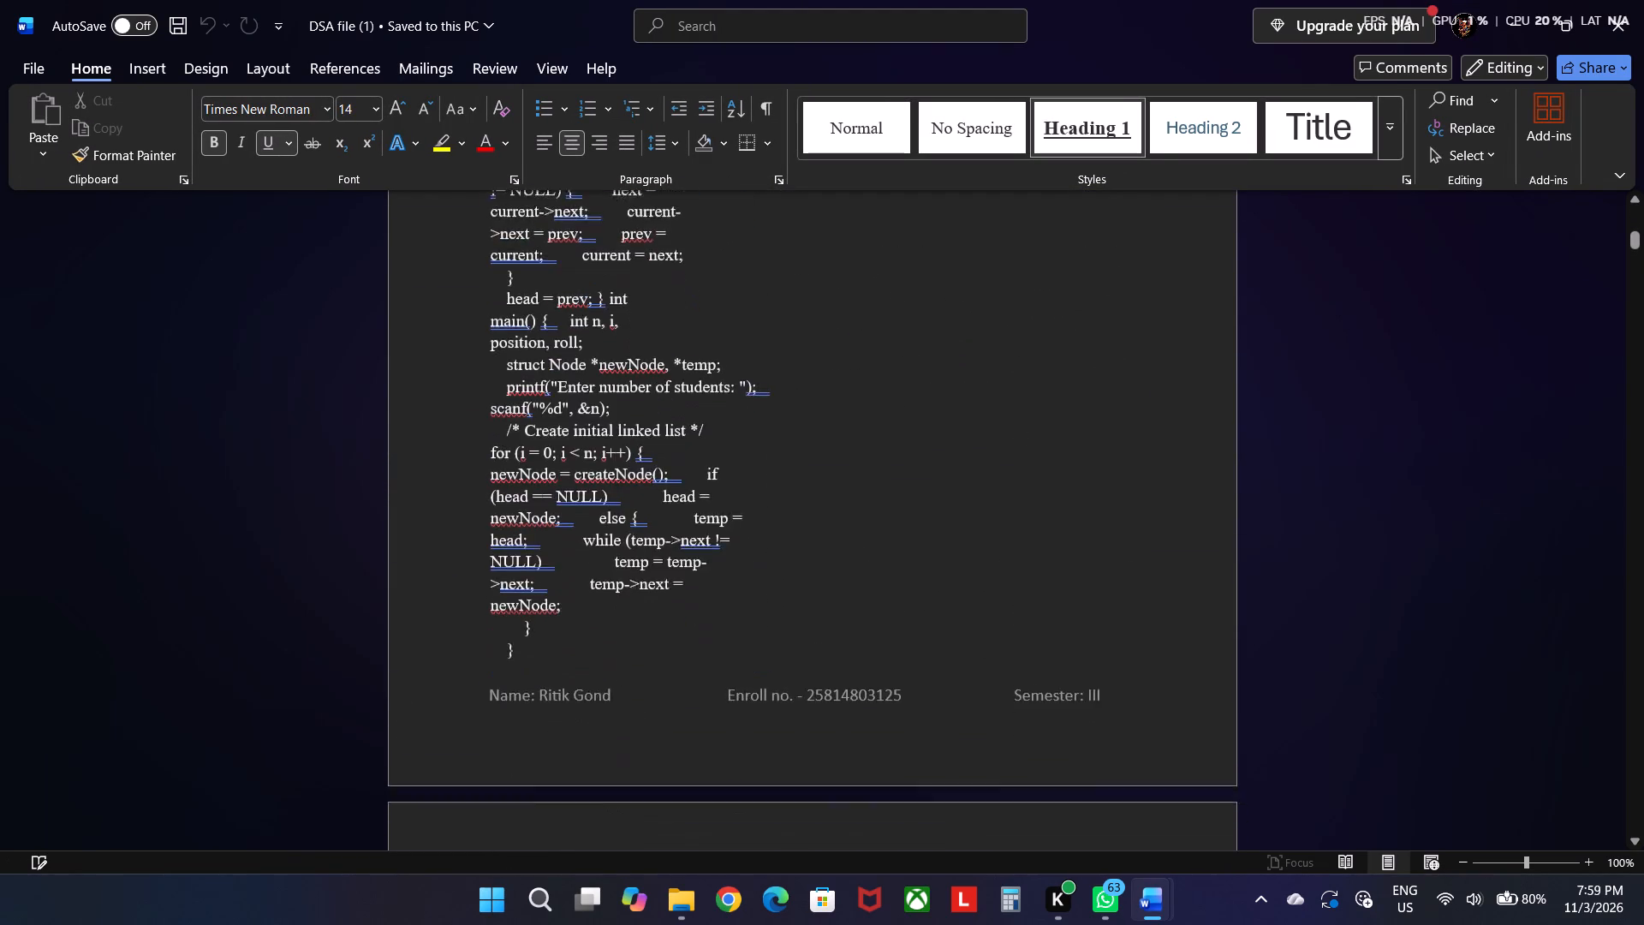
{"action": "scroll", "coordinate": [921, 354], "scroll_direction": "down", "scroll_amount": 17}
{"action": "scroll", "coordinate": [921, 354], "scroll_direction": "down", "scroll_amount": 12}
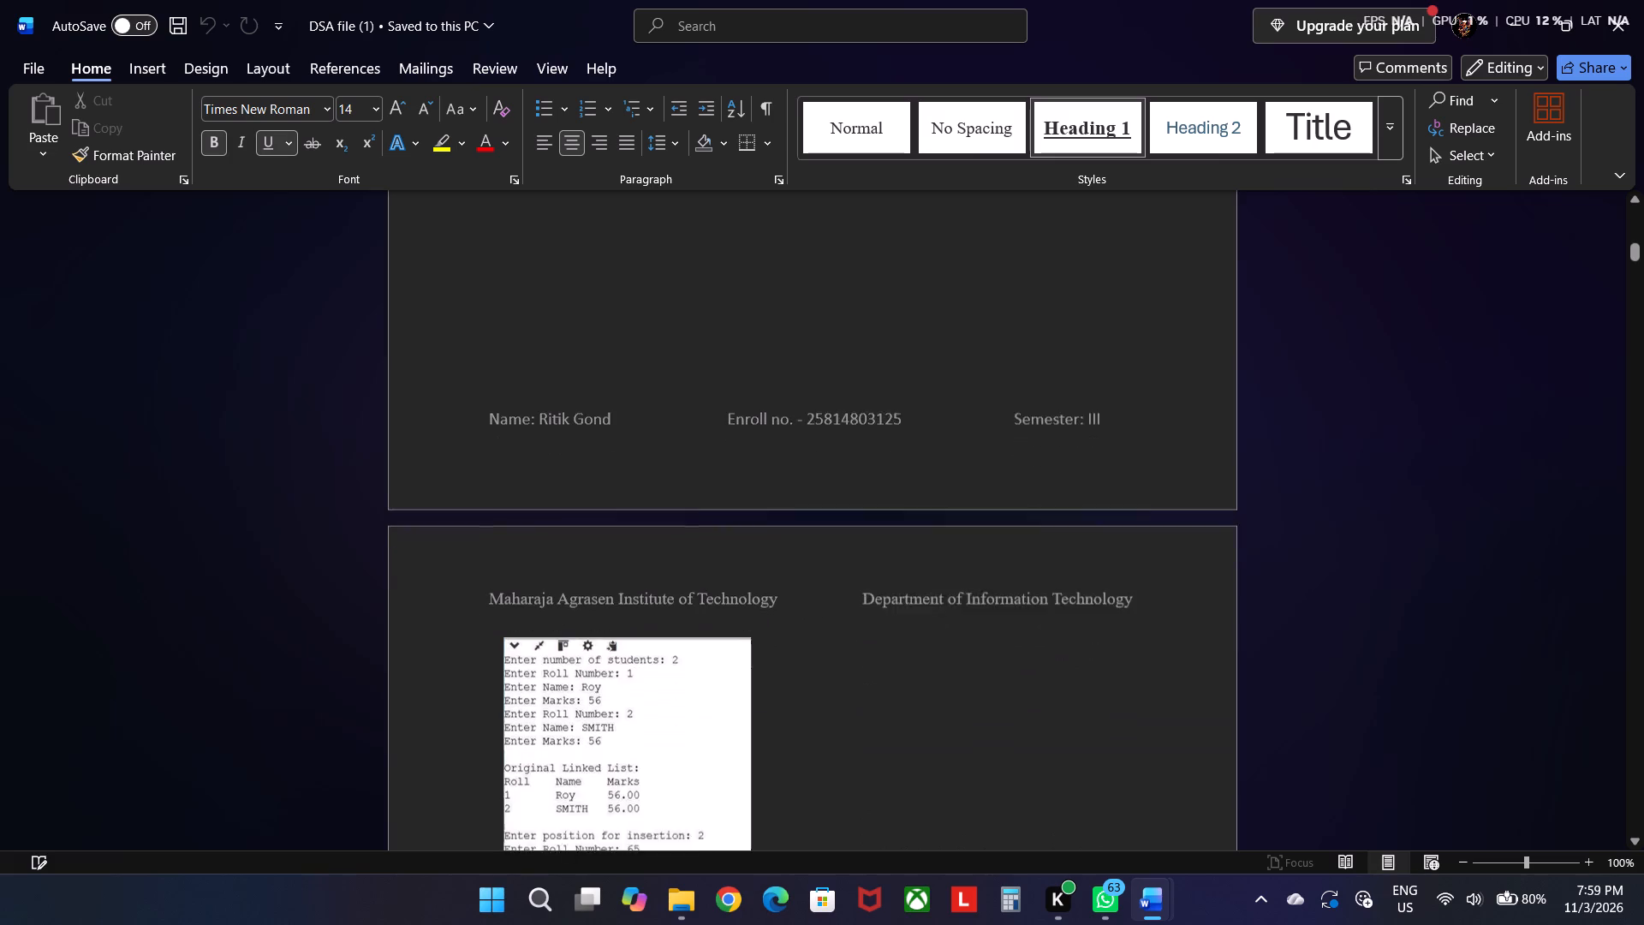
{"action": "scroll", "coordinate": [921, 354], "scroll_direction": "down", "scroll_amount": 18}
{"action": "scroll", "coordinate": [920, 354], "scroll_direction": "down", "scroll_amount": 6}
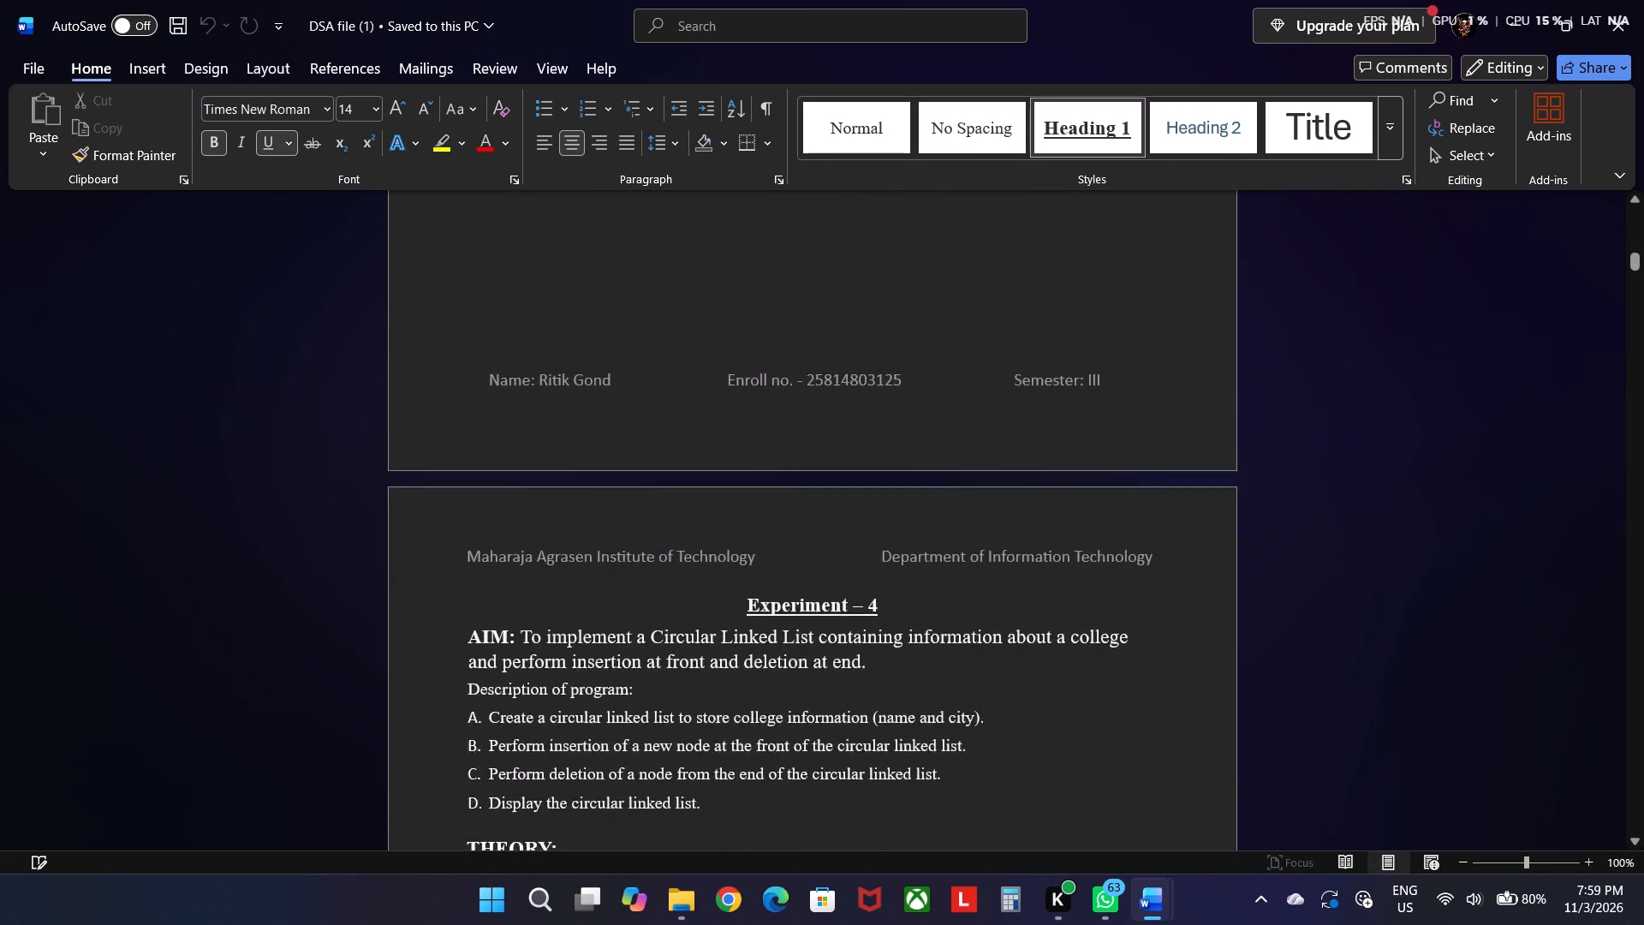
Examine the Experiment 4 pages on the circular linked list, from the aim through to the end of the source code.
{"action": "scroll", "coordinate": [920, 354], "scroll_direction": "down", "scroll_amount": 16}
{"action": "scroll", "coordinate": [920, 354], "scroll_direction": "down", "scroll_amount": 6}
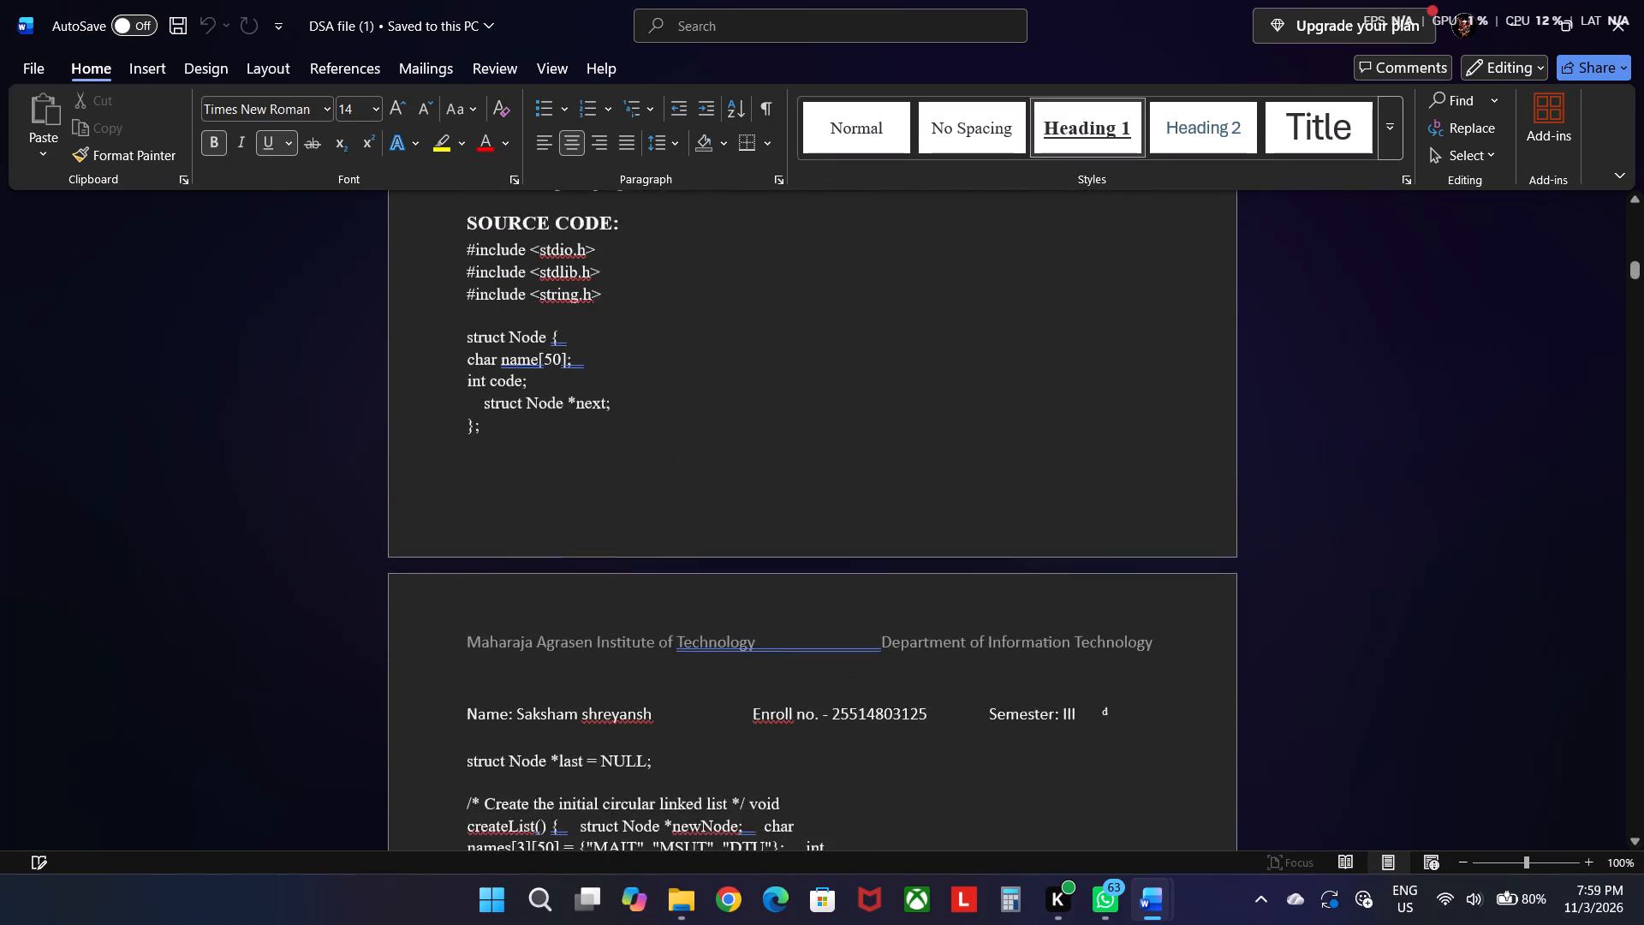
{"action": "scroll", "coordinate": [920, 354], "scroll_direction": "down", "scroll_amount": 18}
{"action": "scroll", "coordinate": [919, 330], "scroll_direction": "down", "scroll_amount": 10}
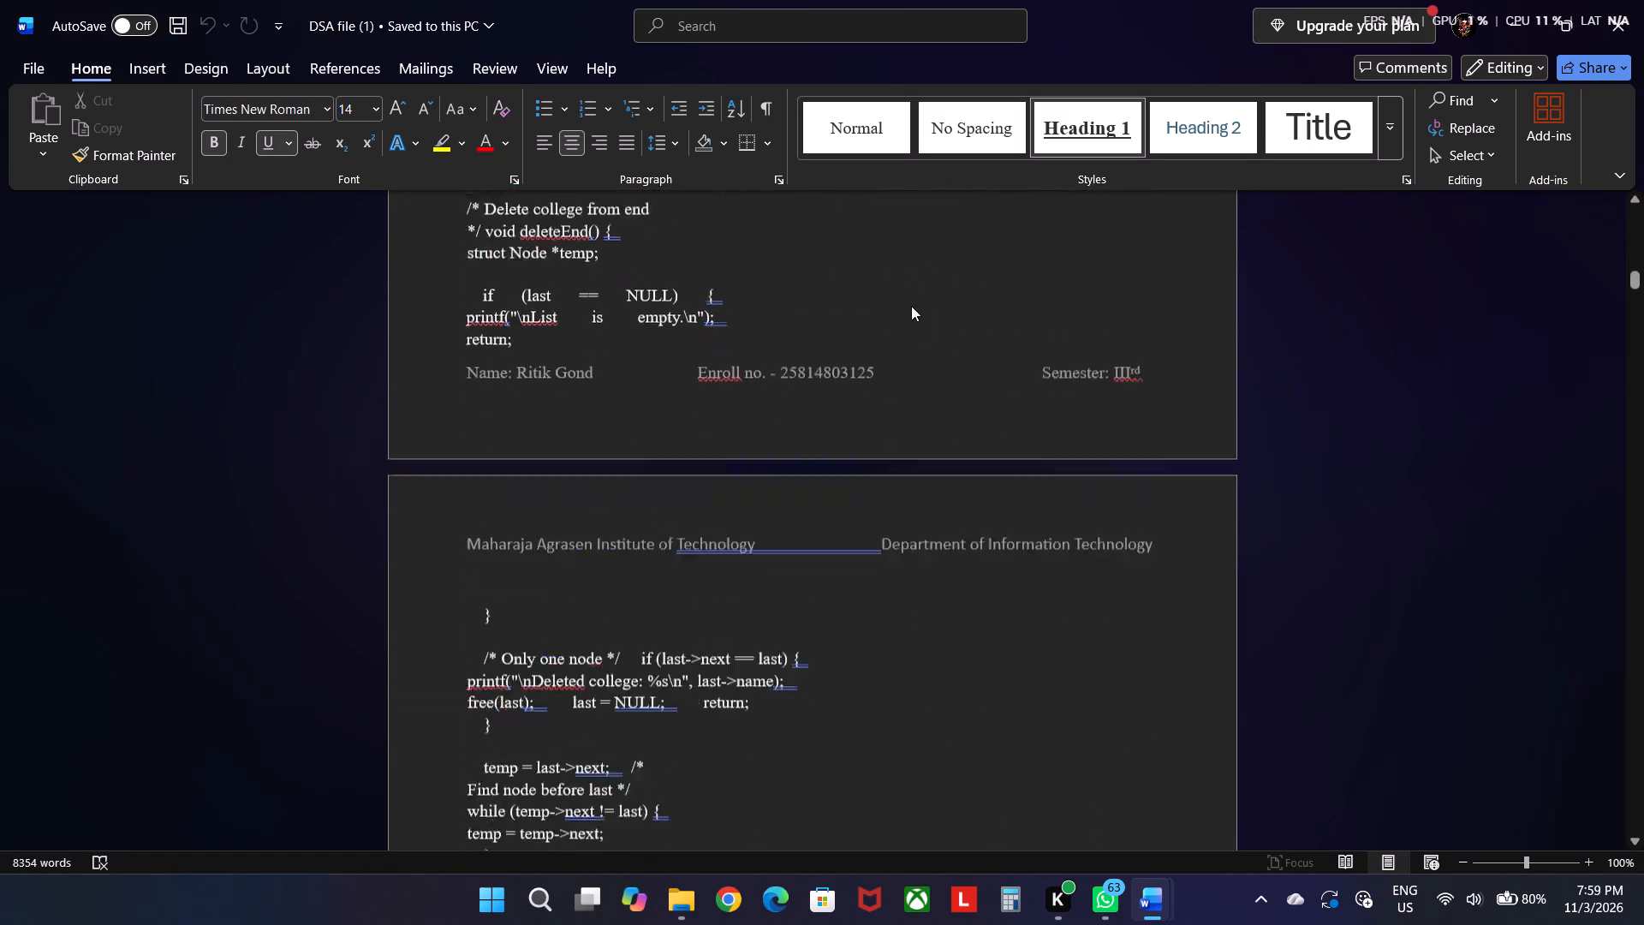
{"action": "scroll", "coordinate": [911, 306], "scroll_direction": "down", "scroll_amount": 18}
{"action": "scroll", "coordinate": [910, 307], "scroll_direction": "down", "scroll_amount": 12}
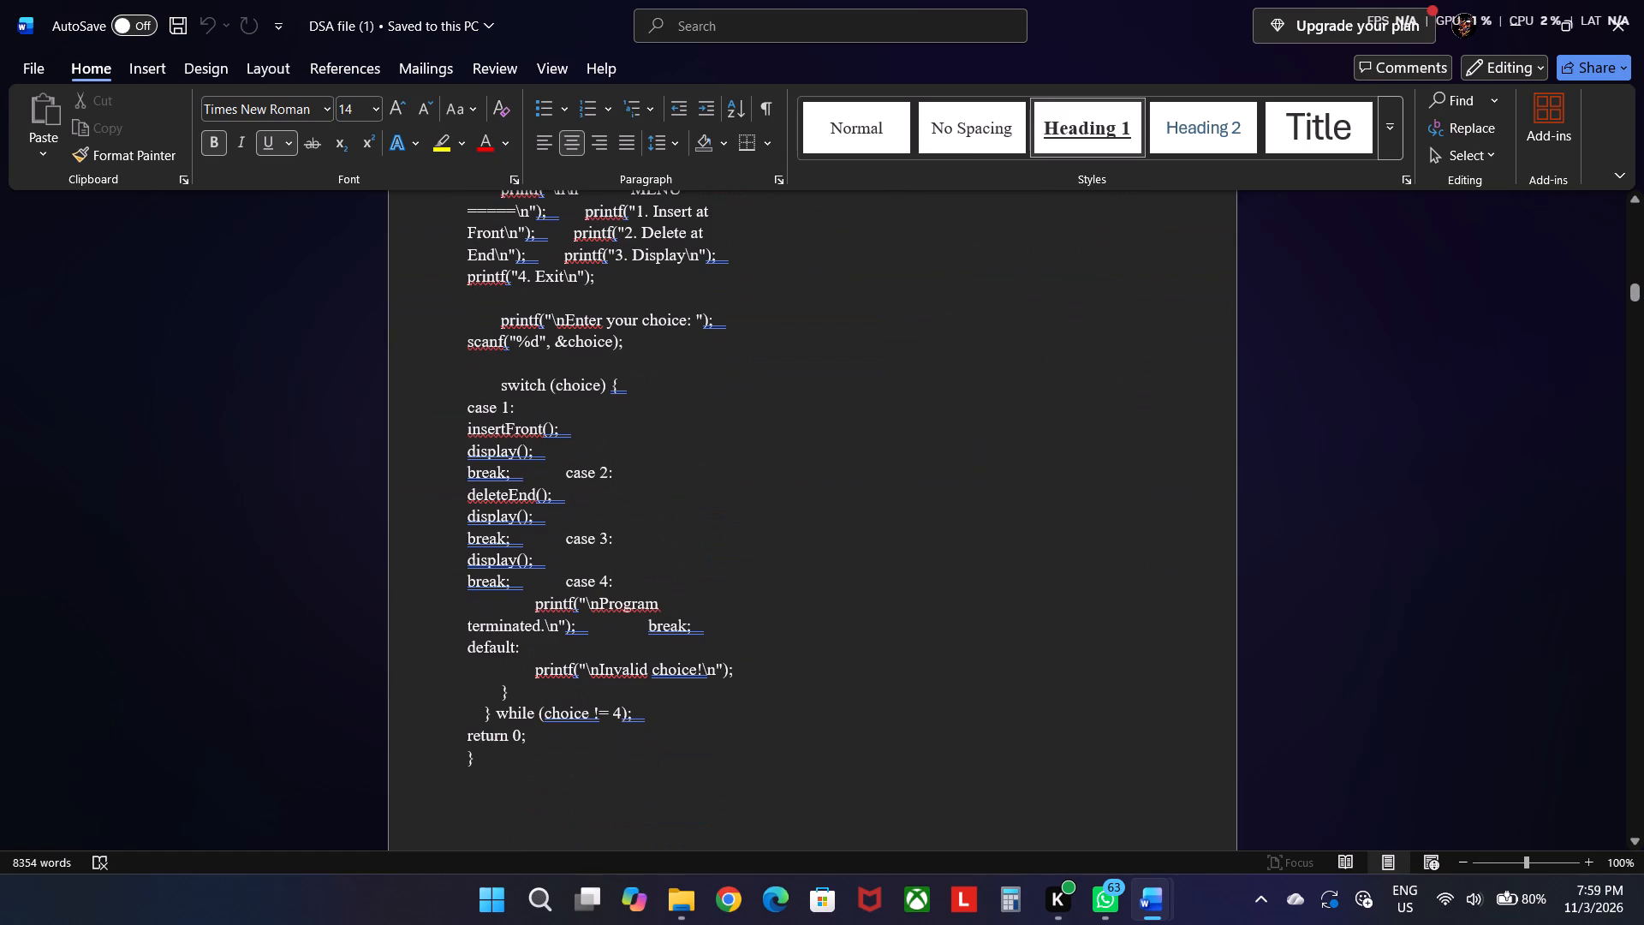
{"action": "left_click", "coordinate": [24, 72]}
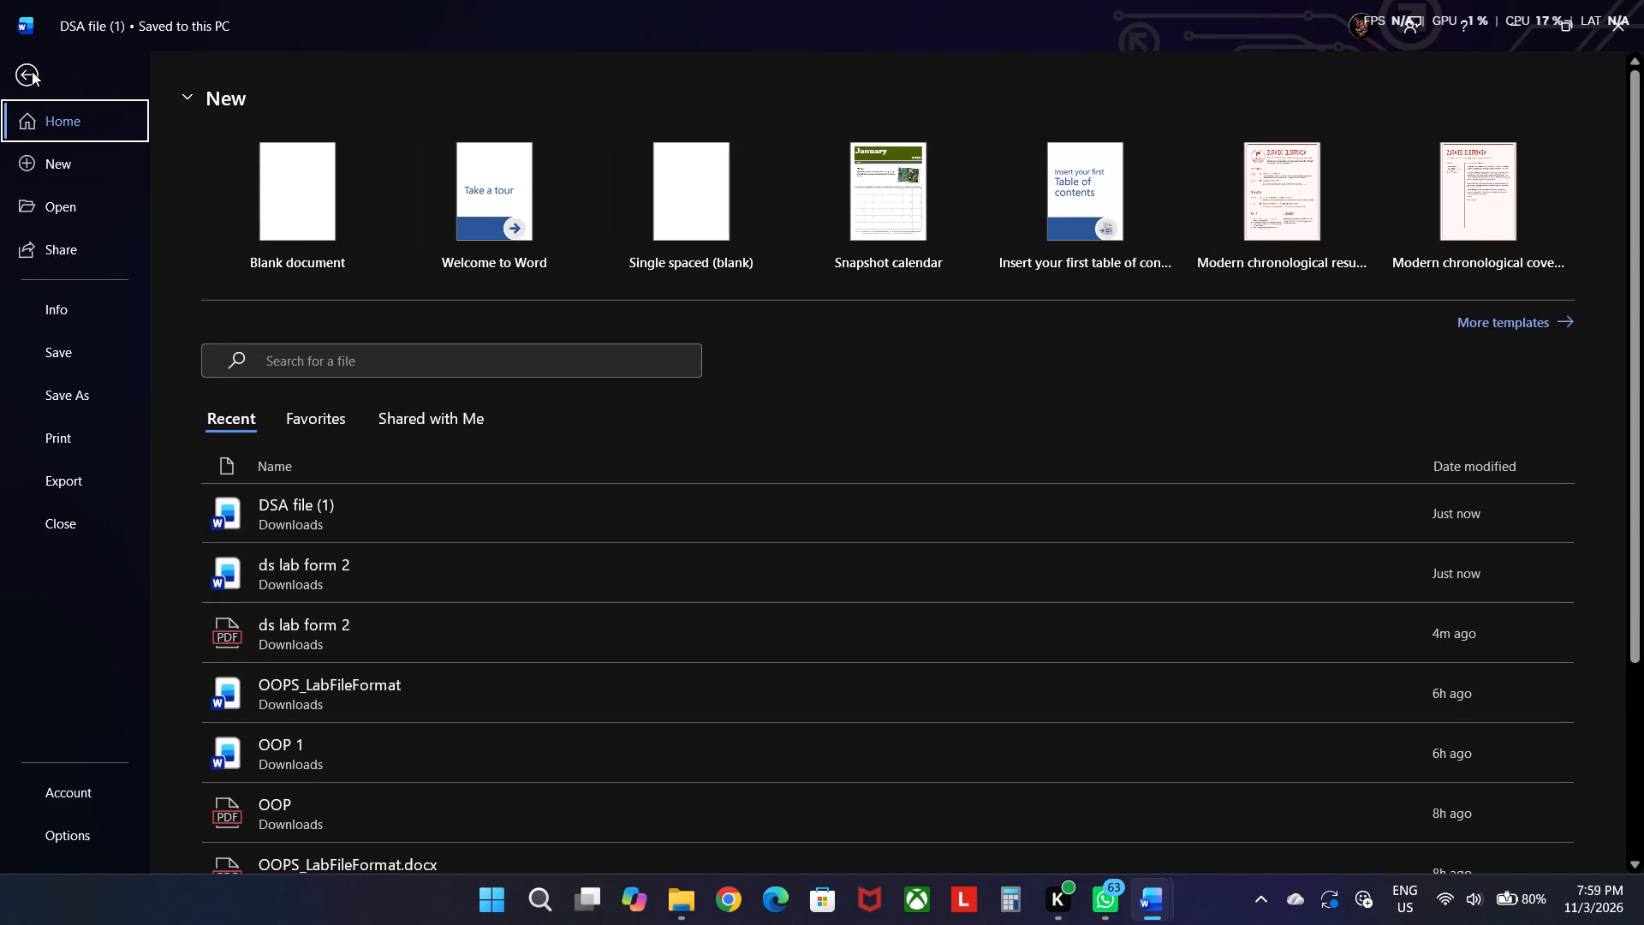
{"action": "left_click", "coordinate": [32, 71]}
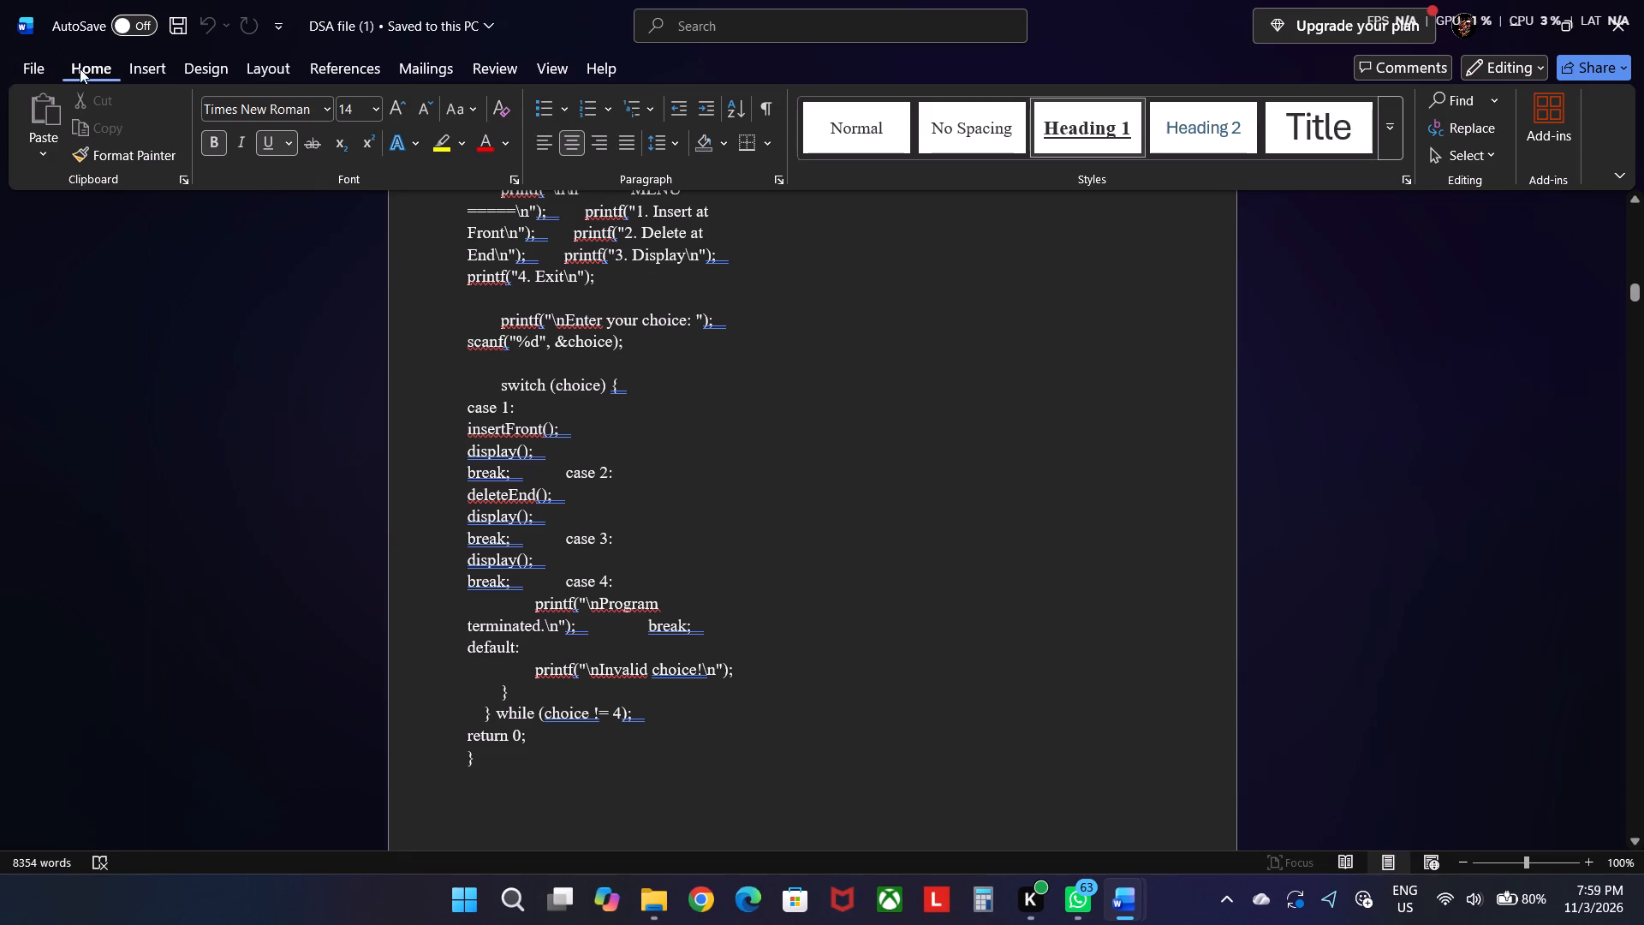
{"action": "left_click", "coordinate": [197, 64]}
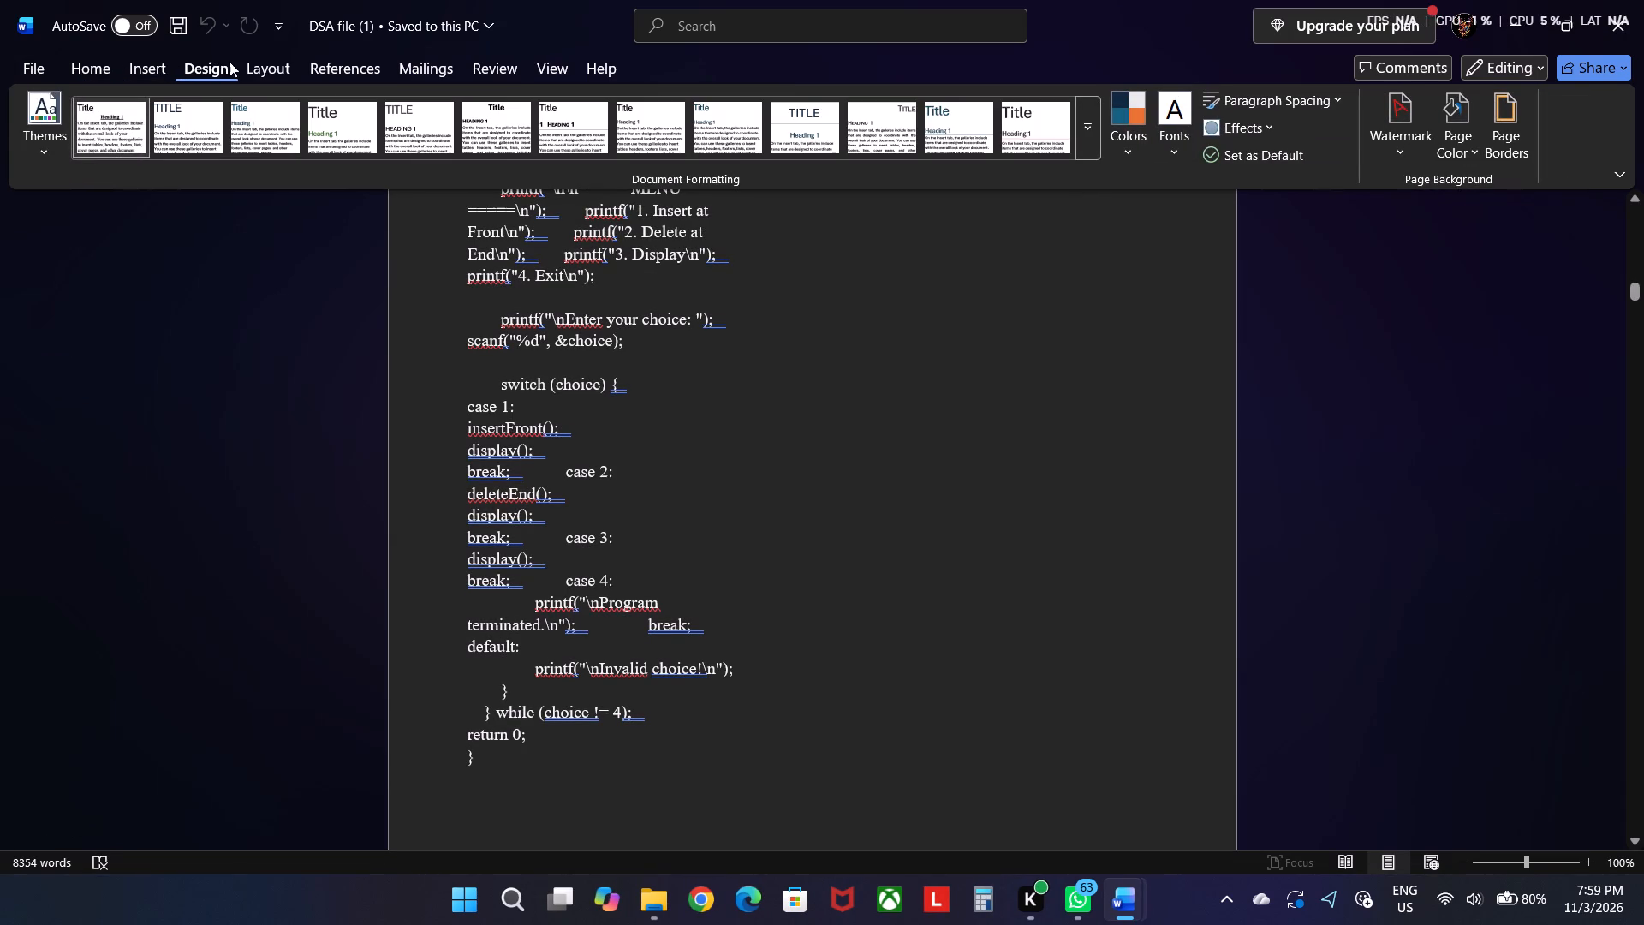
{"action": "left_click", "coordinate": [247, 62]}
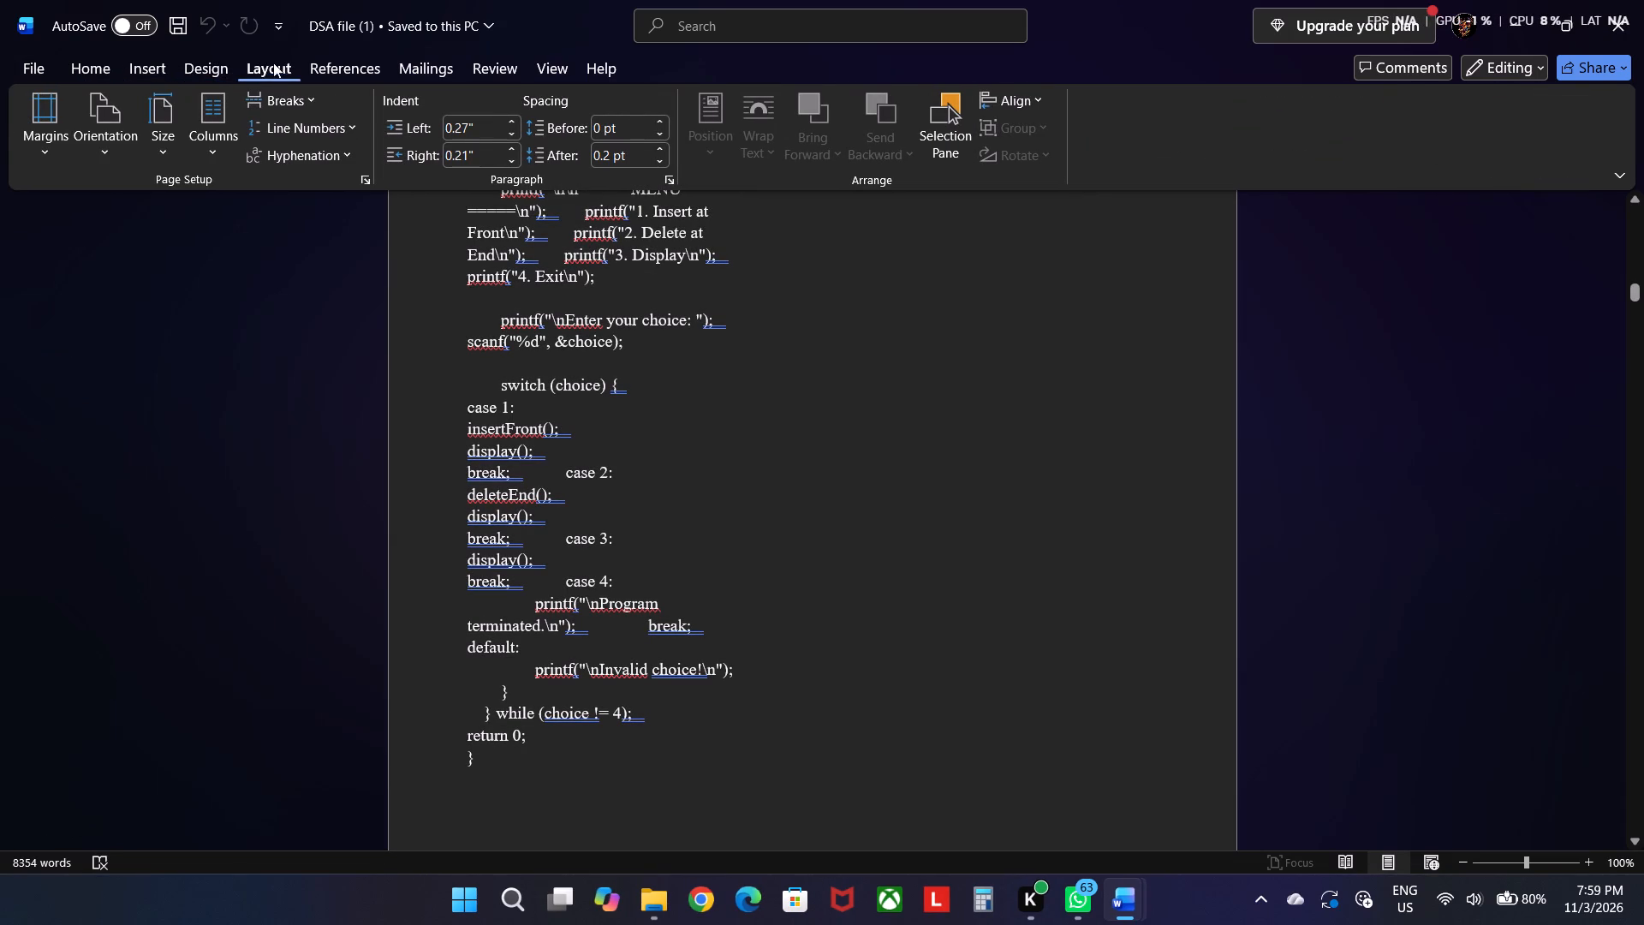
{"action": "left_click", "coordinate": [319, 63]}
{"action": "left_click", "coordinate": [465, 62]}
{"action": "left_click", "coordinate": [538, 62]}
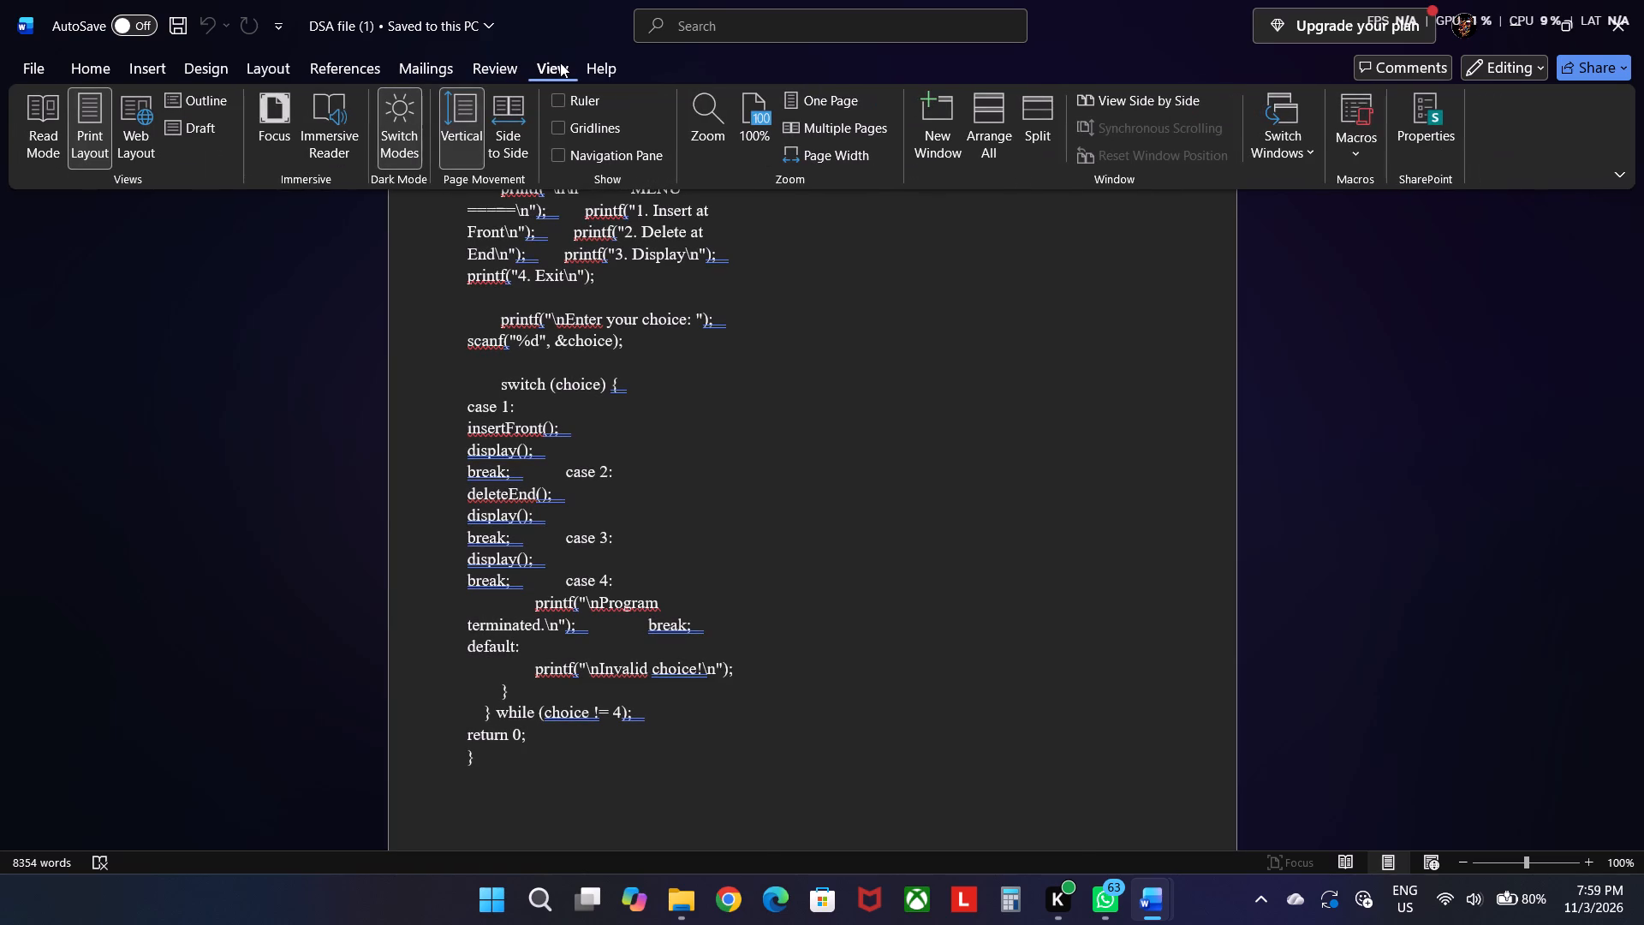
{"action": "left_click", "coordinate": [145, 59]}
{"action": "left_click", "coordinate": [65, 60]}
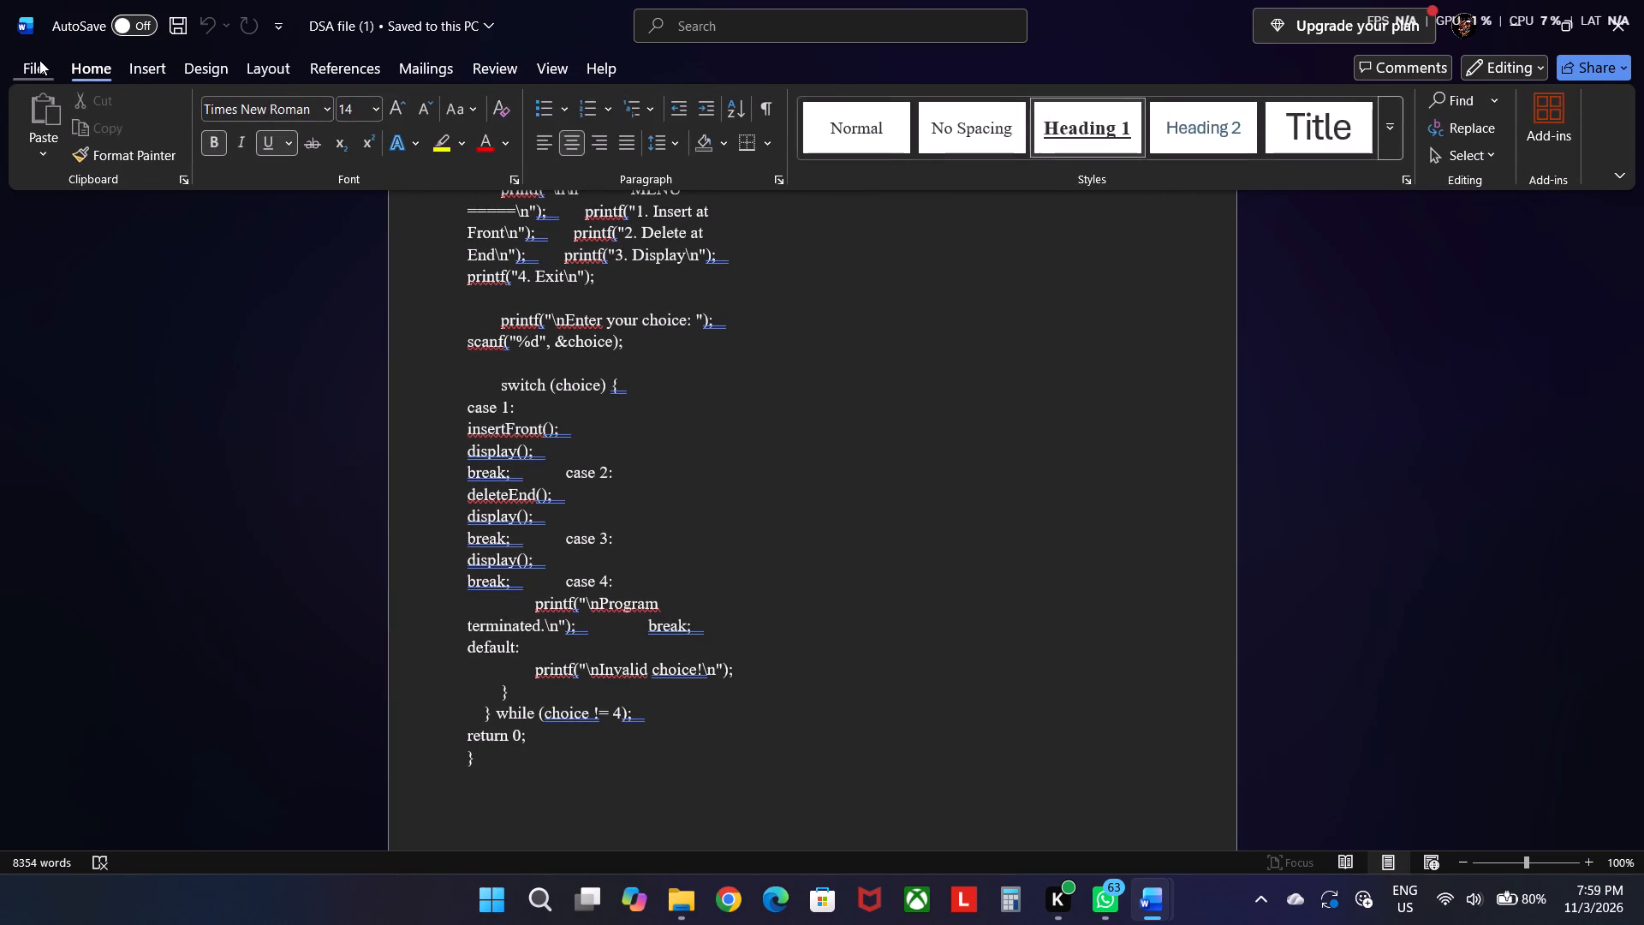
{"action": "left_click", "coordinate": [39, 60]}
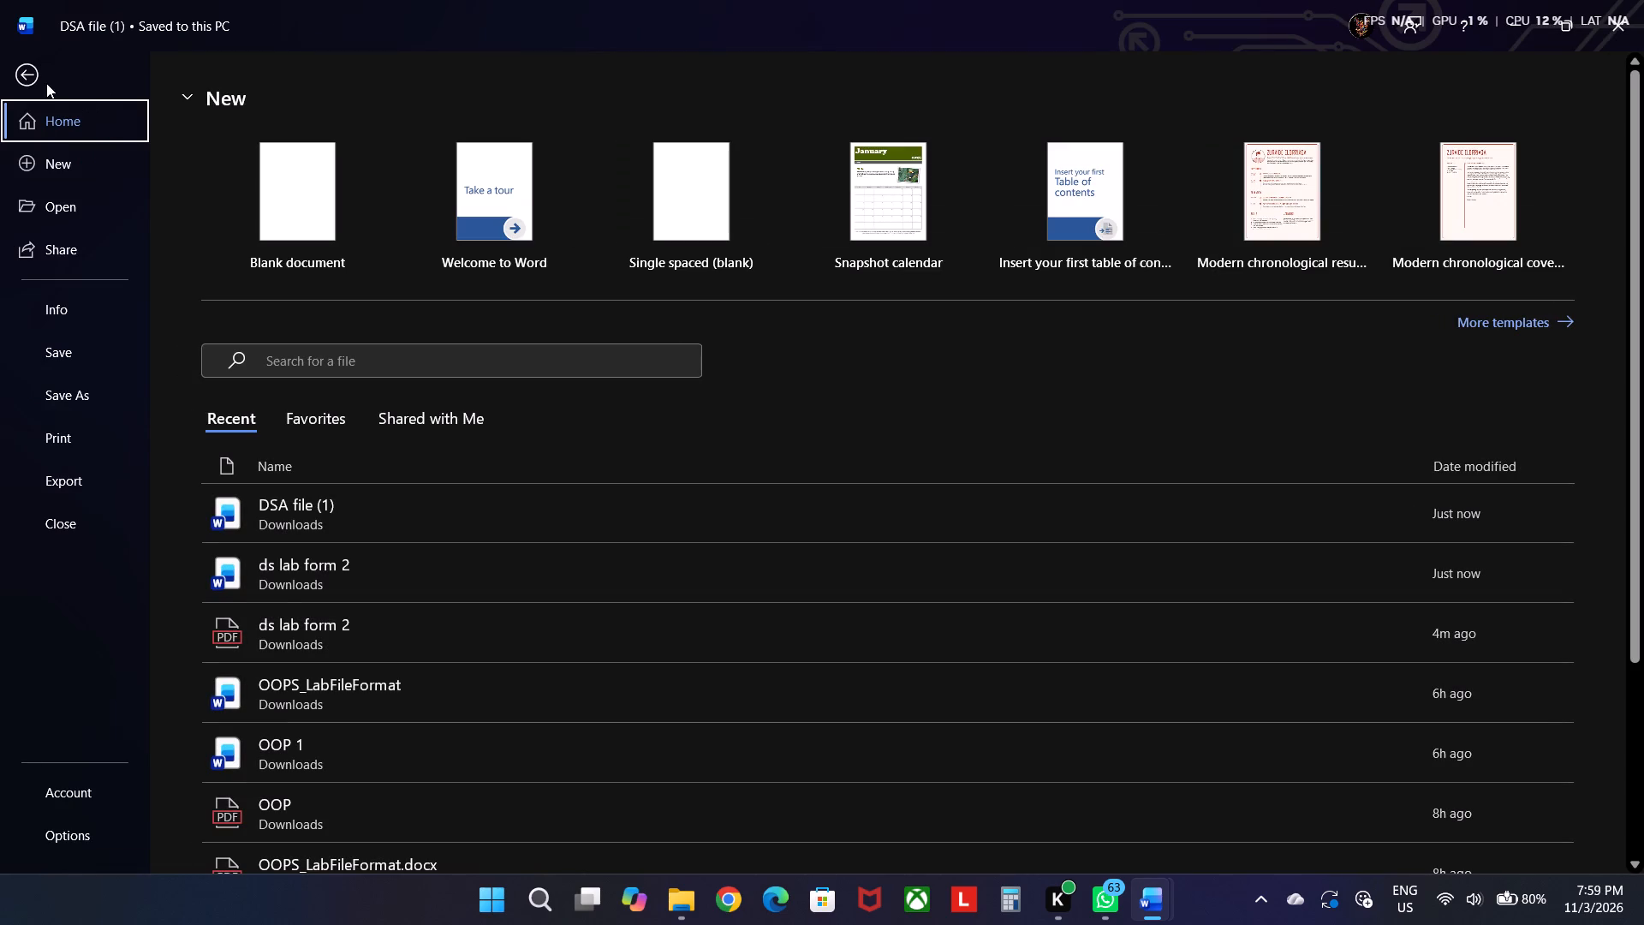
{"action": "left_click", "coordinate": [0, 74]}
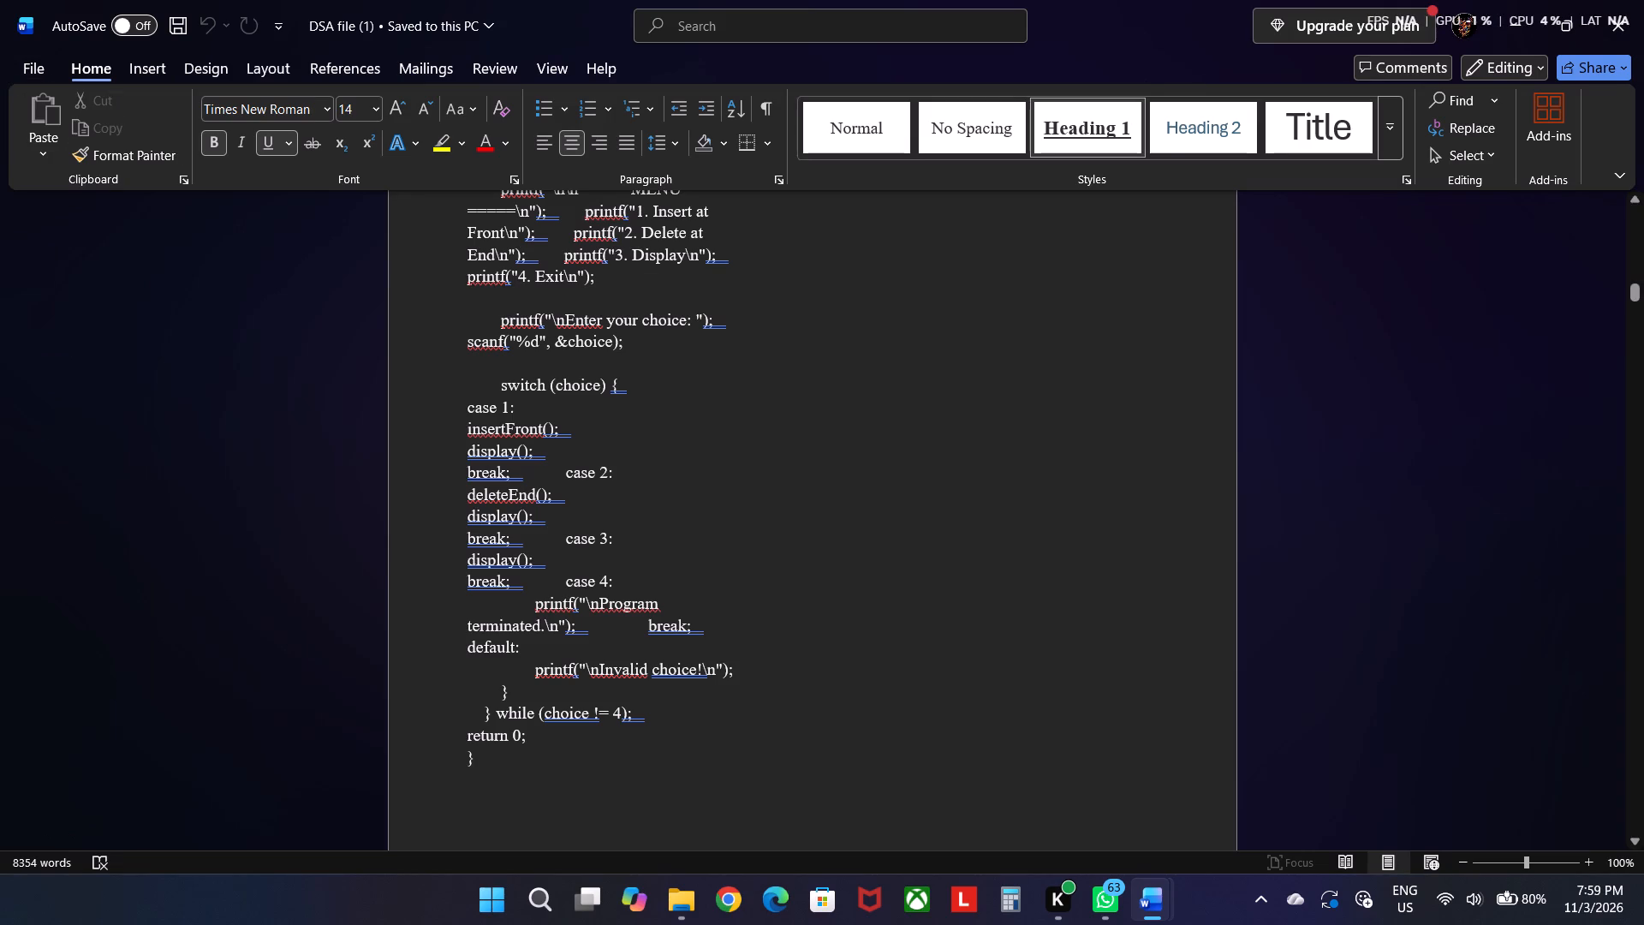
Switch to Chrome and search Google by voice for "How to rearrange pages in Ms model".
{"action": "left_click", "coordinate": [723, 905]}
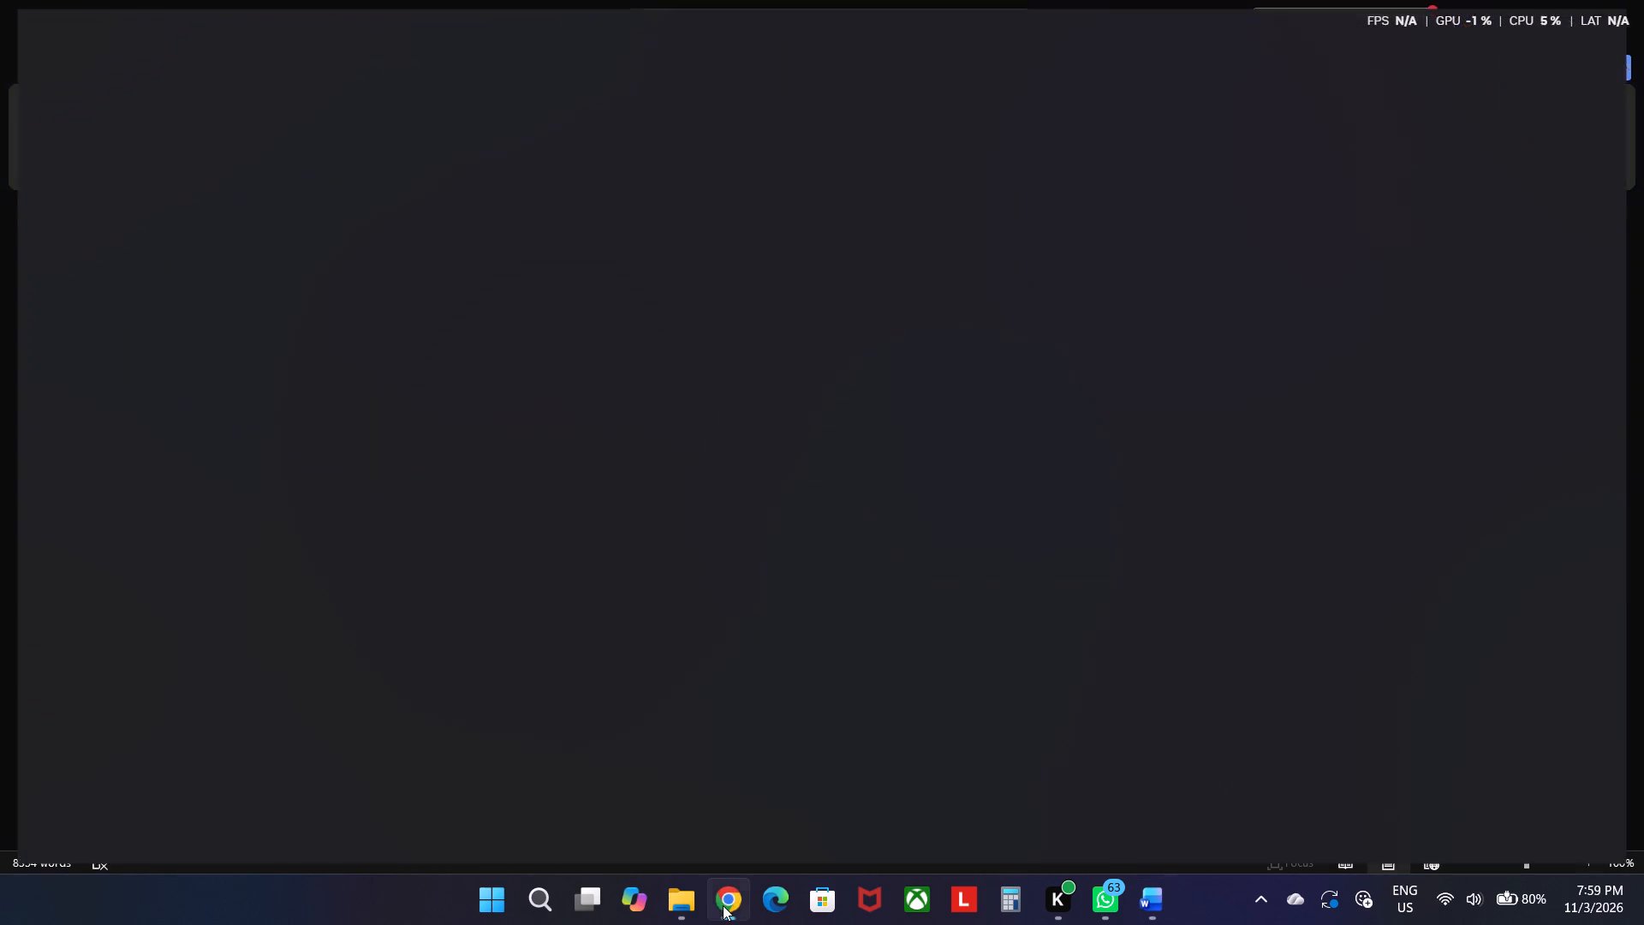
{"action": "left_click", "coordinate": [664, 462]}
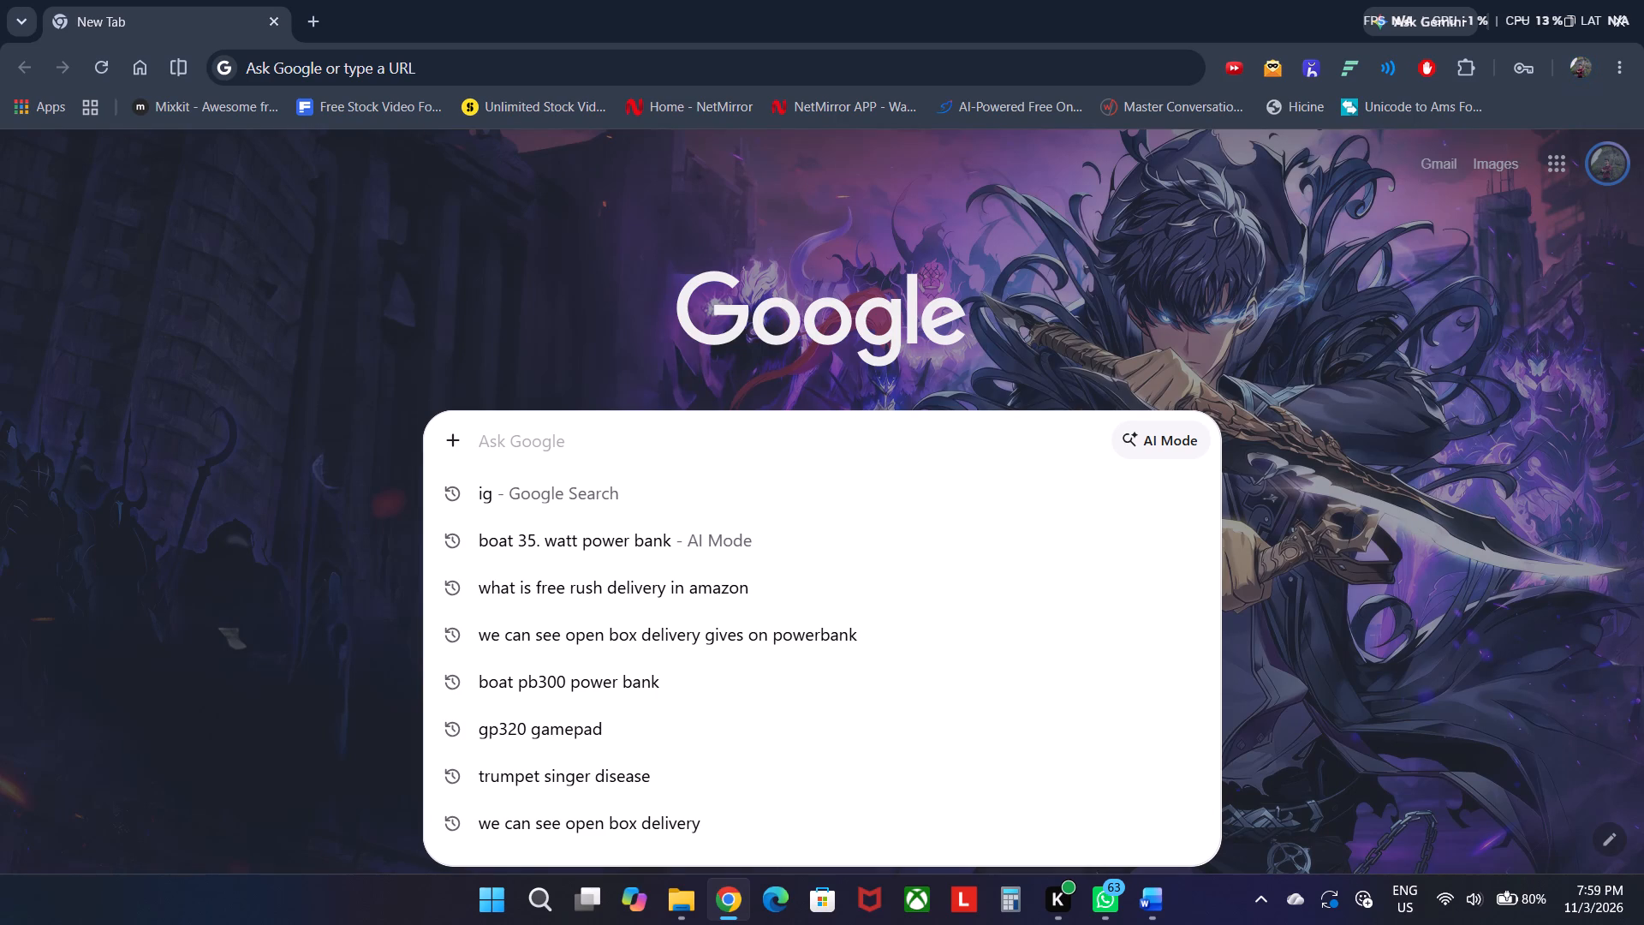
{"action": "left_click", "coordinate": [1053, 328]}
{"action": "left_click", "coordinate": [1026, 445]}
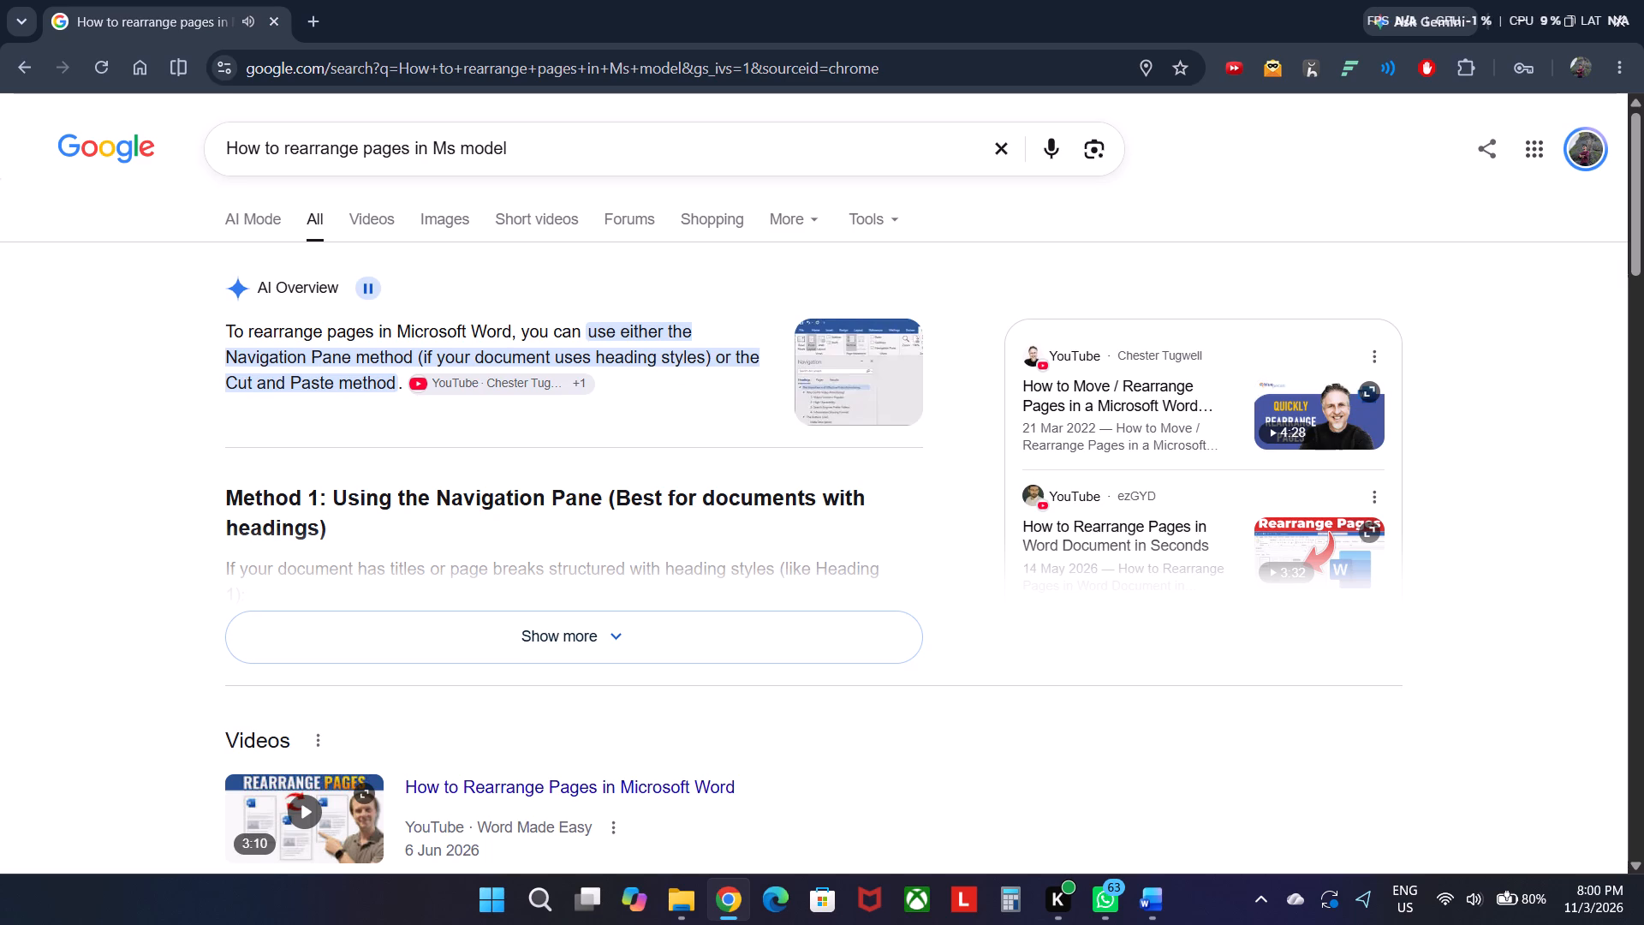
Expand the AI Overview and read its Navigation Pane and Cut and Paste methods for rearranging pages in Word.
{"action": "scroll", "coordinate": [714, 350], "scroll_direction": "down", "scroll_amount": 2}
{"action": "scroll", "coordinate": [578, 314], "scroll_direction": "up", "scroll_amount": 1}
{"action": "left_click", "coordinate": [586, 511]}
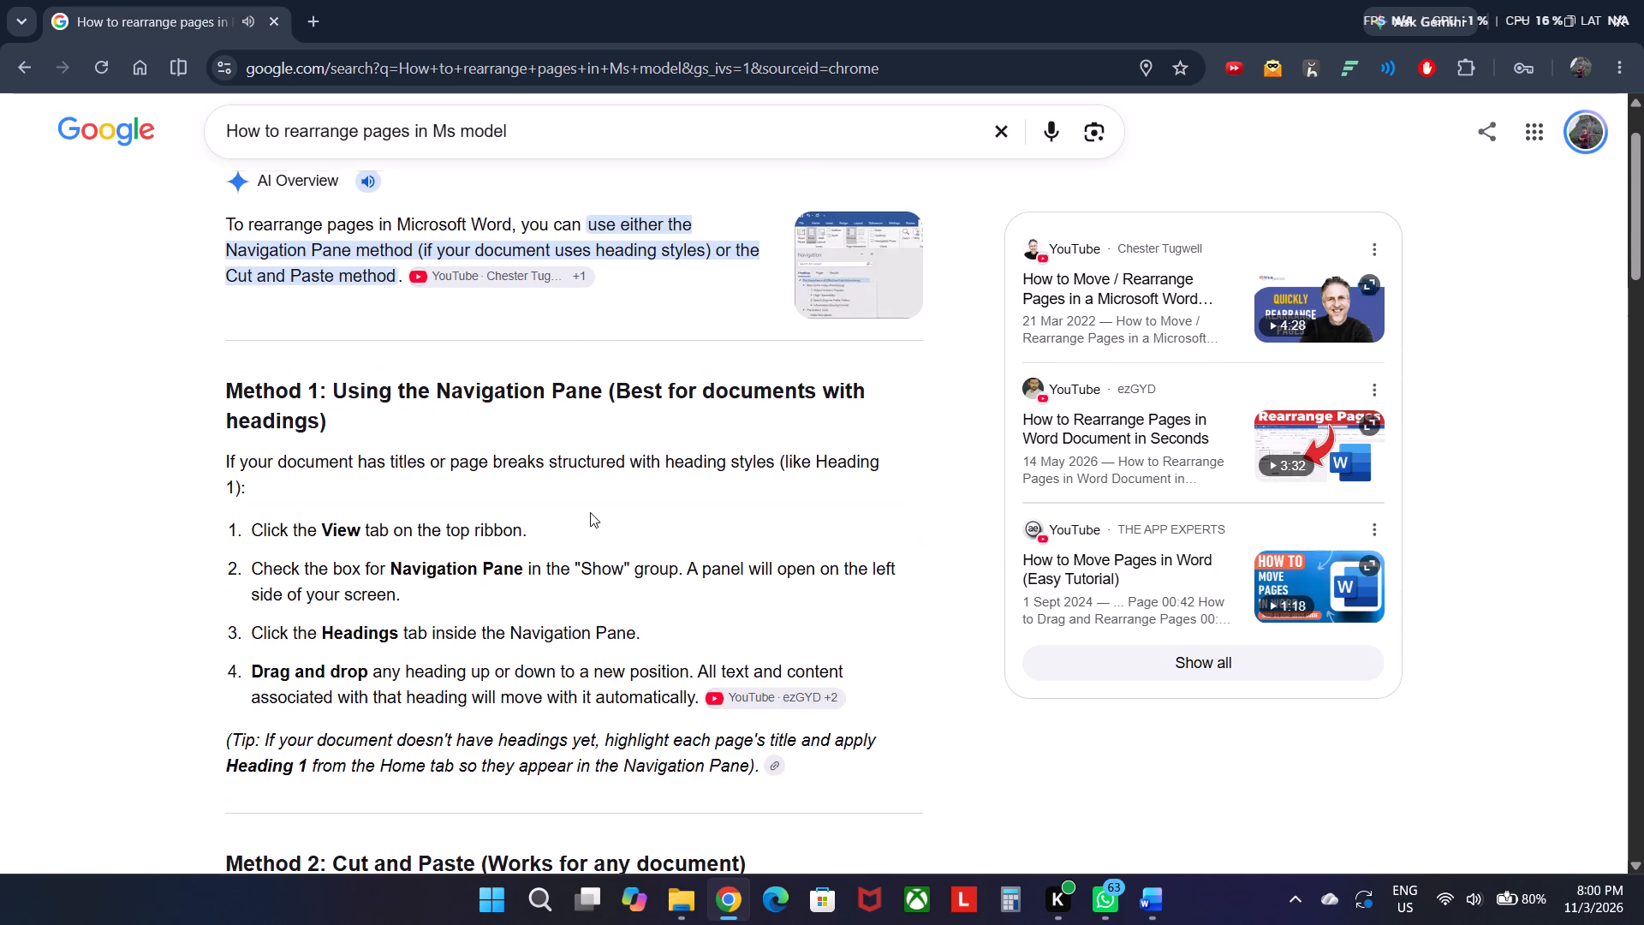
{"action": "scroll", "coordinate": [593, 511], "scroll_direction": "down", "scroll_amount": 1}
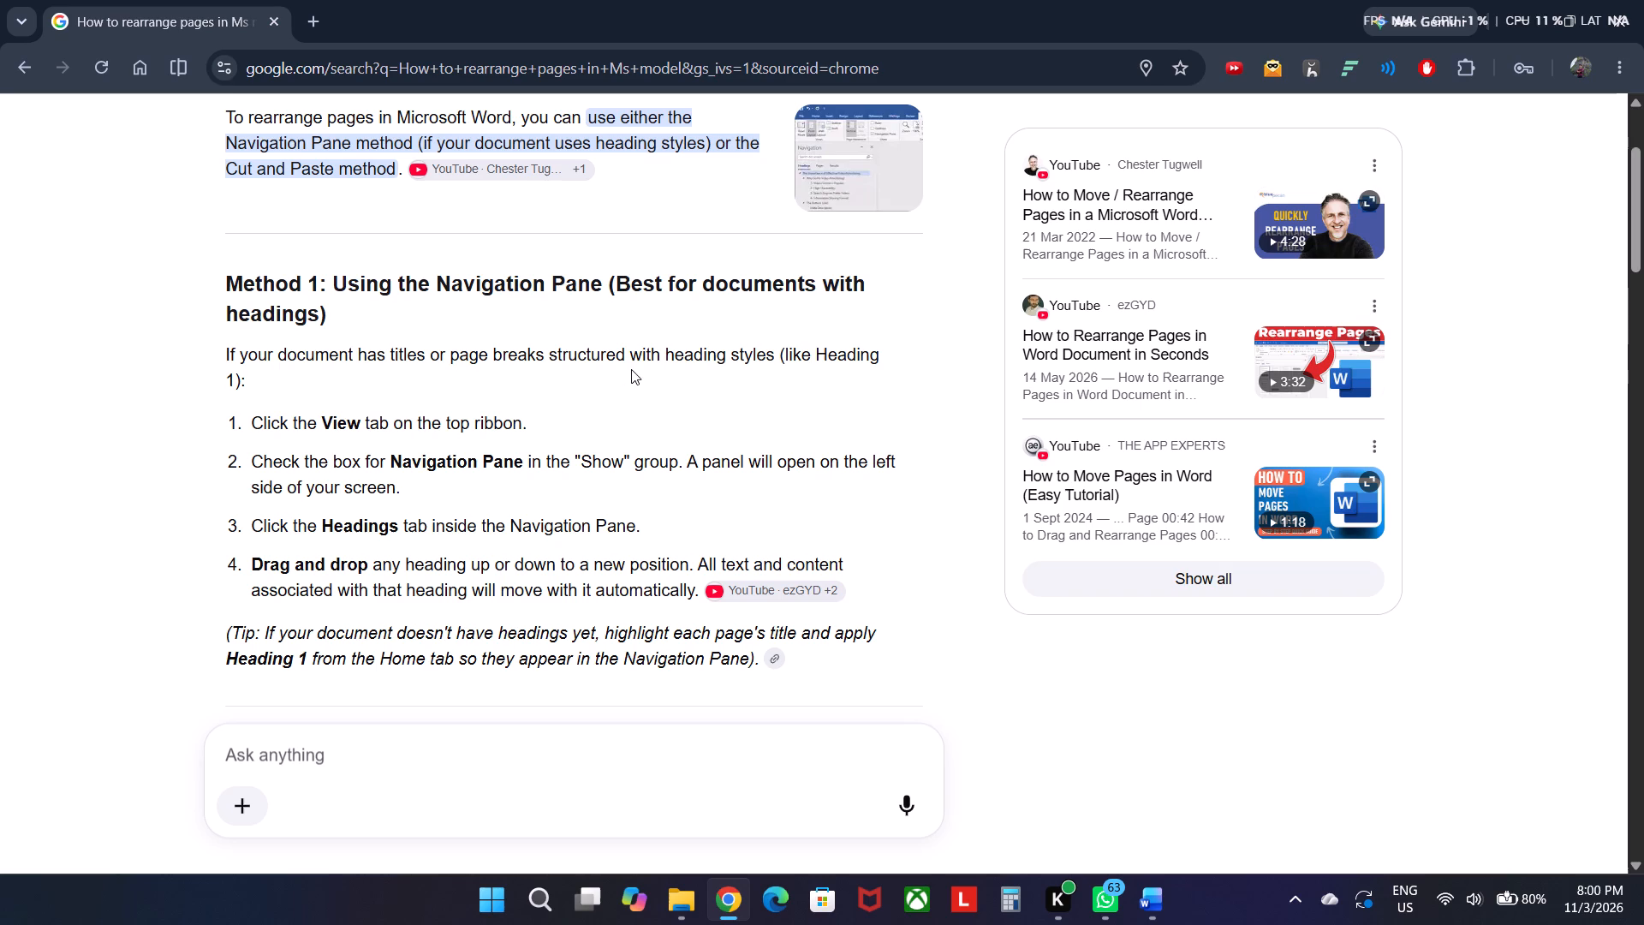
{"action": "scroll", "coordinate": [674, 380], "scroll_direction": "down", "scroll_amount": 1}
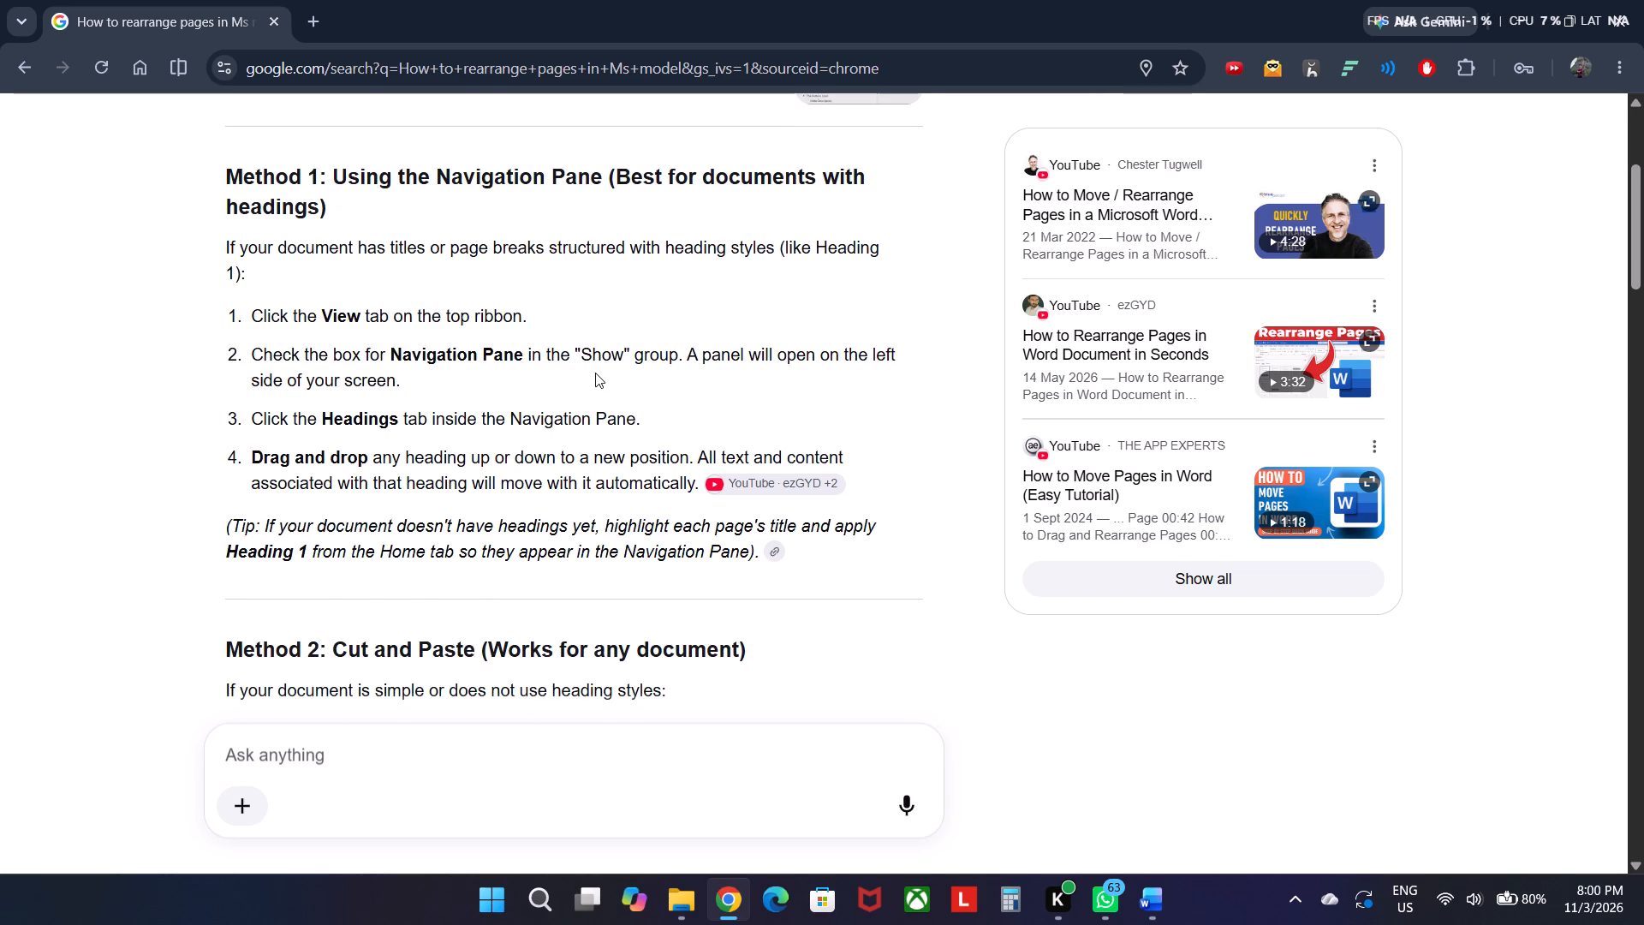
{"action": "scroll", "coordinate": [595, 373], "scroll_direction": "down", "scroll_amount": 1}
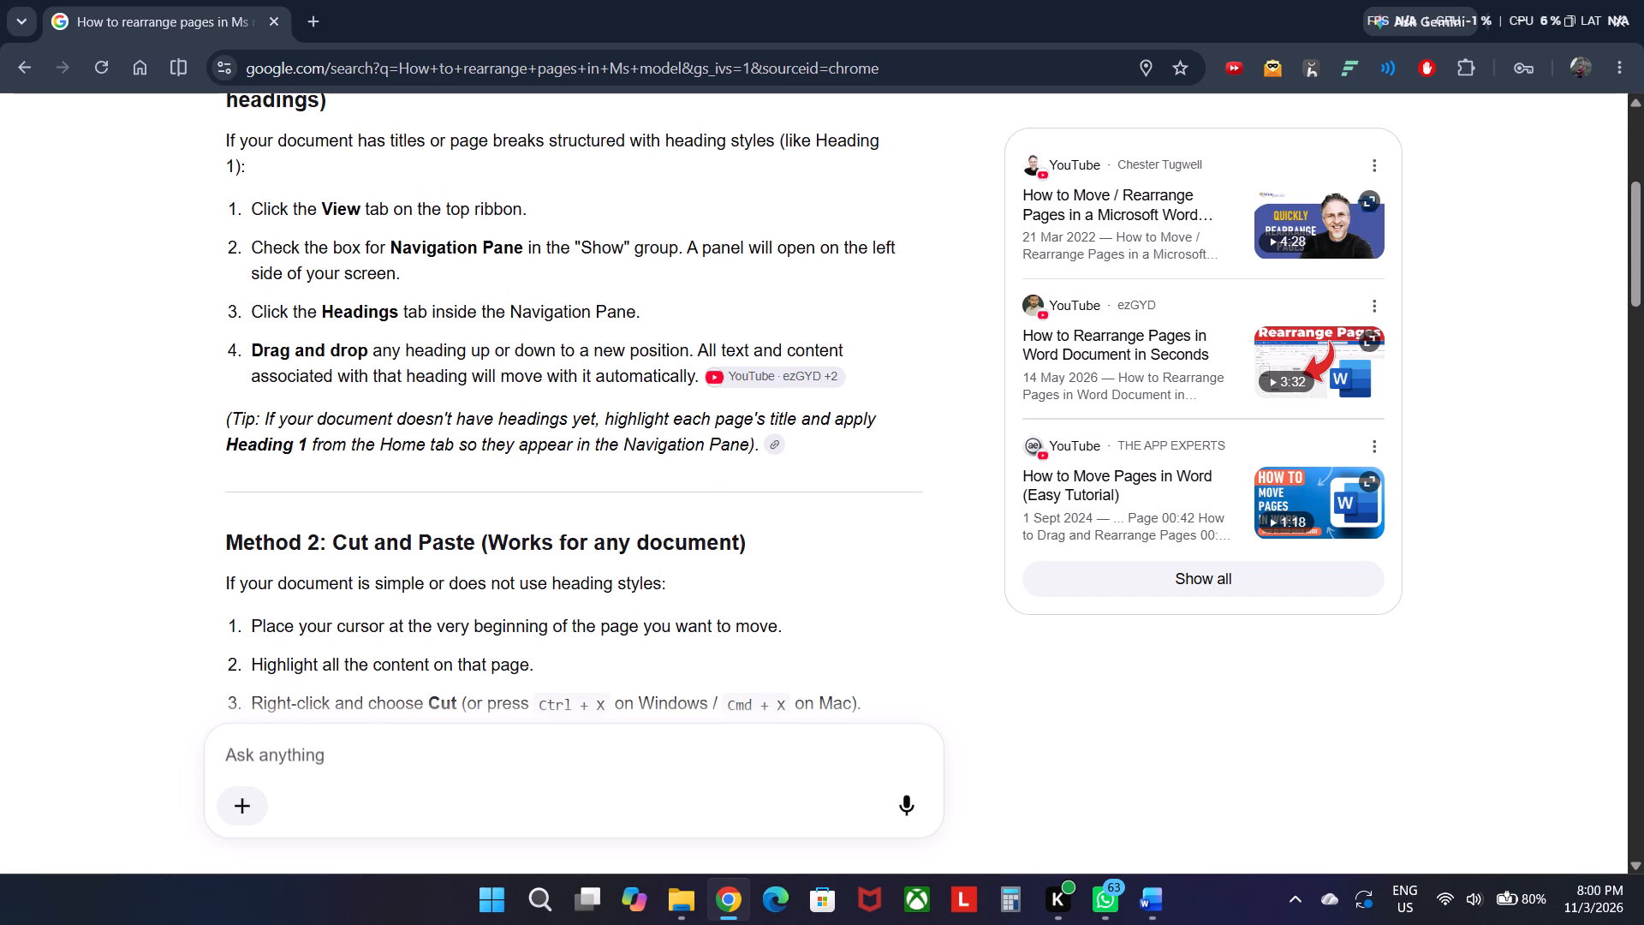
{"action": "scroll", "coordinate": [636, 343], "scroll_direction": "down", "scroll_amount": 1}
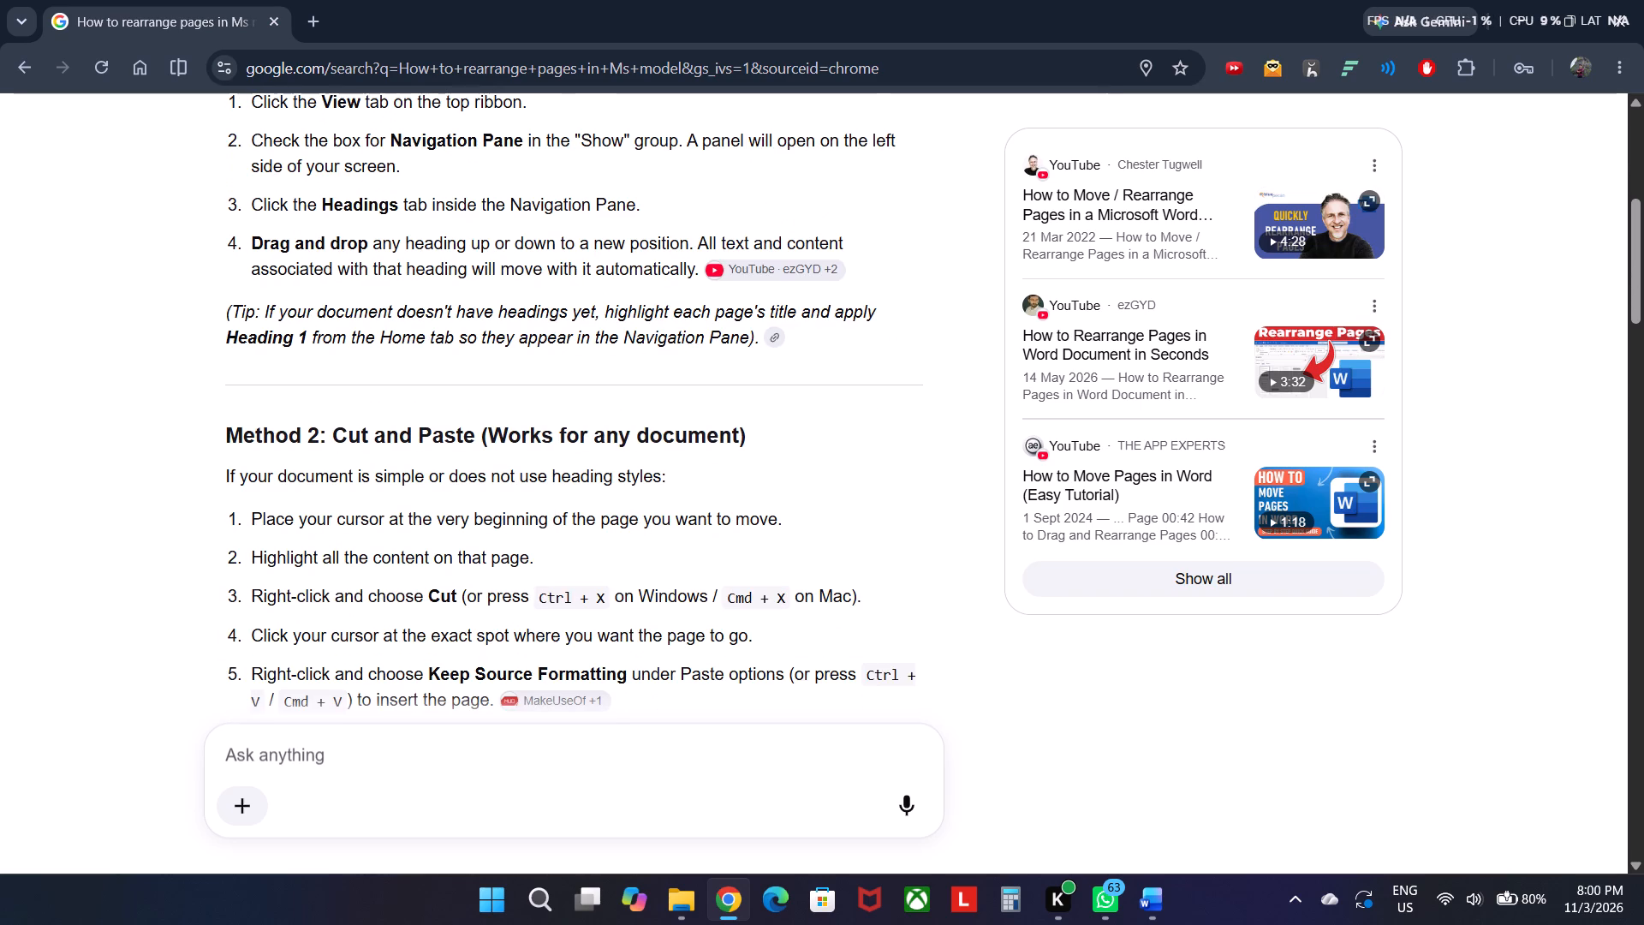
{"action": "scroll", "coordinate": [636, 339], "scroll_direction": "down", "scroll_amount": 1}
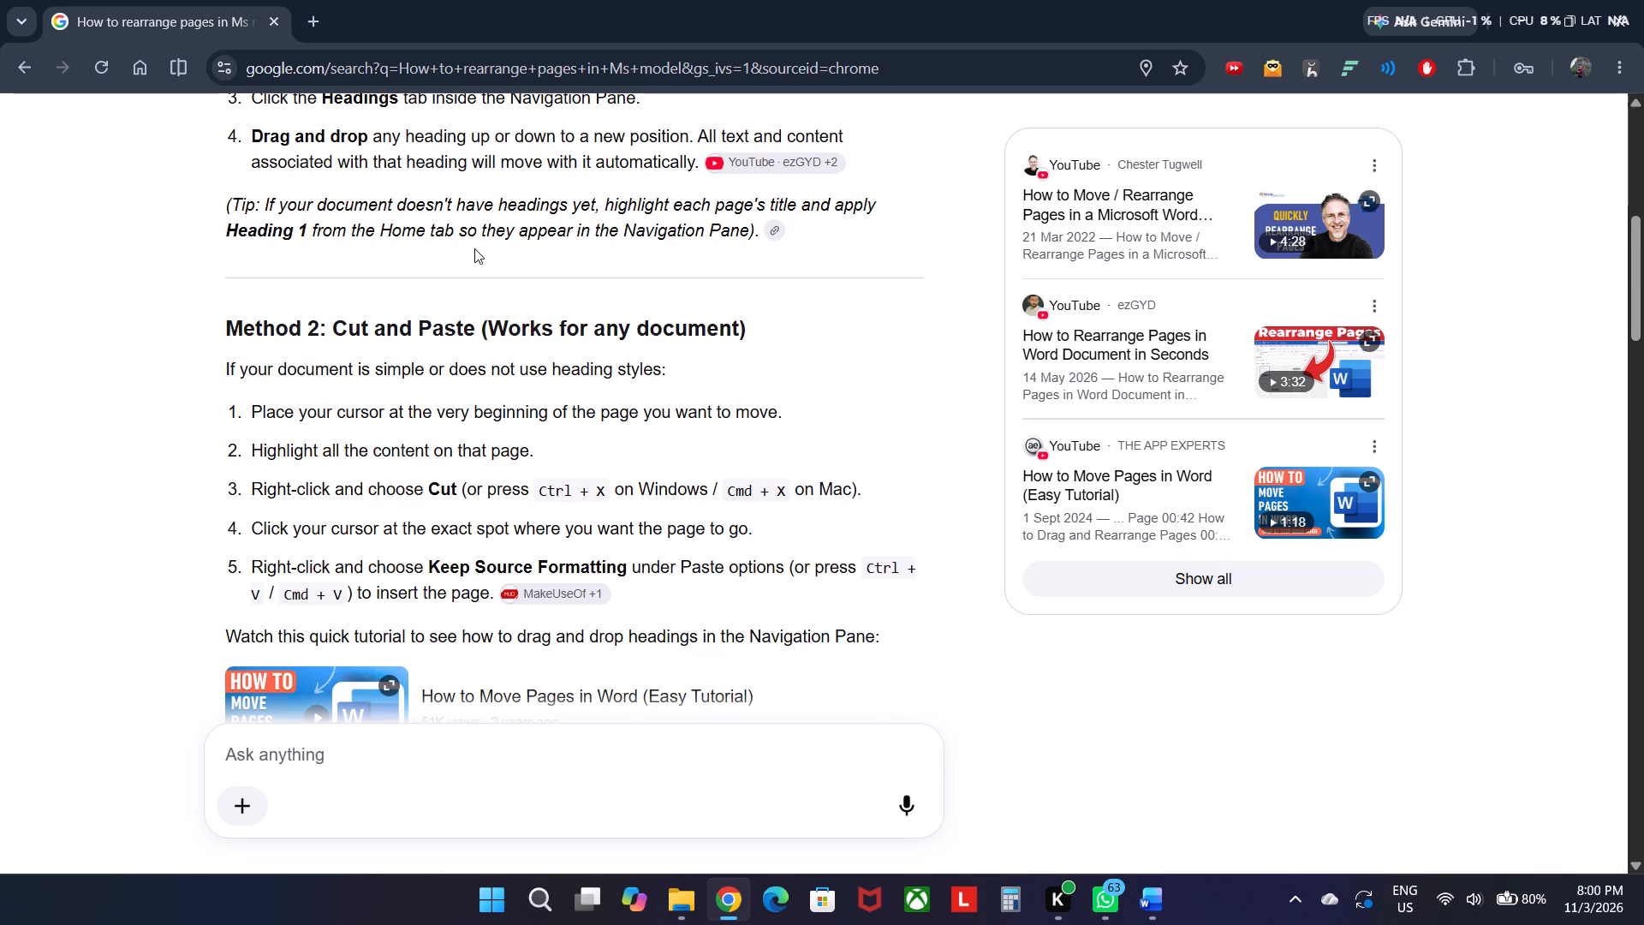
{"action": "scroll", "coordinate": [474, 248], "scroll_direction": "down", "scroll_amount": 2}
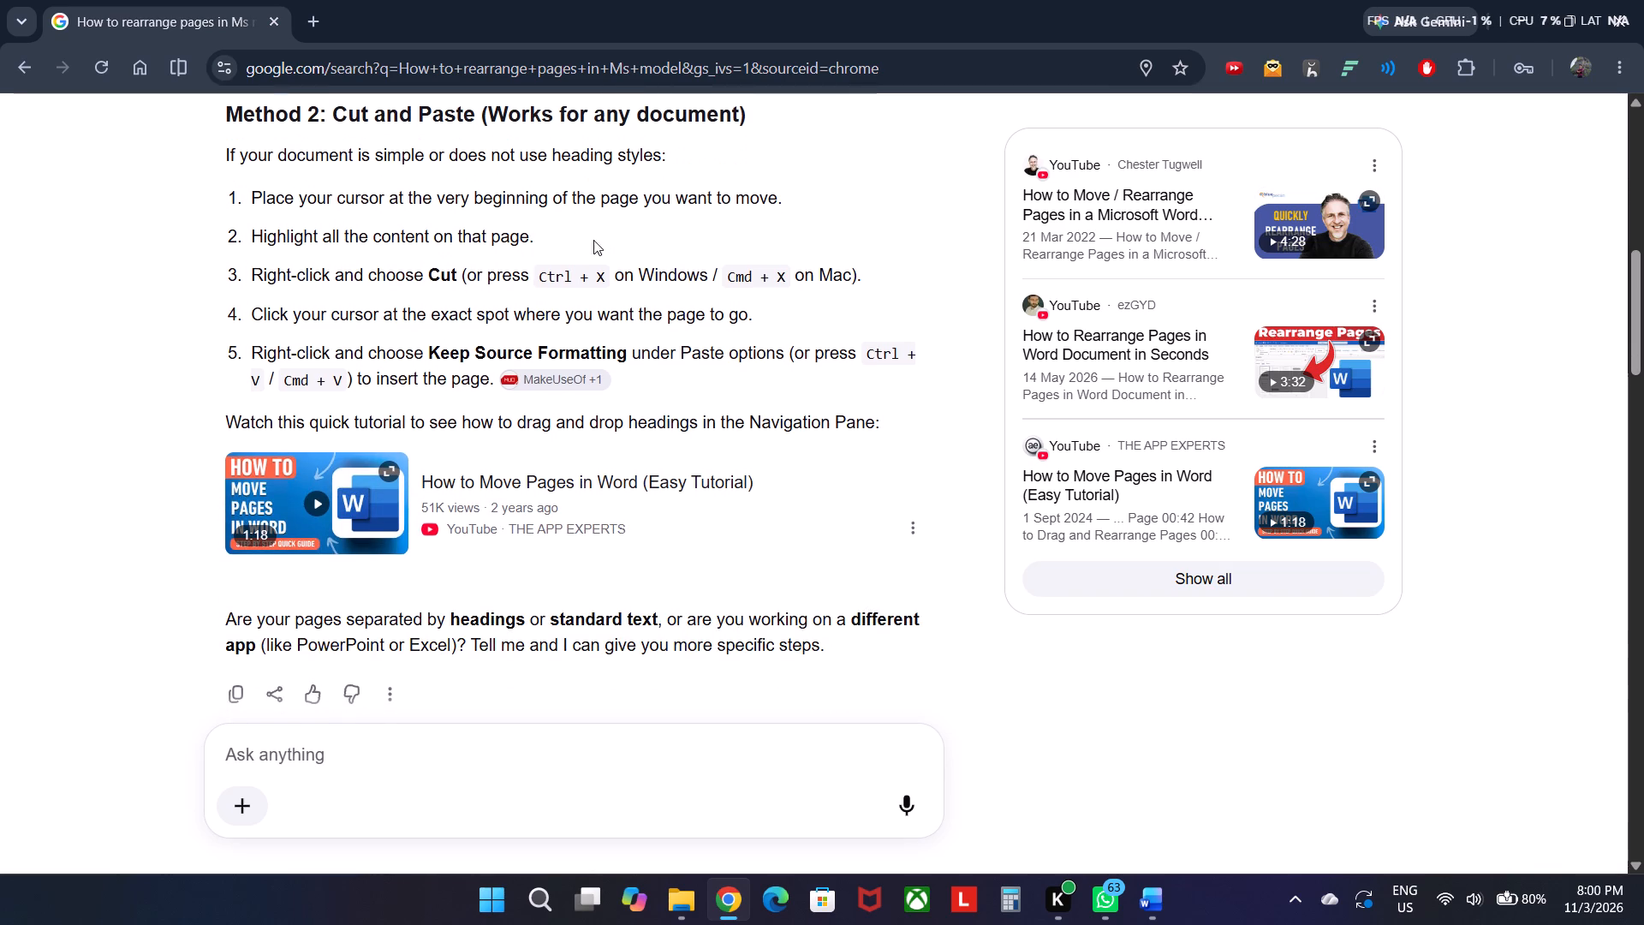
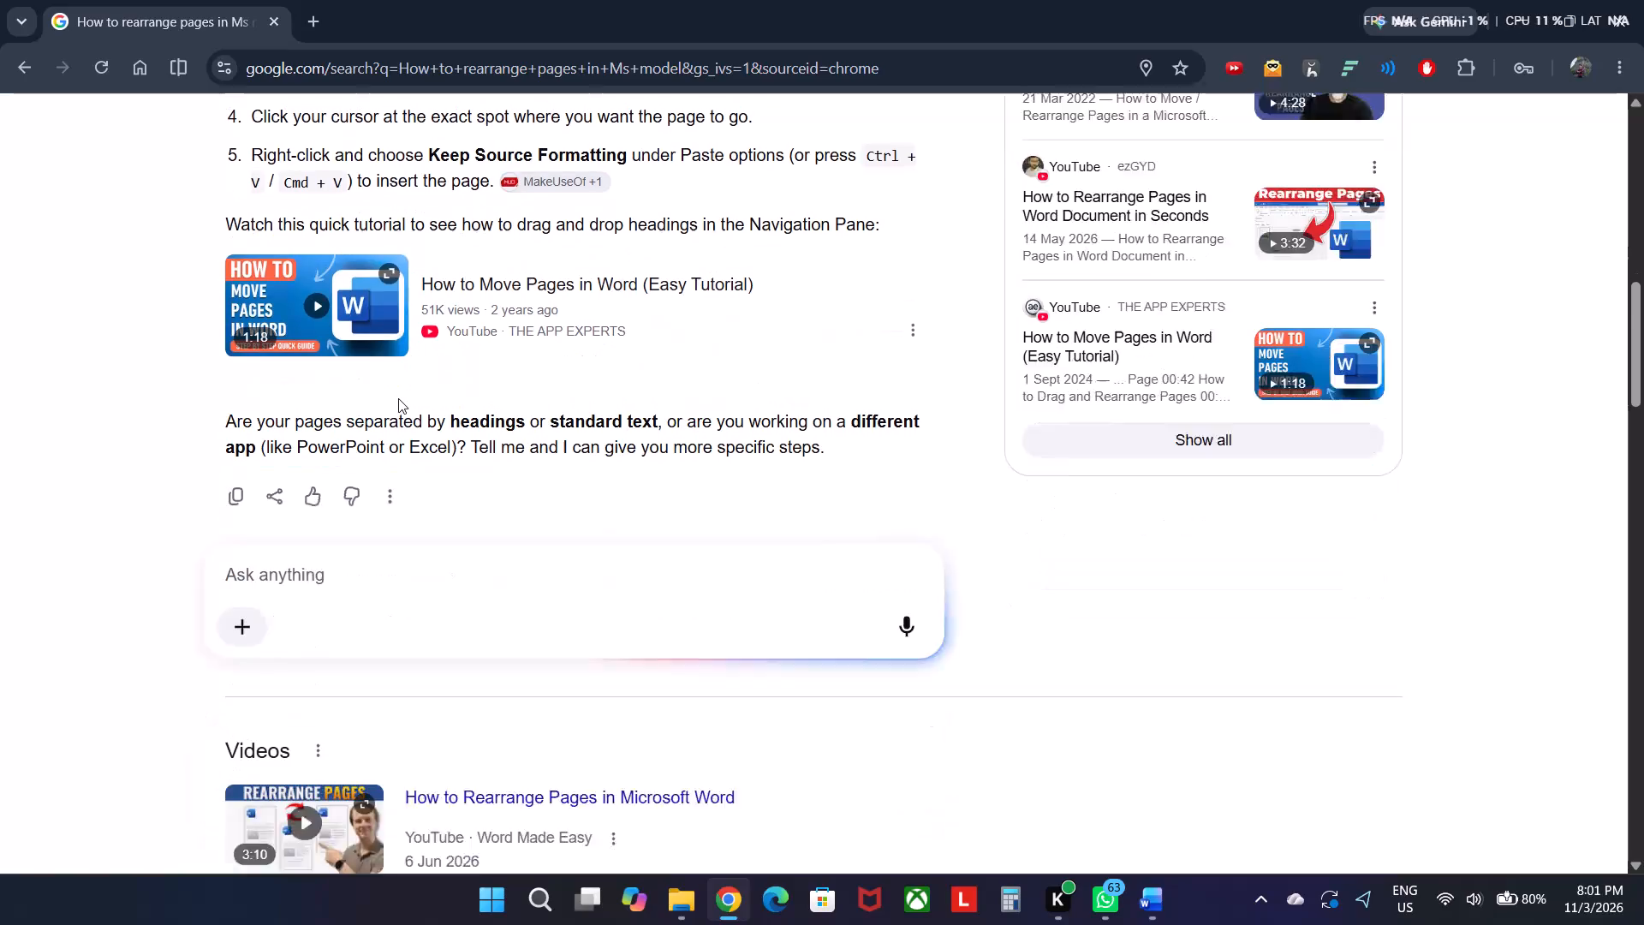
Switch from the Chrome search results to DSA file (1) in Word and look through Experiment 4's menu code, output and learning outcomes.
{"action": "scroll", "coordinate": [398, 394], "scroll_direction": "down", "scroll_amount": 1}
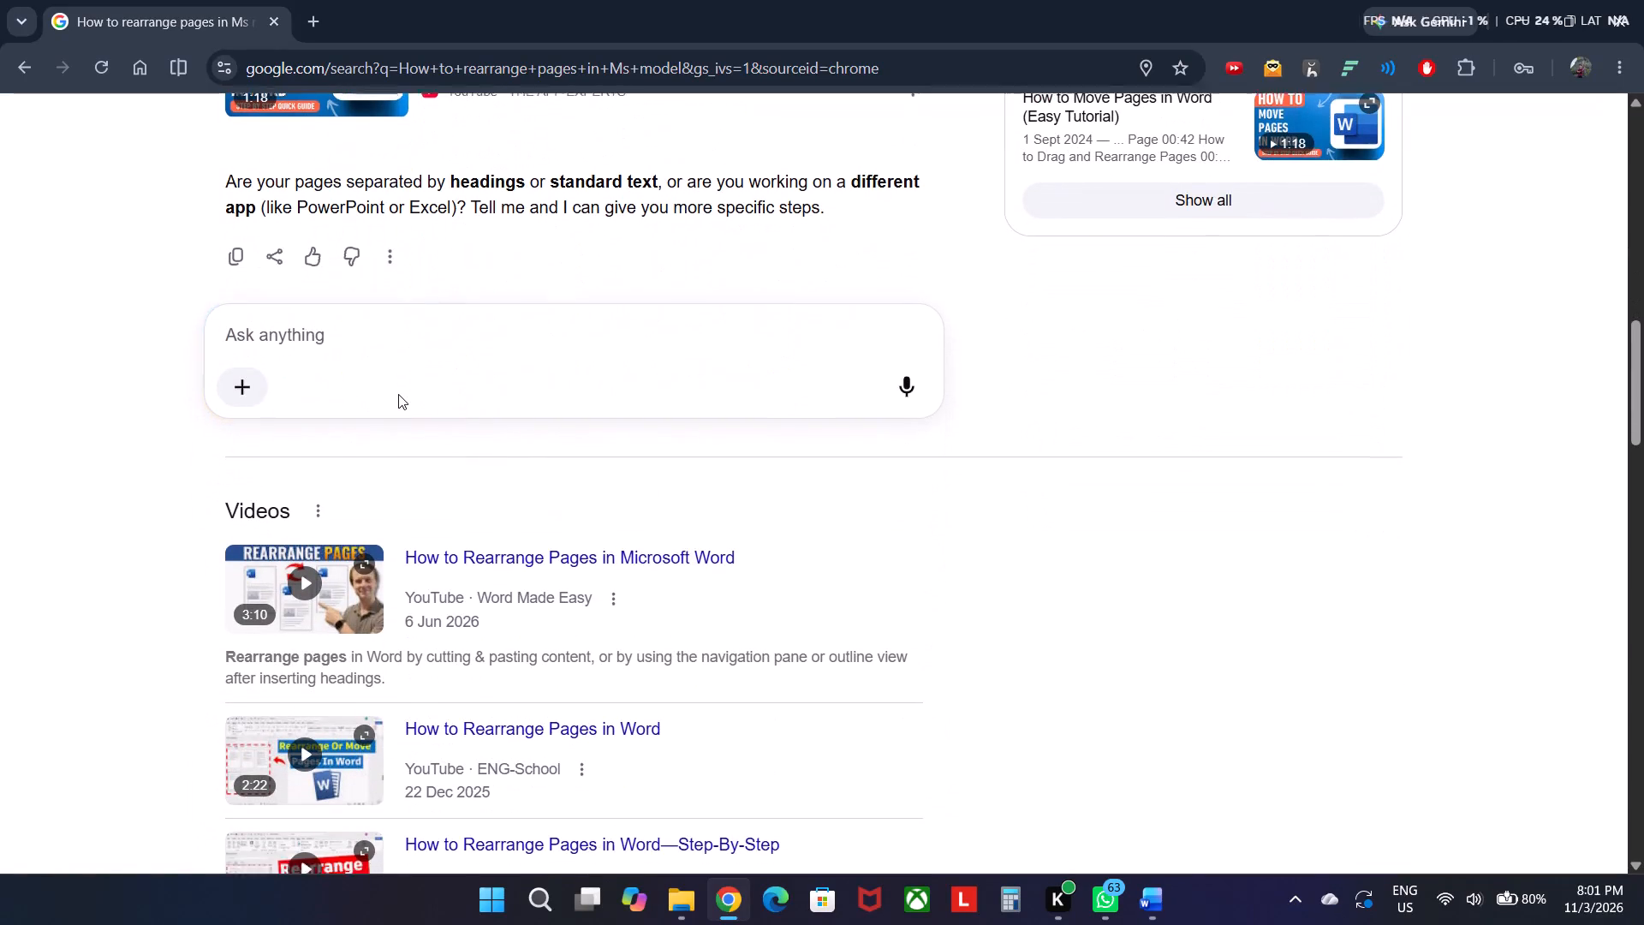
{"action": "scroll", "coordinate": [398, 394], "scroll_direction": "down", "scroll_amount": 1}
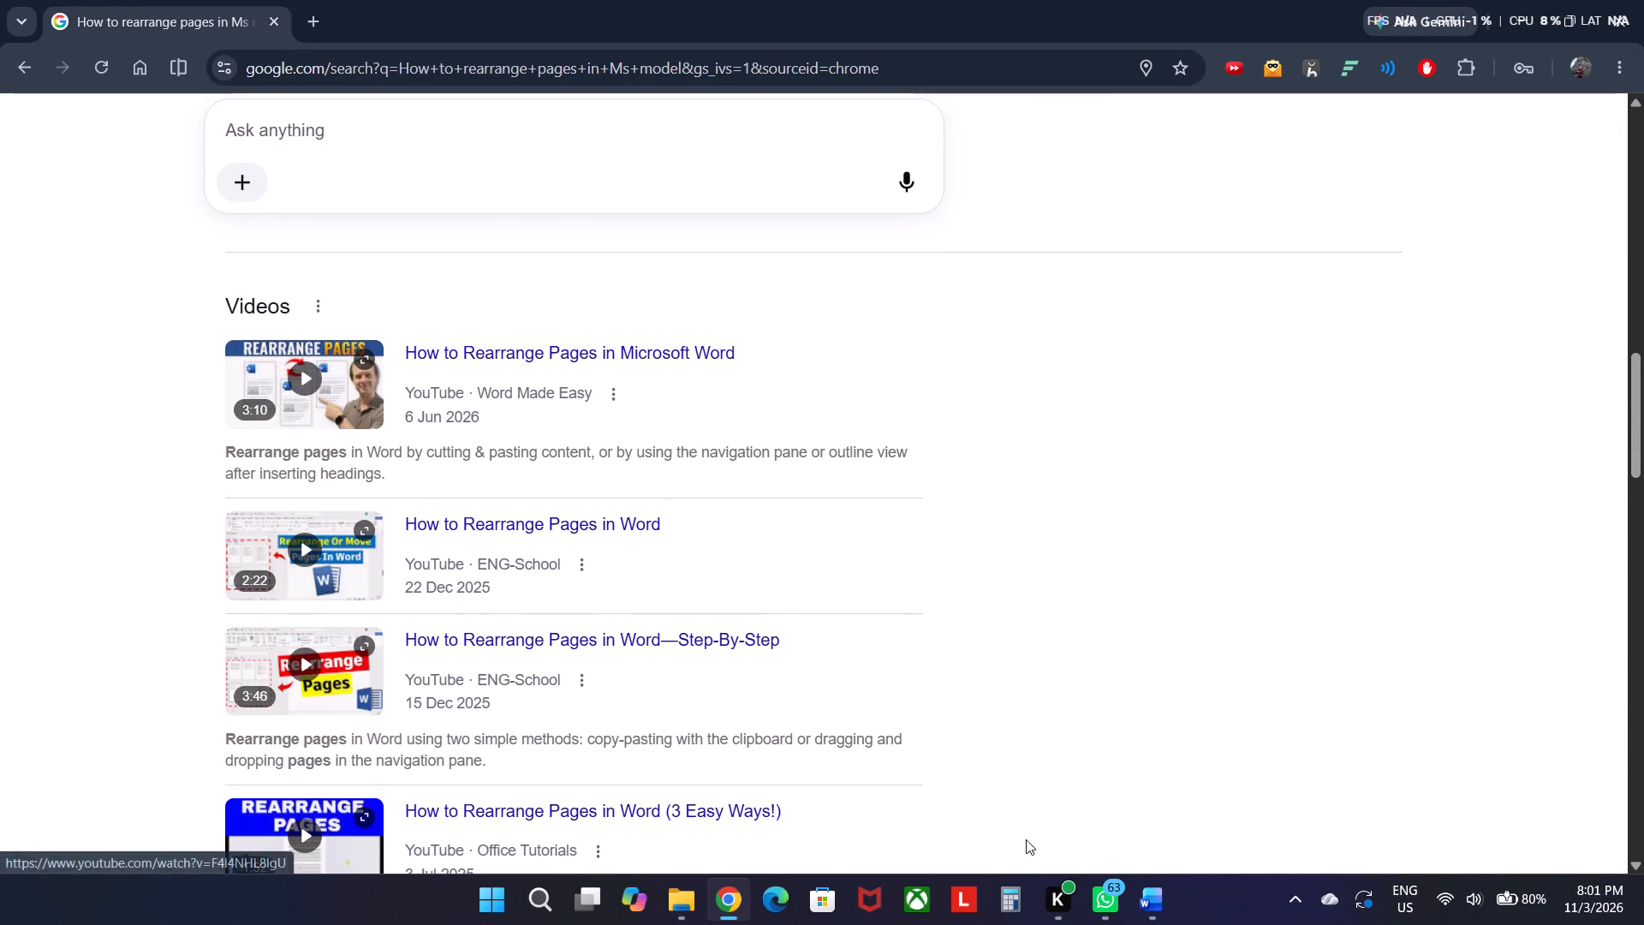
{"action": "left_click", "coordinate": [1137, 906]}
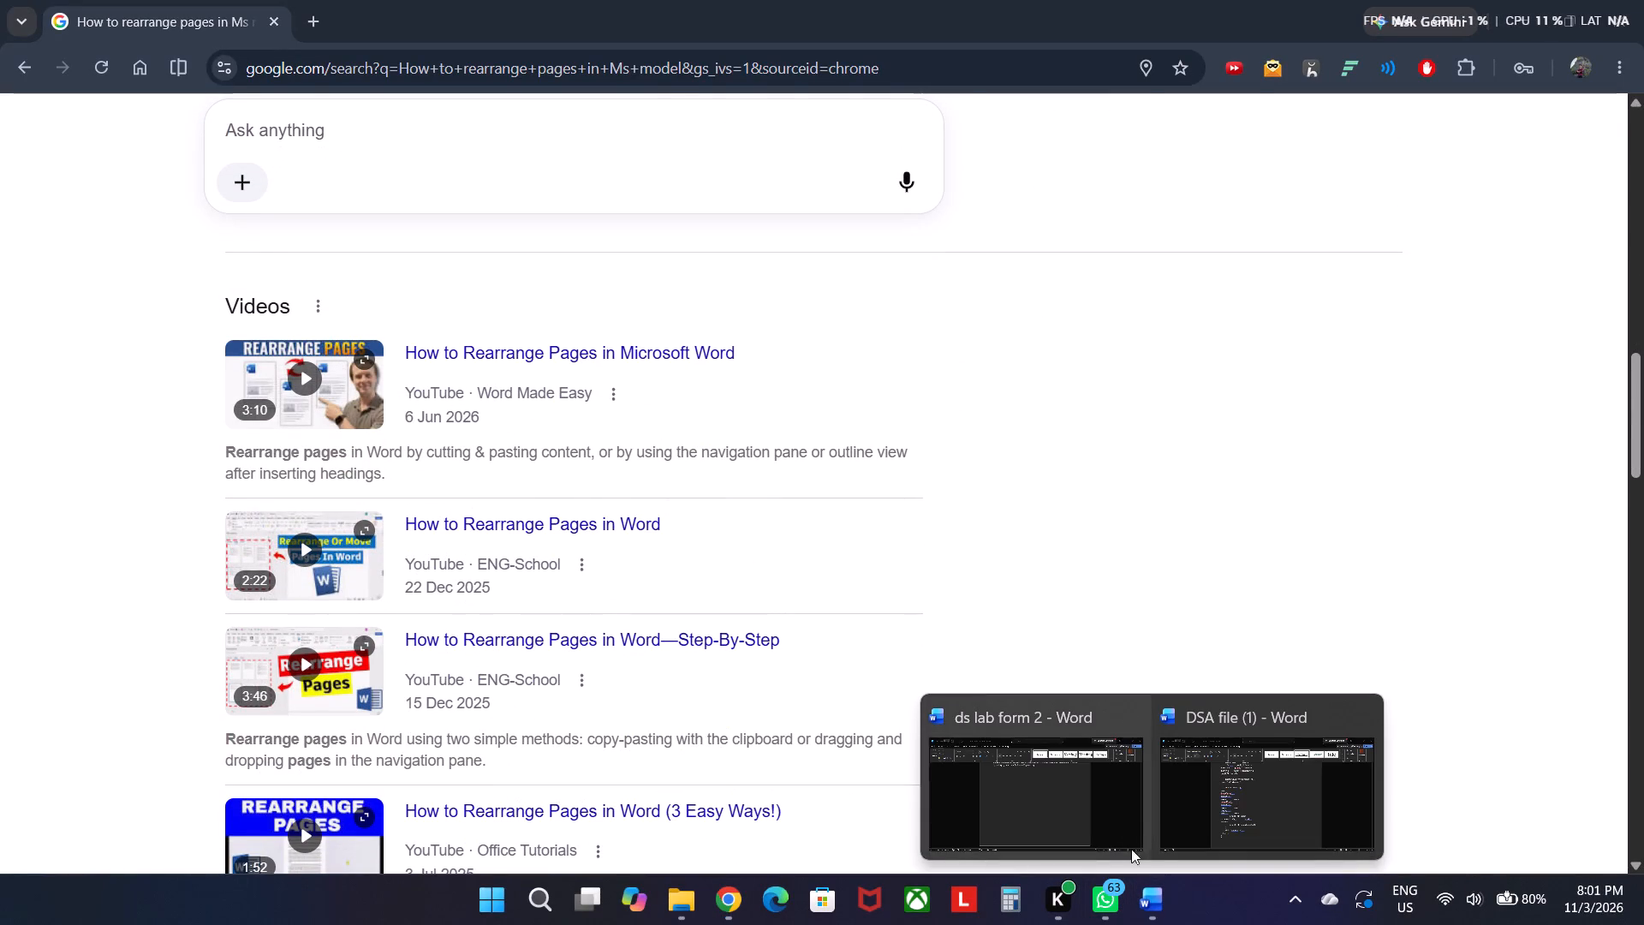
{"action": "left_click", "coordinate": [1122, 818]}
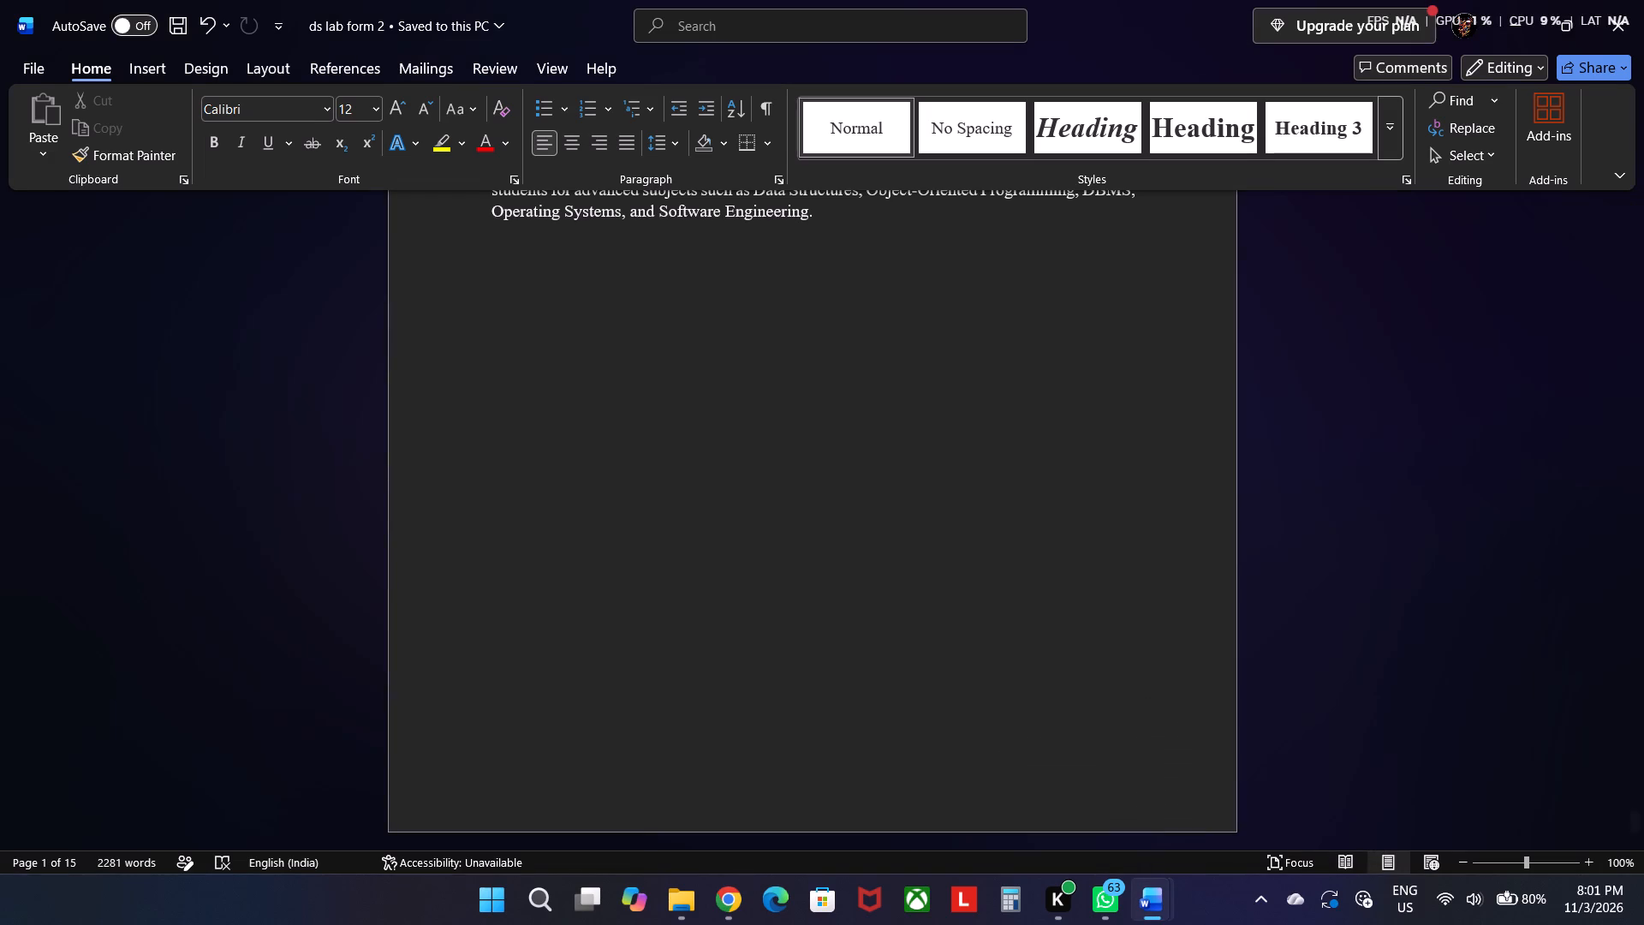
{"action": "left_click", "coordinate": [1194, 821]}
{"action": "scroll", "coordinate": [921, 588], "scroll_direction": "up", "scroll_amount": 5}
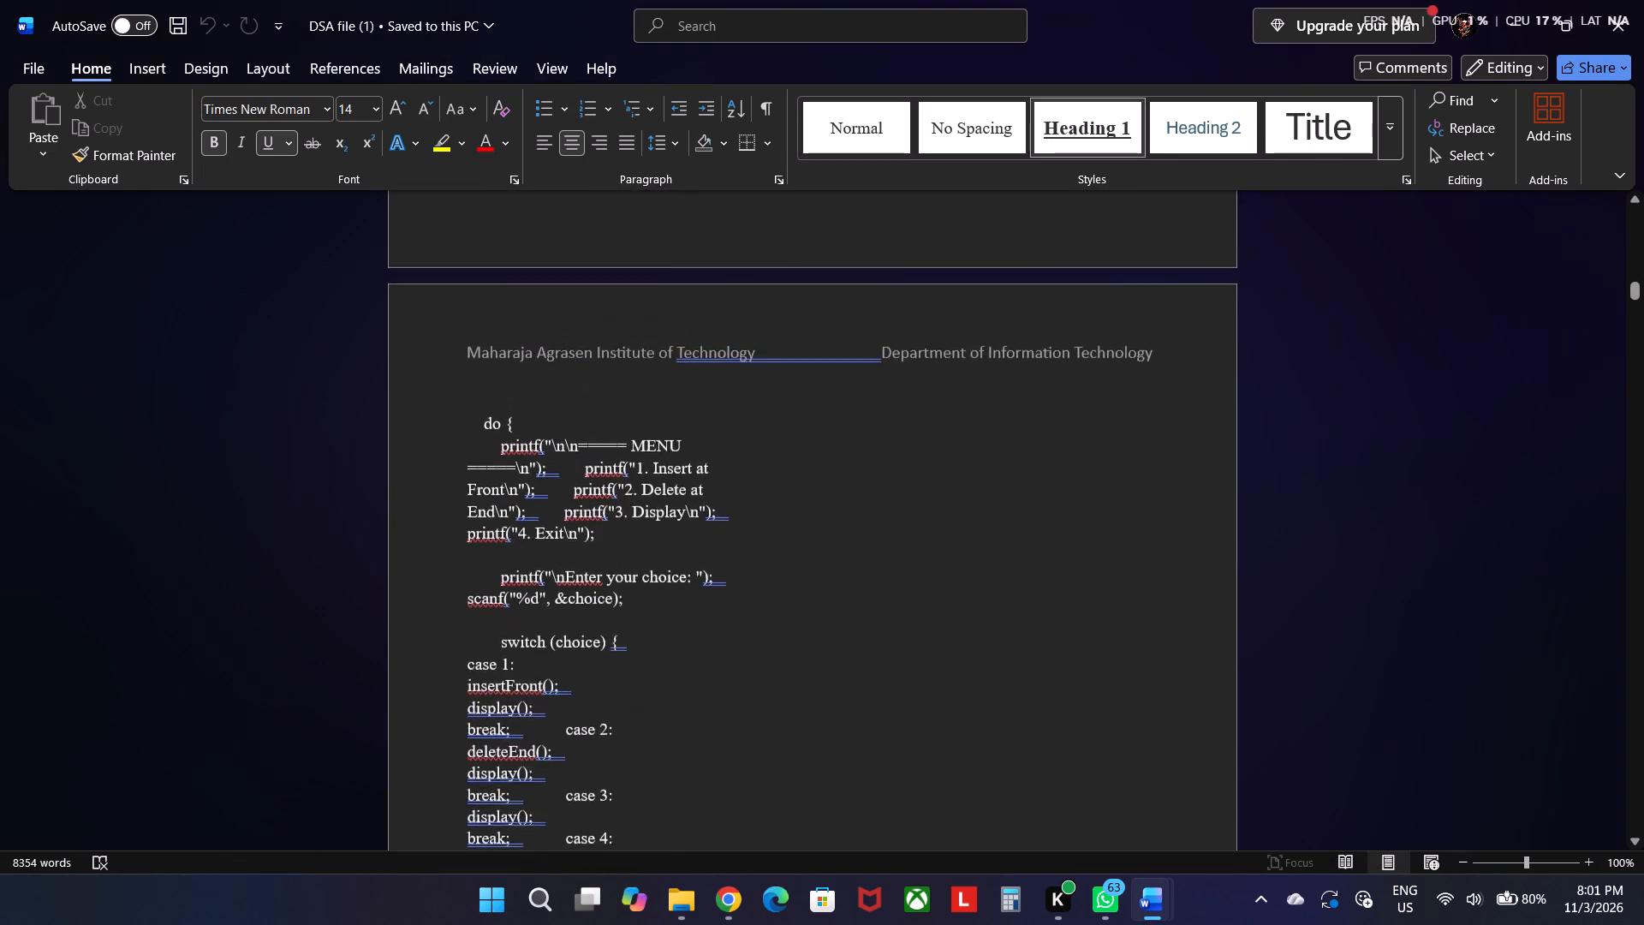
{"action": "scroll", "coordinate": [921, 588], "scroll_direction": "down", "scroll_amount": 17}
{"action": "scroll", "coordinate": [919, 589], "scroll_direction": "down", "scroll_amount": 12}
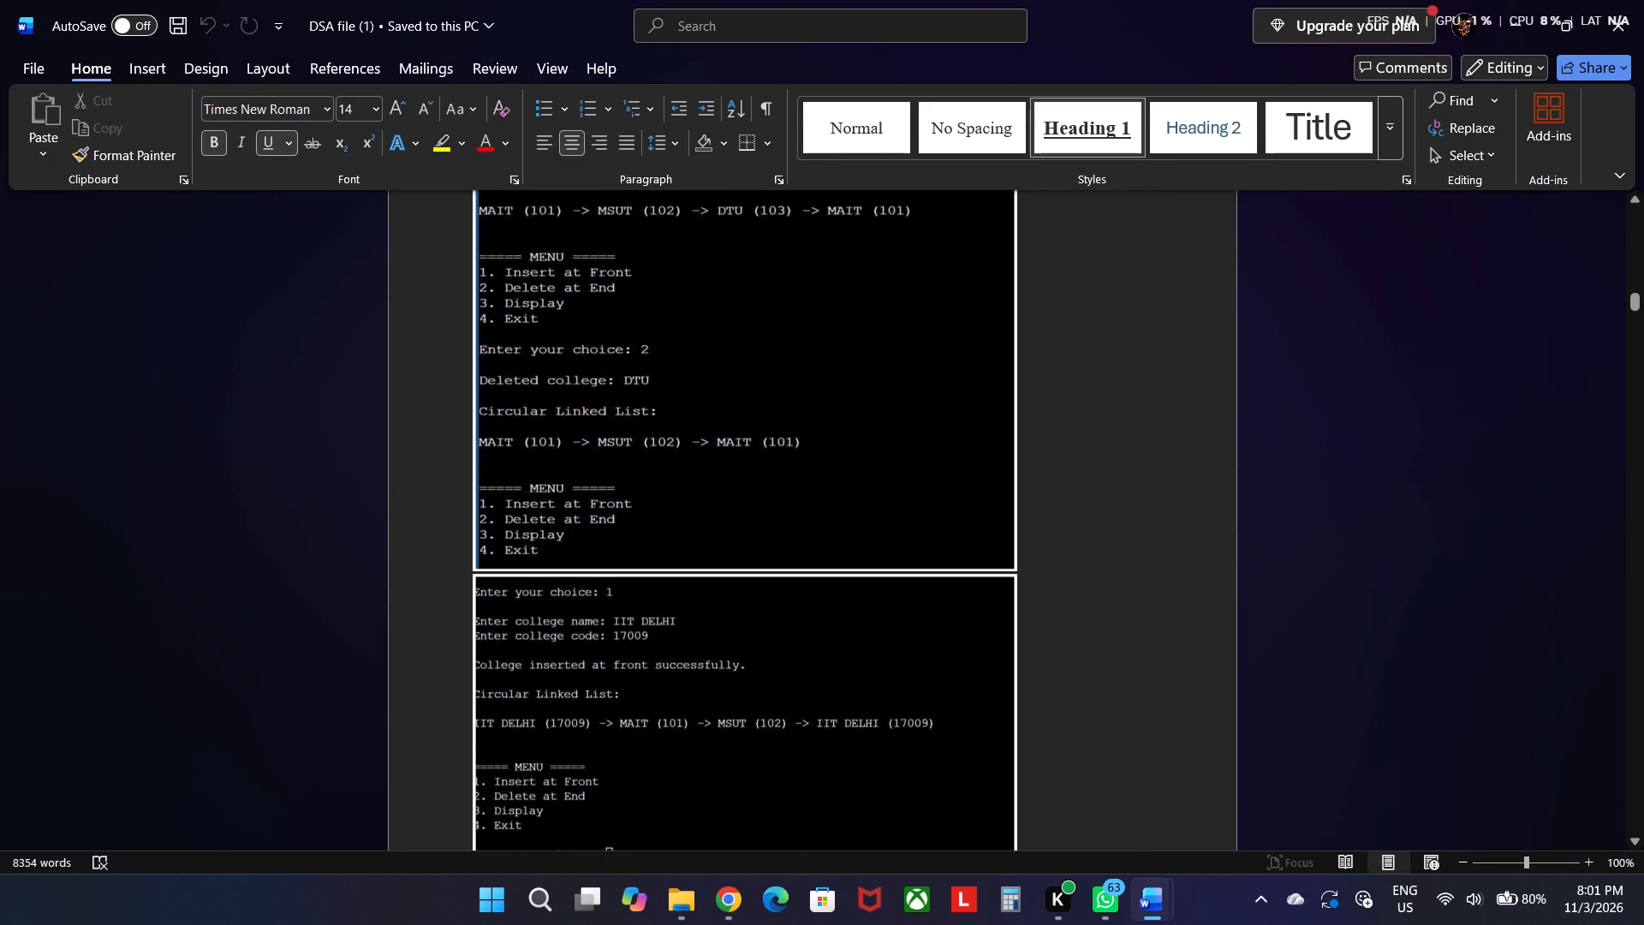
{"action": "scroll", "coordinate": [918, 591], "scroll_direction": "down", "scroll_amount": 17}
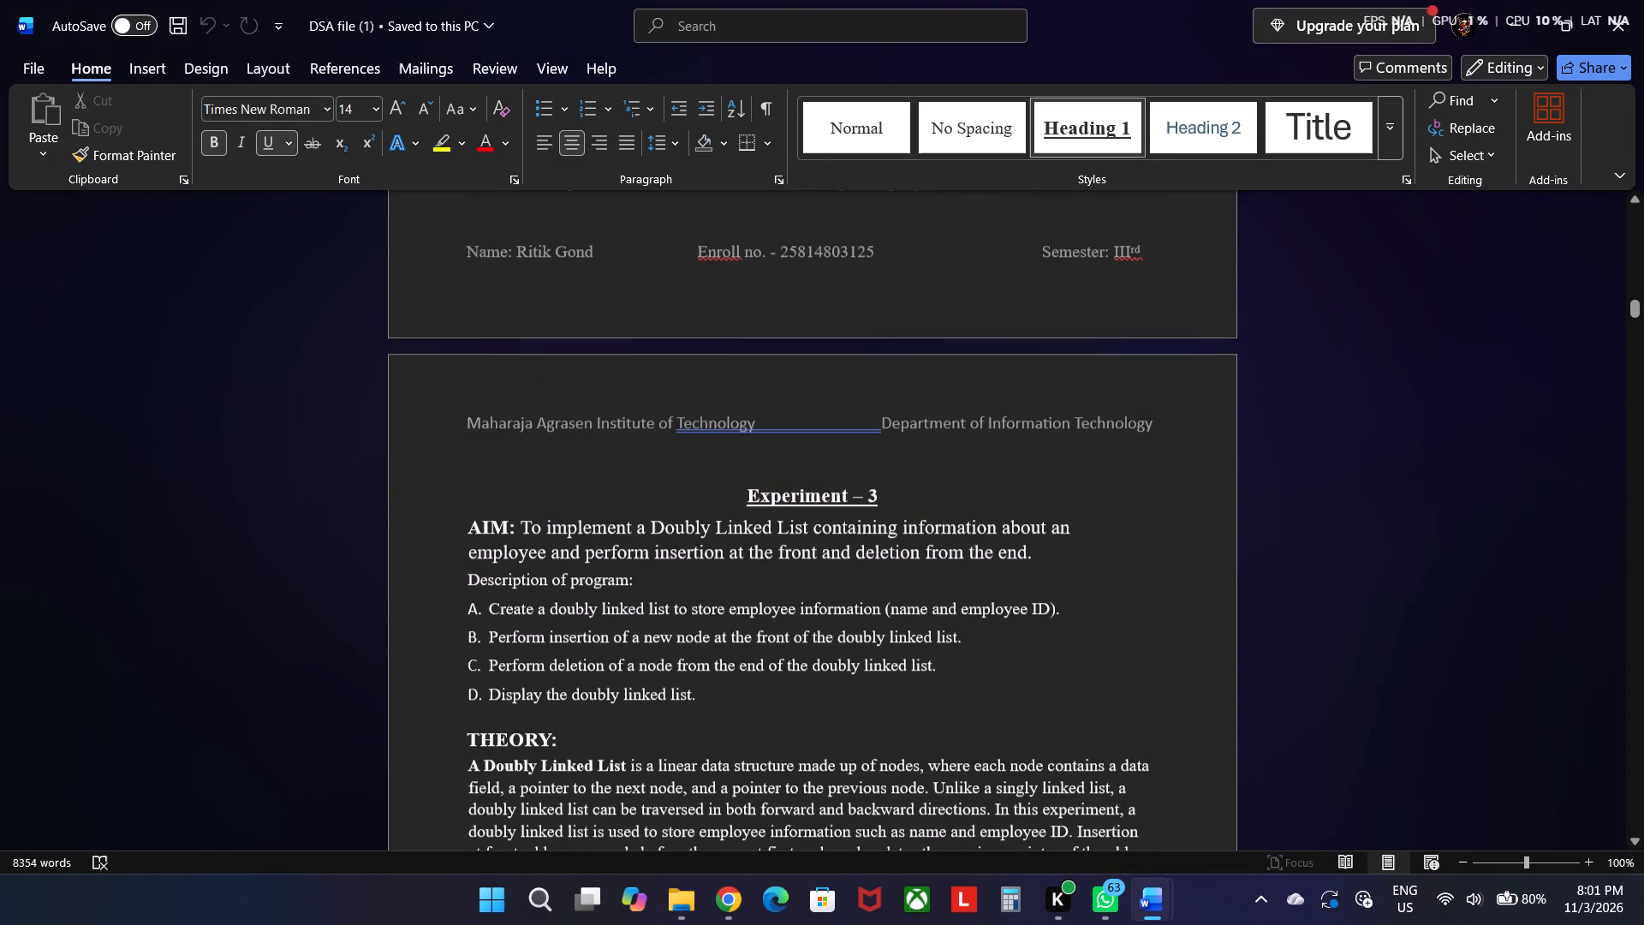
{"action": "scroll", "coordinate": [916, 593], "scroll_direction": "up", "scroll_amount": 3}
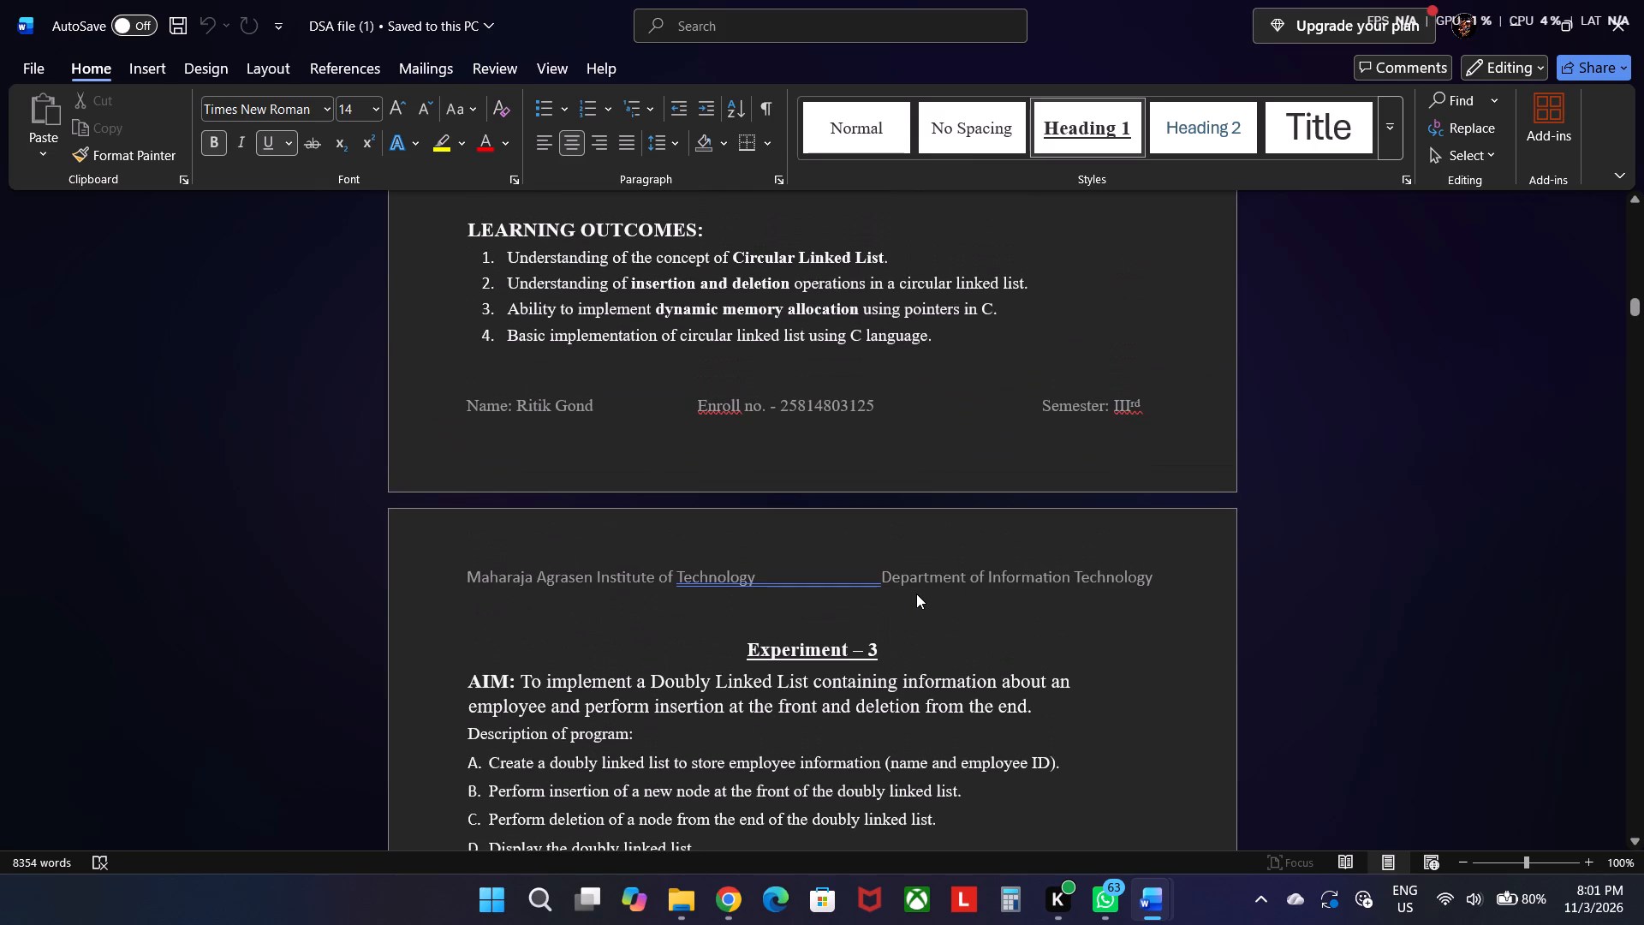
Examine the Experiment 3 pages on the doubly linked list, from the aim through to the start of Experiment 1.
{"action": "scroll", "coordinate": [916, 594], "scroll_direction": "down", "scroll_amount": 4}
{"action": "scroll", "coordinate": [916, 594], "scroll_direction": "up", "scroll_amount": 3}
{"action": "scroll", "coordinate": [916, 594], "scroll_direction": "down", "scroll_amount": 5}
{"action": "scroll", "coordinate": [916, 594], "scroll_direction": "up", "scroll_amount": 3}
{"action": "scroll", "coordinate": [916, 594], "scroll_direction": "down", "scroll_amount": 10}
{"action": "scroll", "coordinate": [915, 594], "scroll_direction": "down", "scroll_amount": 18}
{"action": "scroll", "coordinate": [914, 594], "scroll_direction": "down", "scroll_amount": 6}
{"action": "scroll", "coordinate": [914, 594], "scroll_direction": "up", "scroll_amount": 1}
{"action": "scroll", "coordinate": [914, 594], "scroll_direction": "down", "scroll_amount": 11}
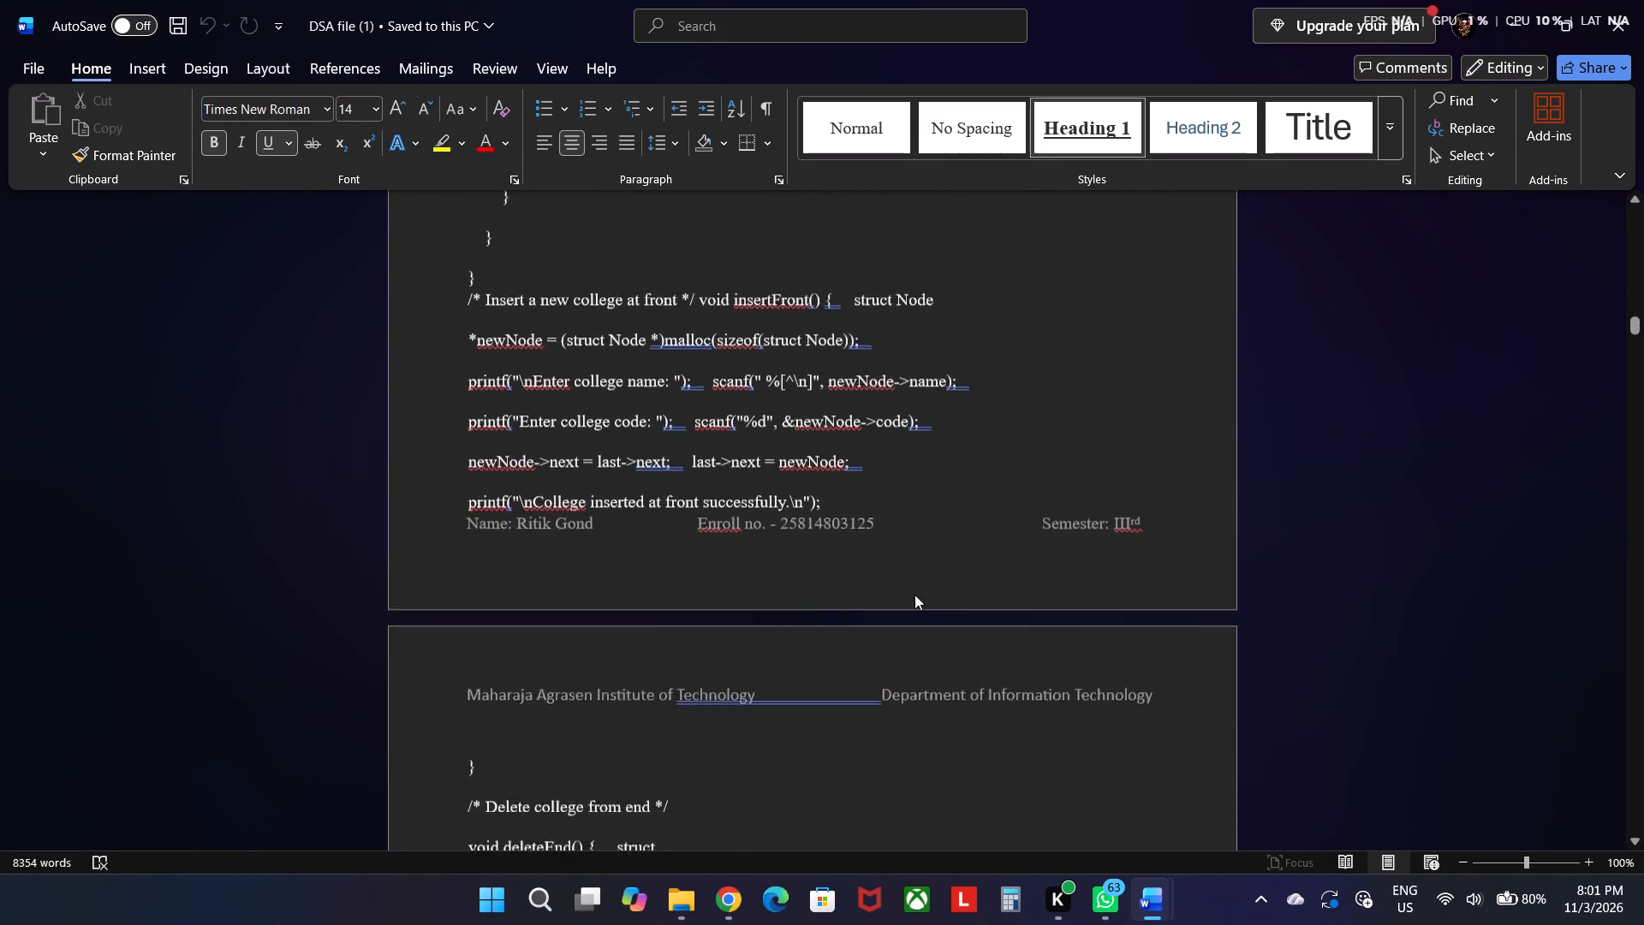
{"action": "scroll", "coordinate": [914, 594], "scroll_direction": "down", "scroll_amount": 6}
{"action": "scroll", "coordinate": [914, 594], "scroll_direction": "up", "scroll_amount": 1}
{"action": "scroll", "coordinate": [914, 594], "scroll_direction": "down", "scroll_amount": 20}
{"action": "scroll", "coordinate": [914, 594], "scroll_direction": "down", "scroll_amount": 3}
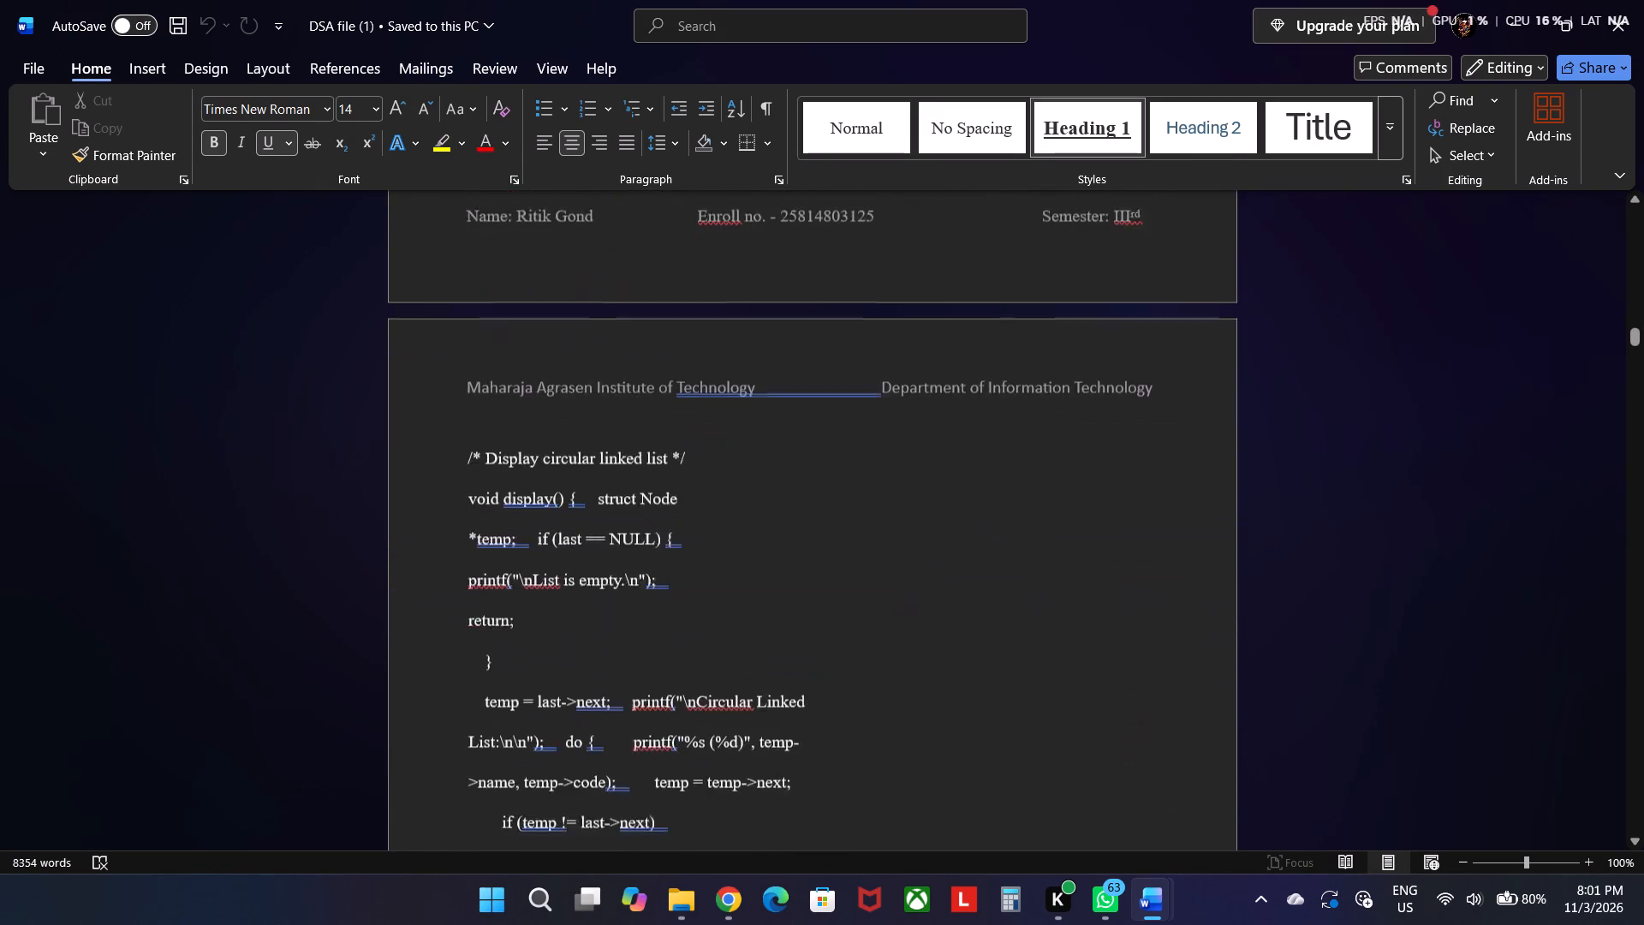
{"action": "scroll", "coordinate": [914, 594], "scroll_direction": "down", "scroll_amount": 18}
{"action": "scroll", "coordinate": [914, 596], "scroll_direction": "down", "scroll_amount": 12}
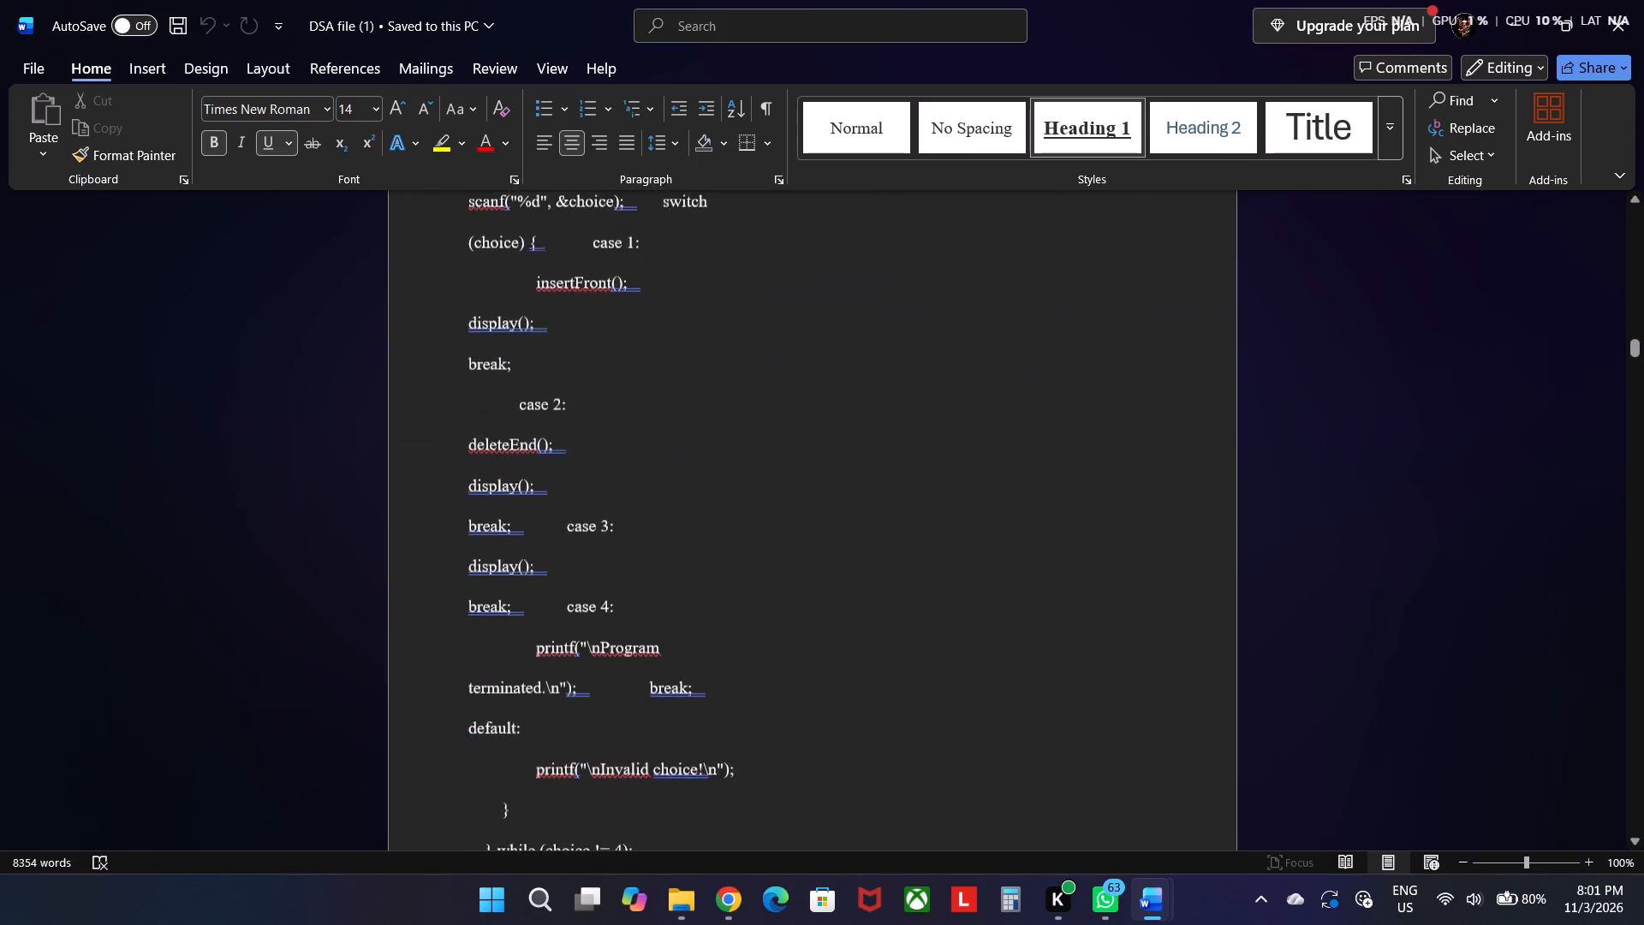
{"action": "scroll", "coordinate": [914, 596], "scroll_direction": "down", "scroll_amount": 18}
{"action": "scroll", "coordinate": [912, 599], "scroll_direction": "down", "scroll_amount": 10}
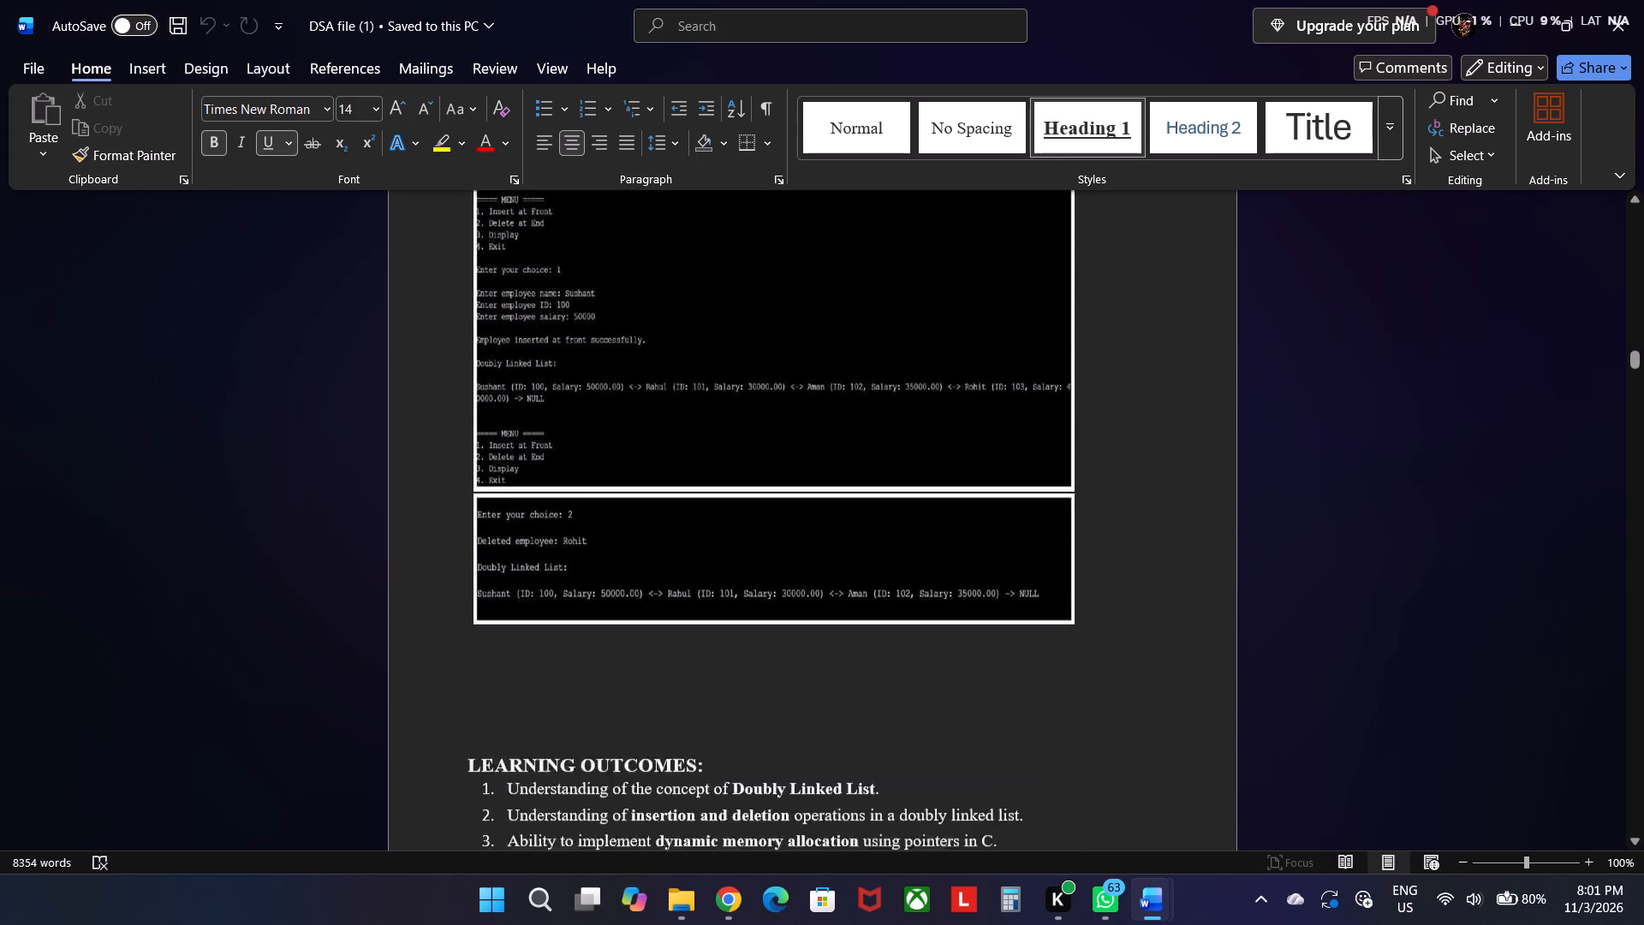
{"action": "scroll", "coordinate": [912, 599], "scroll_direction": "down", "scroll_amount": 14}
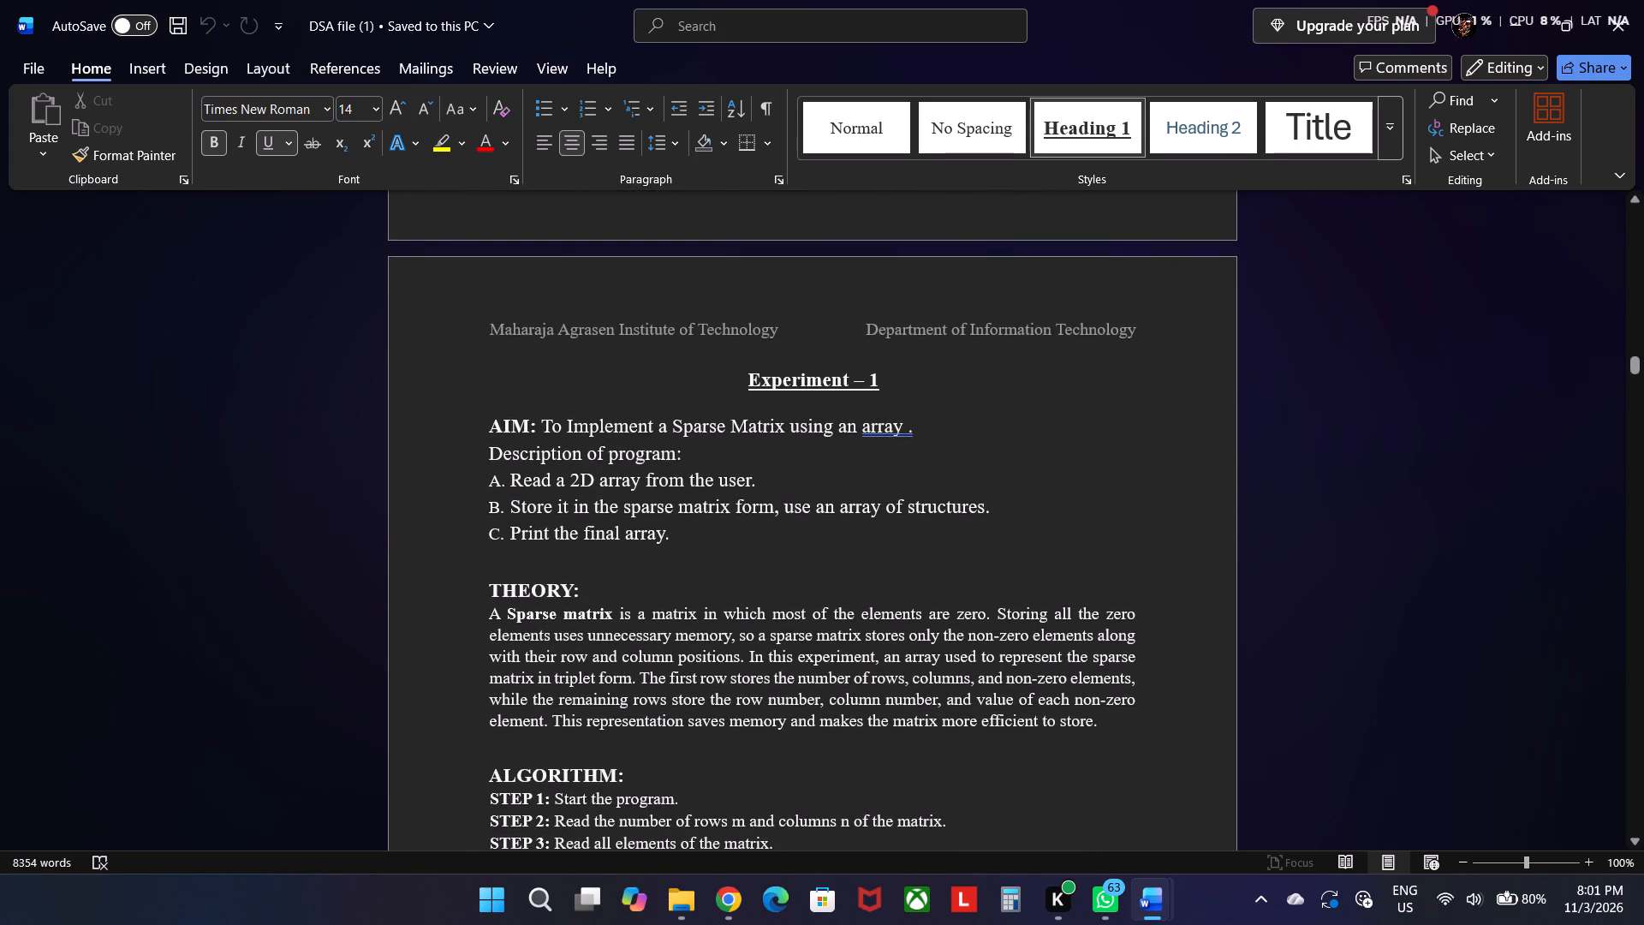
{"action": "scroll", "coordinate": [911, 601], "scroll_direction": "down", "scroll_amount": 1}
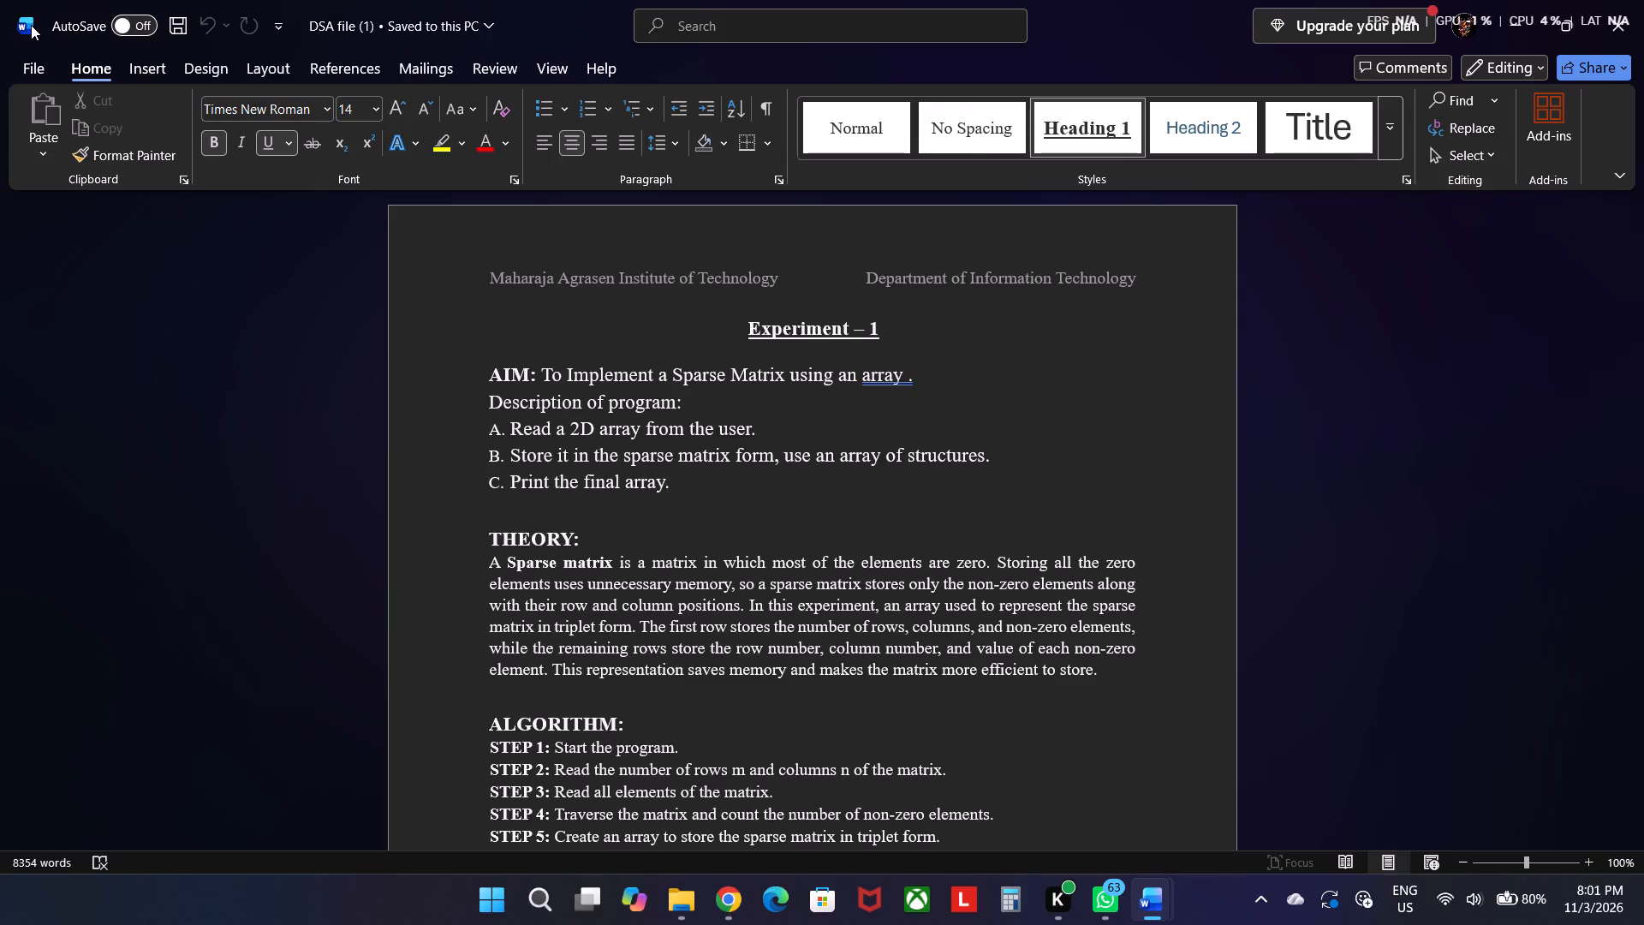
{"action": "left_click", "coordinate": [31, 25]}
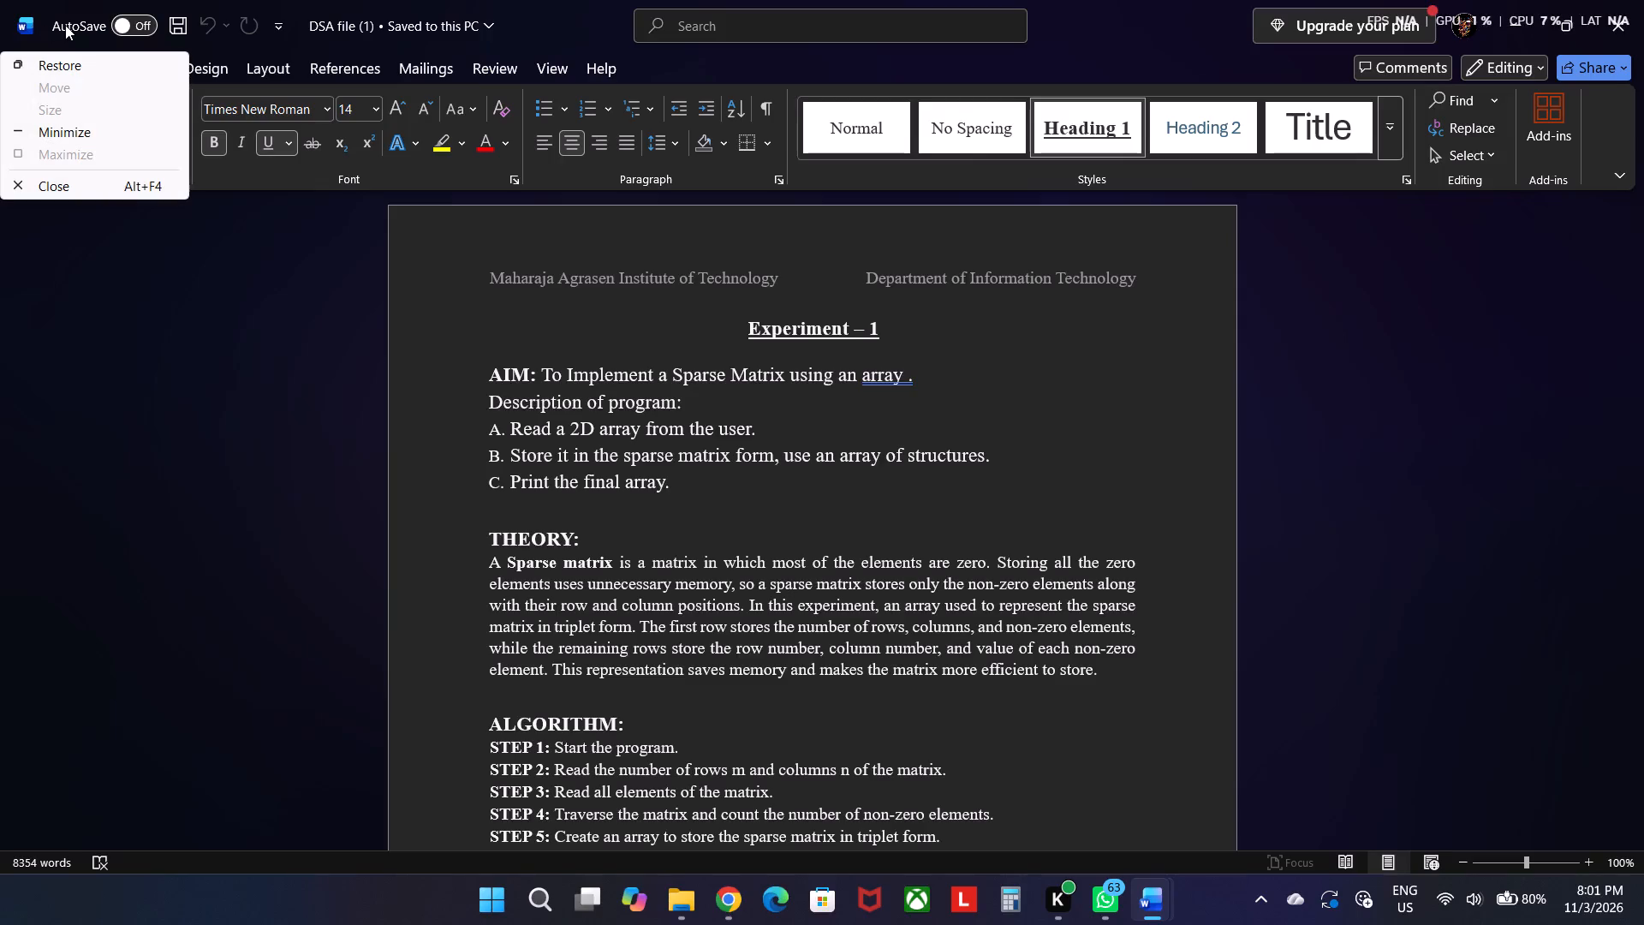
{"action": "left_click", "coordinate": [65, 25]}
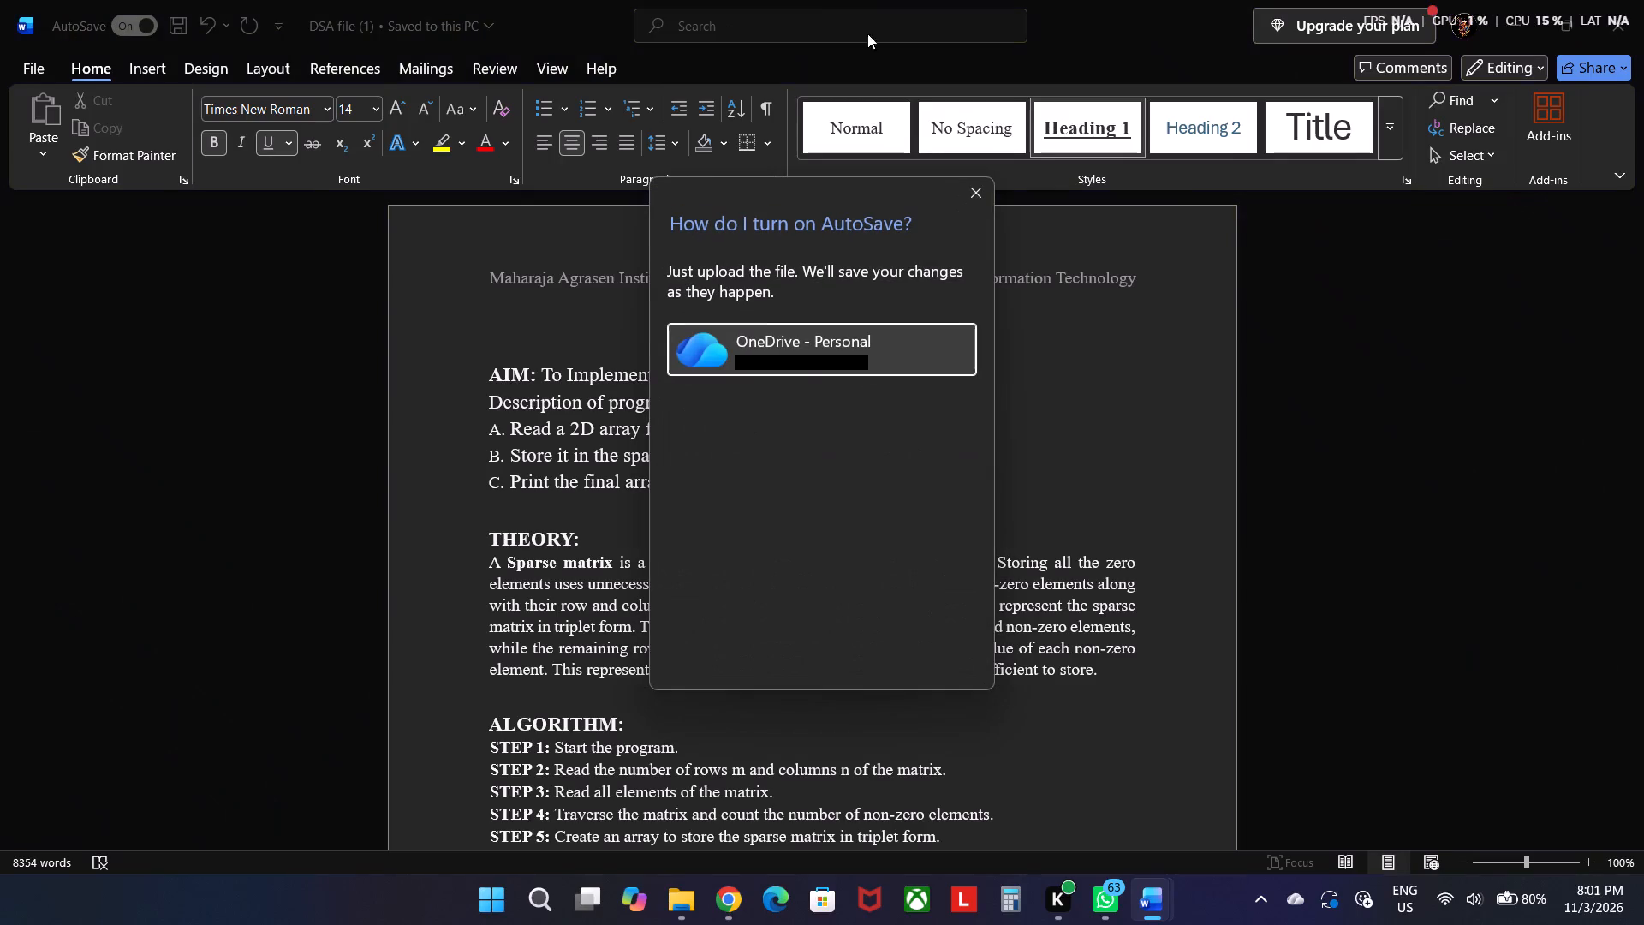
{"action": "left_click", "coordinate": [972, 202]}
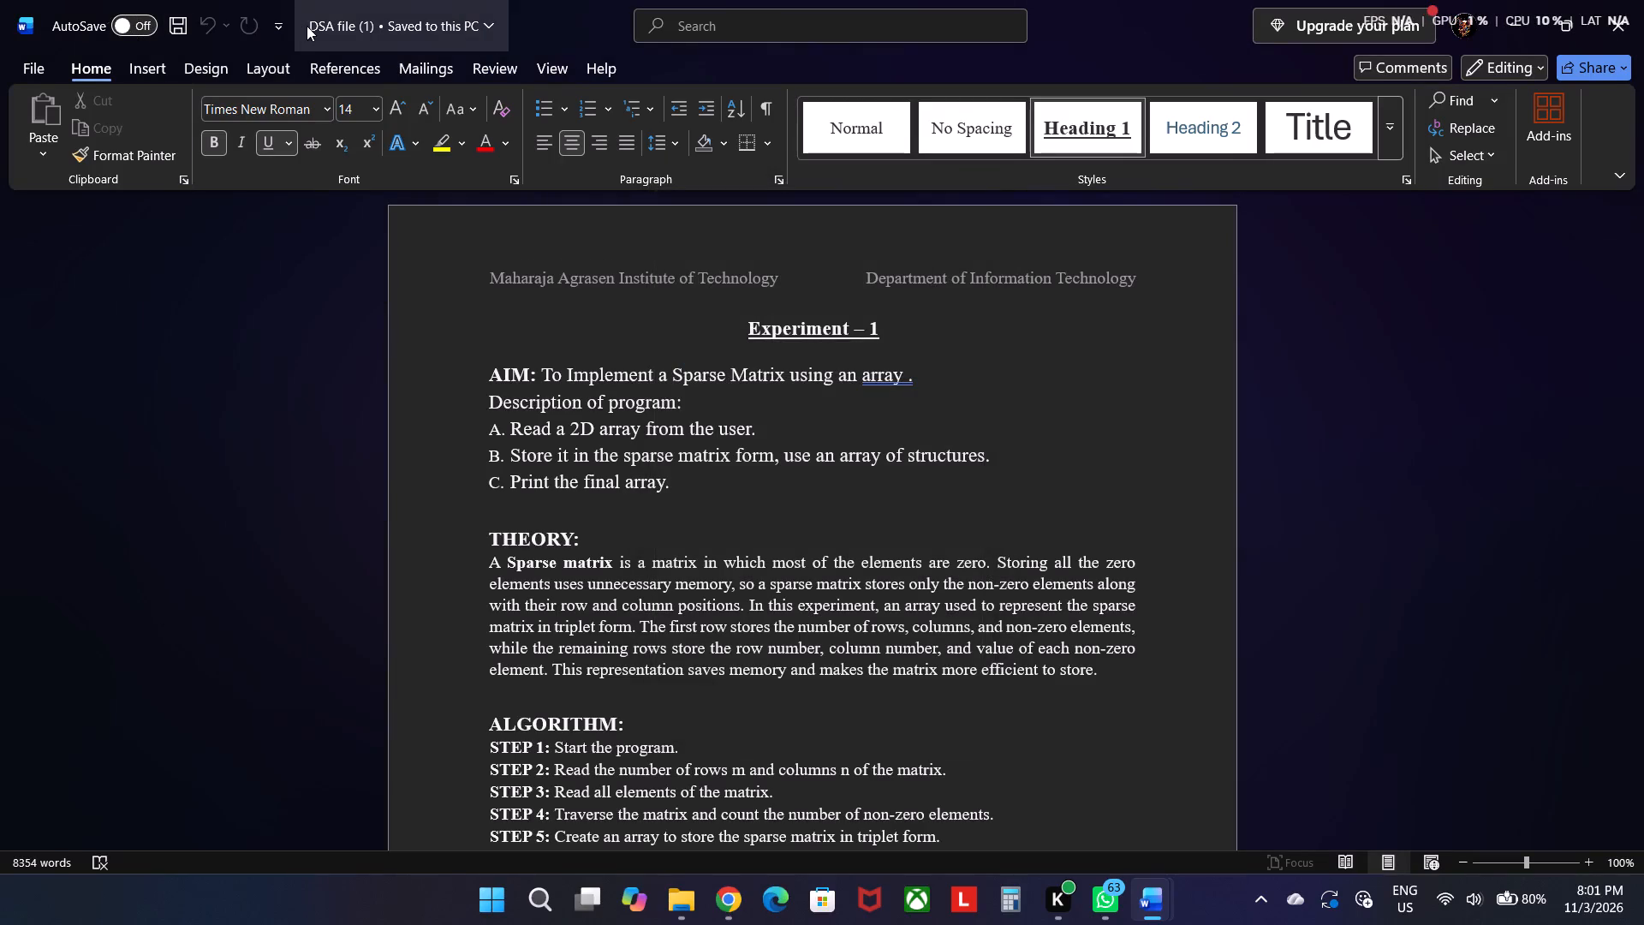
Recheck the Navigation Pane method in Chrome and show the Navigation Pane in the DSA file (1) document in Word.
{"action": "left_click", "coordinate": [551, 77]}
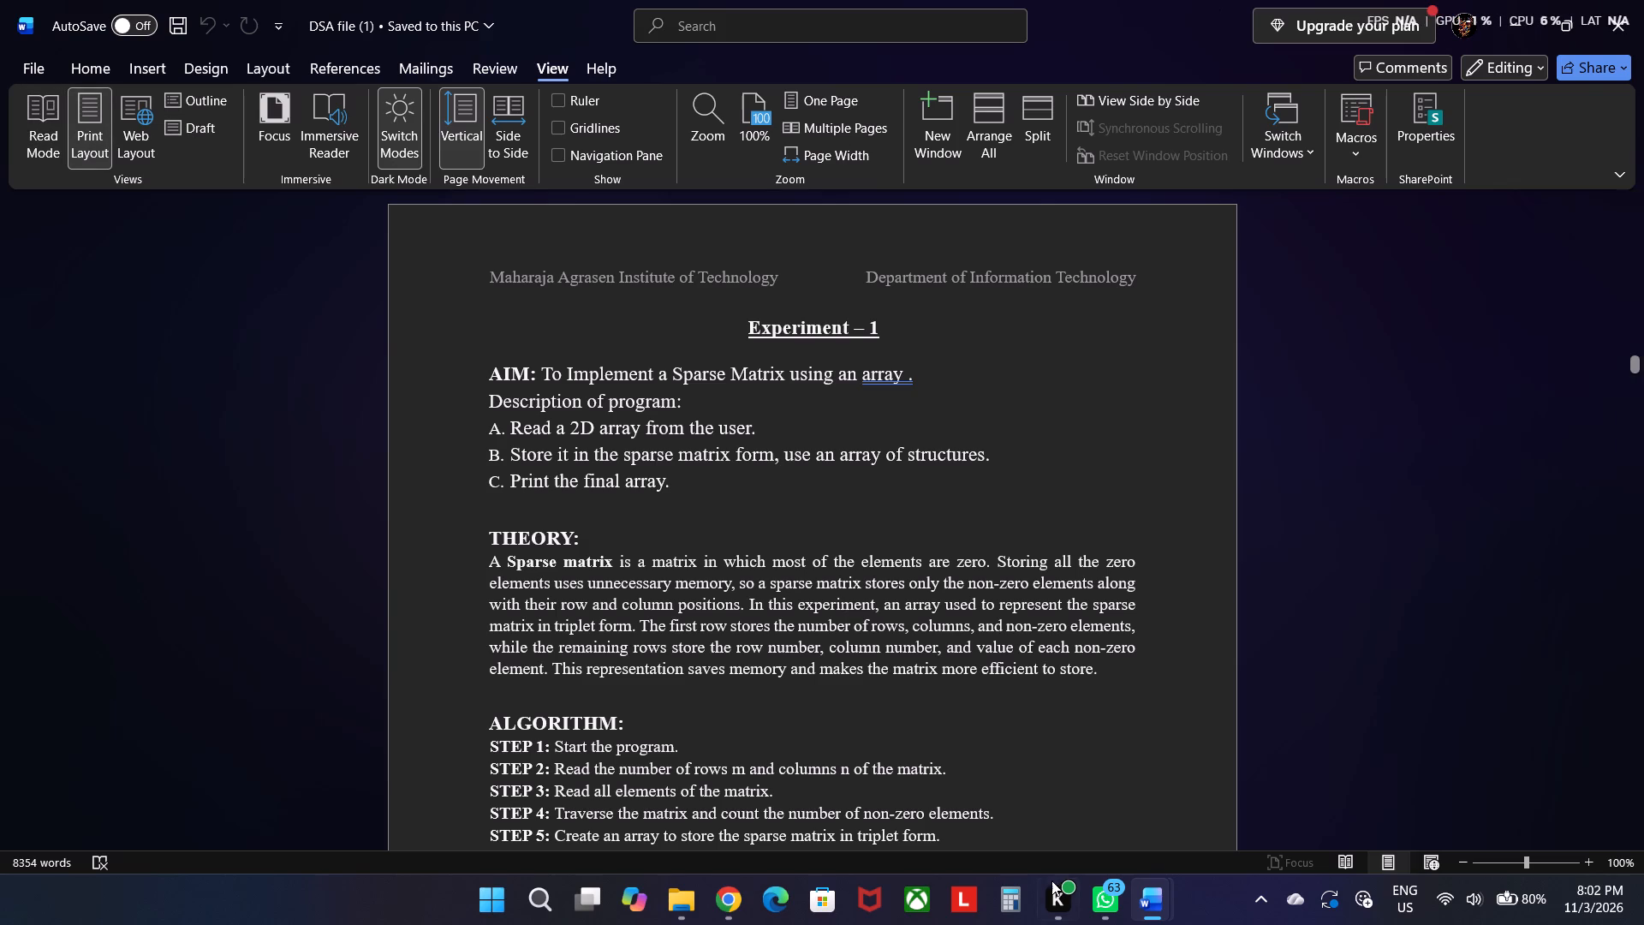
{"action": "left_click", "coordinate": [734, 901]}
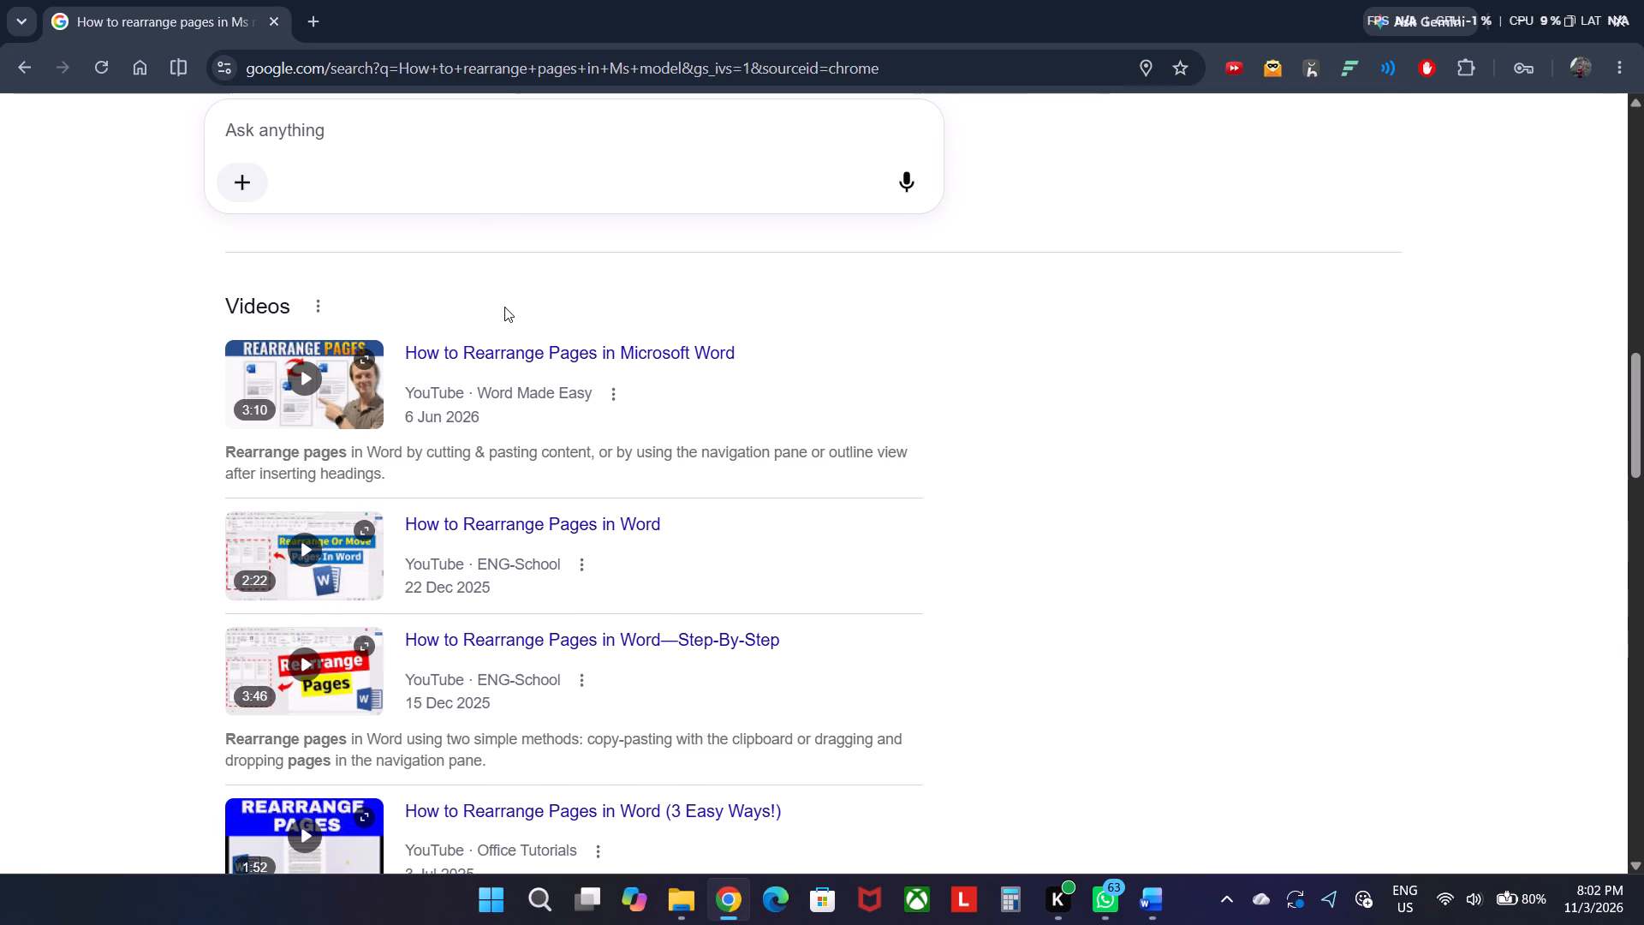
{"action": "scroll", "coordinate": [504, 307], "scroll_direction": "up", "scroll_amount": 11}
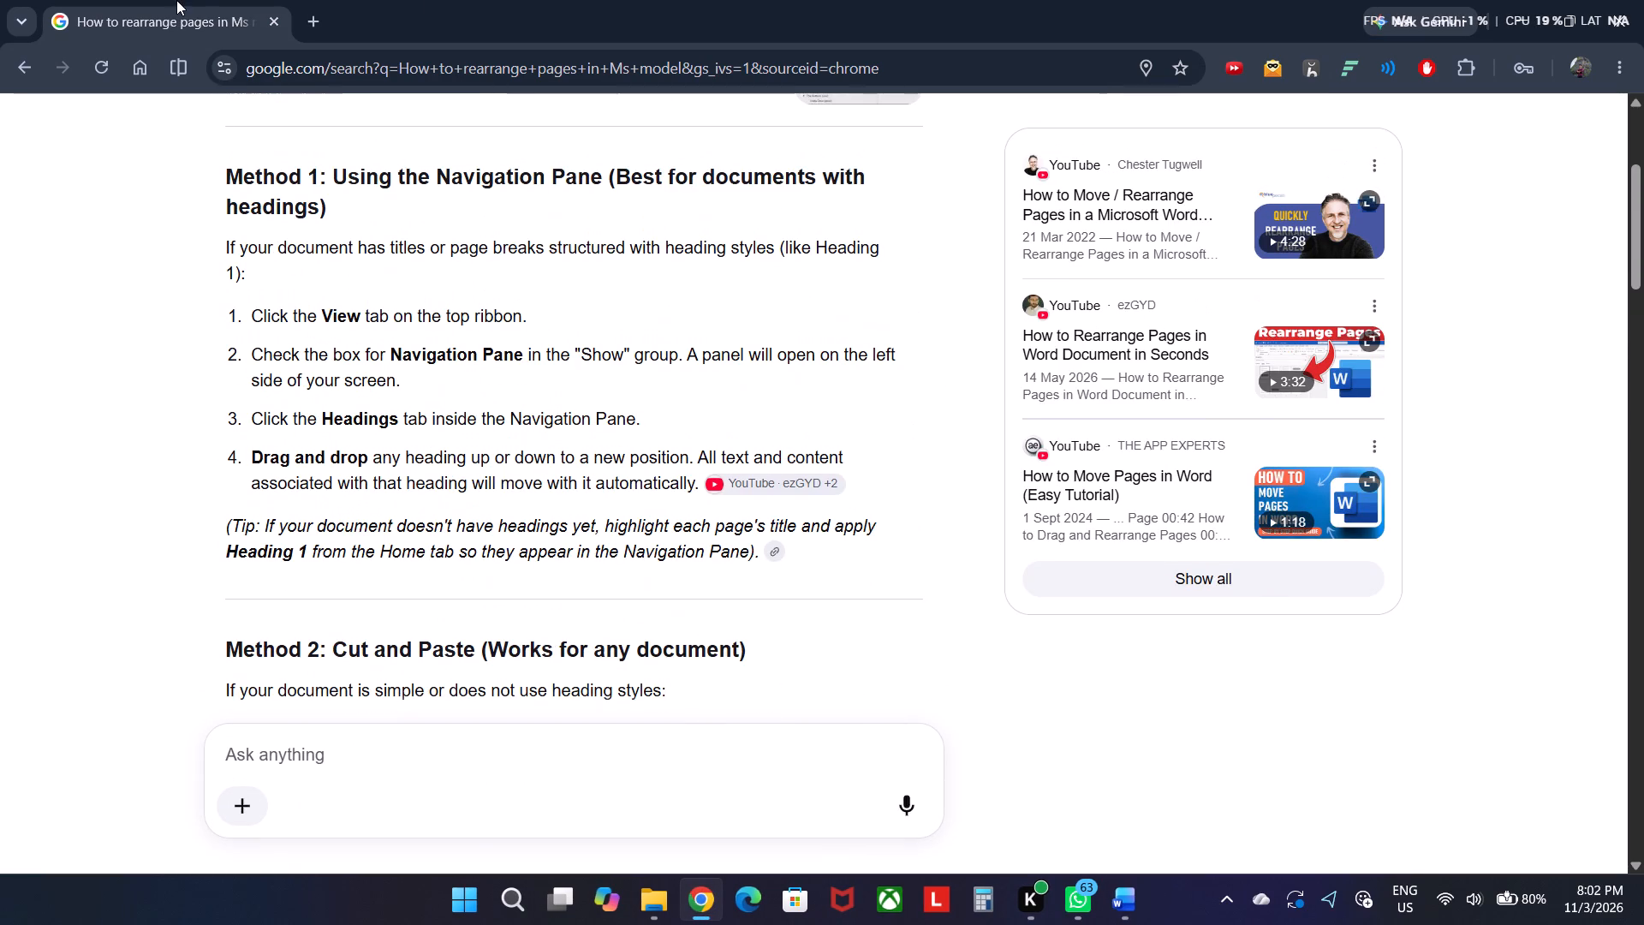
{"action": "left_click", "coordinate": [1123, 892]}
{"action": "left_click", "coordinate": [1203, 805]}
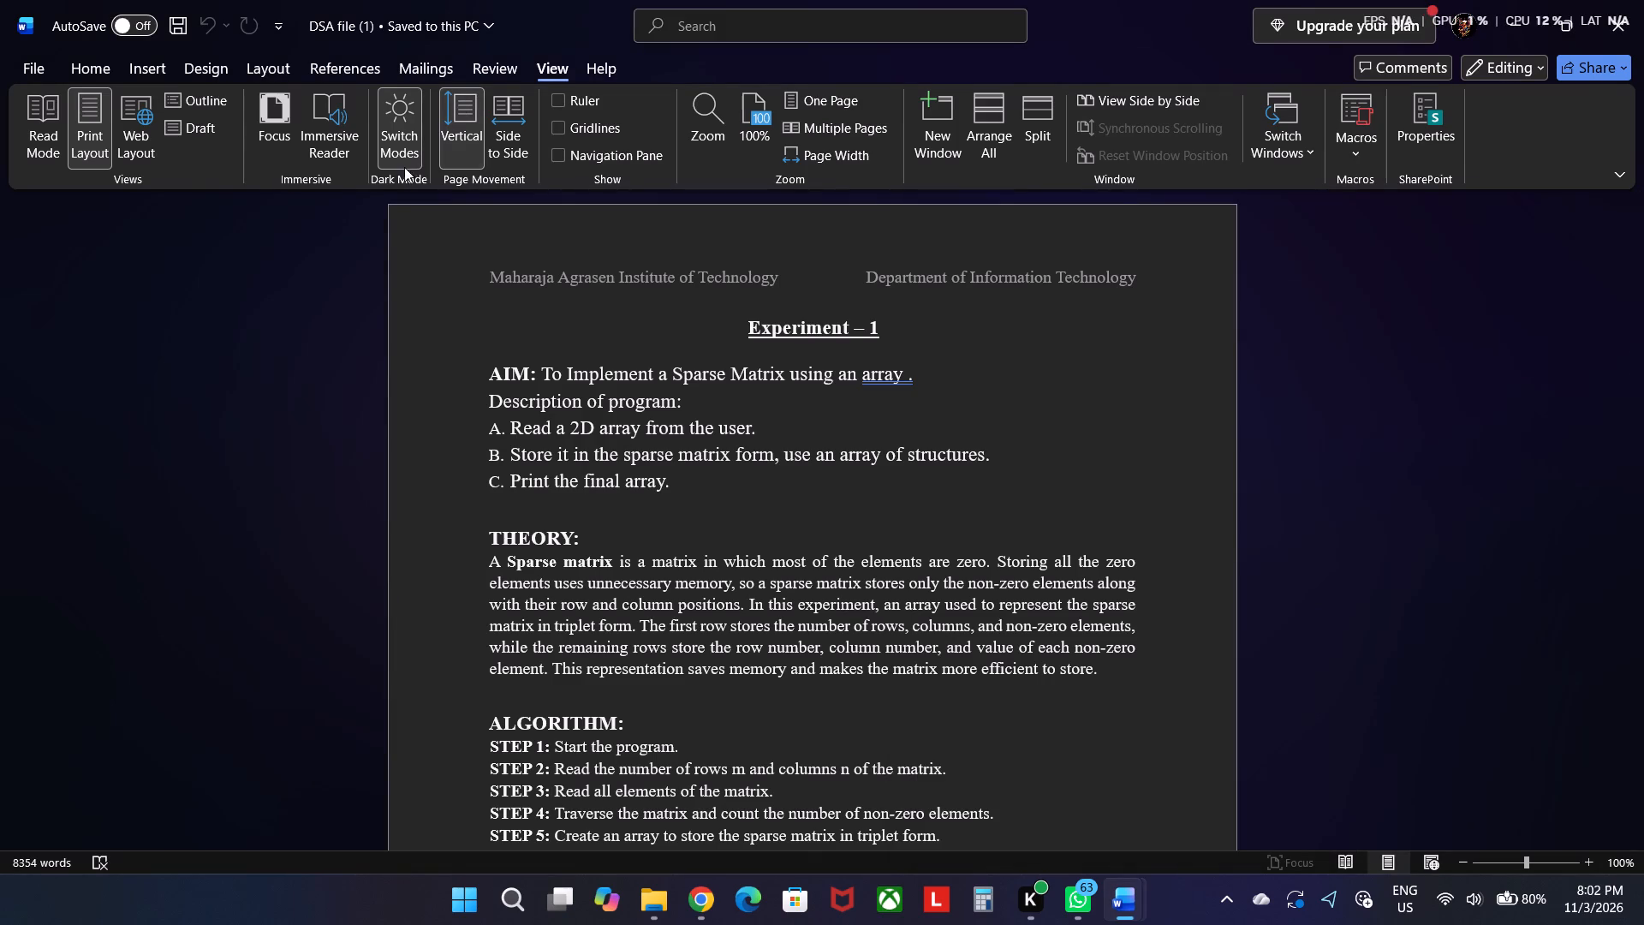
{"action": "left_click", "coordinate": [554, 150]}
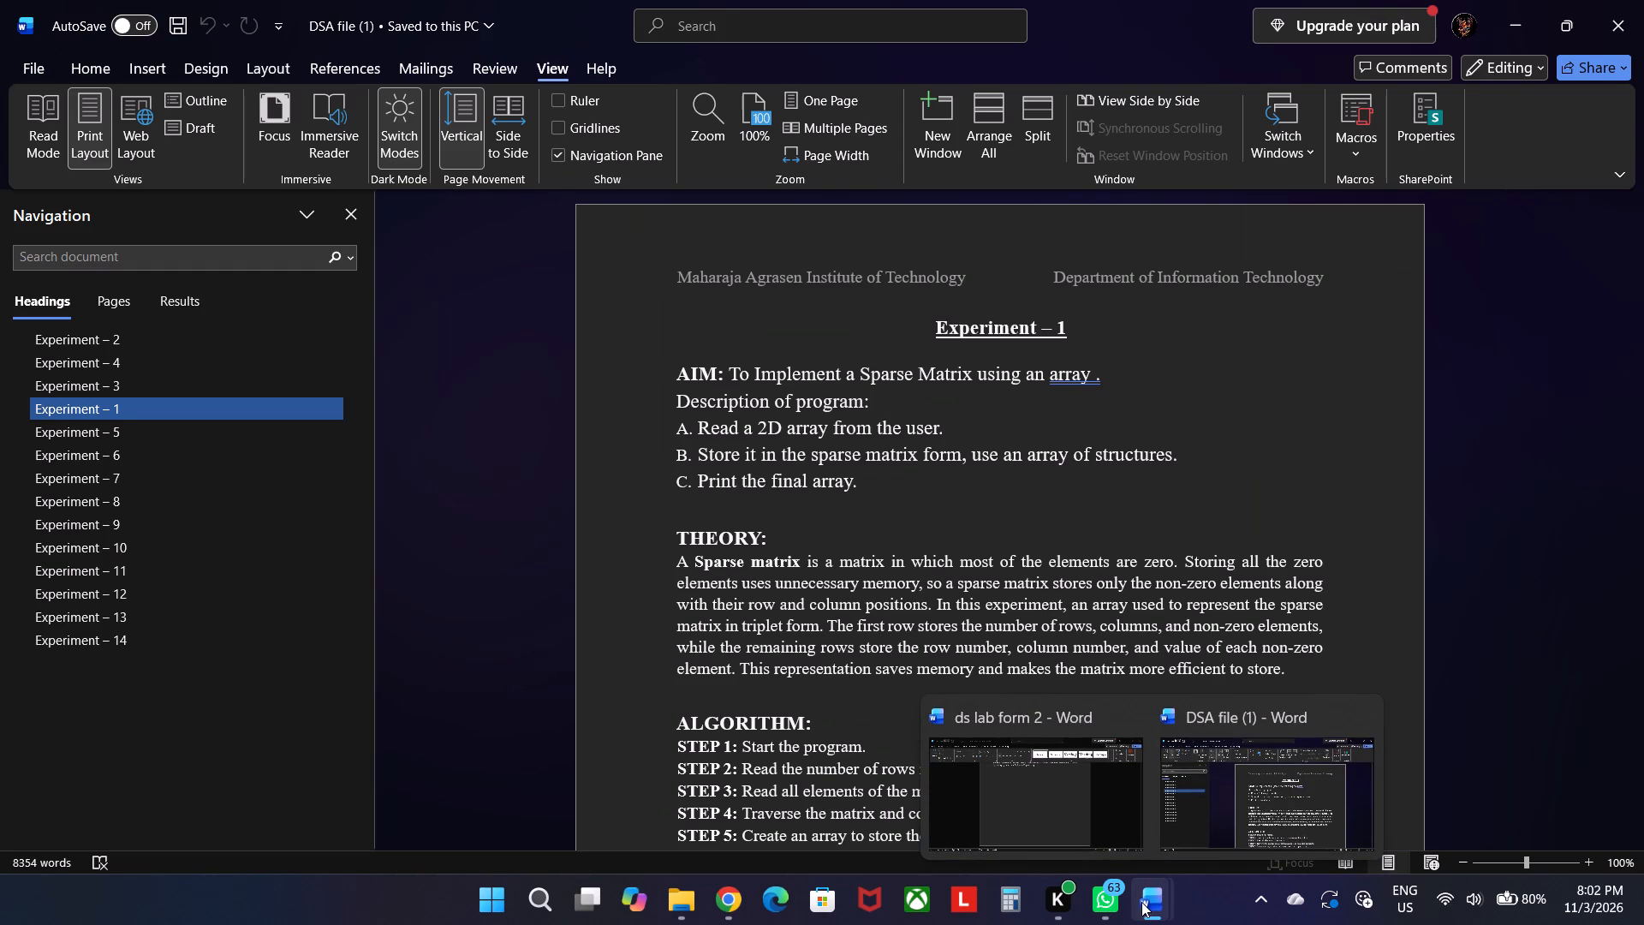
Check the heading-moving instruction in Chrome, return to DSA file (1) and move the Experiment – 1 heading above Experiment – 2.
{"action": "left_click", "coordinate": [715, 898]}
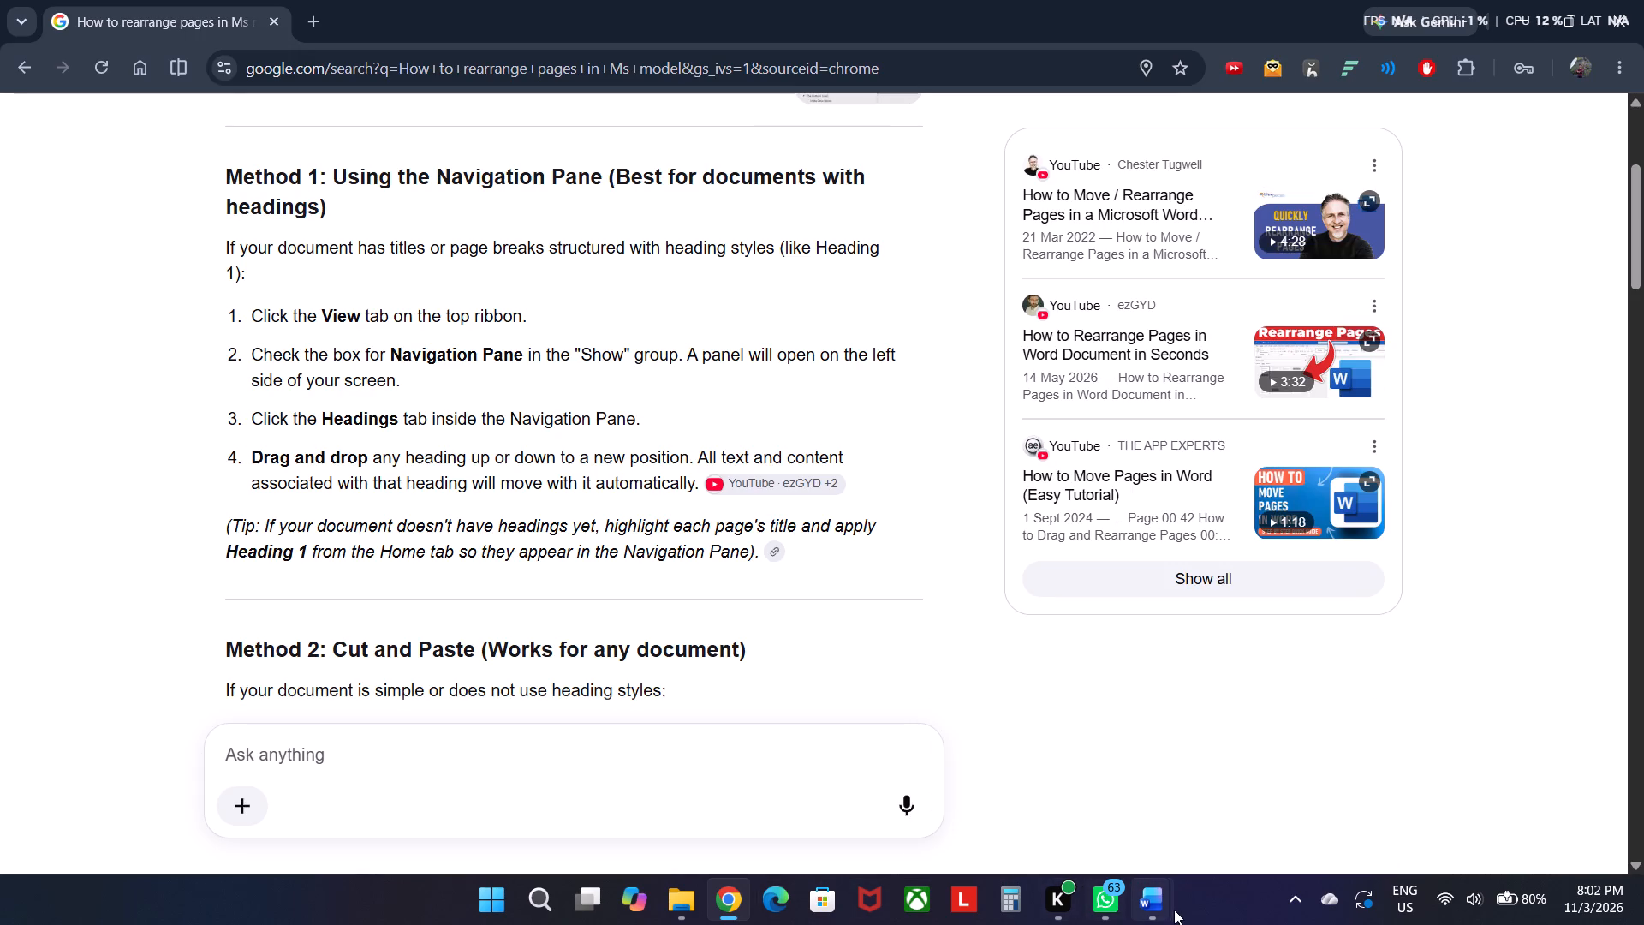
{"action": "left_click", "coordinate": [1211, 802]}
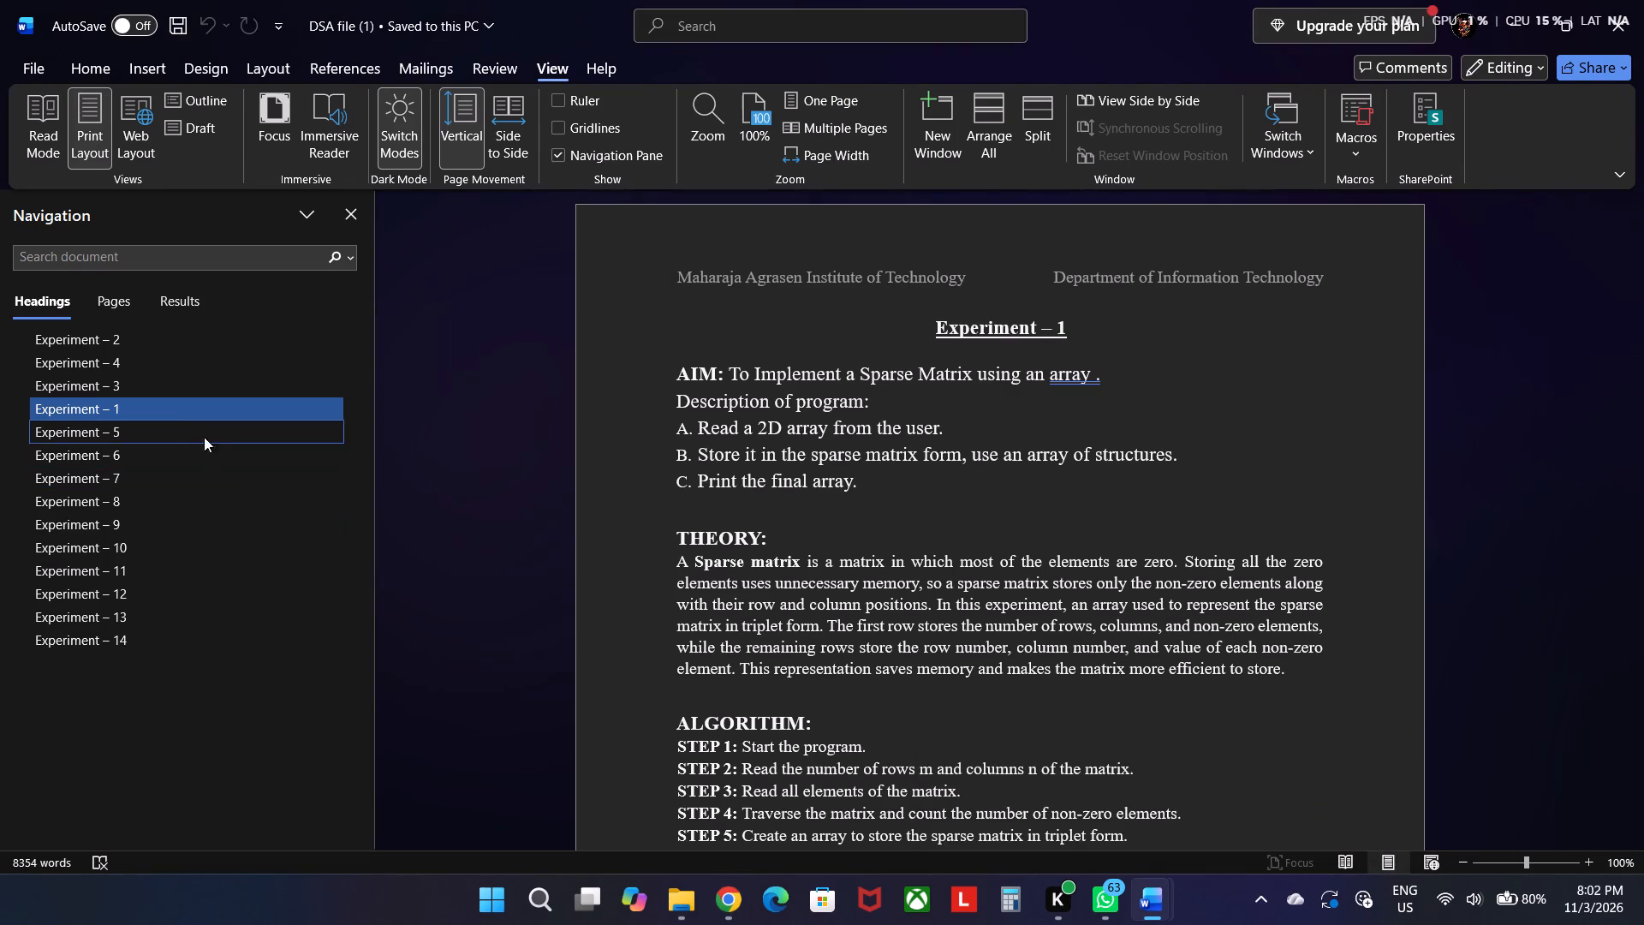
{"action": "left_click_drag", "start_coordinate": [109, 406], "coordinate": [127, 319]}
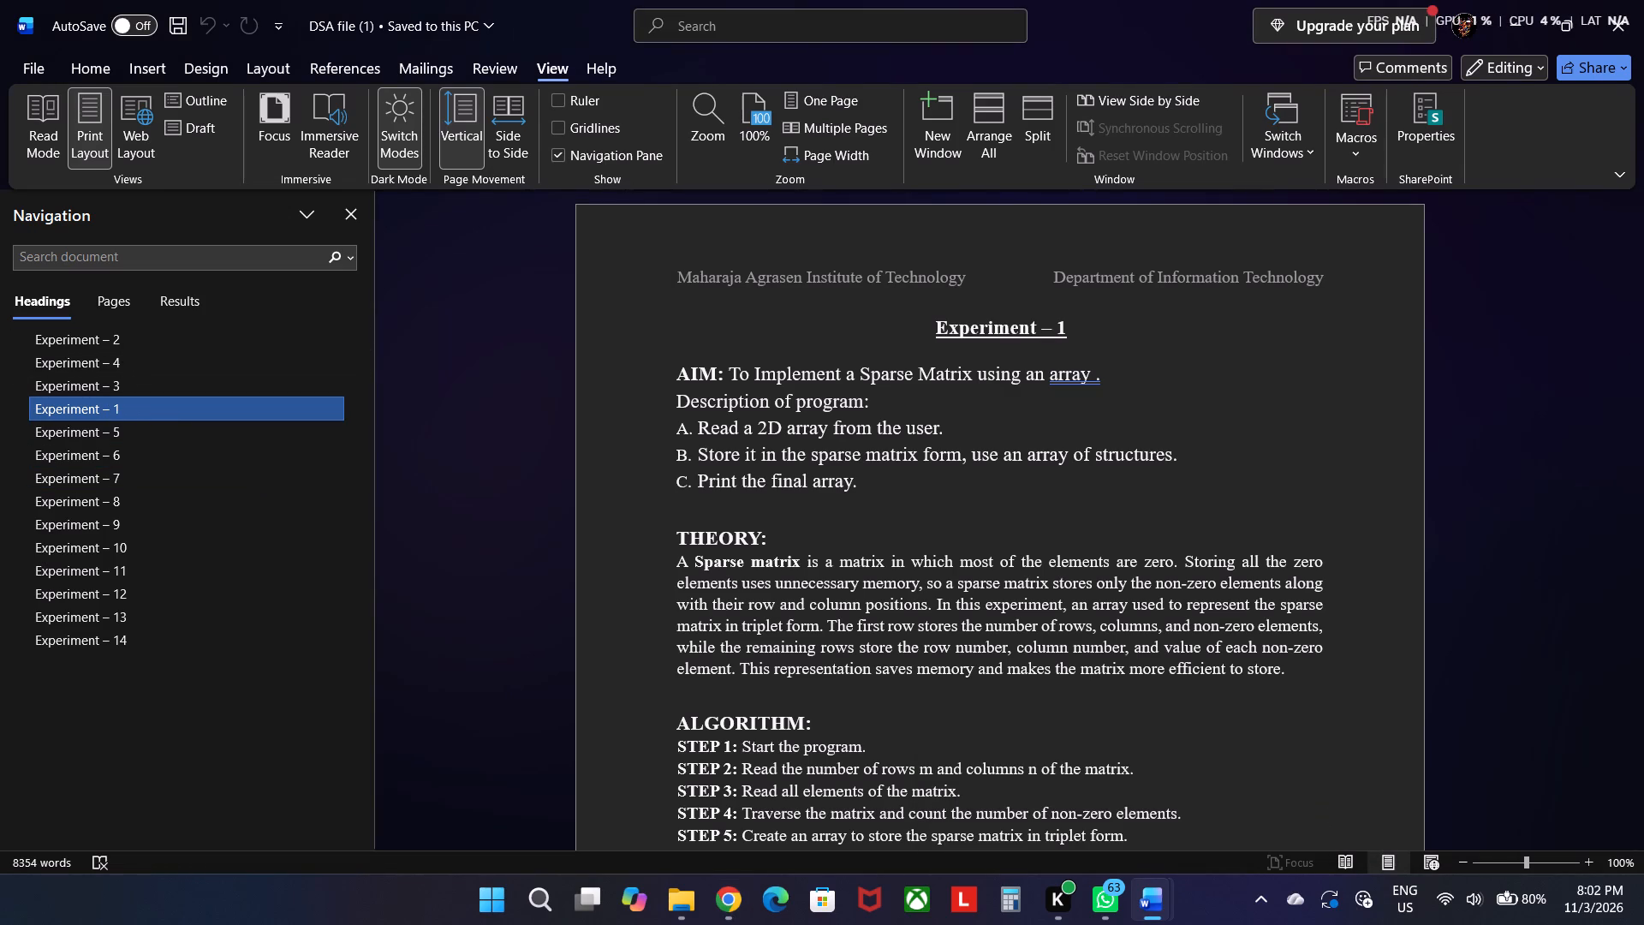
{"action": "left_click_drag", "start_coordinate": [127, 319], "coordinate": [122, 336]}
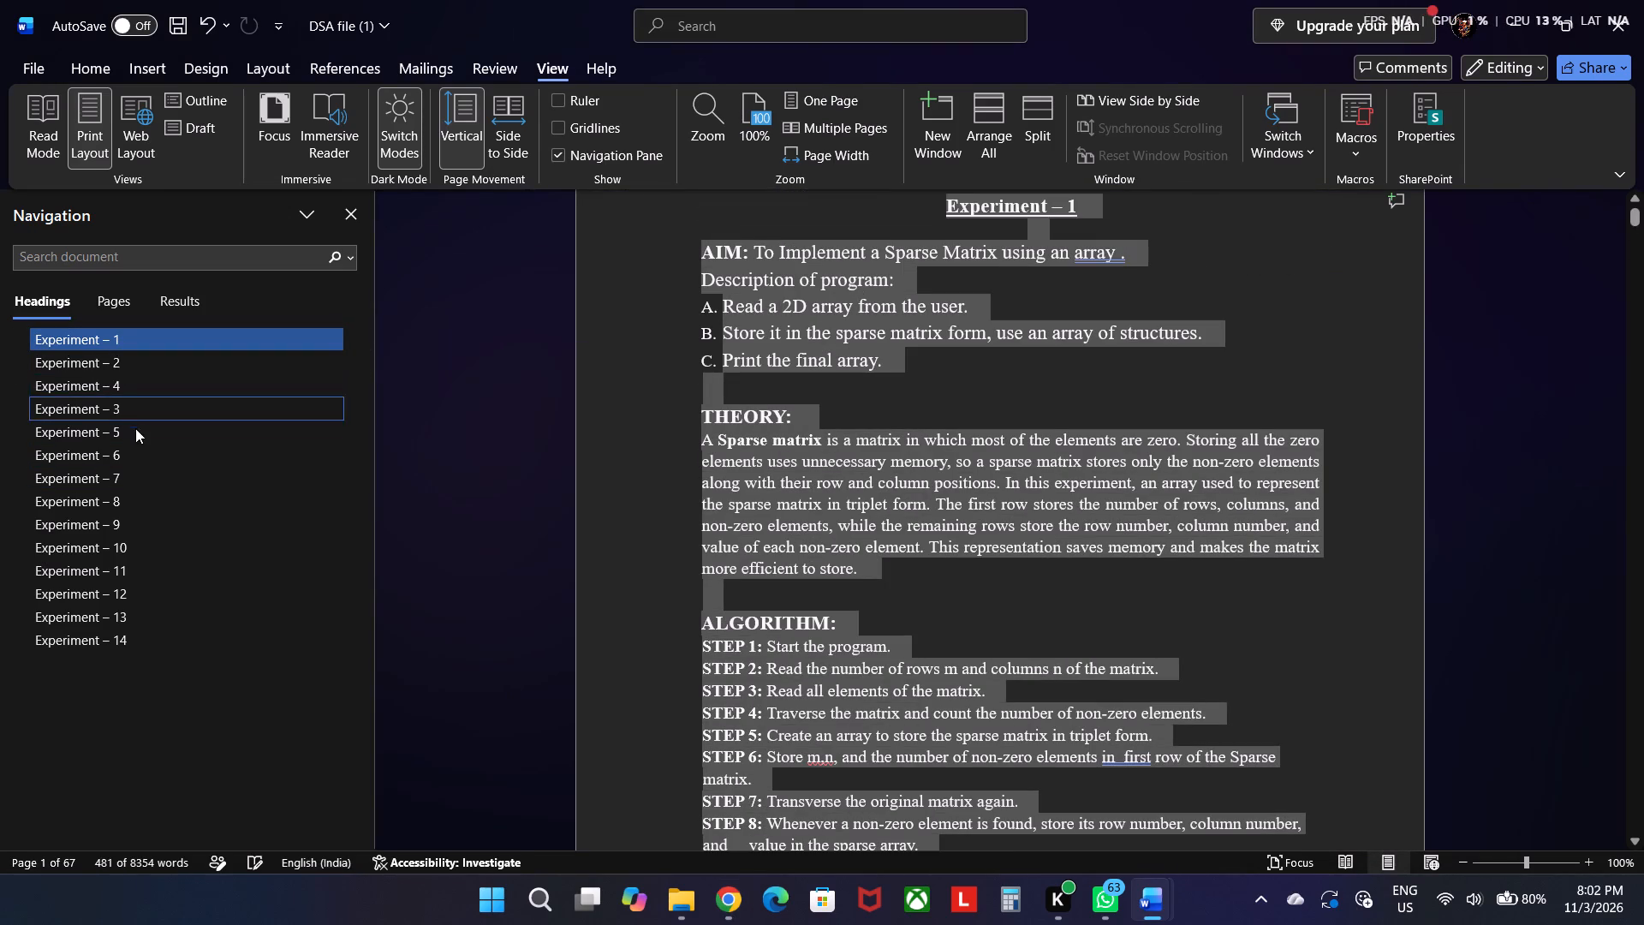
Look through the moved Experiment 1 pages, from the theory and source code to the learning outcomes and start of Experiment 2.
{"action": "scroll", "coordinate": [575, 543], "scroll_direction": "down", "scroll_amount": 2}
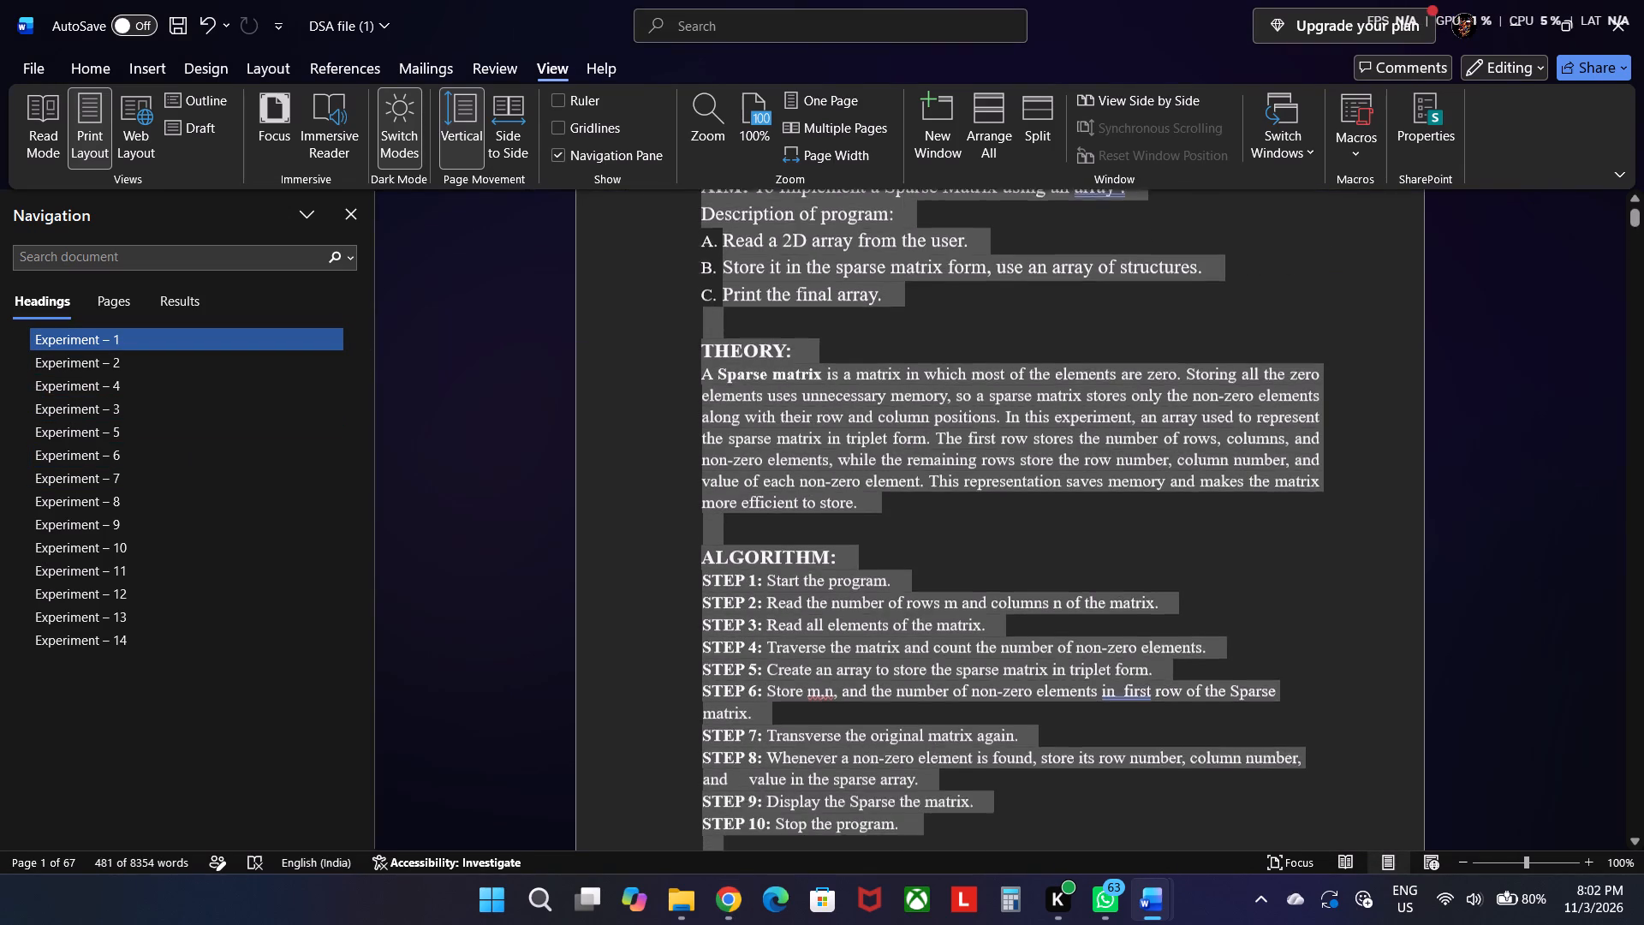
{"action": "scroll", "coordinate": [575, 543], "scroll_direction": "down", "scroll_amount": 19}
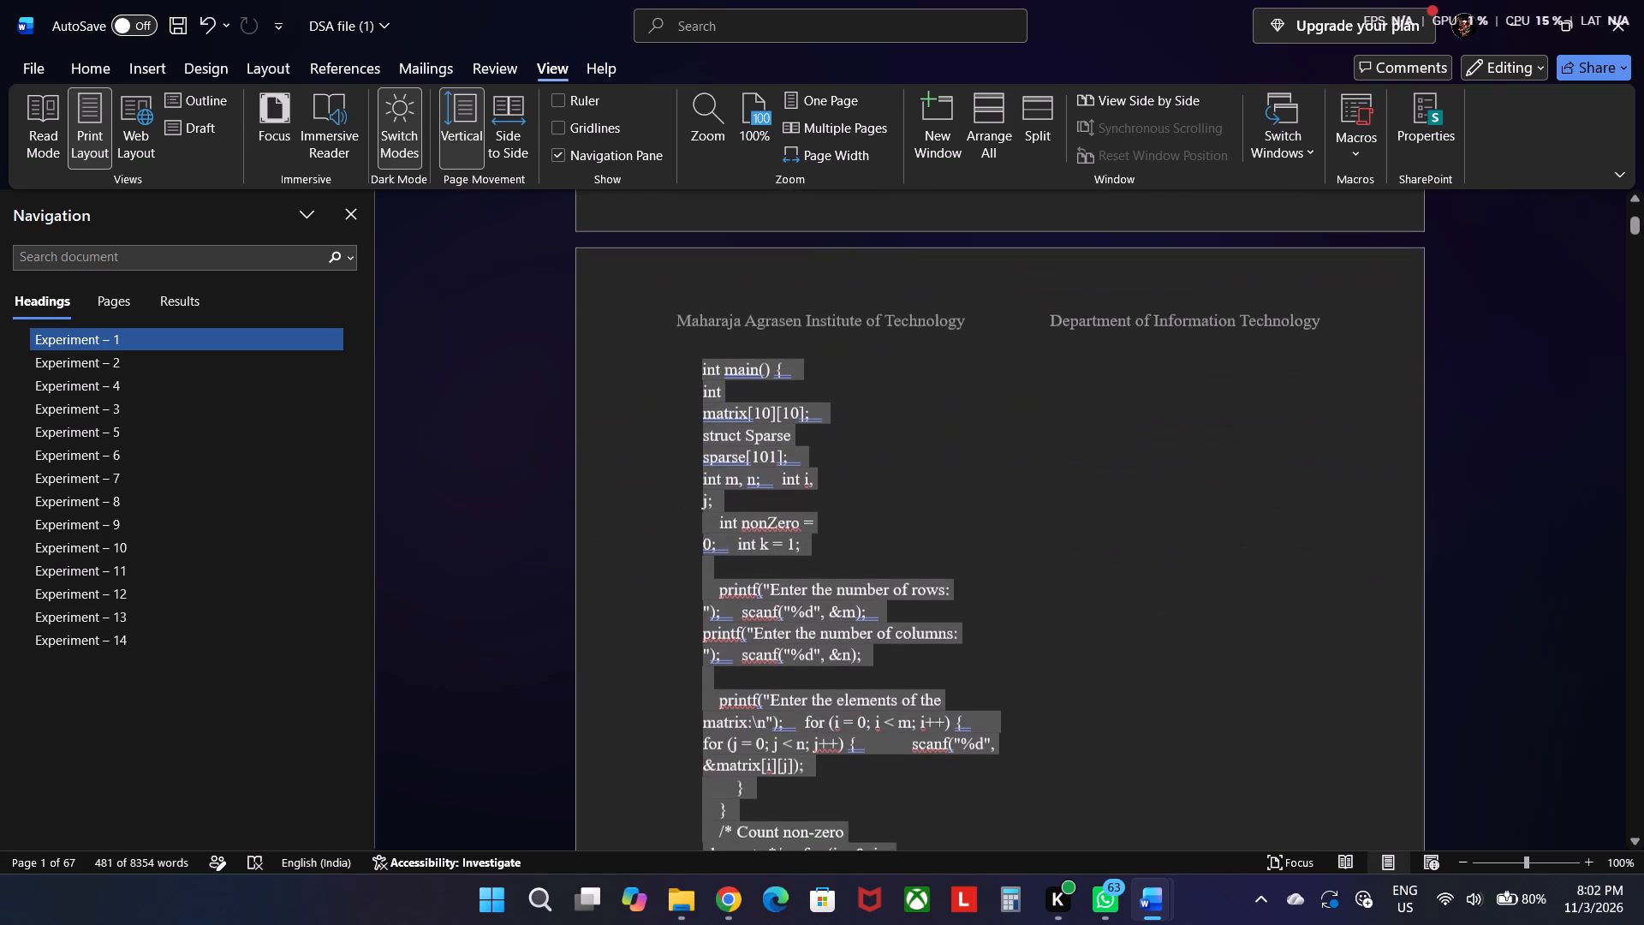
{"action": "scroll", "coordinate": [574, 546], "scroll_direction": "down", "scroll_amount": 16}
{"action": "scroll", "coordinate": [574, 546], "scroll_direction": "down", "scroll_amount": 17}
{"action": "scroll", "coordinate": [574, 546], "scroll_direction": "down", "scroll_amount": 5}
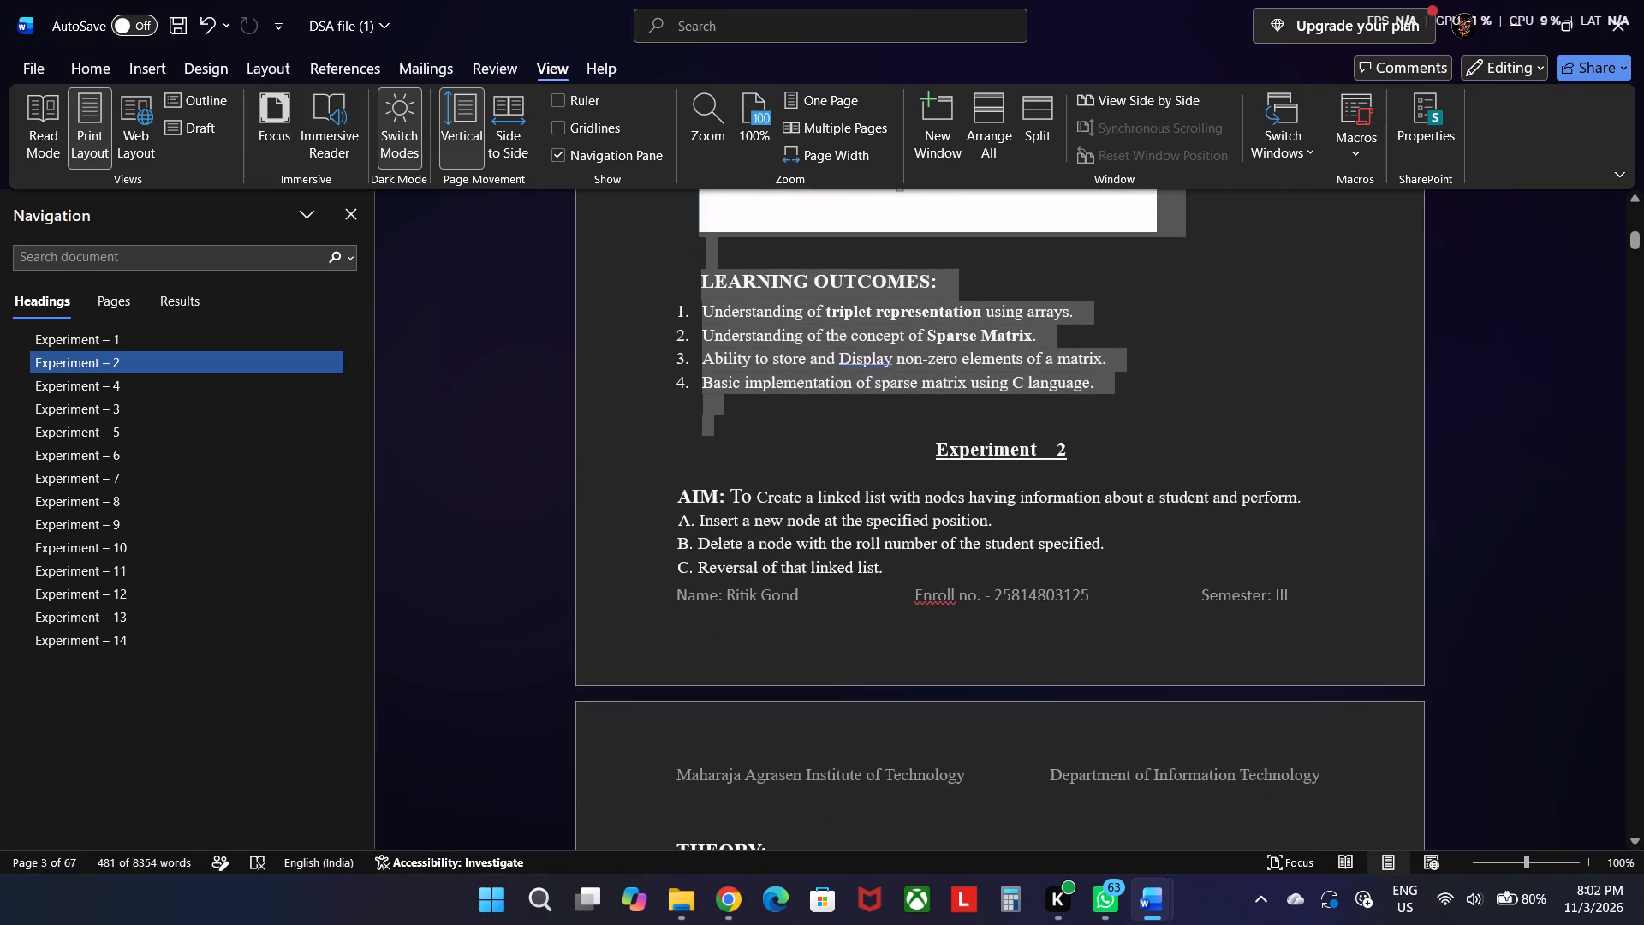
{"action": "scroll", "coordinate": [574, 546], "scroll_direction": "down", "scroll_amount": 4}
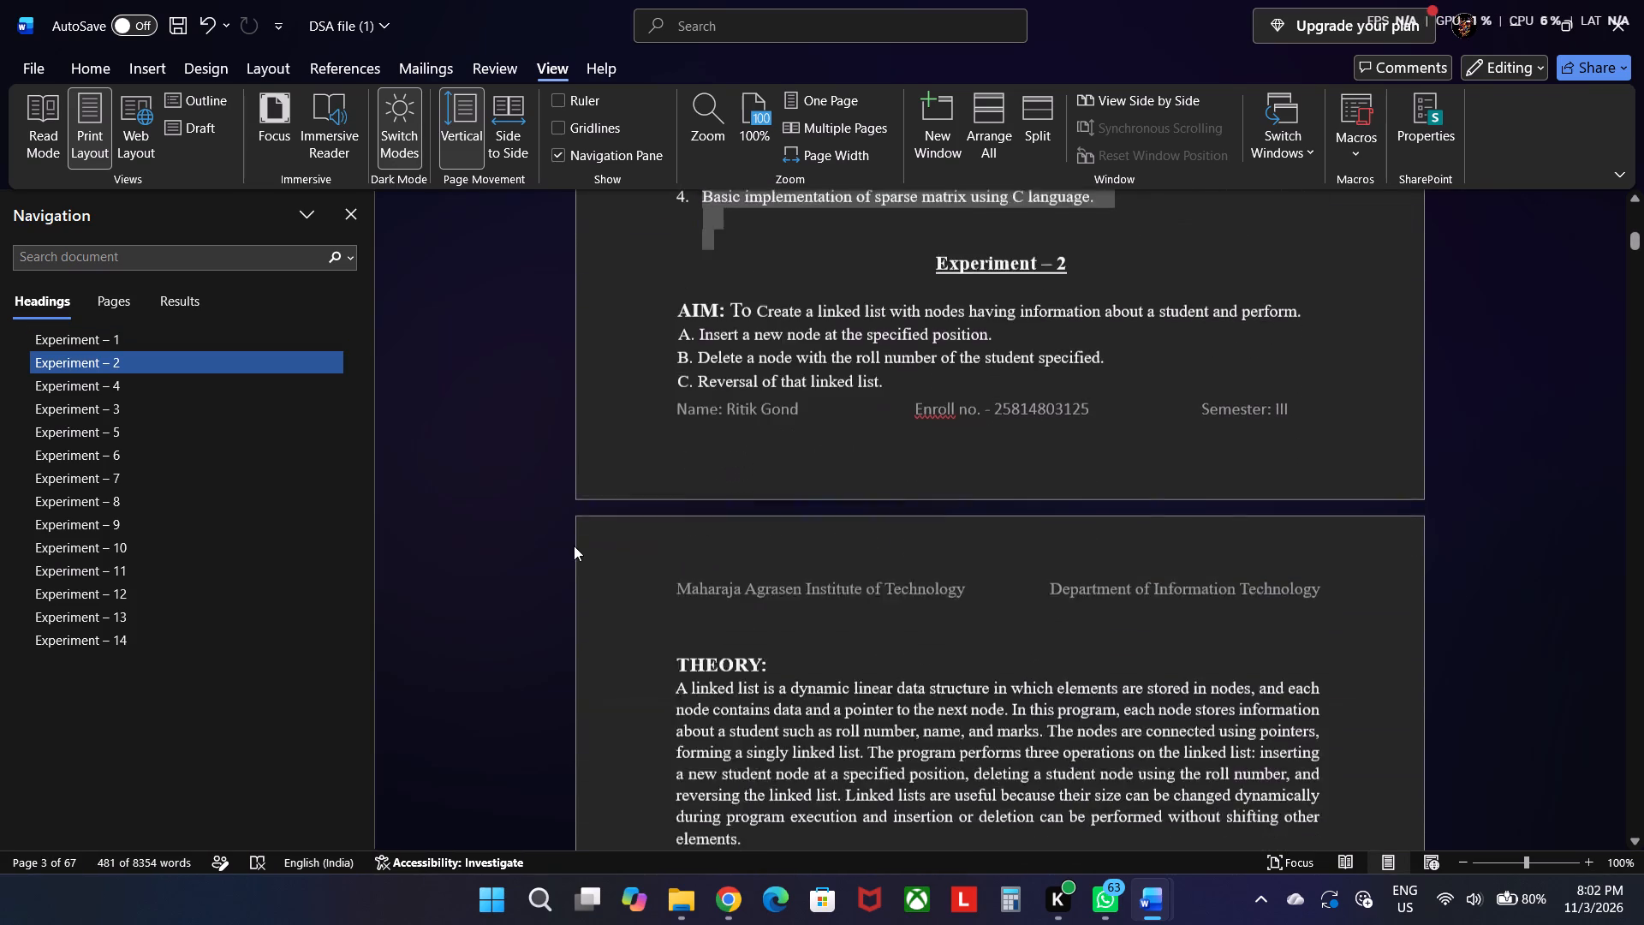
Examine the Experiment 2 pages, from the theory and algorithm through the source code to the program output.
{"action": "scroll", "coordinate": [574, 546], "scroll_direction": "down", "scroll_amount": 16}
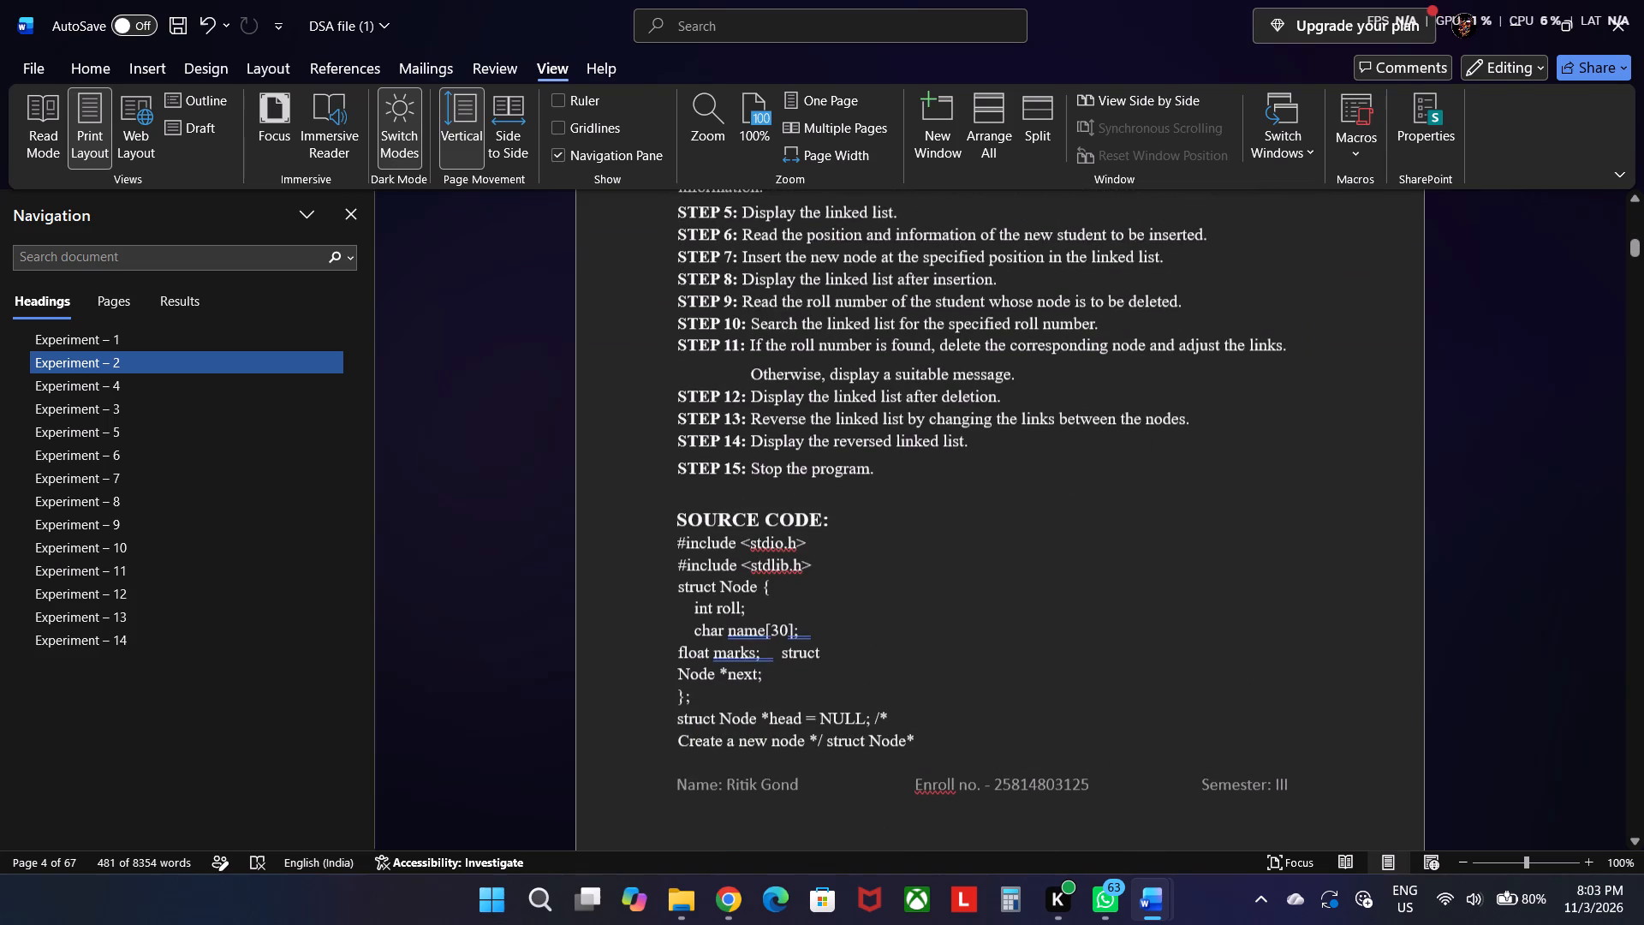
{"action": "scroll", "coordinate": [574, 546], "scroll_direction": "down", "scroll_amount": 16}
{"action": "scroll", "coordinate": [574, 546], "scroll_direction": "down", "scroll_amount": 5}
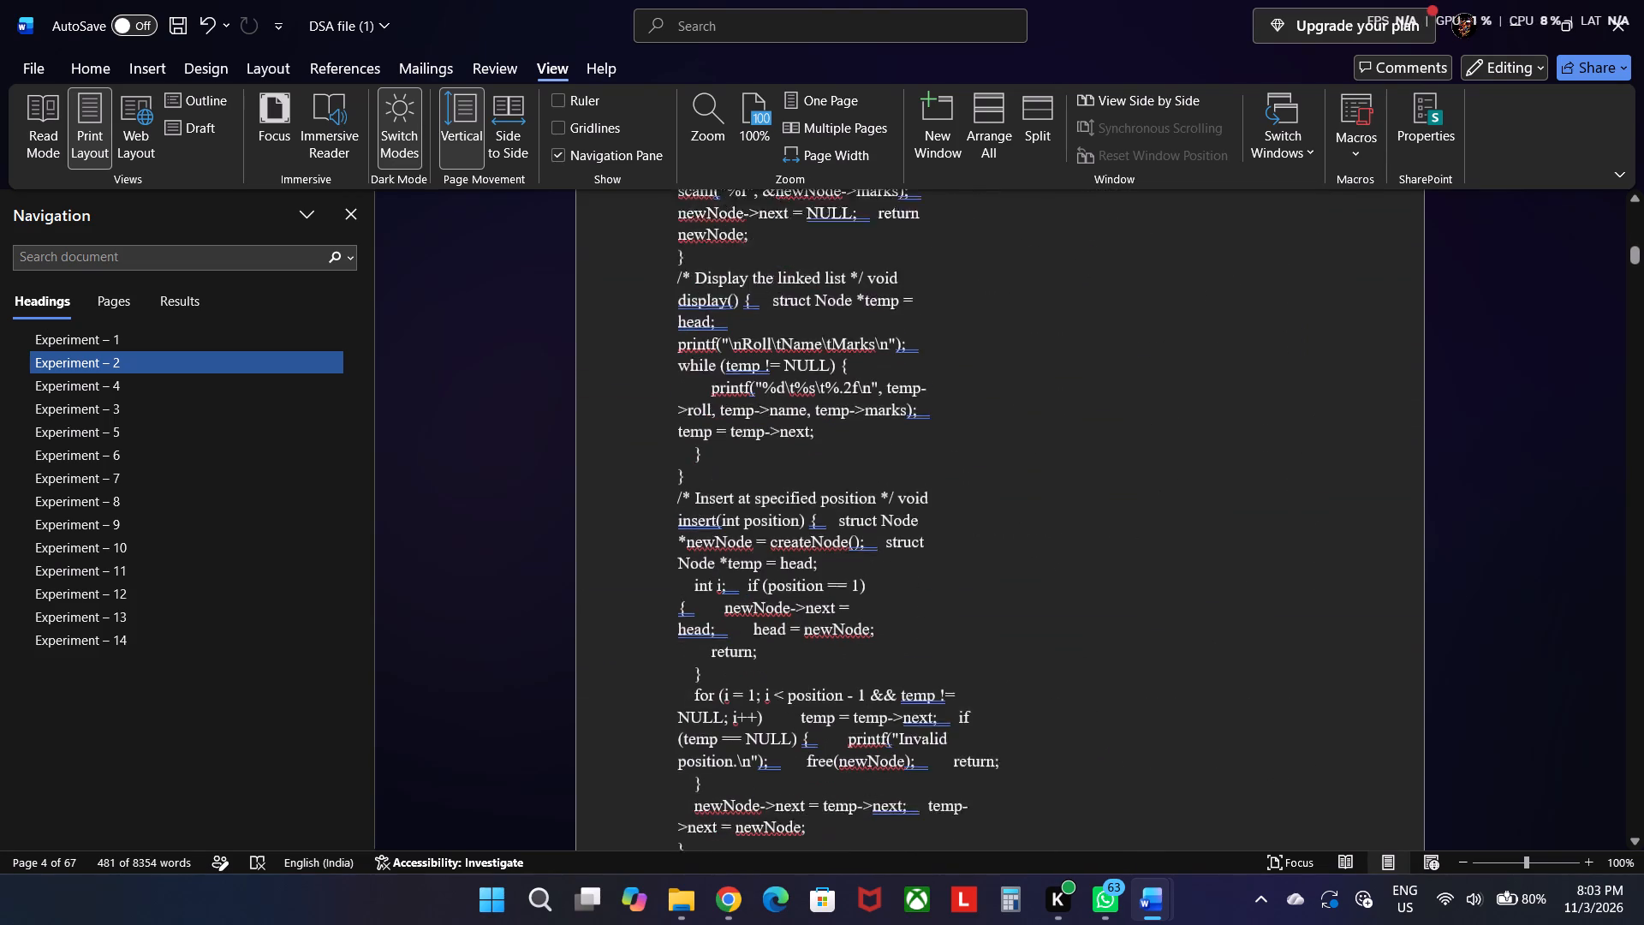
{"action": "scroll", "coordinate": [533, 504], "scroll_direction": "down", "scroll_amount": 18}
{"action": "scroll", "coordinate": [522, 500], "scroll_direction": "down", "scroll_amount": 7}
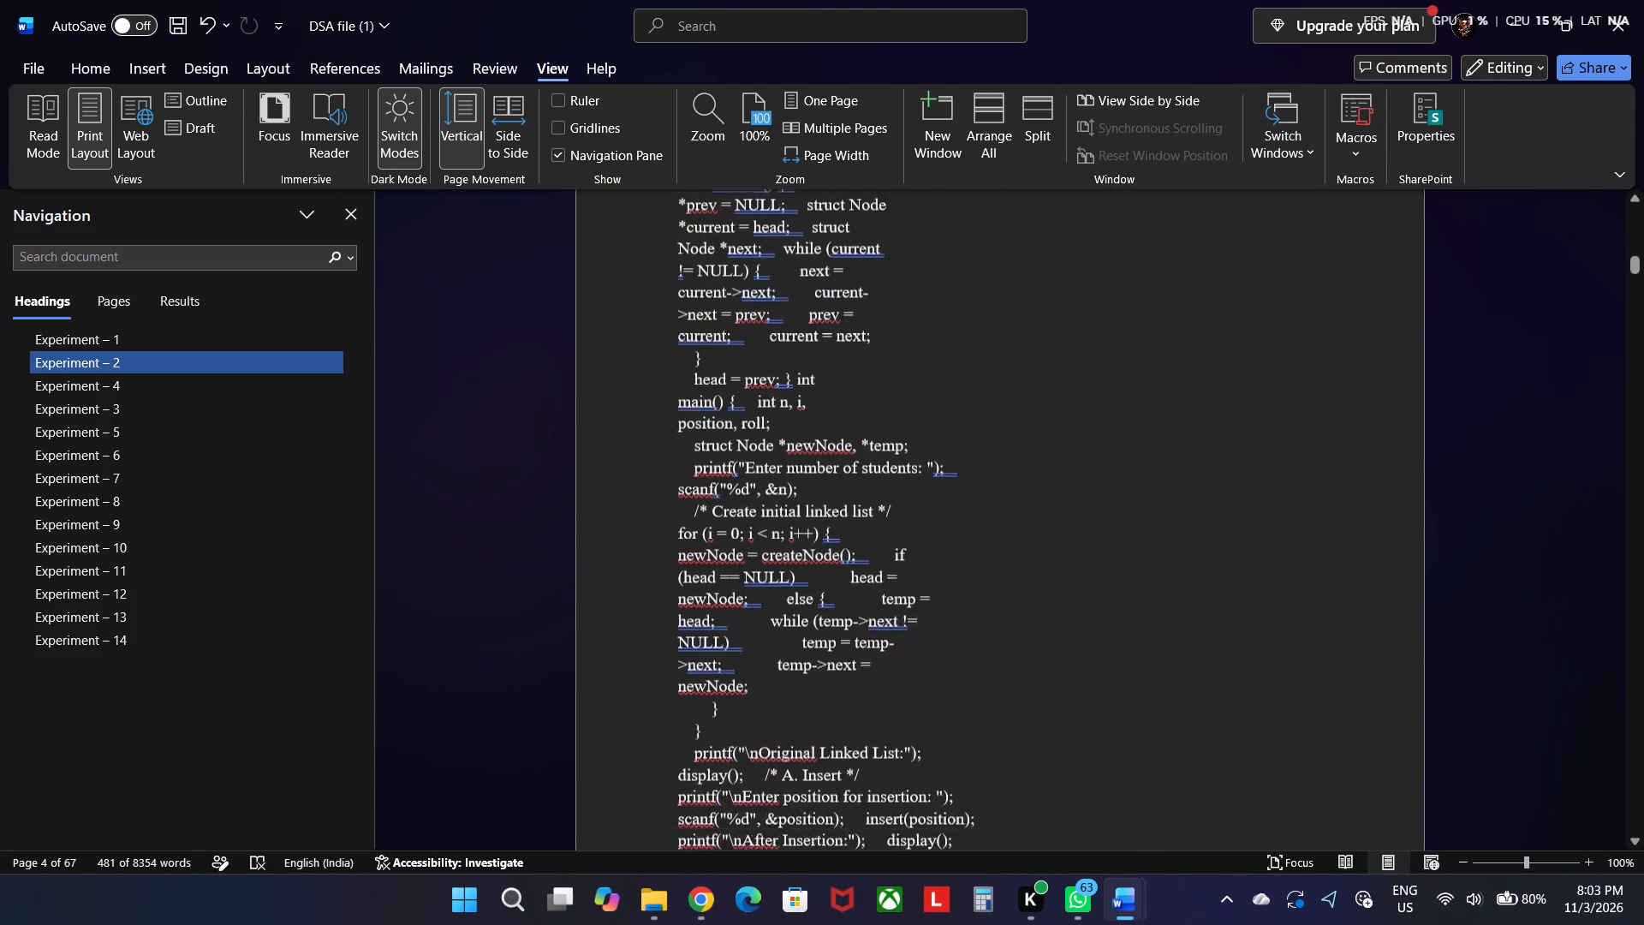
{"action": "scroll", "coordinate": [521, 500], "scroll_direction": "down", "scroll_amount": 19}
{"action": "scroll", "coordinate": [521, 500], "scroll_direction": "down", "scroll_amount": 11}
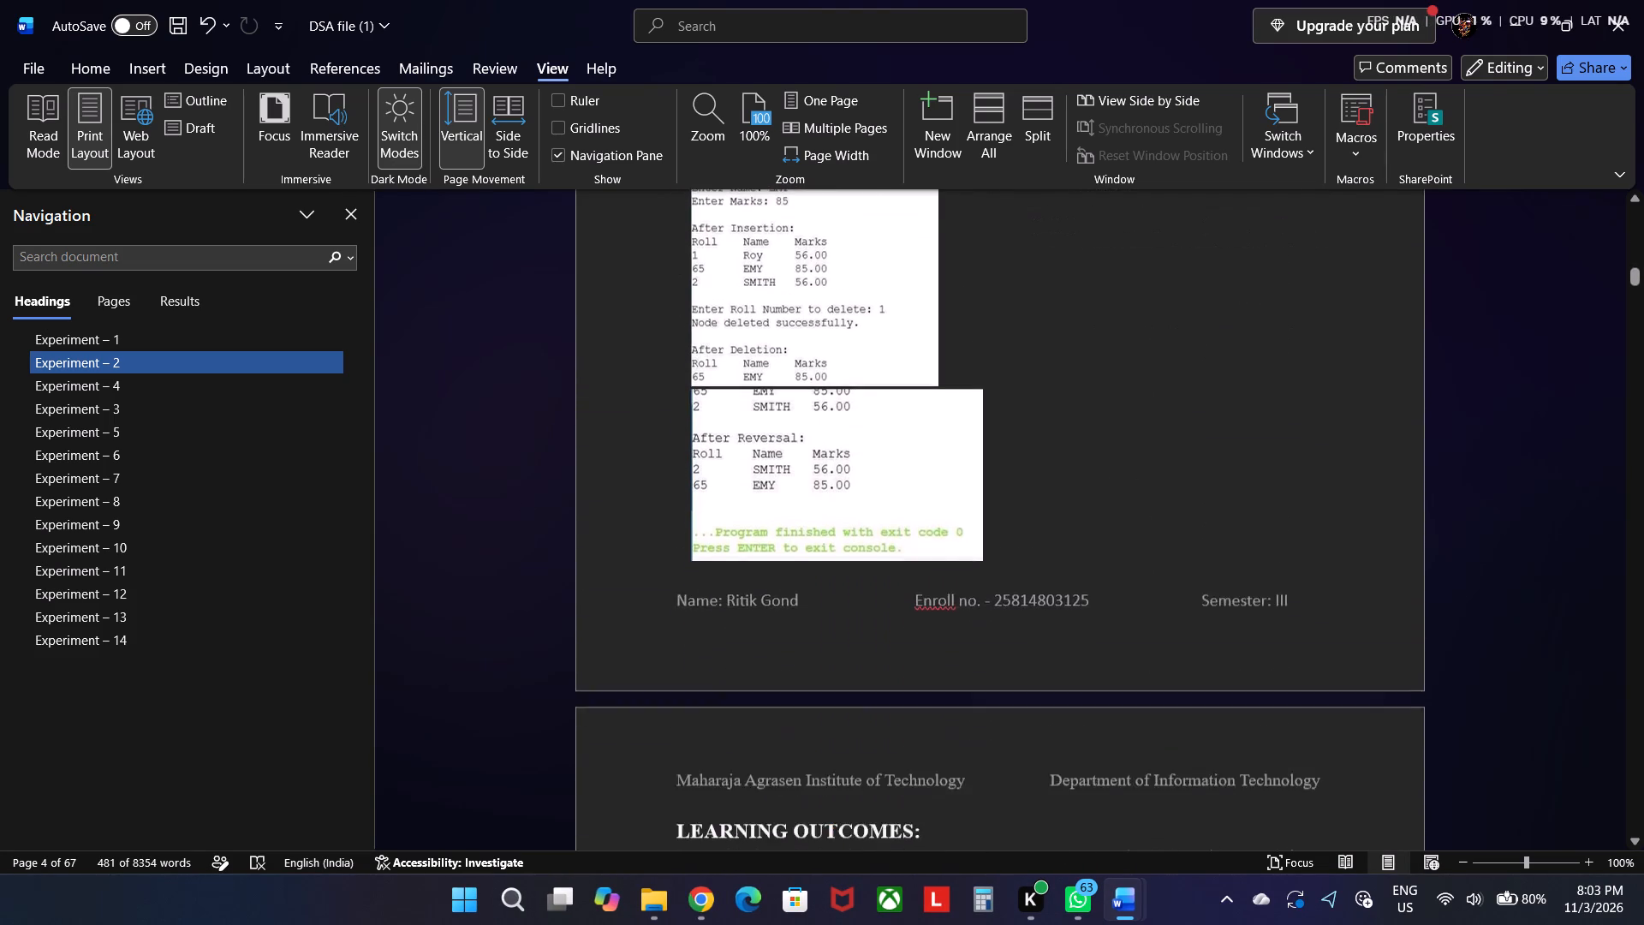
Move the Experiment – 3 heading with its content above Experiment – 4 in the document order.
{"action": "left_click_drag", "start_coordinate": [42, 406], "coordinate": [45, 383]}
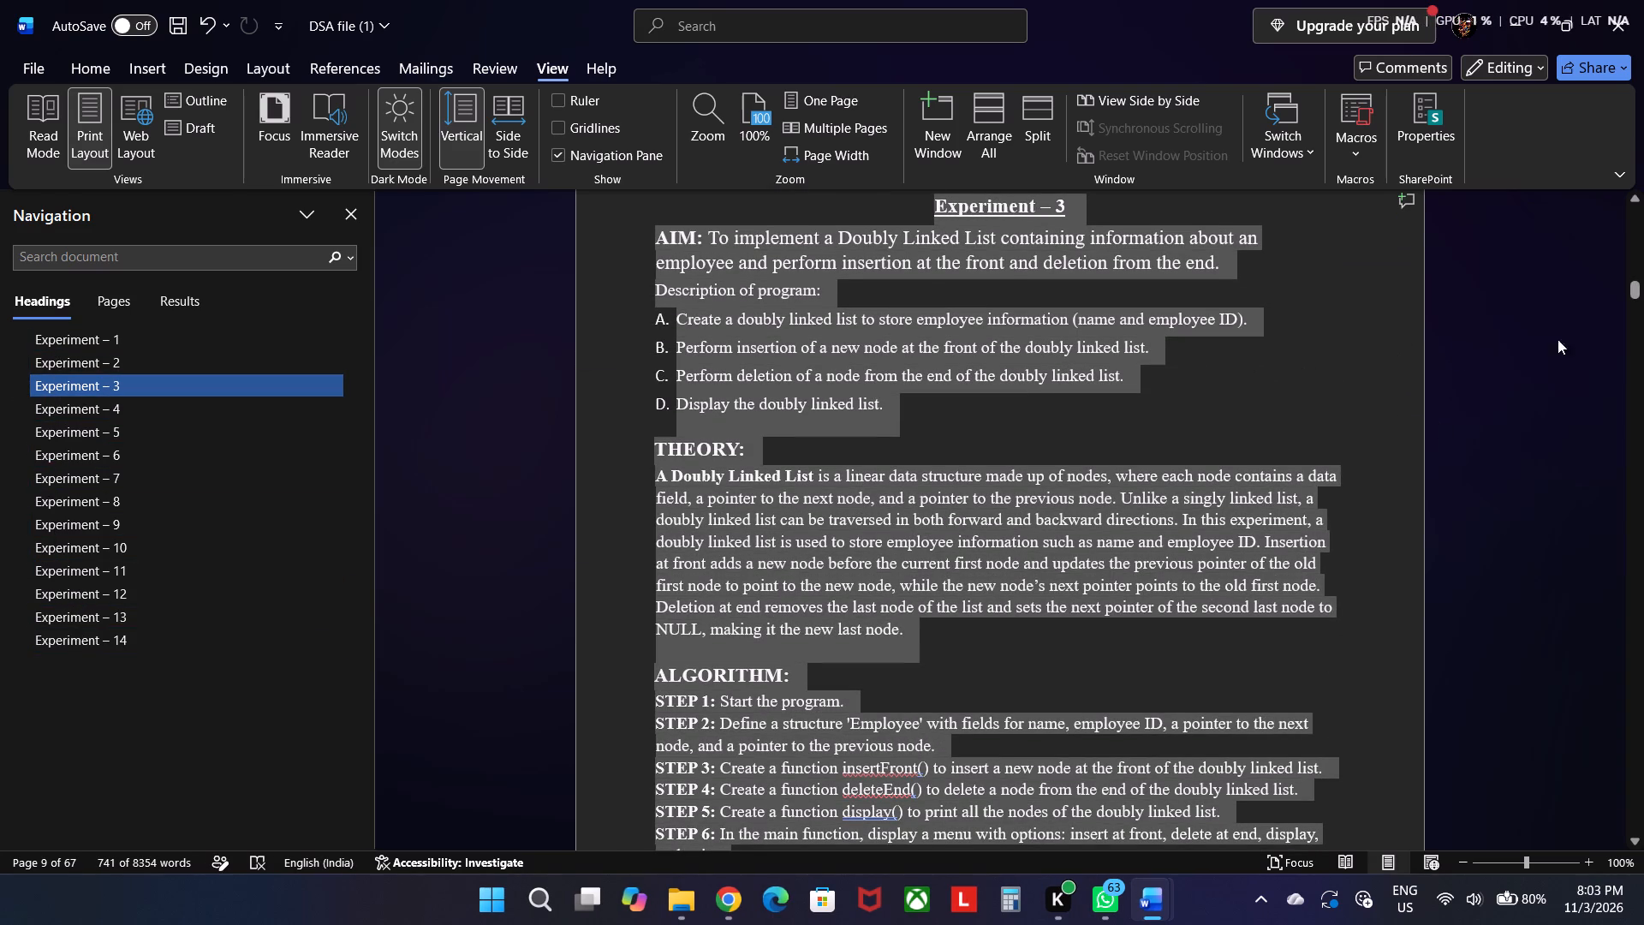
Examine the moved Experiment – 3 pages, from the aim, theory and algorithm through the linked list source code.
{"action": "scroll", "coordinate": [1466, 478], "scroll_direction": "down", "scroll_amount": 13}
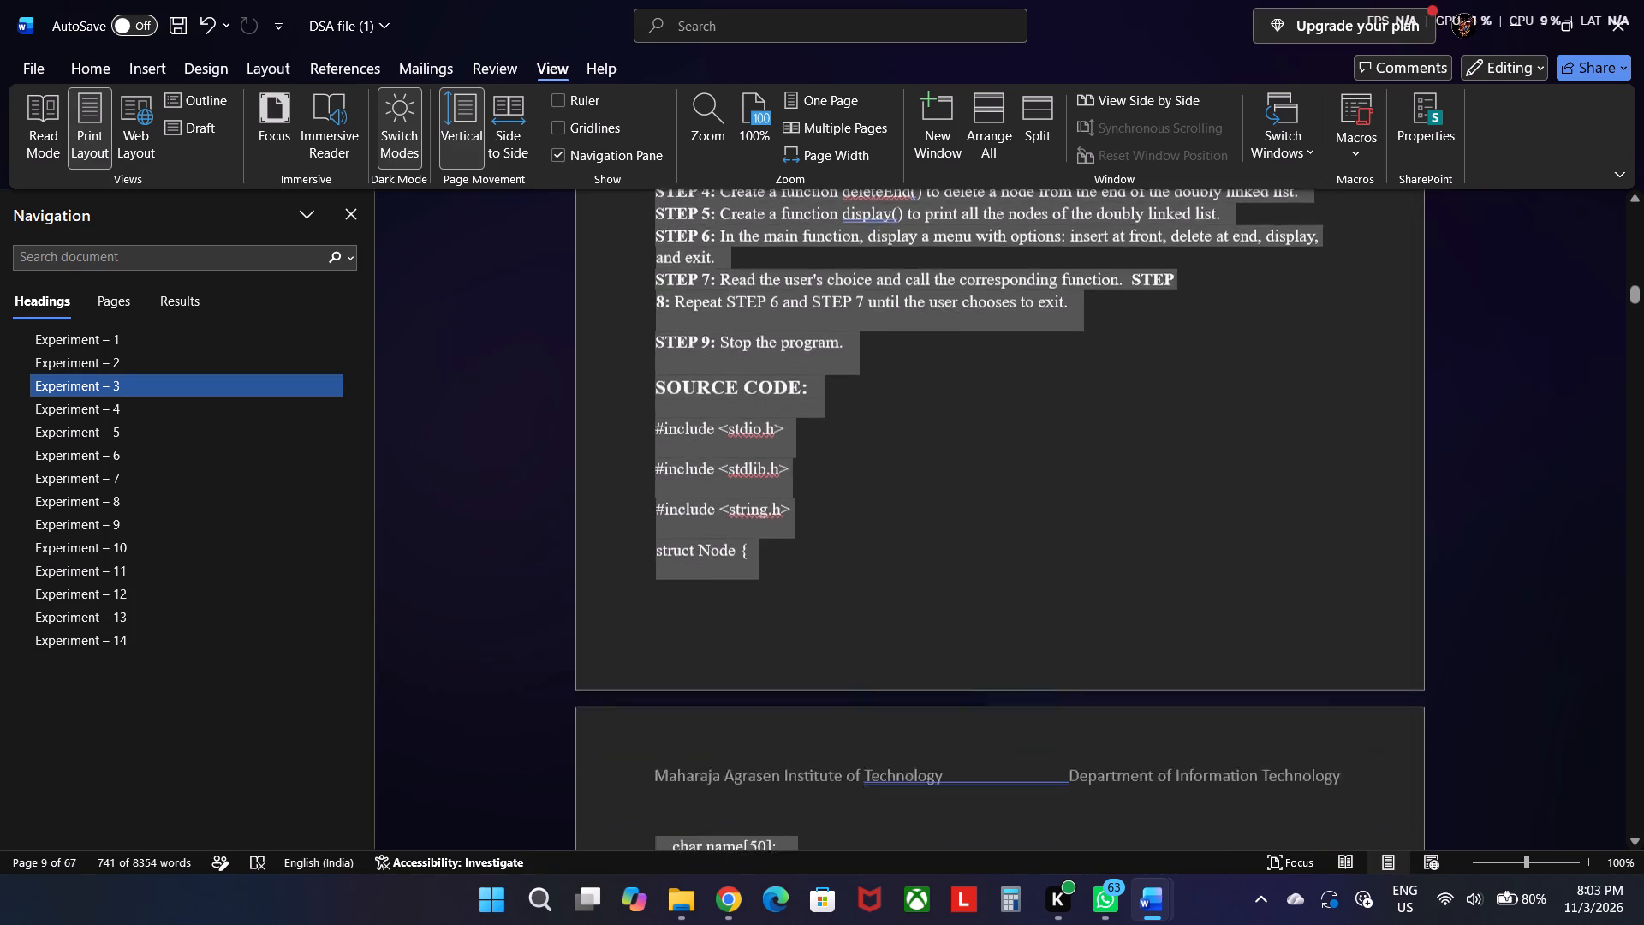
{"action": "scroll", "coordinate": [1464, 481], "scroll_direction": "down", "scroll_amount": 16}
{"action": "scroll", "coordinate": [1462, 484], "scroll_direction": "down", "scroll_amount": 16}
{"action": "scroll", "coordinate": [1461, 484], "scroll_direction": "down", "scroll_amount": 16}
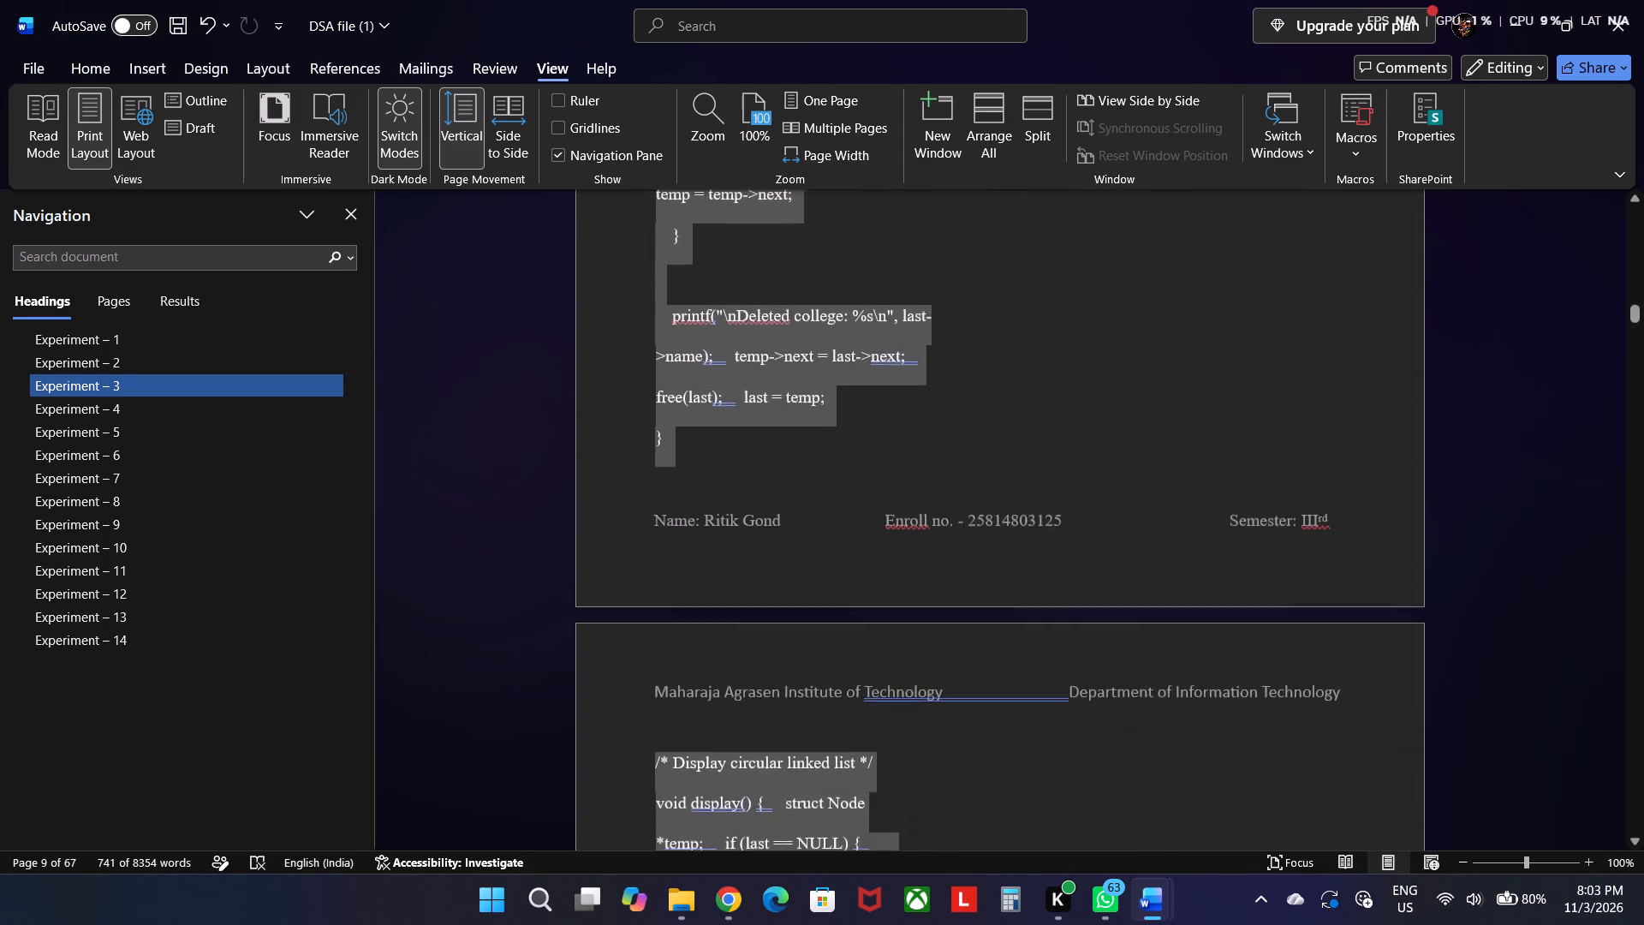
{"action": "scroll", "coordinate": [1460, 484], "scroll_direction": "down", "scroll_amount": 20}
{"action": "scroll", "coordinate": [1459, 484], "scroll_direction": "down", "scroll_amount": 2}
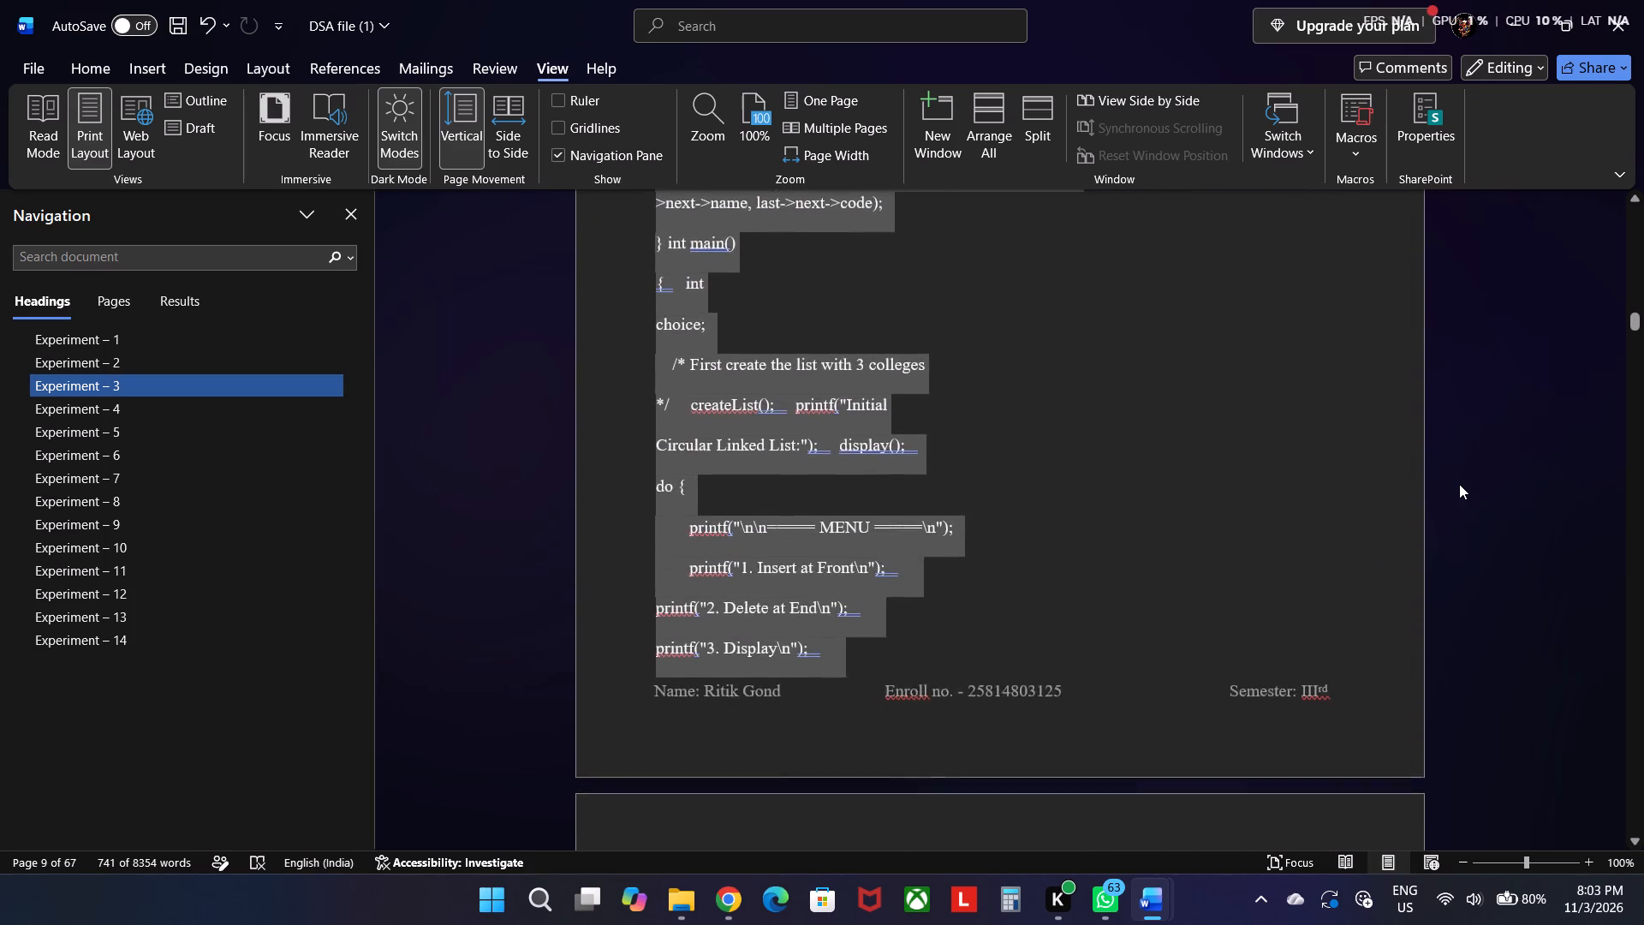
Examine the end of Experiment – 3, from the menu code and program output to the learning outcomes and start of Experiment – 4.
{"action": "scroll", "coordinate": [1459, 484], "scroll_direction": "down", "scroll_amount": 19}
{"action": "scroll", "coordinate": [1458, 485], "scroll_direction": "down", "scroll_amount": 6}
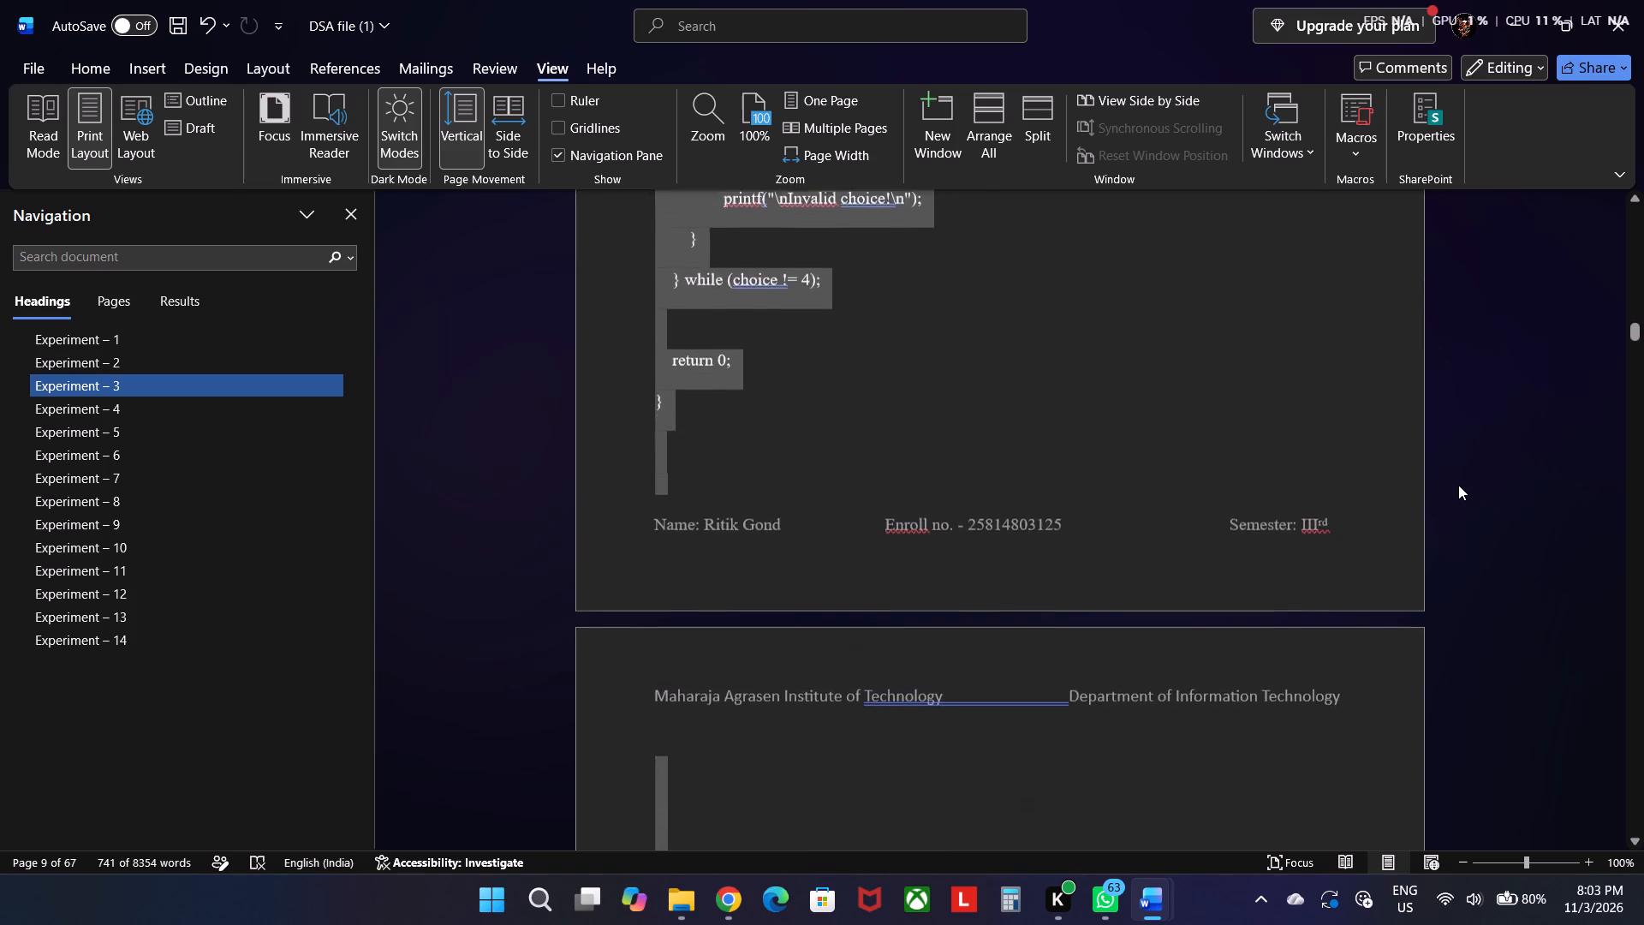
{"action": "scroll", "coordinate": [1458, 485], "scroll_direction": "down", "scroll_amount": 16}
{"action": "scroll", "coordinate": [1458, 485], "scroll_direction": "down", "scroll_amount": 9}
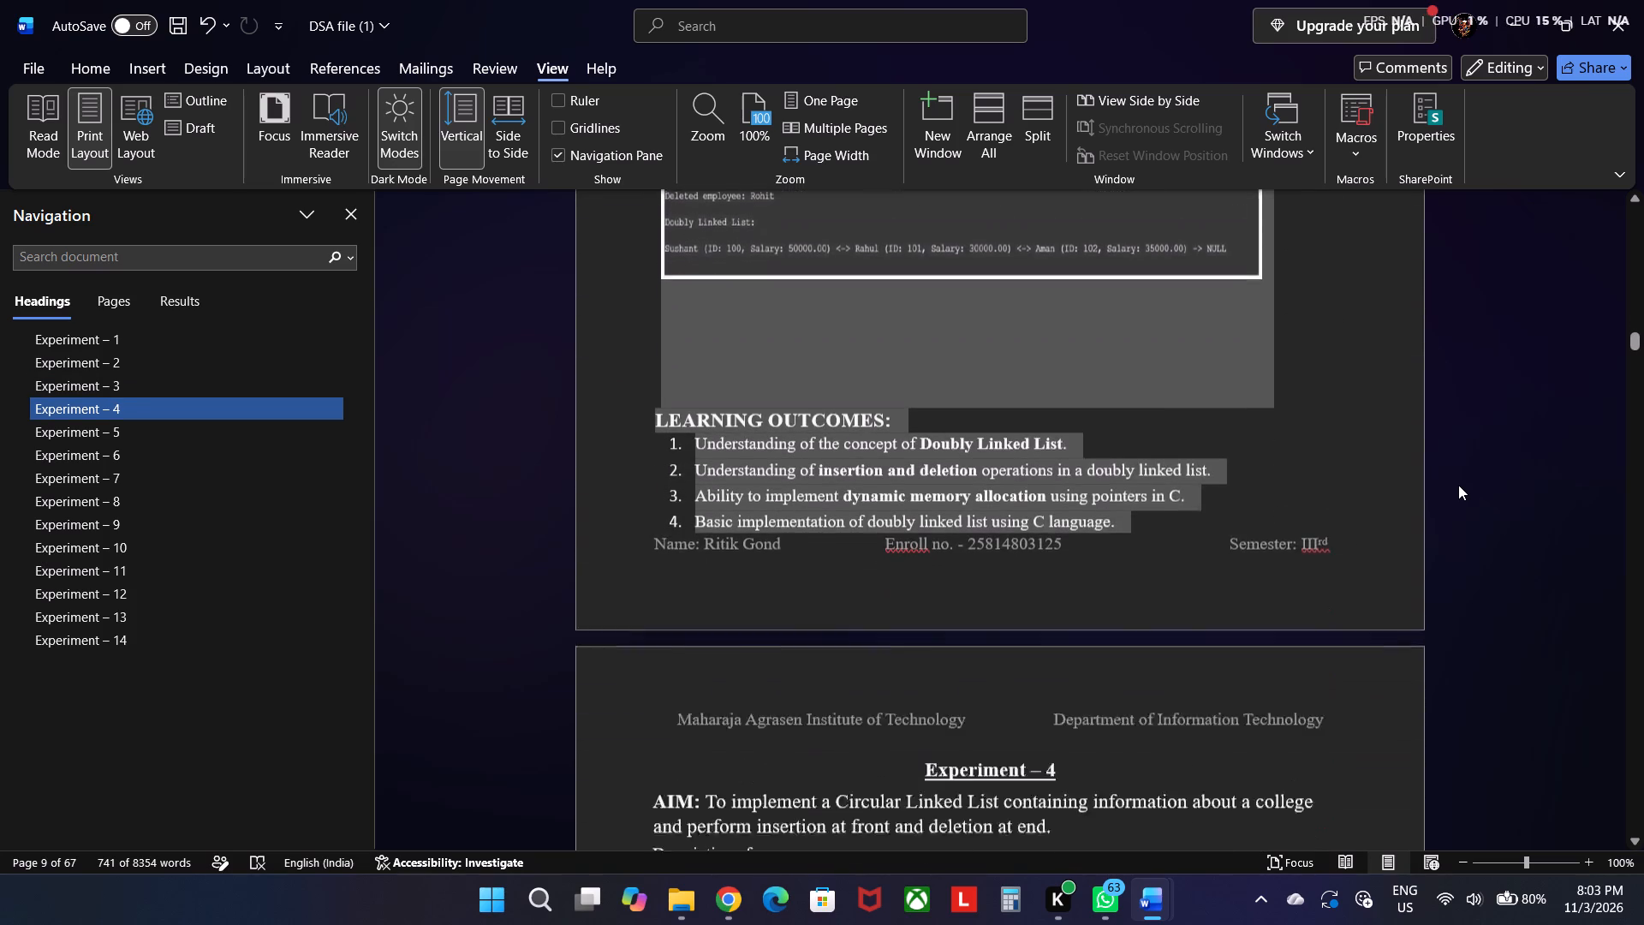
{"action": "scroll", "coordinate": [1458, 485], "scroll_direction": "down", "scroll_amount": 3}
{"action": "left_click", "coordinate": [1487, 440]}
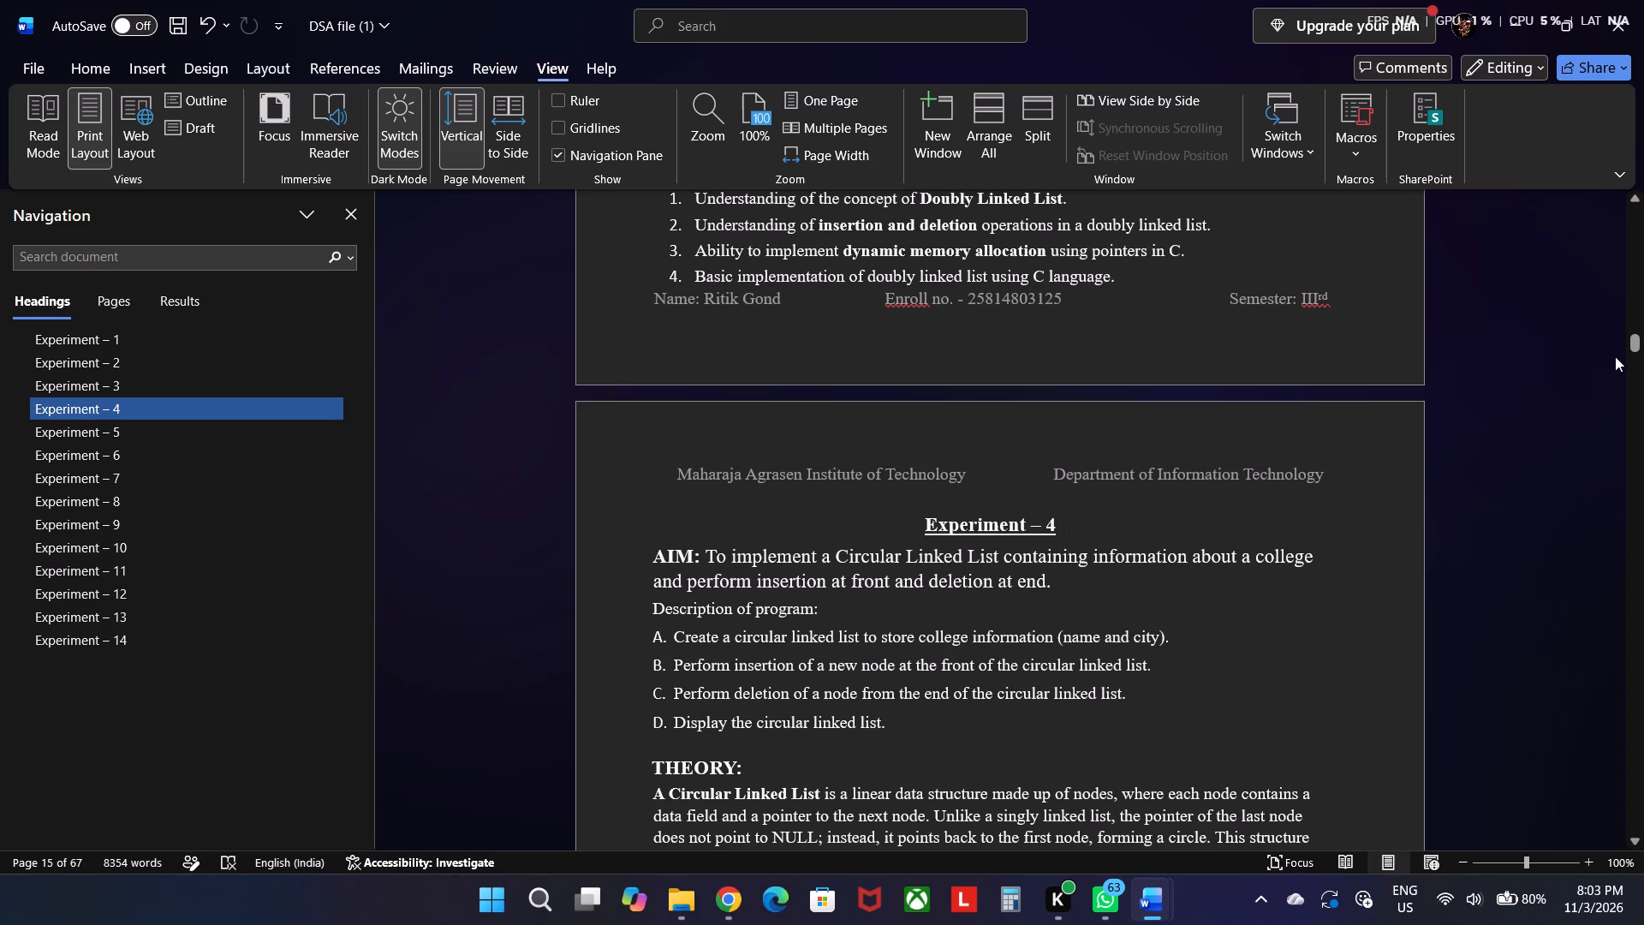
Return to the start of the document and look through Experiment – 1 up to where Experiment – 2 begins on its last page.
{"action": "left_click_drag", "start_coordinate": [1632, 347], "coordinate": [1623, 258]}
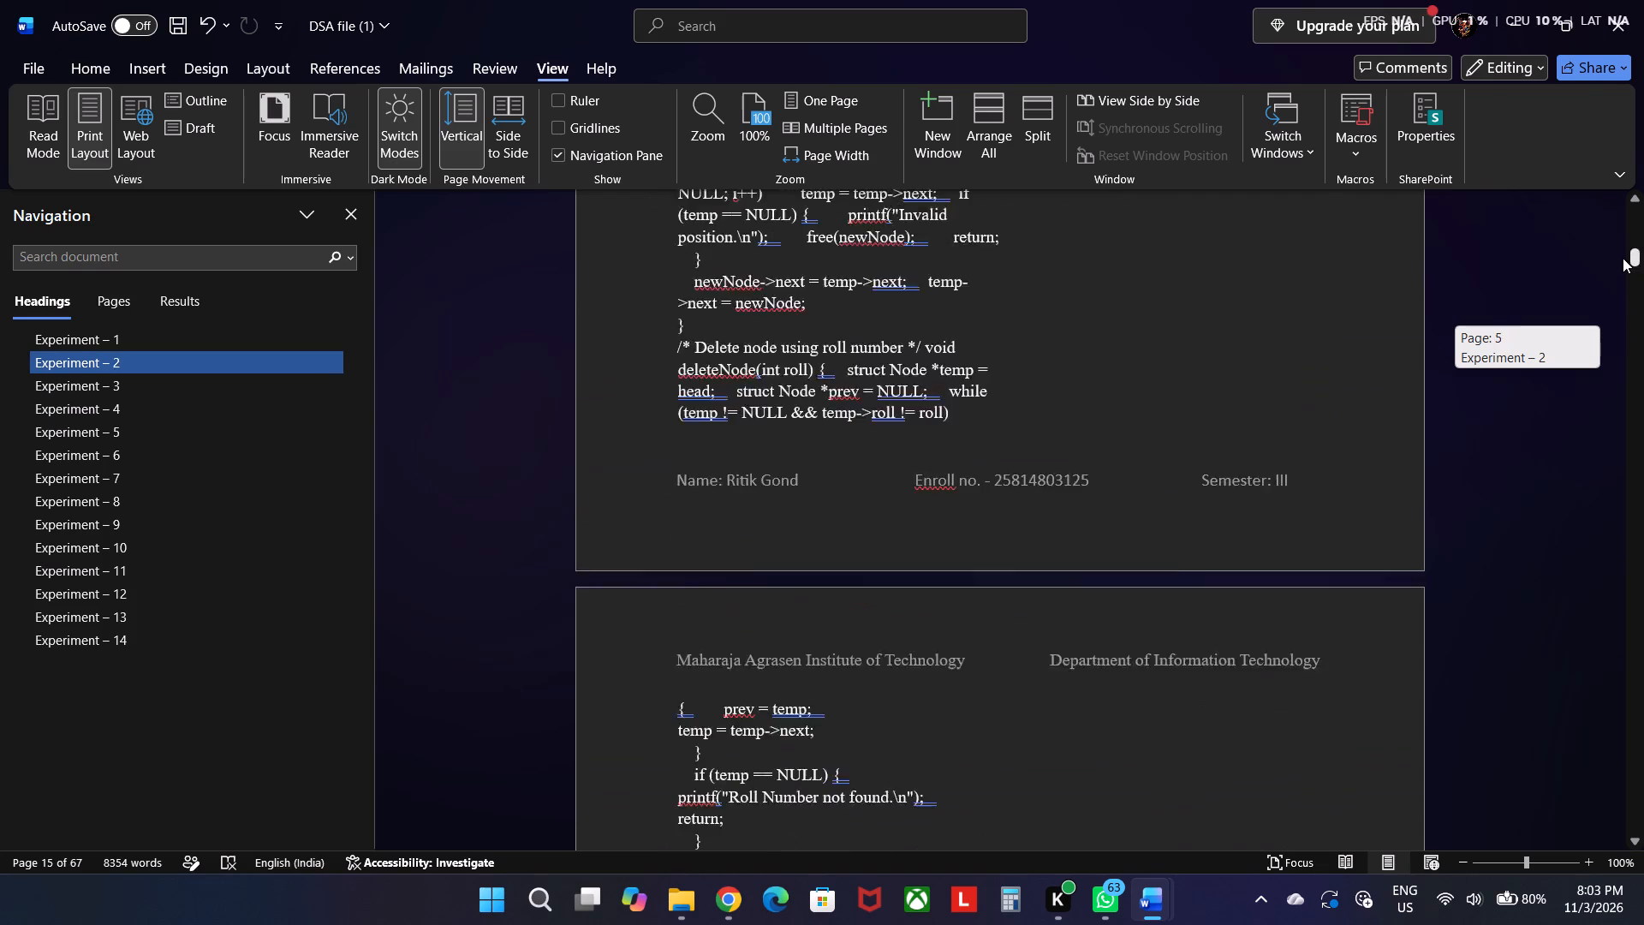
{"action": "left_click_drag", "start_coordinate": [1623, 258], "coordinate": [1629, 215]}
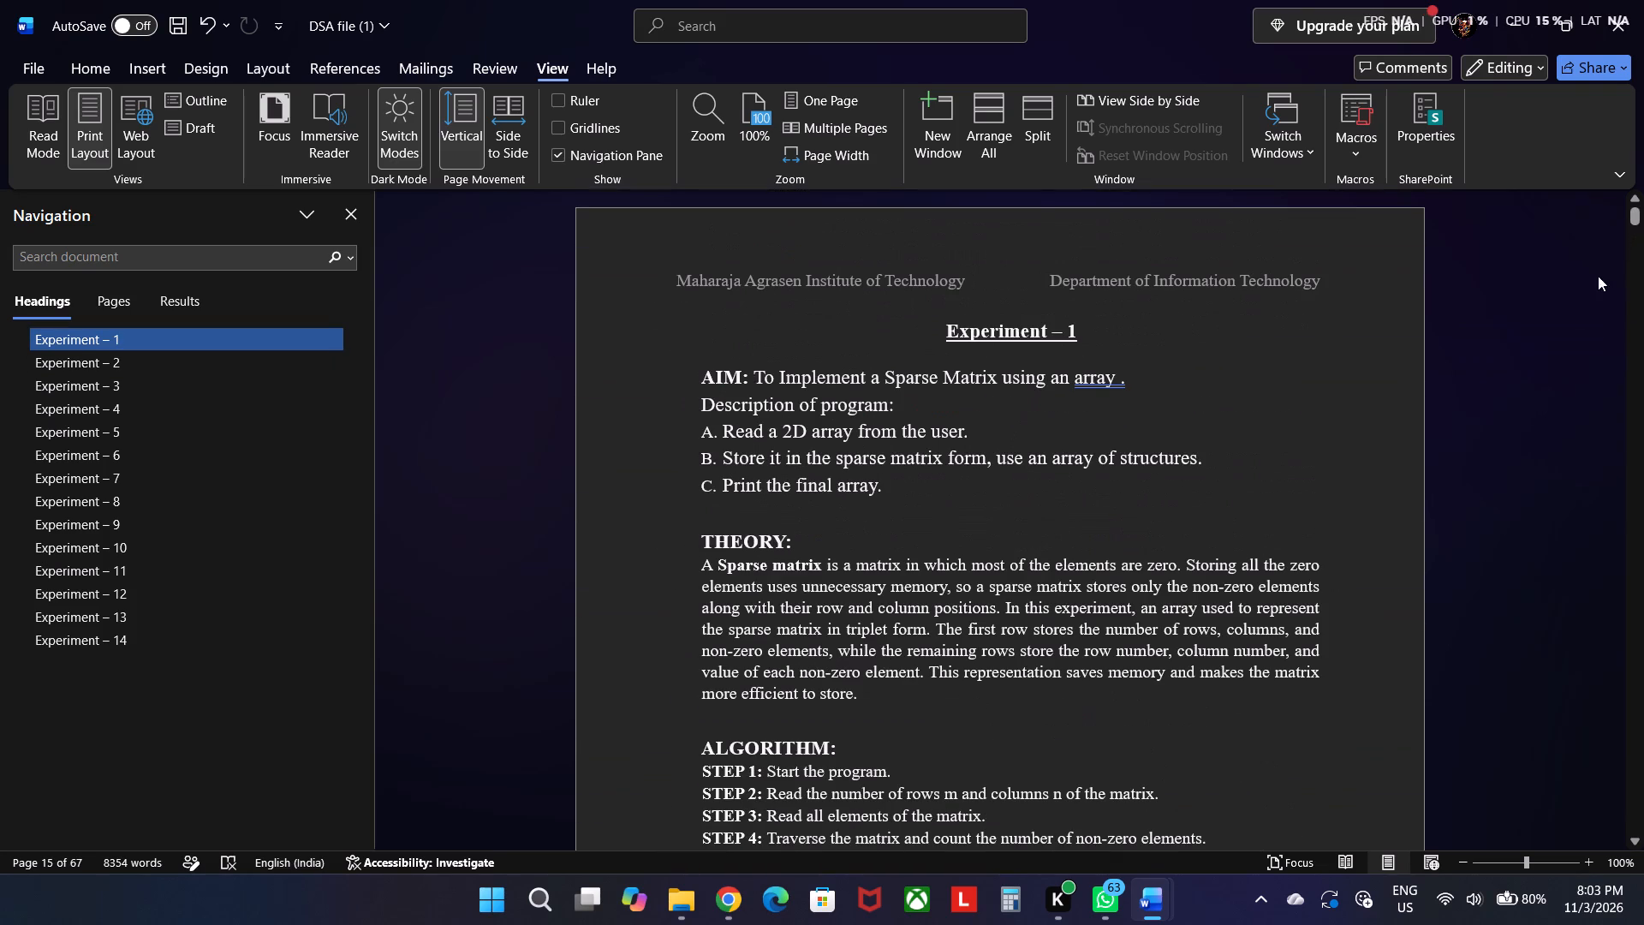
{"action": "left_click", "coordinate": [1515, 451]}
{"action": "scroll", "coordinate": [1514, 452], "scroll_direction": "down", "scroll_amount": 8}
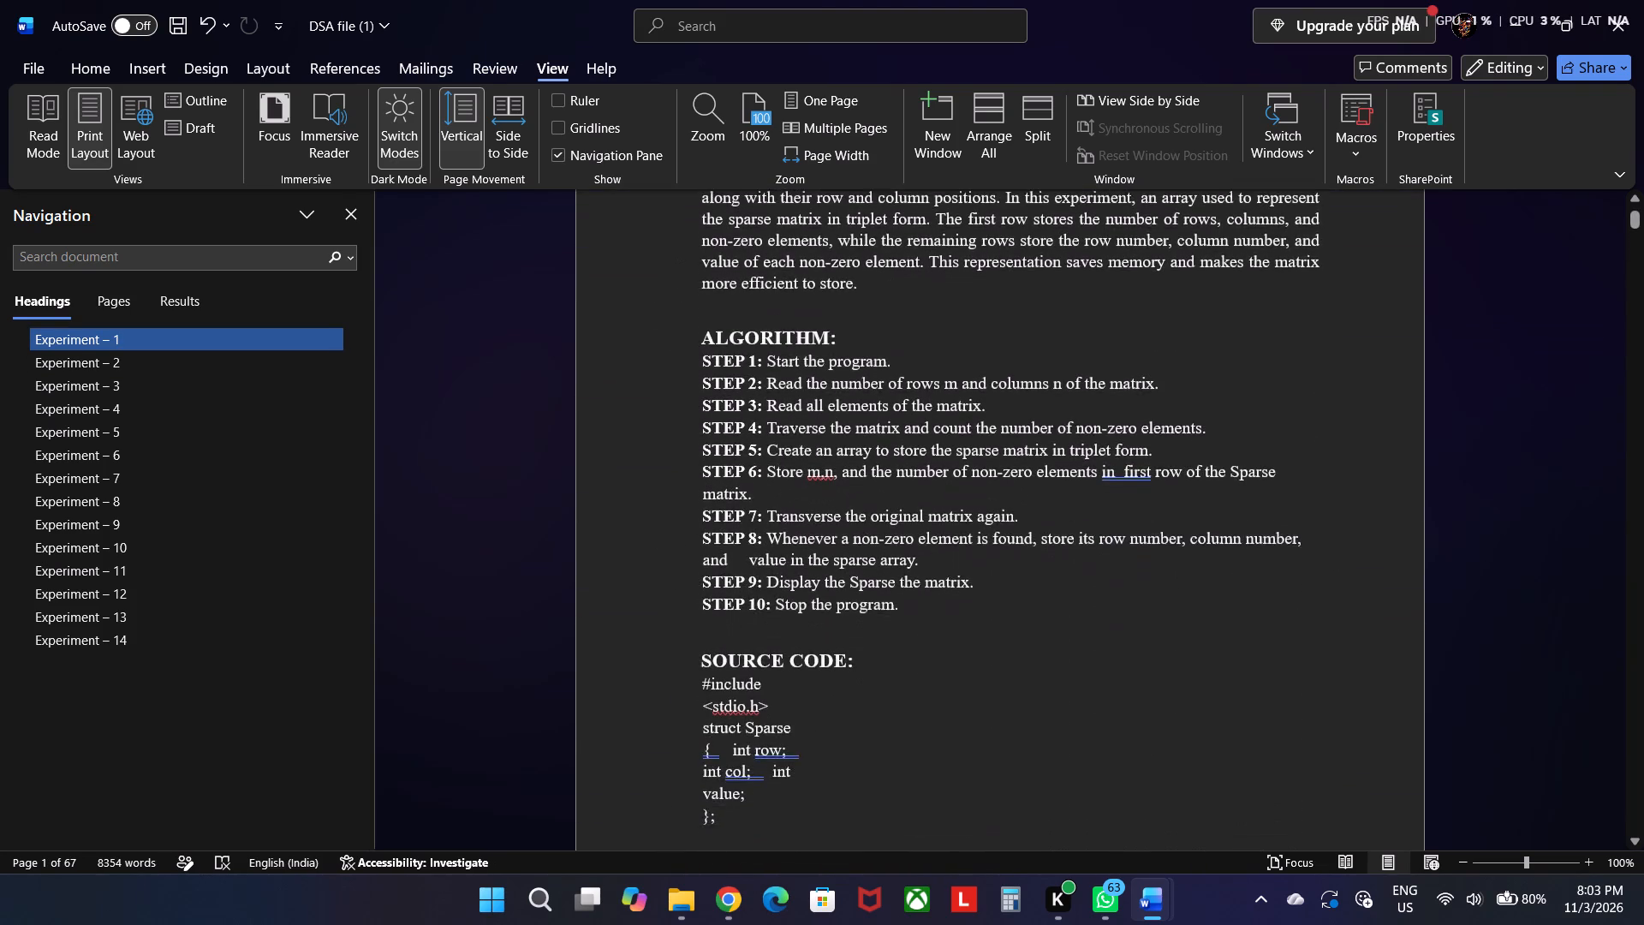
{"action": "scroll", "coordinate": [1514, 452], "scroll_direction": "down", "scroll_amount": 20}
{"action": "scroll", "coordinate": [1498, 441], "scroll_direction": "down", "scroll_amount": 18}
{"action": "scroll", "coordinate": [1497, 441], "scroll_direction": "down", "scroll_amount": 12}
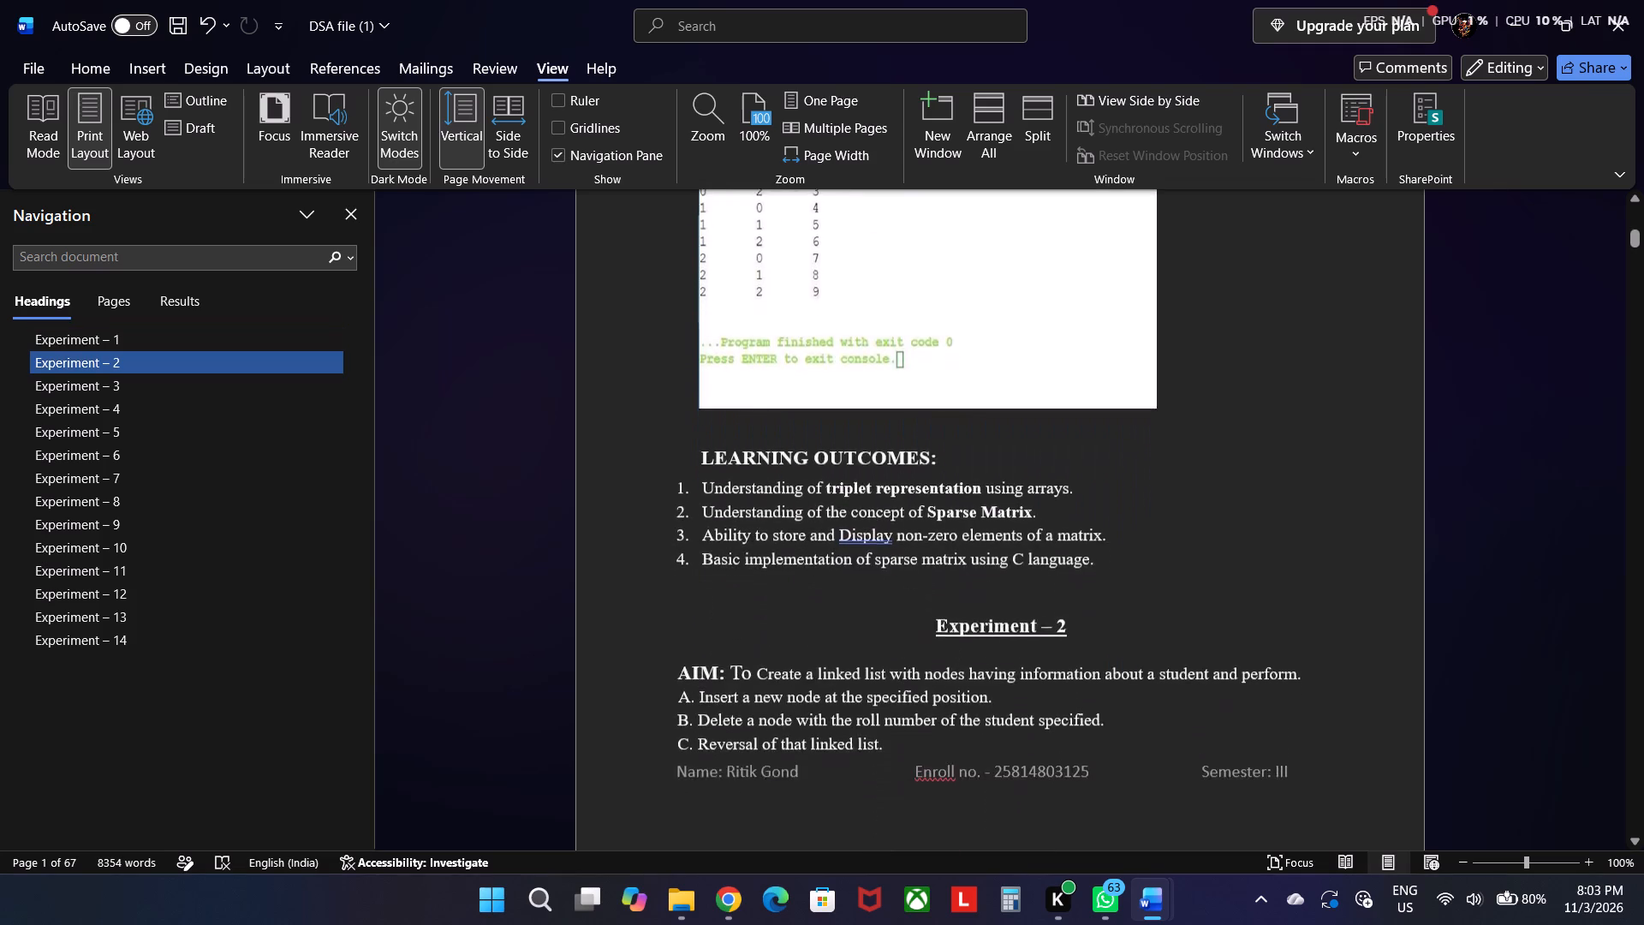
{"action": "scroll", "coordinate": [1496, 441], "scroll_direction": "down", "scroll_amount": 8}
{"action": "scroll", "coordinate": [1495, 440], "scroll_direction": "up", "scroll_amount": 4}
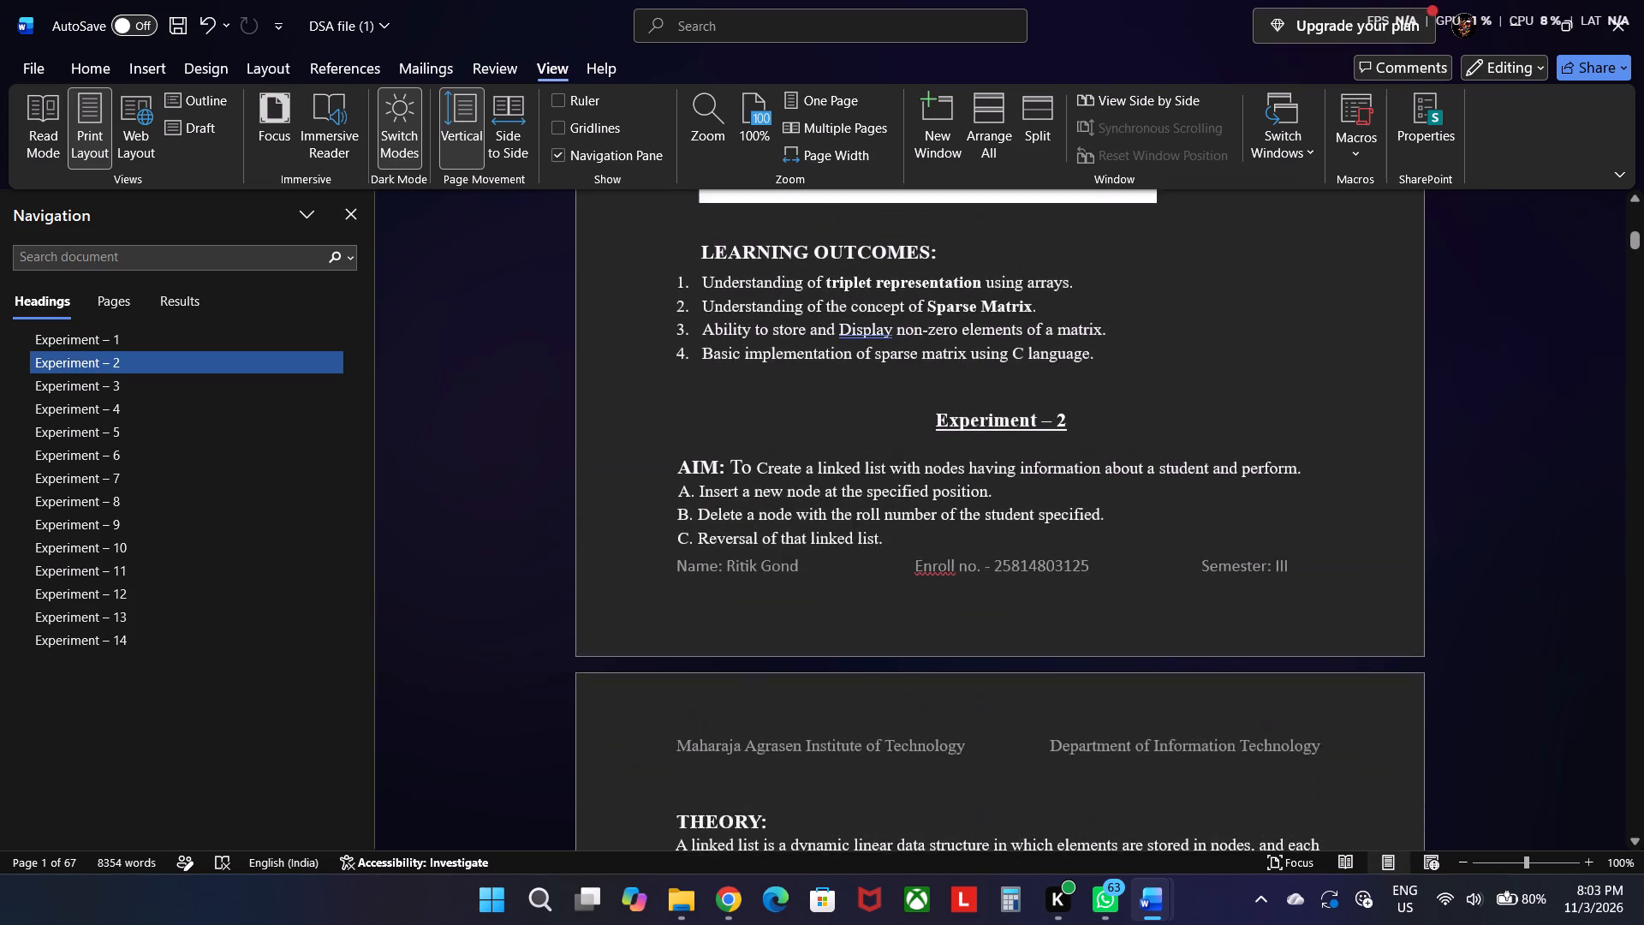
{"action": "scroll", "coordinate": [1495, 440], "scroll_direction": "up", "scroll_amount": 3}
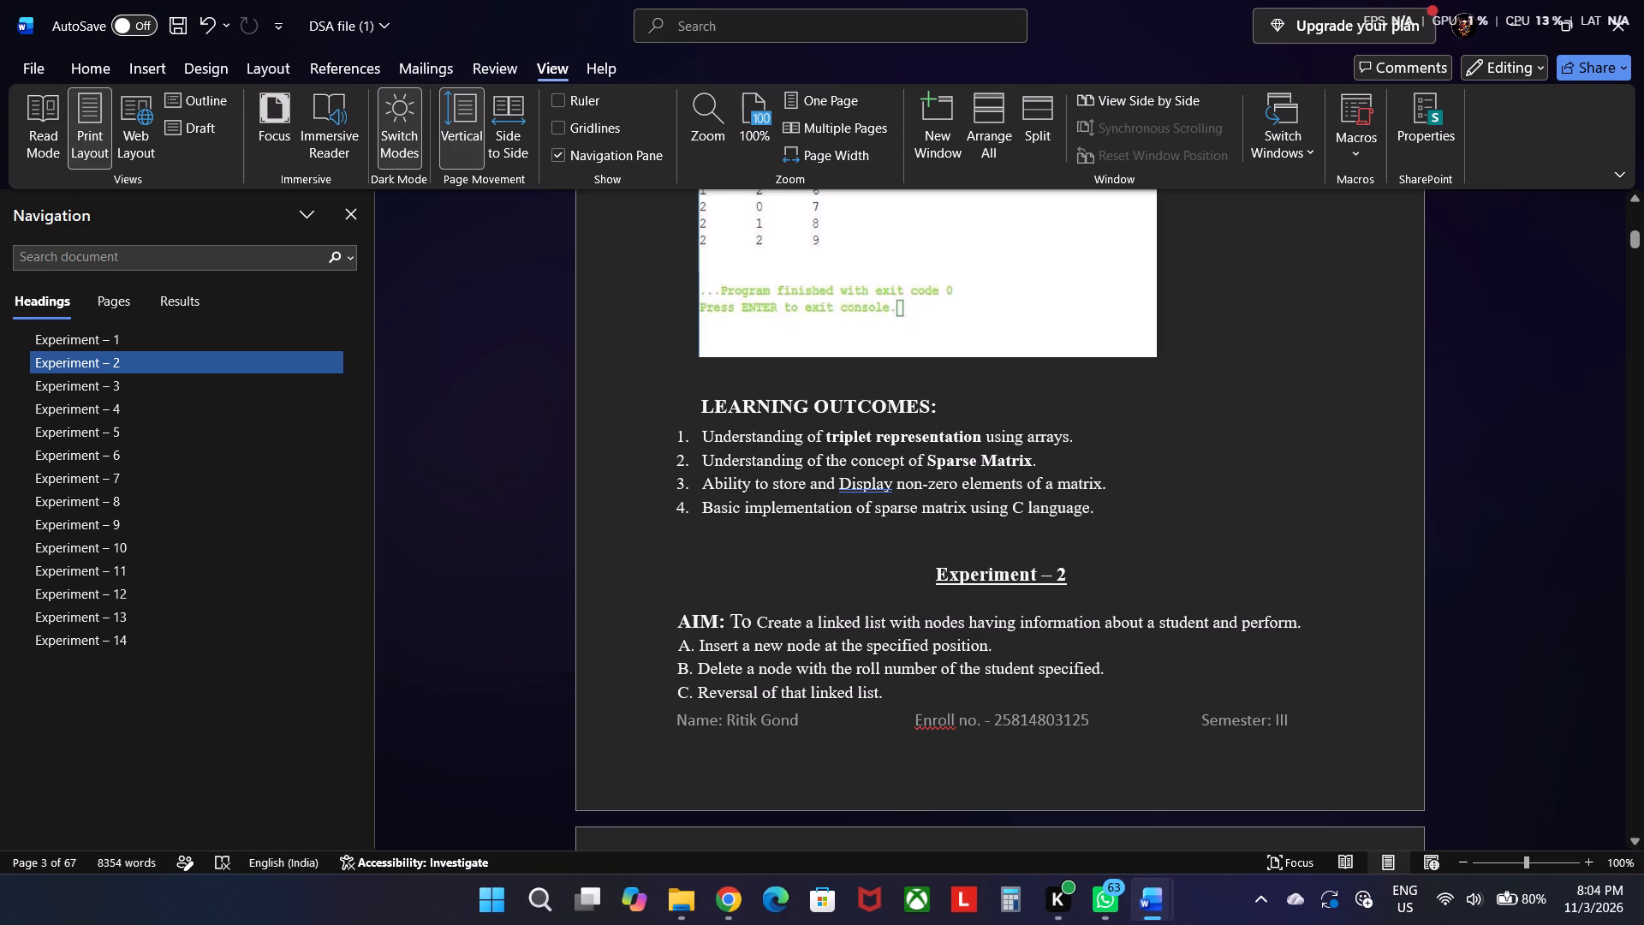
In a new Chrome tab, search Google for "How to transfer content of one page to another page" and read the Microsoft Word instructions.
{"action": "left_click", "coordinate": [718, 916]}
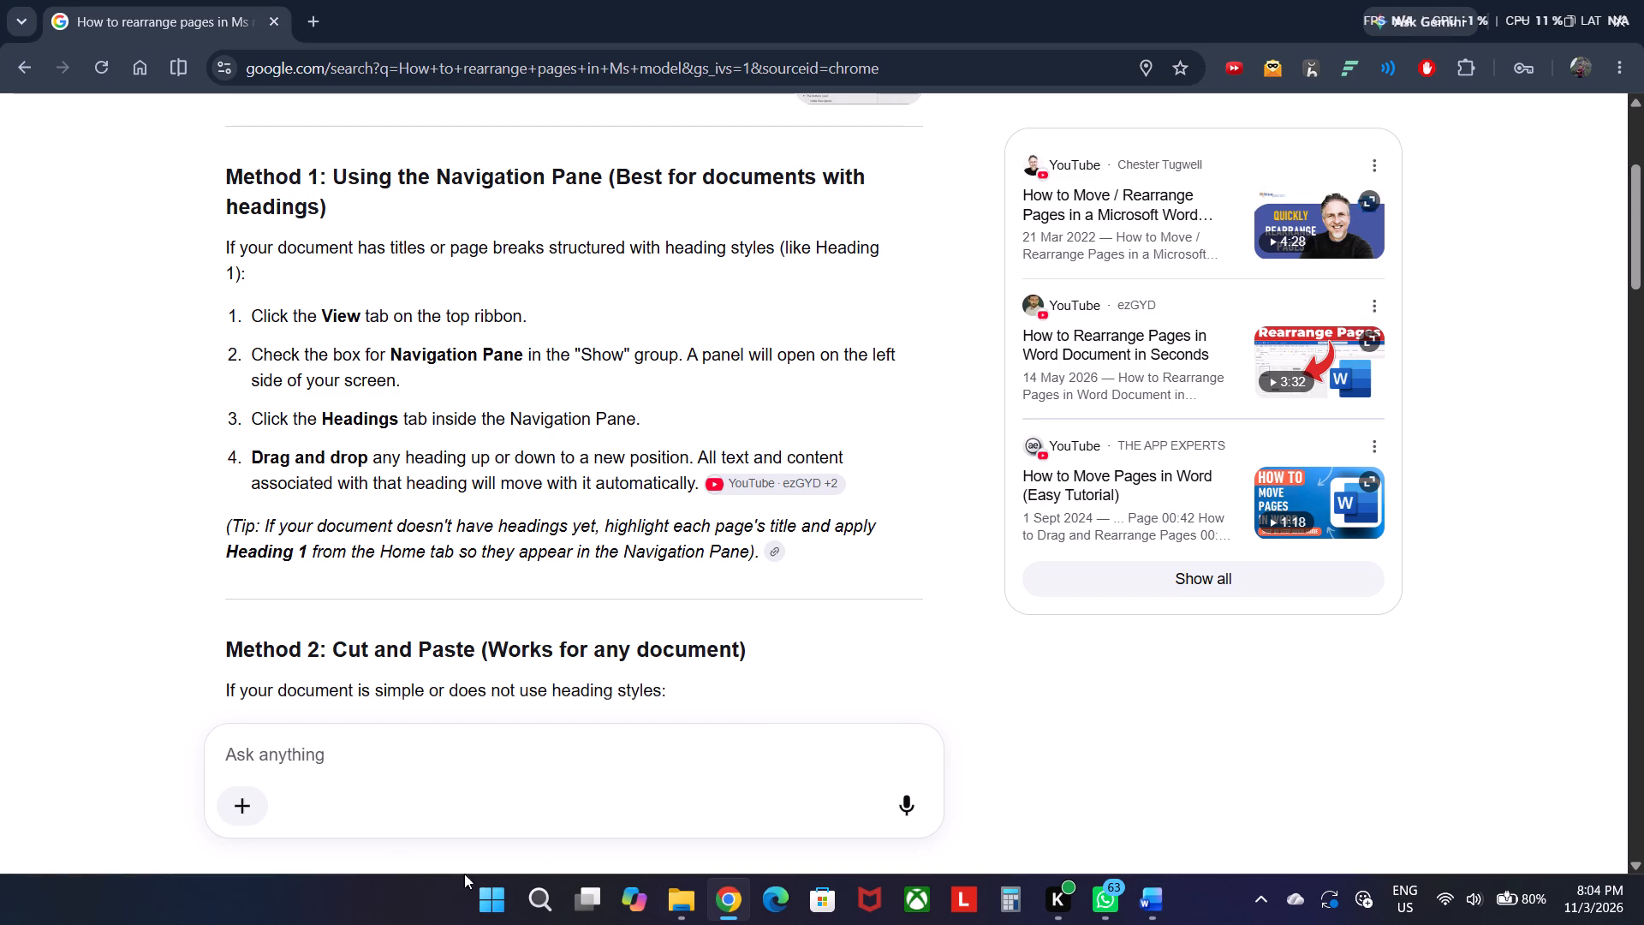
{"action": "left_click", "coordinate": [325, 21]}
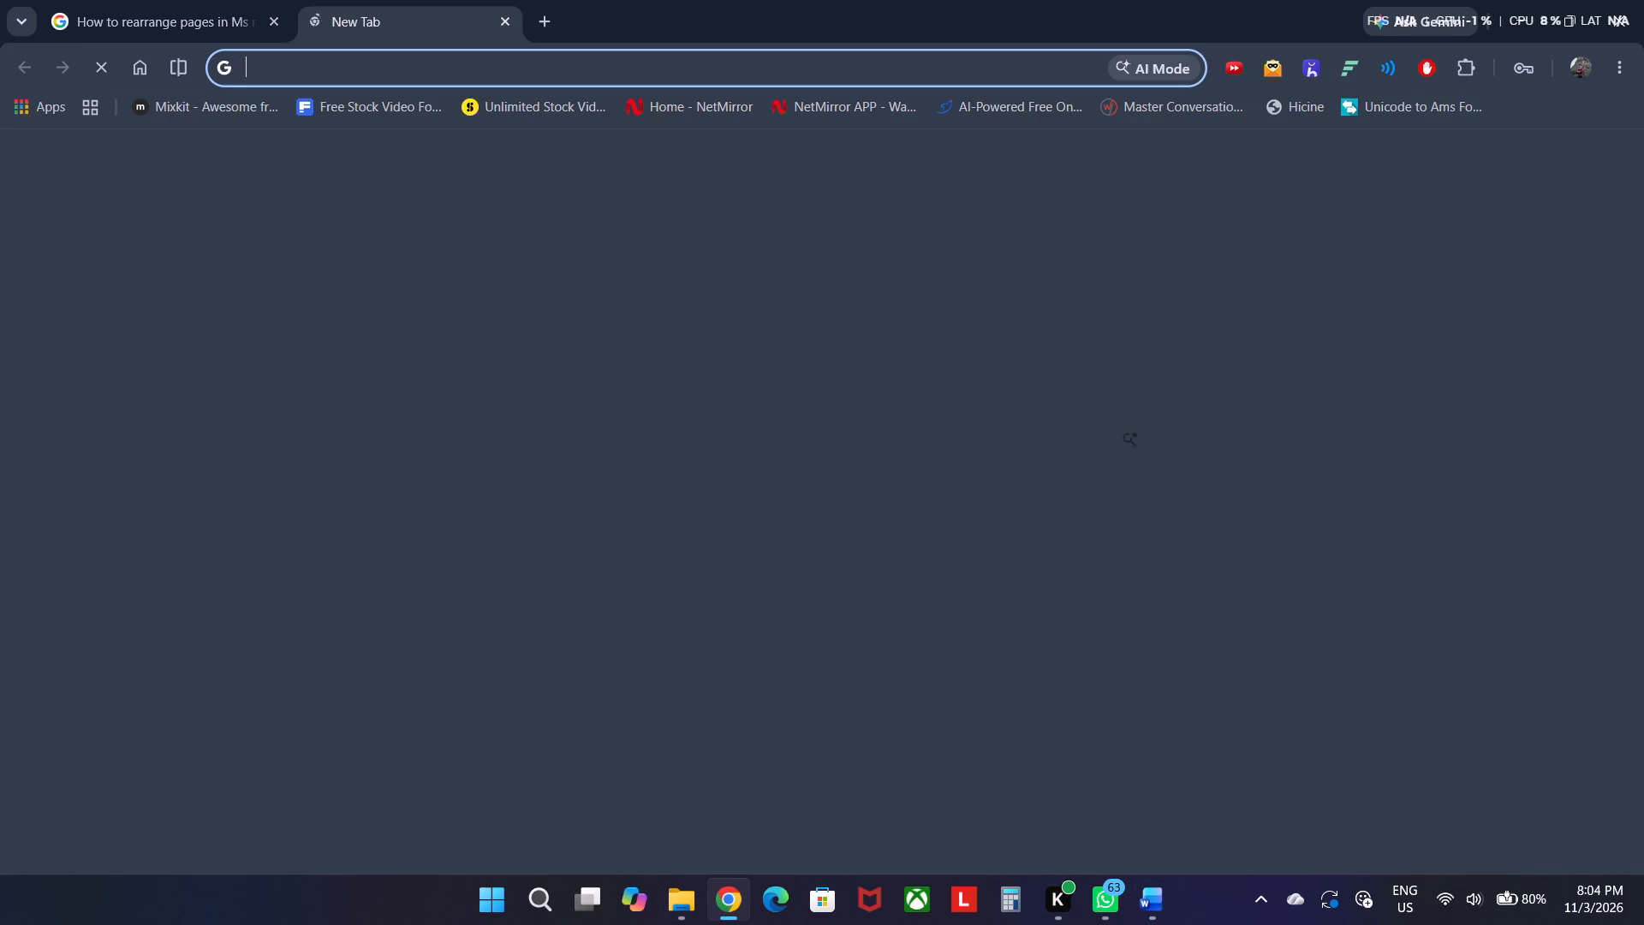
{"action": "left_click", "coordinate": [1039, 451]}
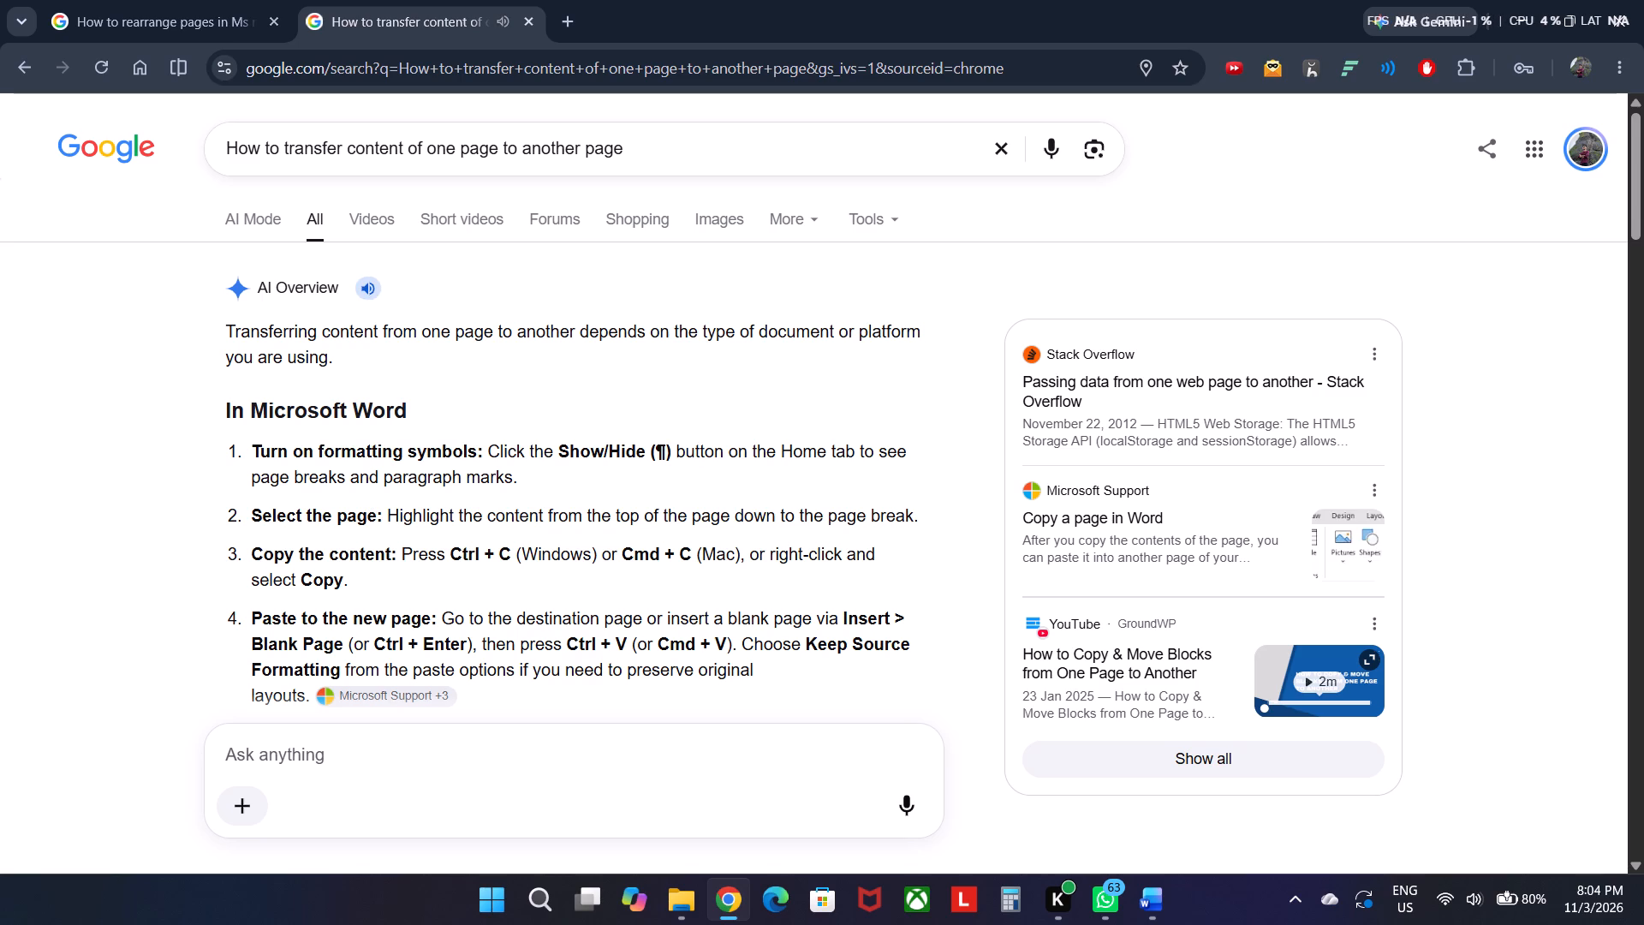
{"action": "scroll", "coordinate": [378, 521], "scroll_direction": "down", "scroll_amount": 3}
{"action": "scroll", "coordinate": [374, 525], "scroll_direction": "up", "scroll_amount": 1}
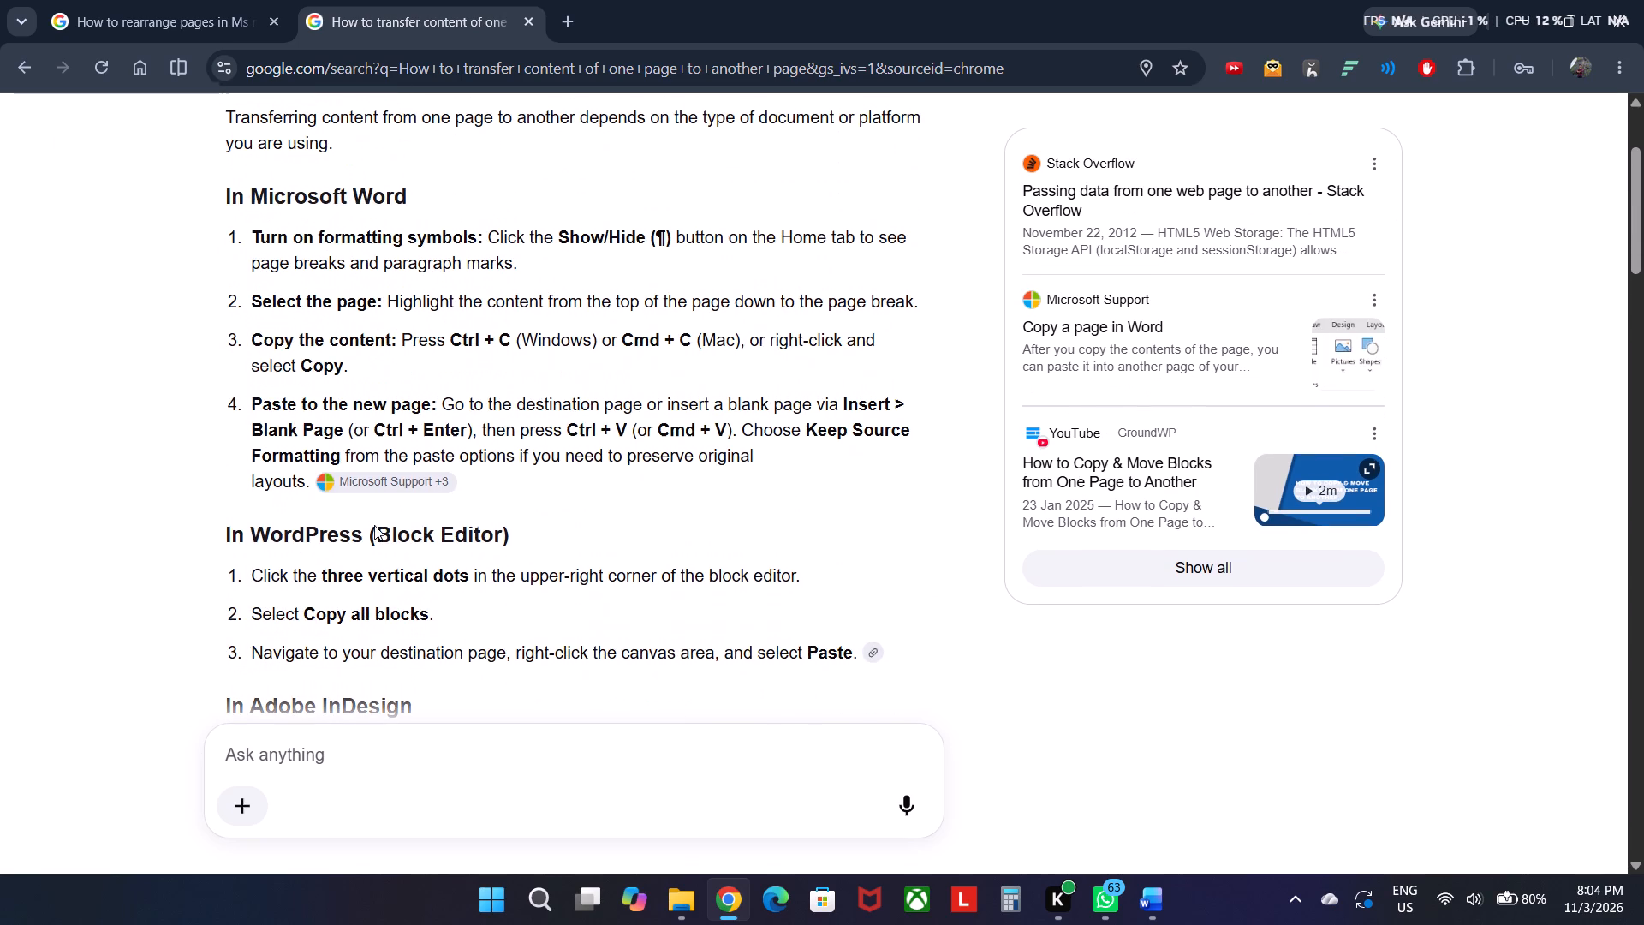
{"action": "scroll", "coordinate": [374, 526], "scroll_direction": "up", "scroll_amount": 1}
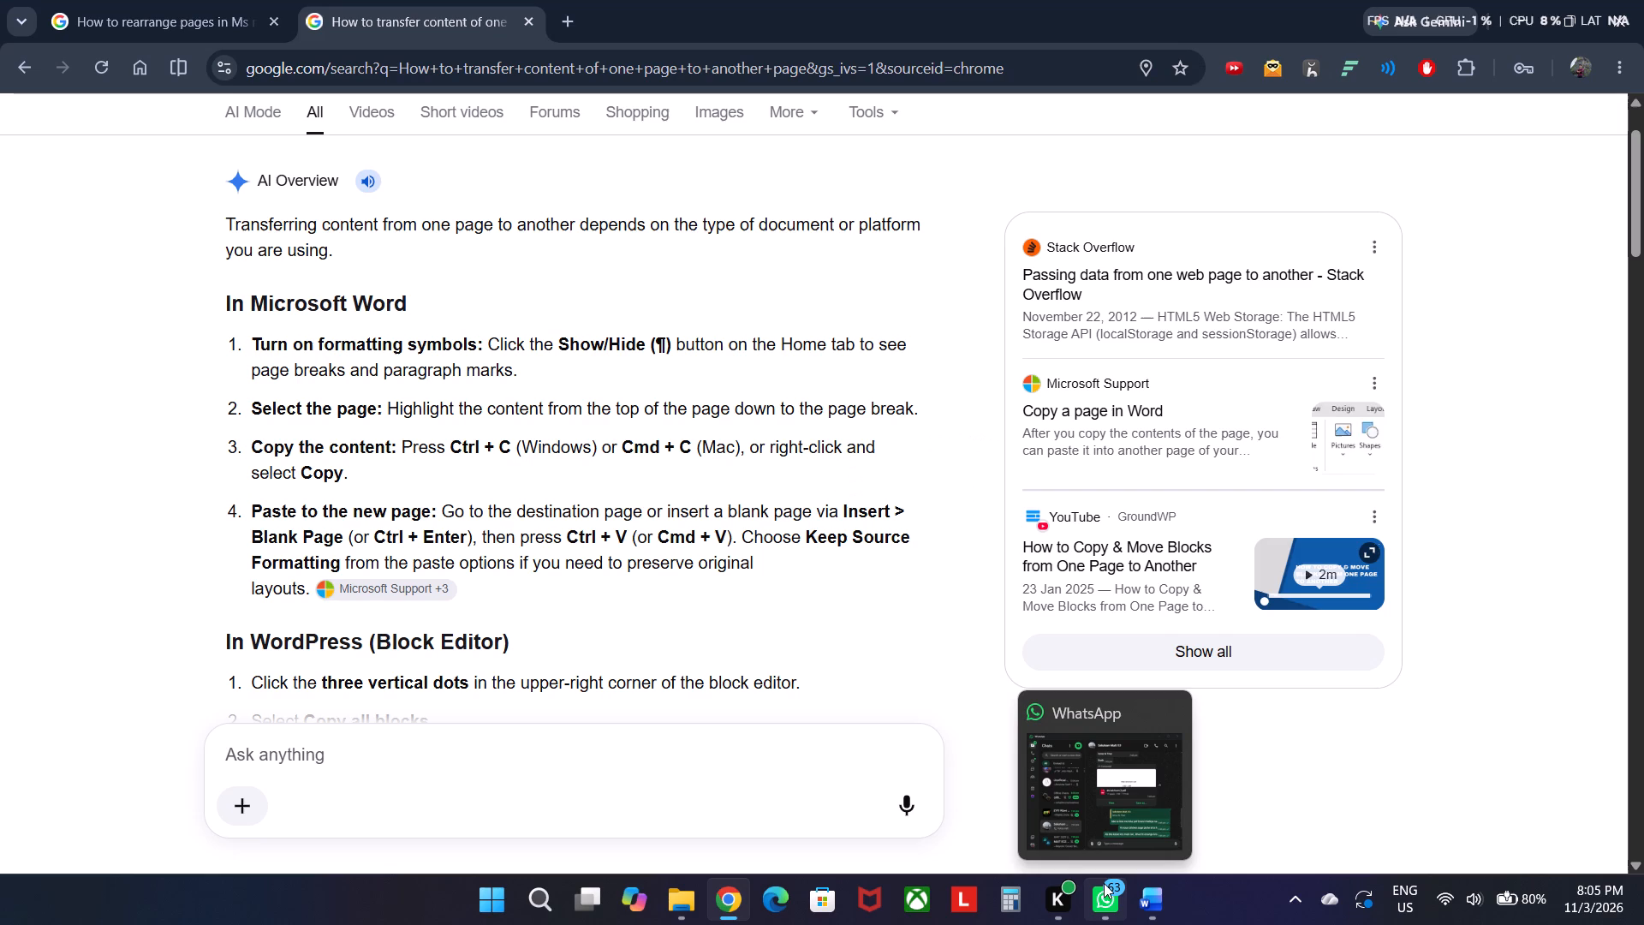
Return to DSA file (1) in Word and show the paragraph marks and hidden formatting symbols, rechecking the Chrome instructions.
{"action": "left_click", "coordinate": [1193, 821]}
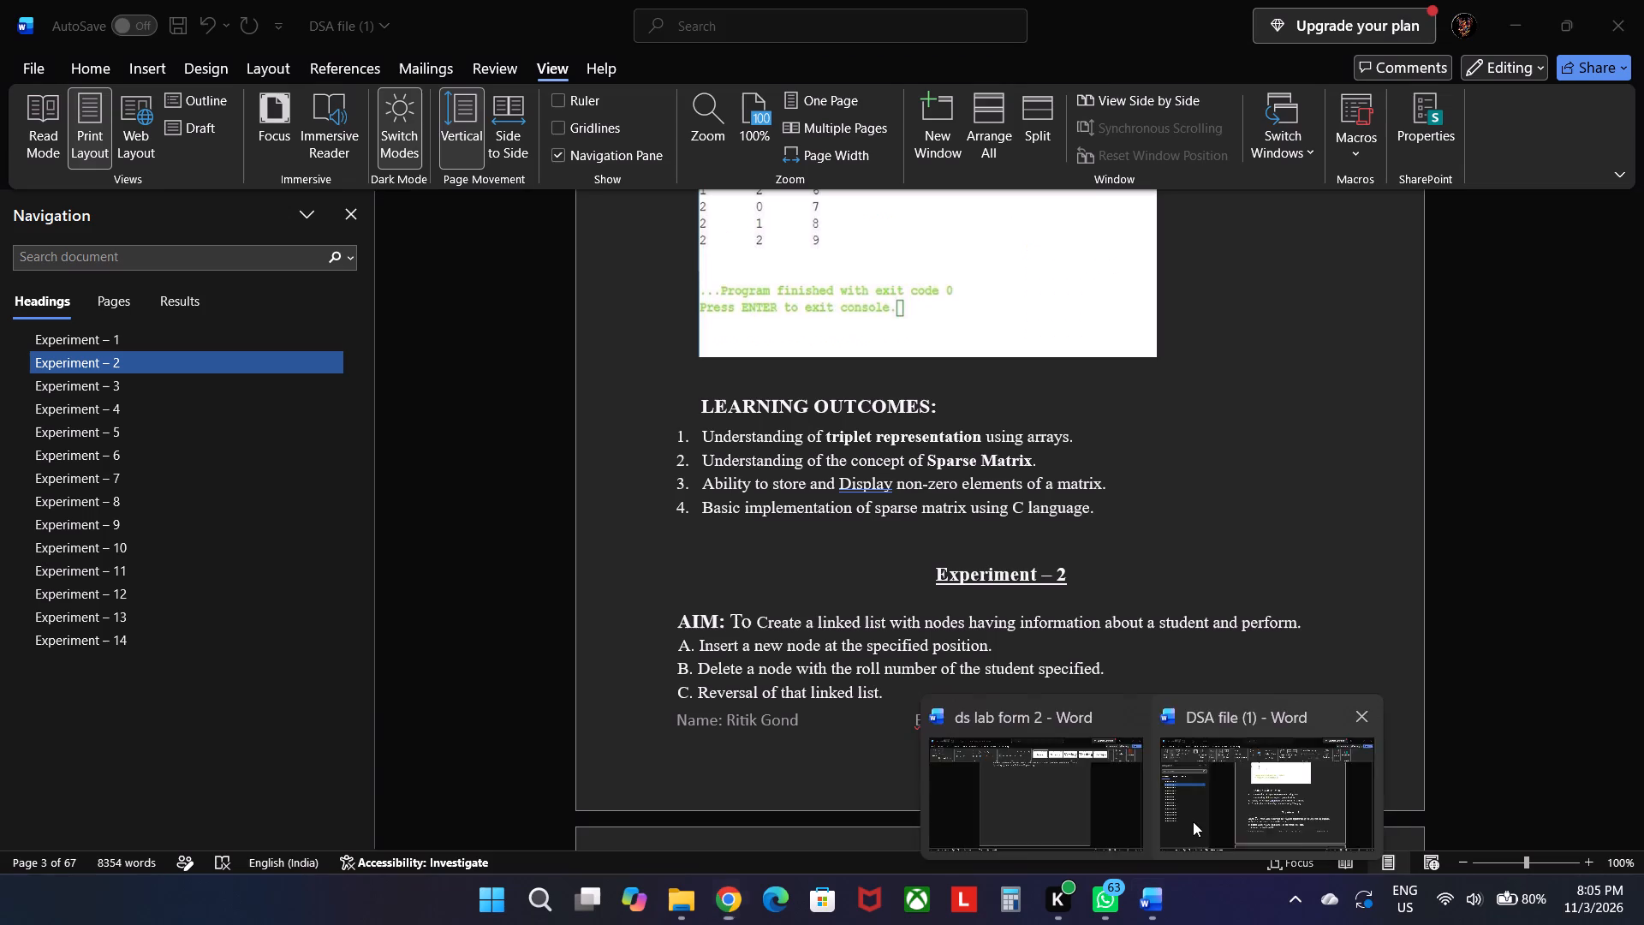
{"action": "left_click", "coordinate": [93, 61]}
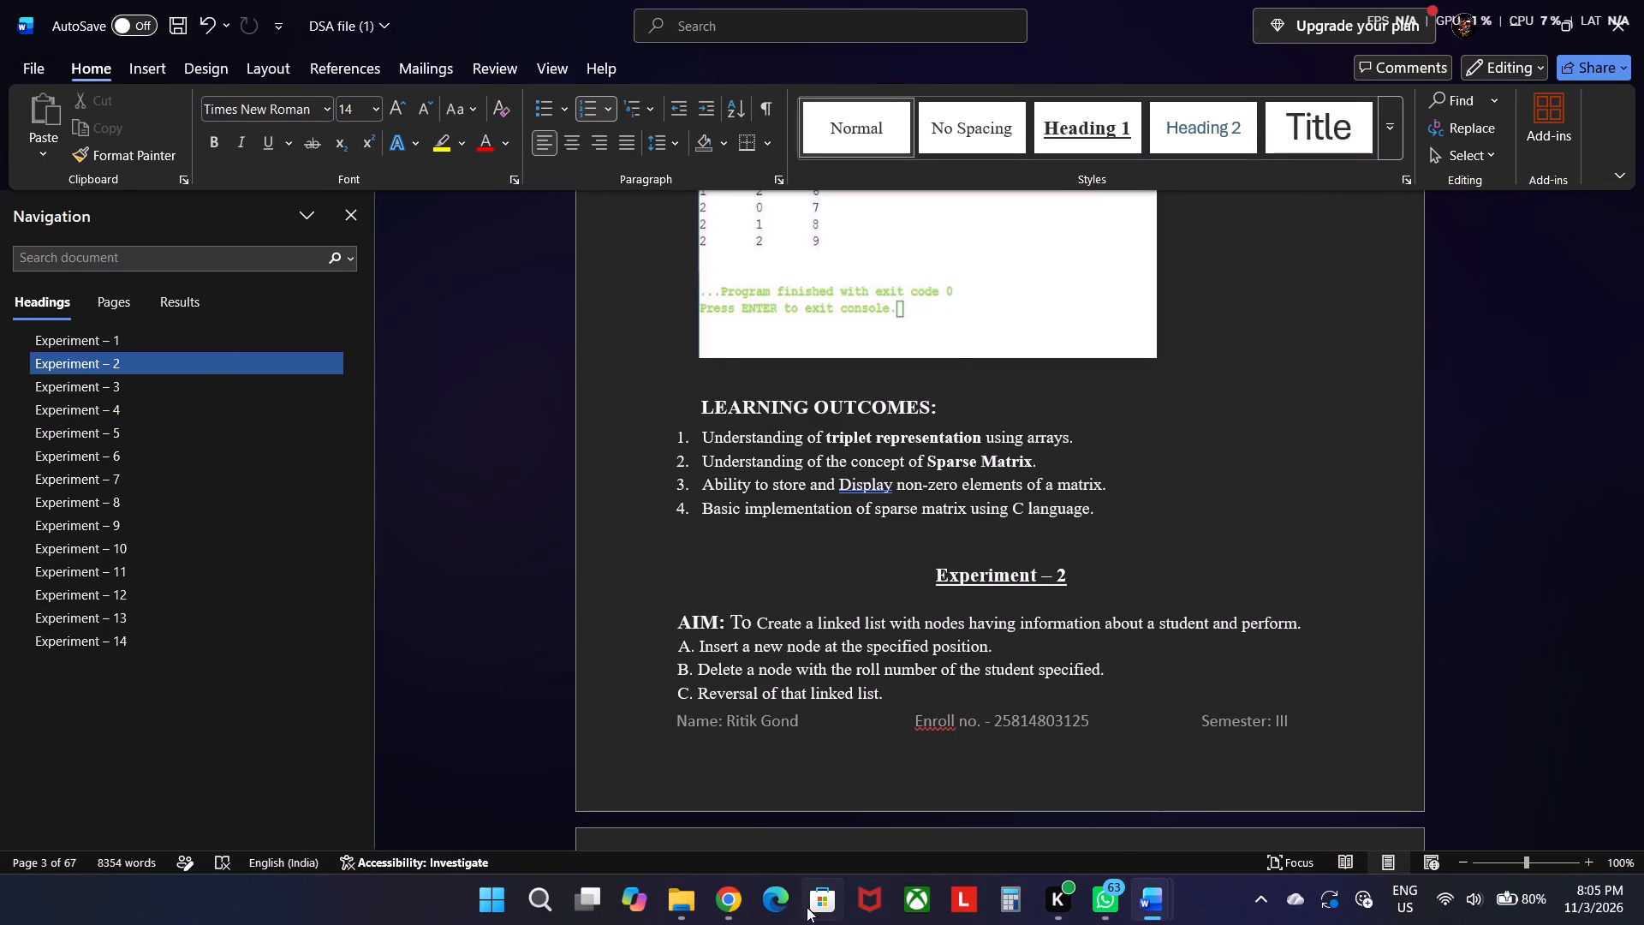
{"action": "left_click", "coordinate": [736, 828]}
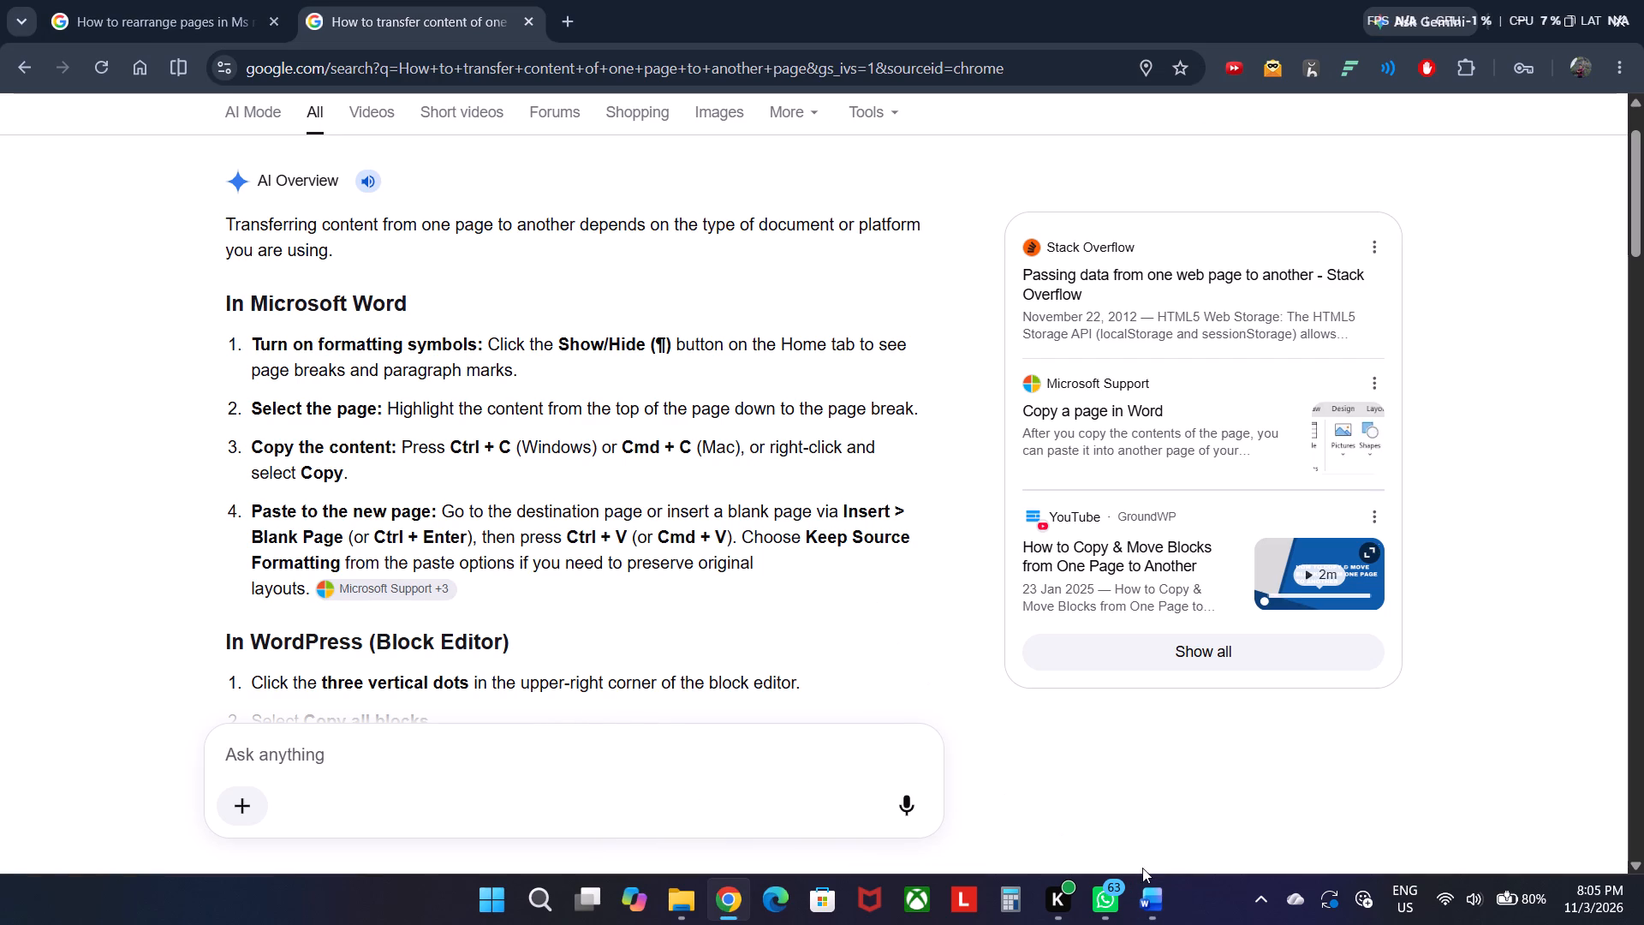
{"action": "left_click", "coordinate": [1182, 826]}
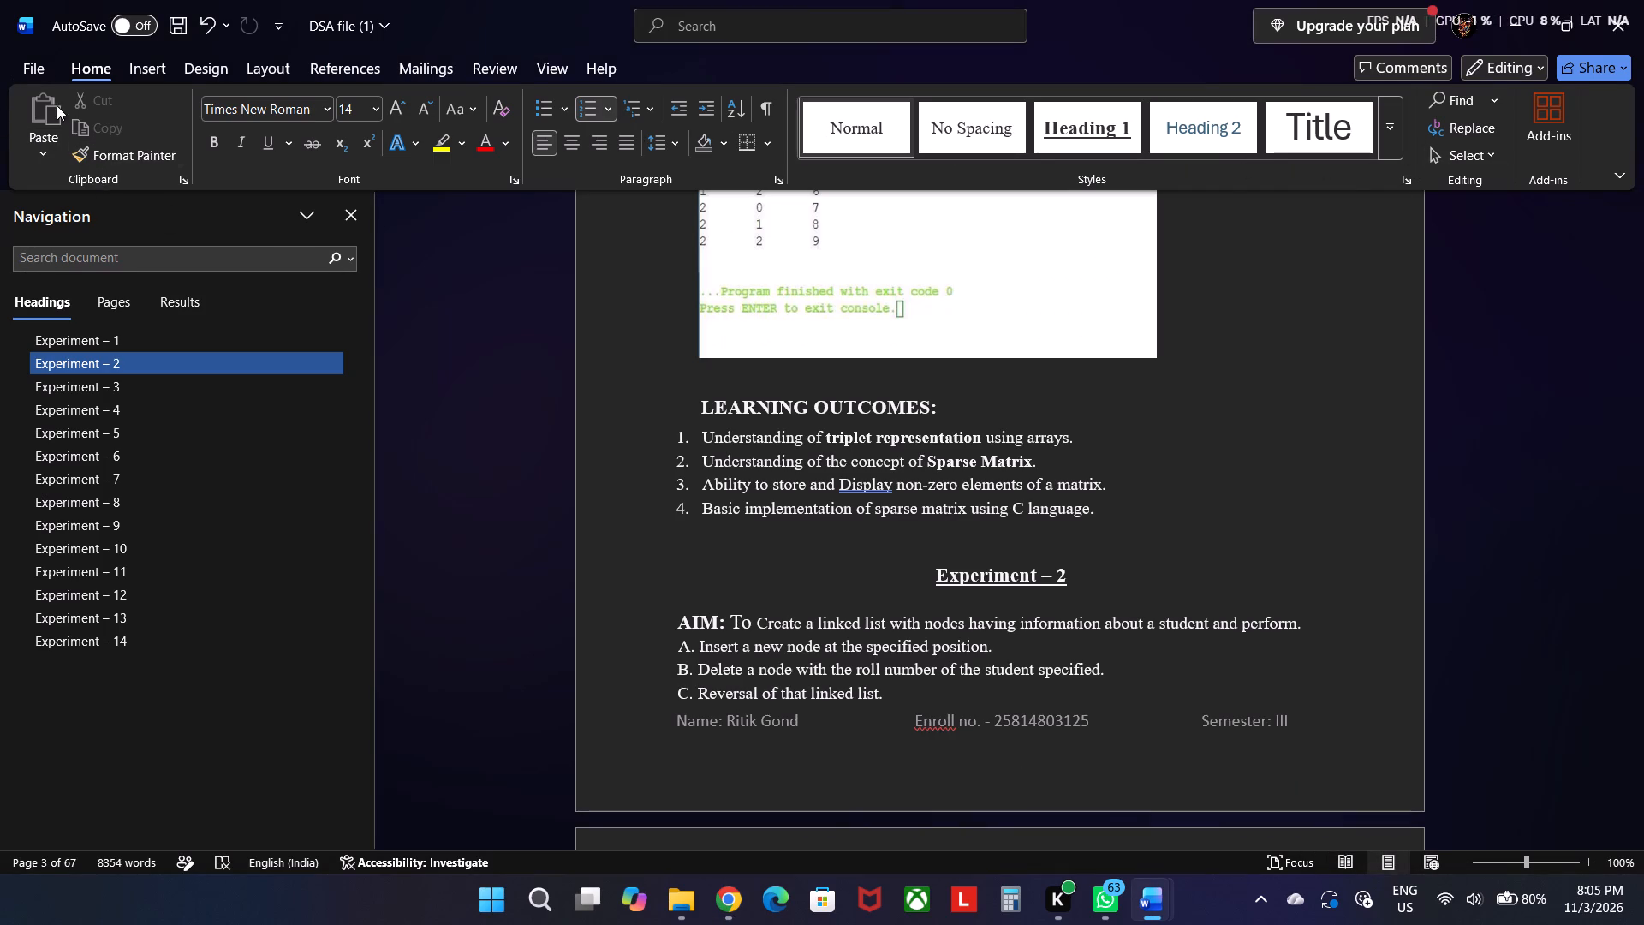
{"action": "left_click", "coordinate": [765, 118]}
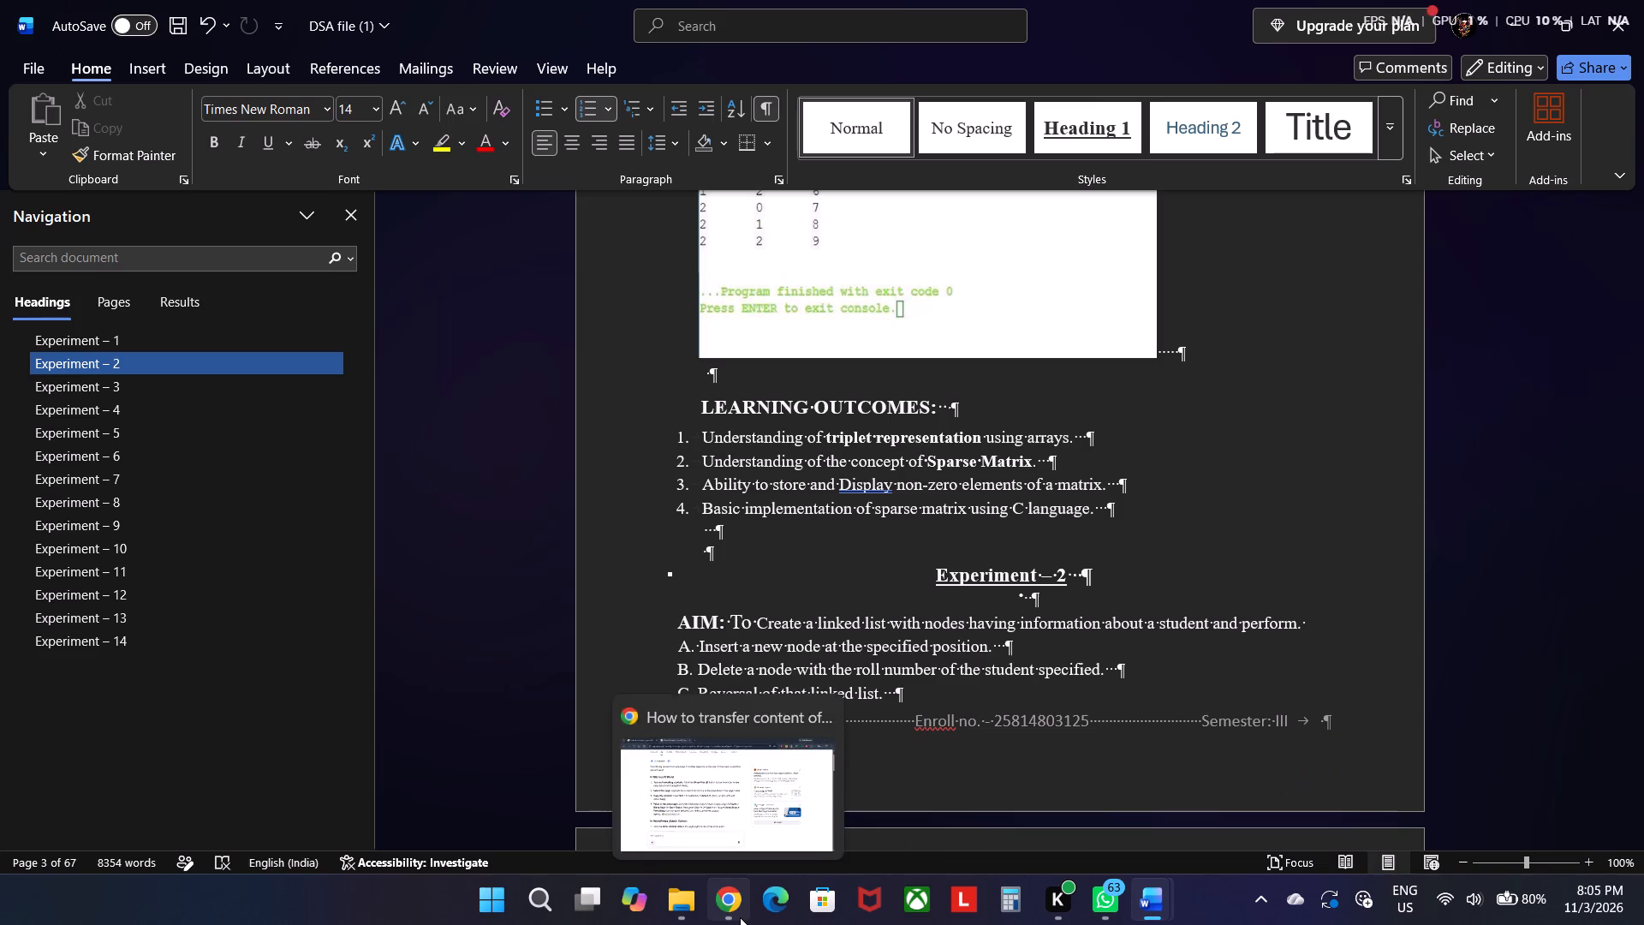
Recheck the Chrome instructions, then copy the Experiment – 2 heading and its AIM text through item C in DSA file (1).
{"action": "left_click", "coordinate": [753, 825]}
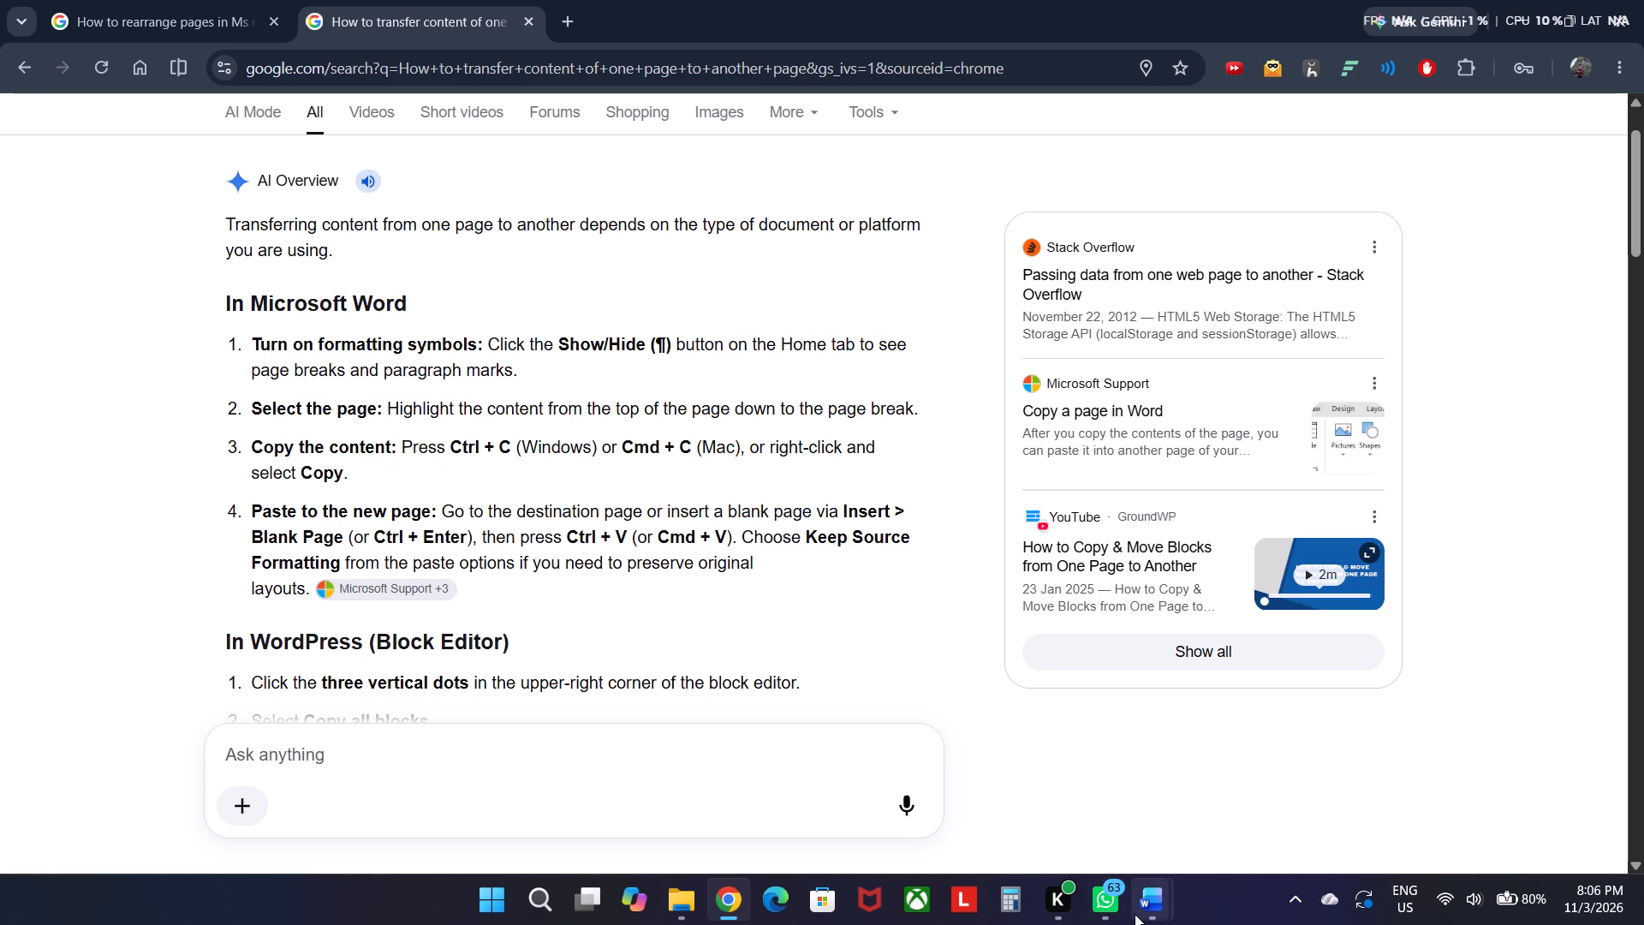
{"action": "left_click", "coordinate": [1182, 820]}
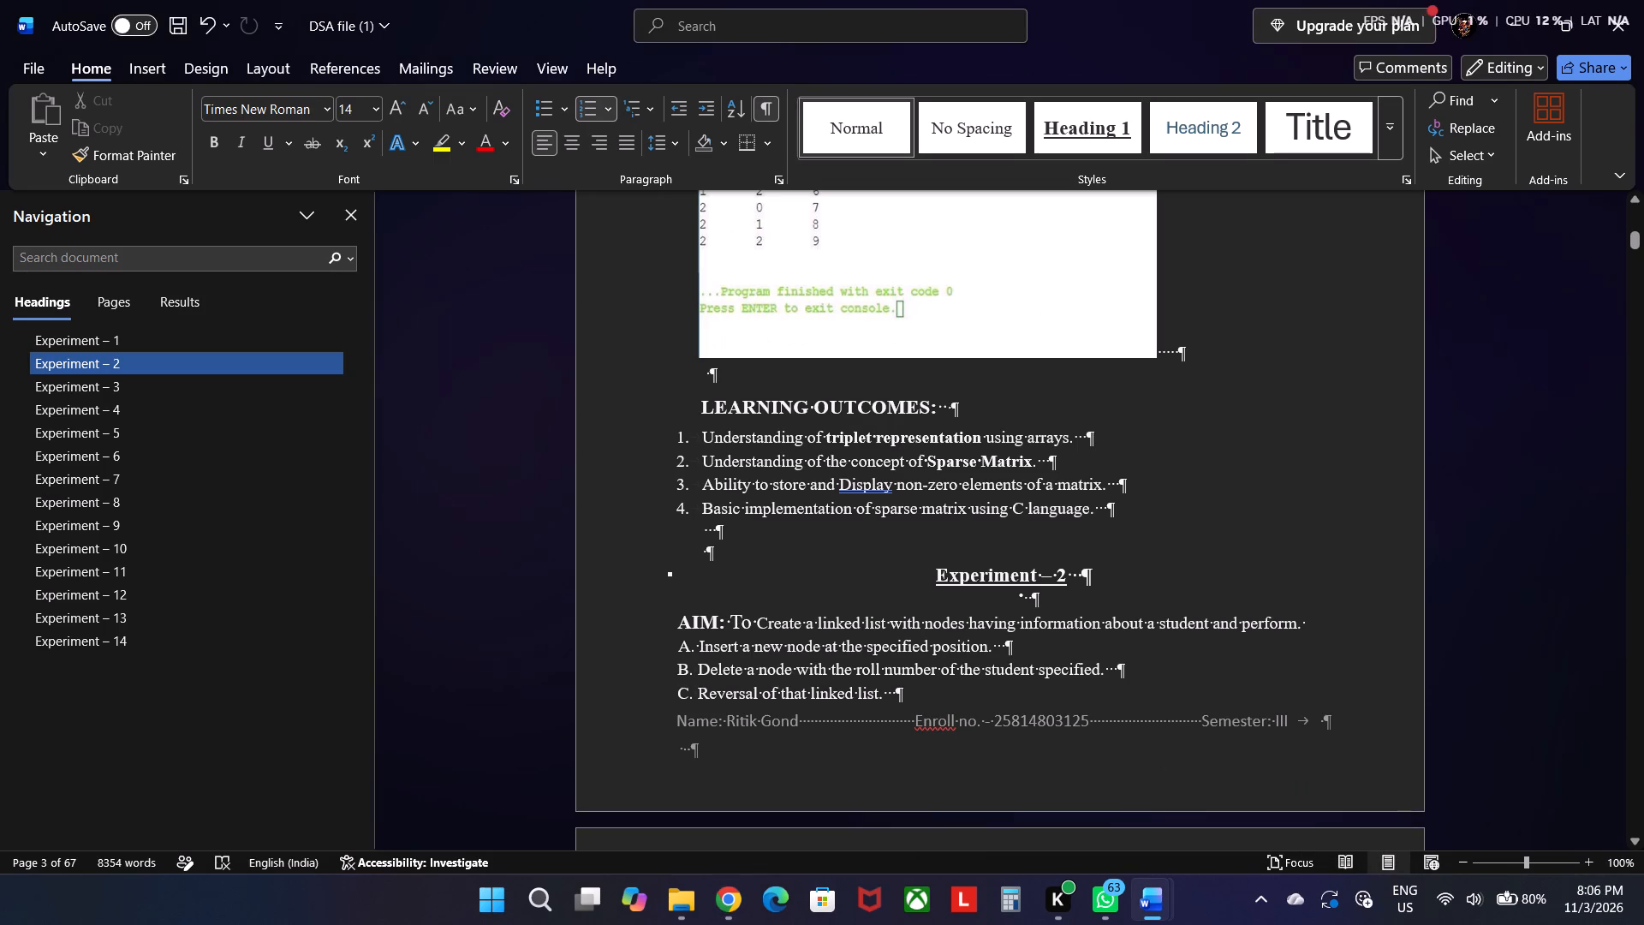
{"action": "scroll", "coordinate": [1152, 594], "scroll_direction": "down", "scroll_amount": 6}
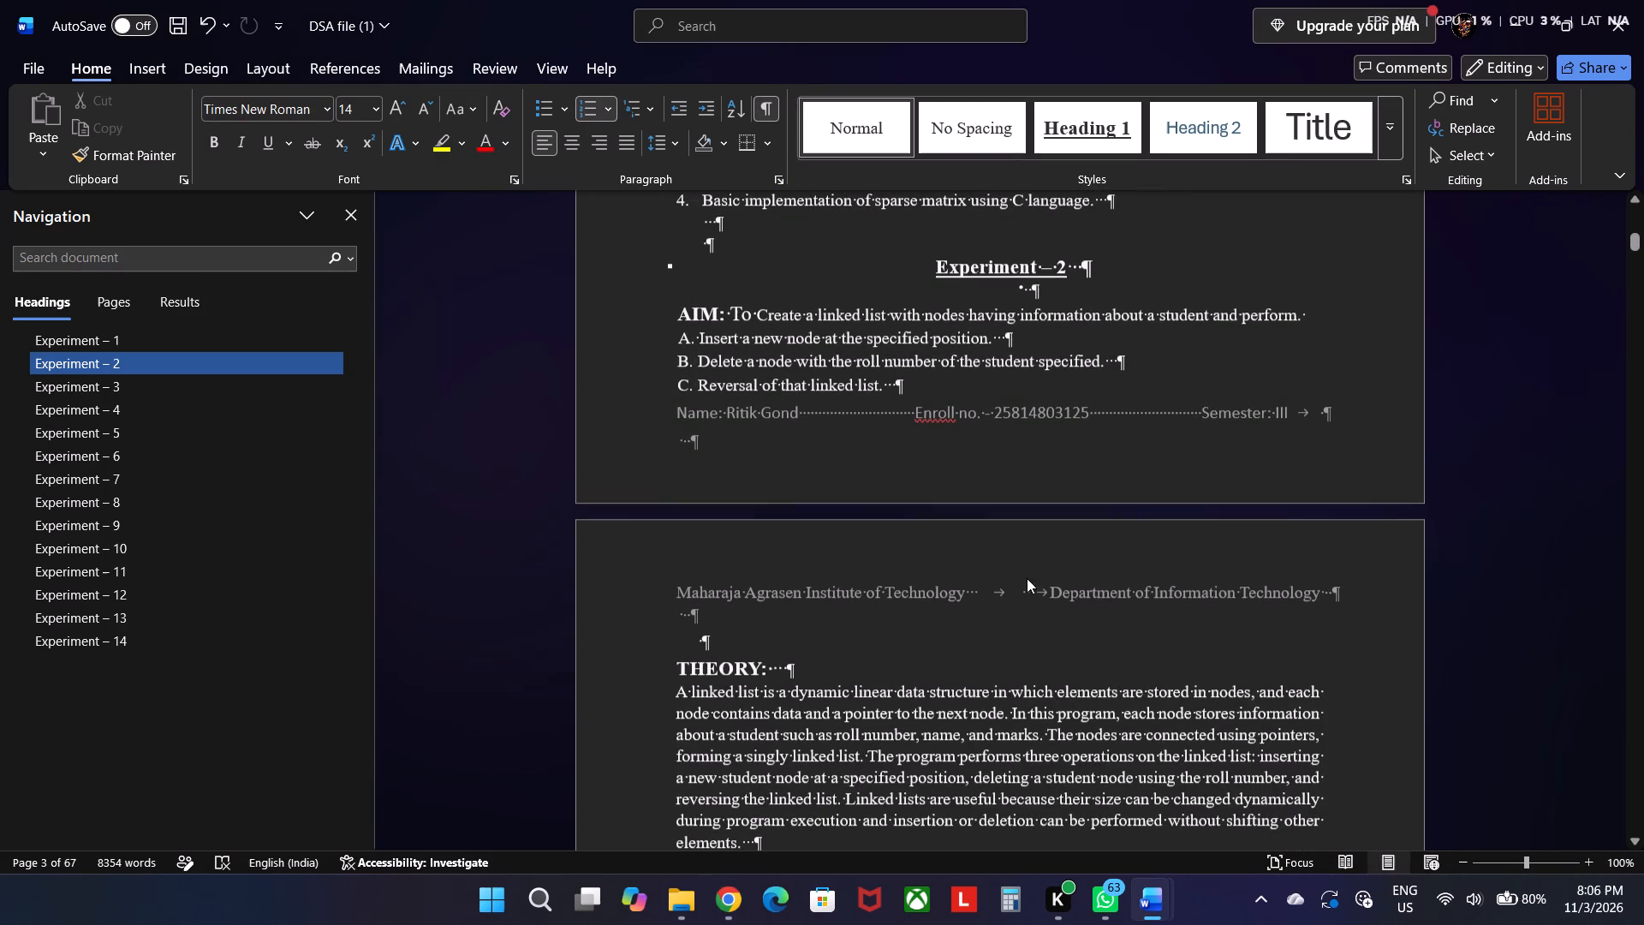
{"action": "left_click", "coordinate": [161, 355]}
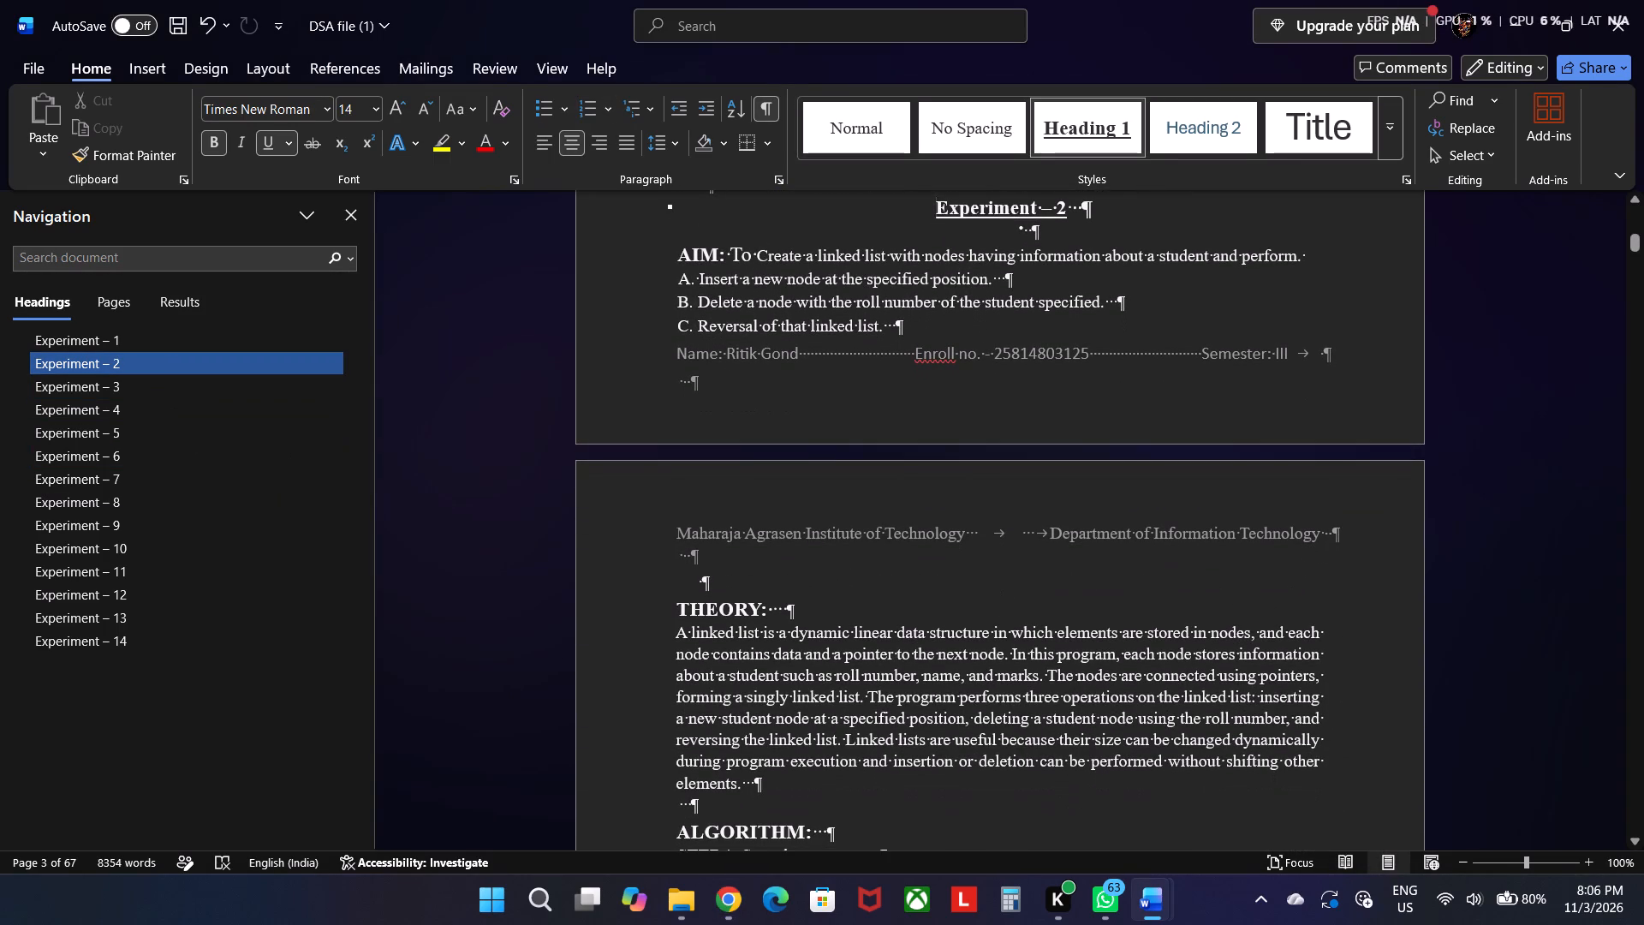
{"action": "scroll", "coordinate": [570, 526], "scroll_direction": "up", "scroll_amount": 3}
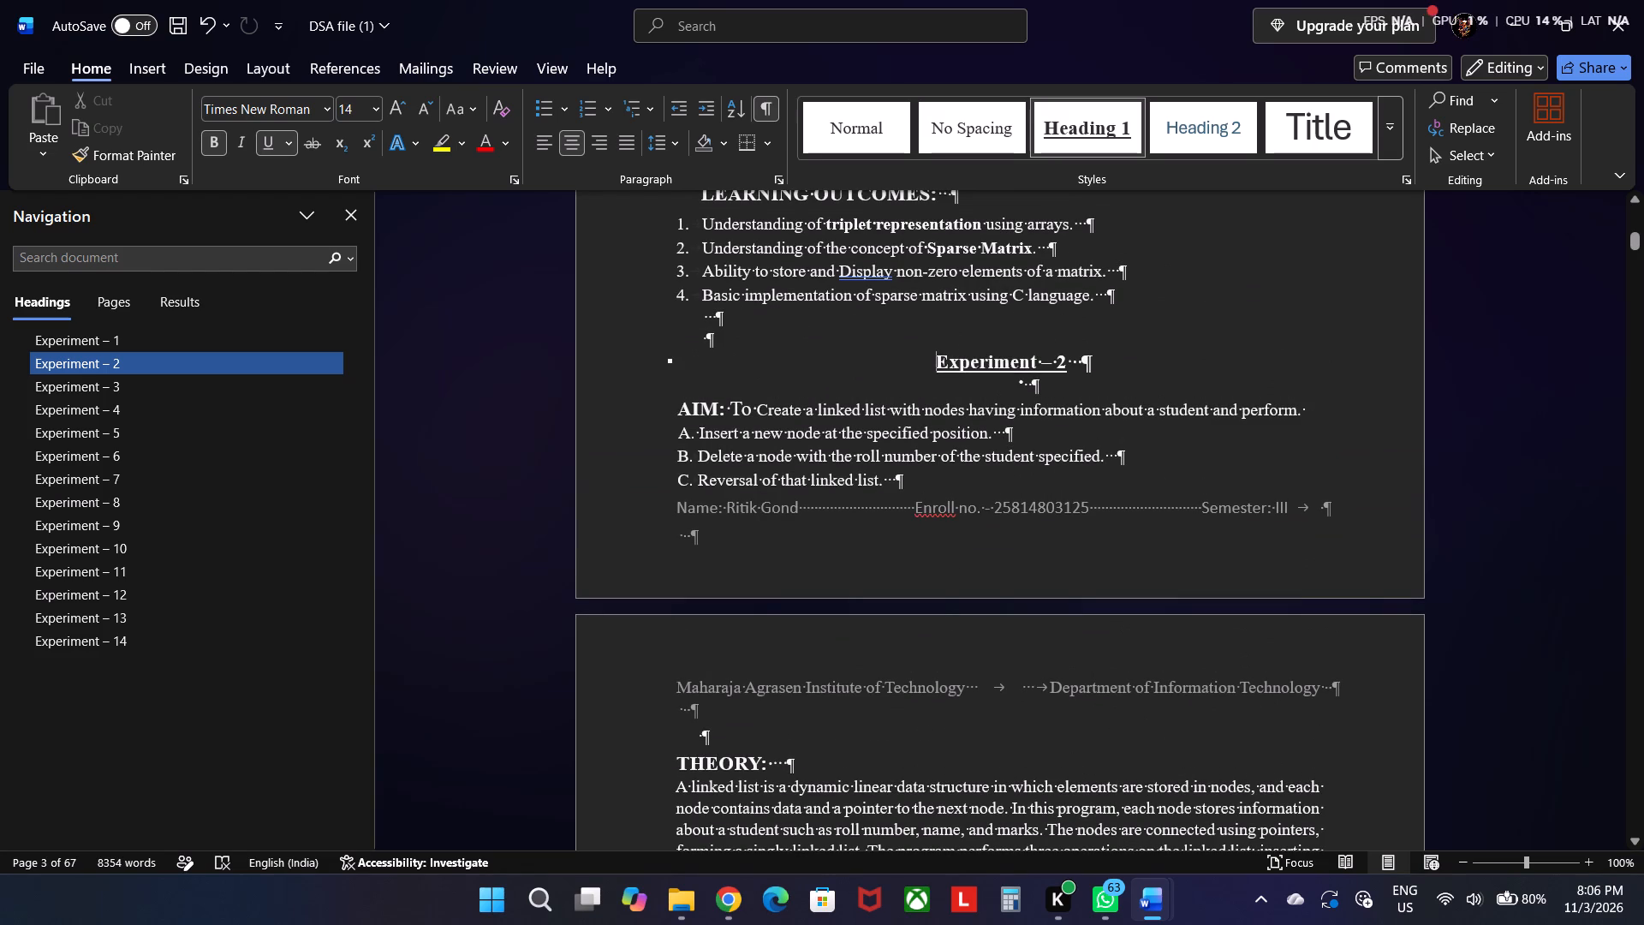
{"action": "left_click_drag", "start_coordinate": [913, 356], "coordinate": [977, 404]}
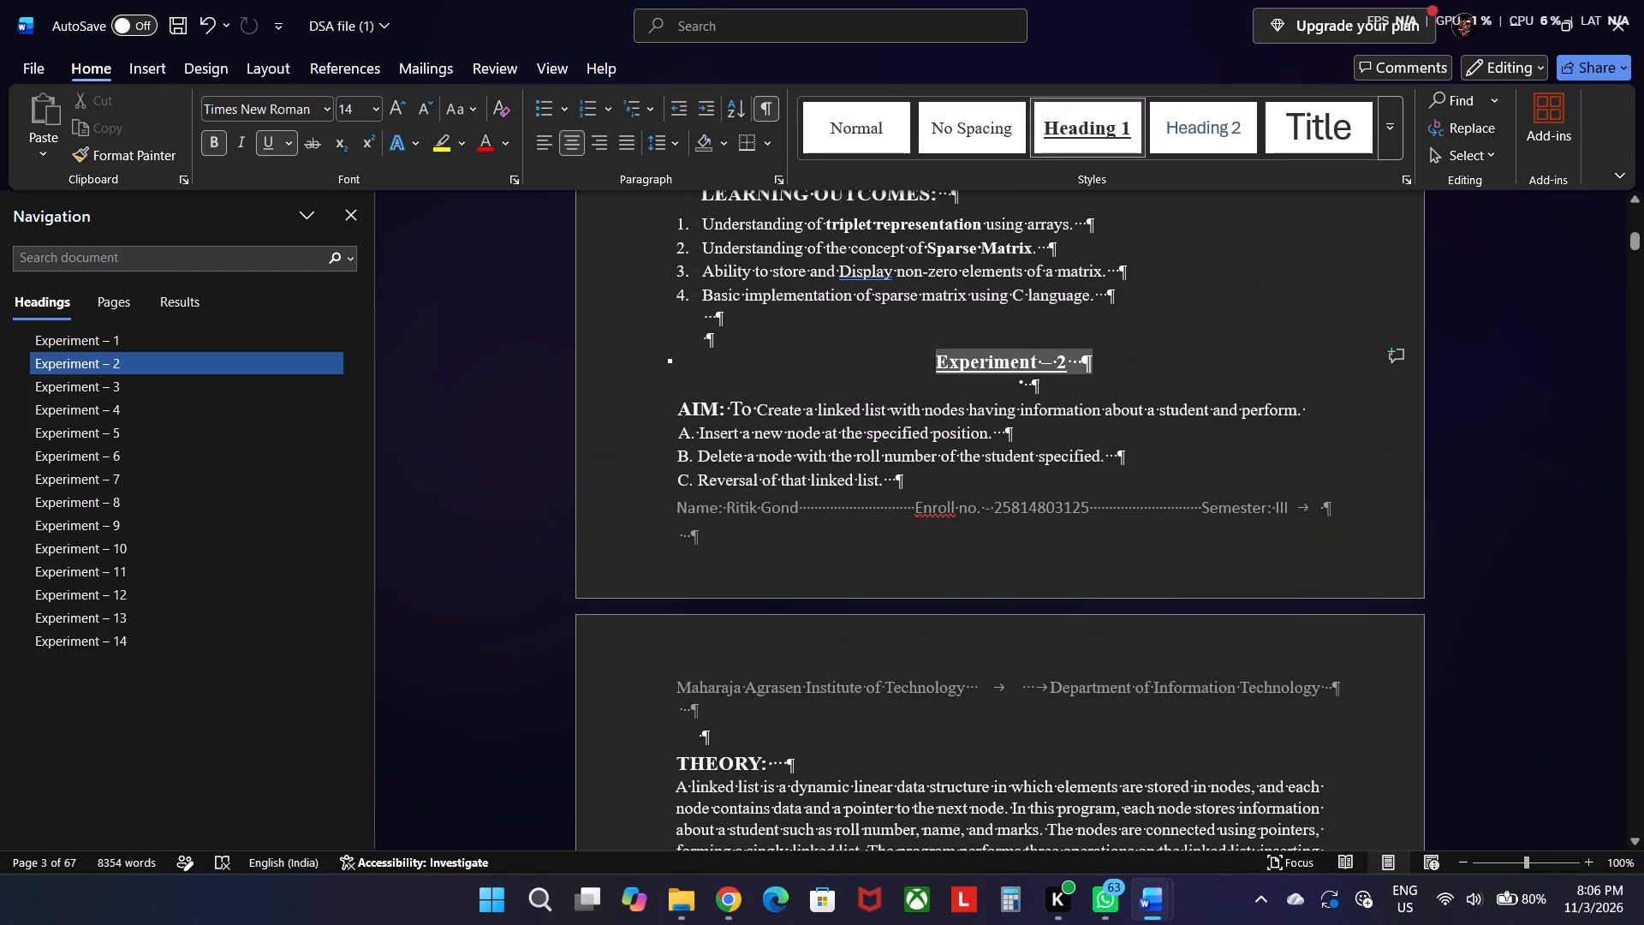
{"action": "left_click_drag", "start_coordinate": [977, 404], "coordinate": [1310, 568]}
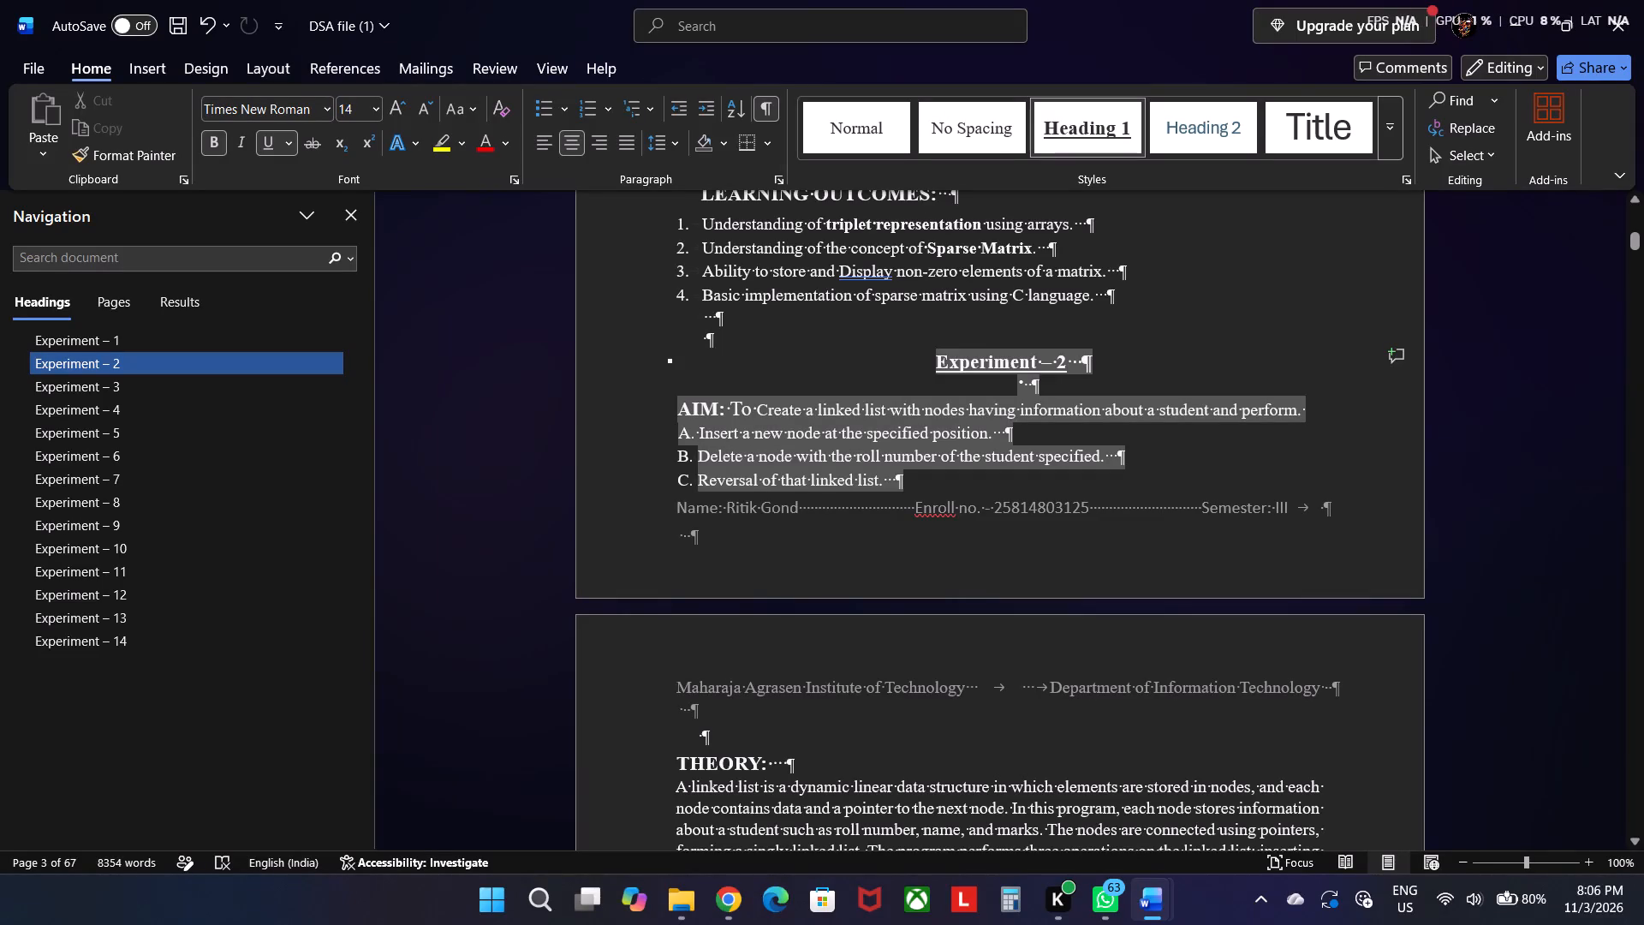
{"action": "left_click_drag", "start_coordinate": [1310, 568], "coordinate": [827, 361]}
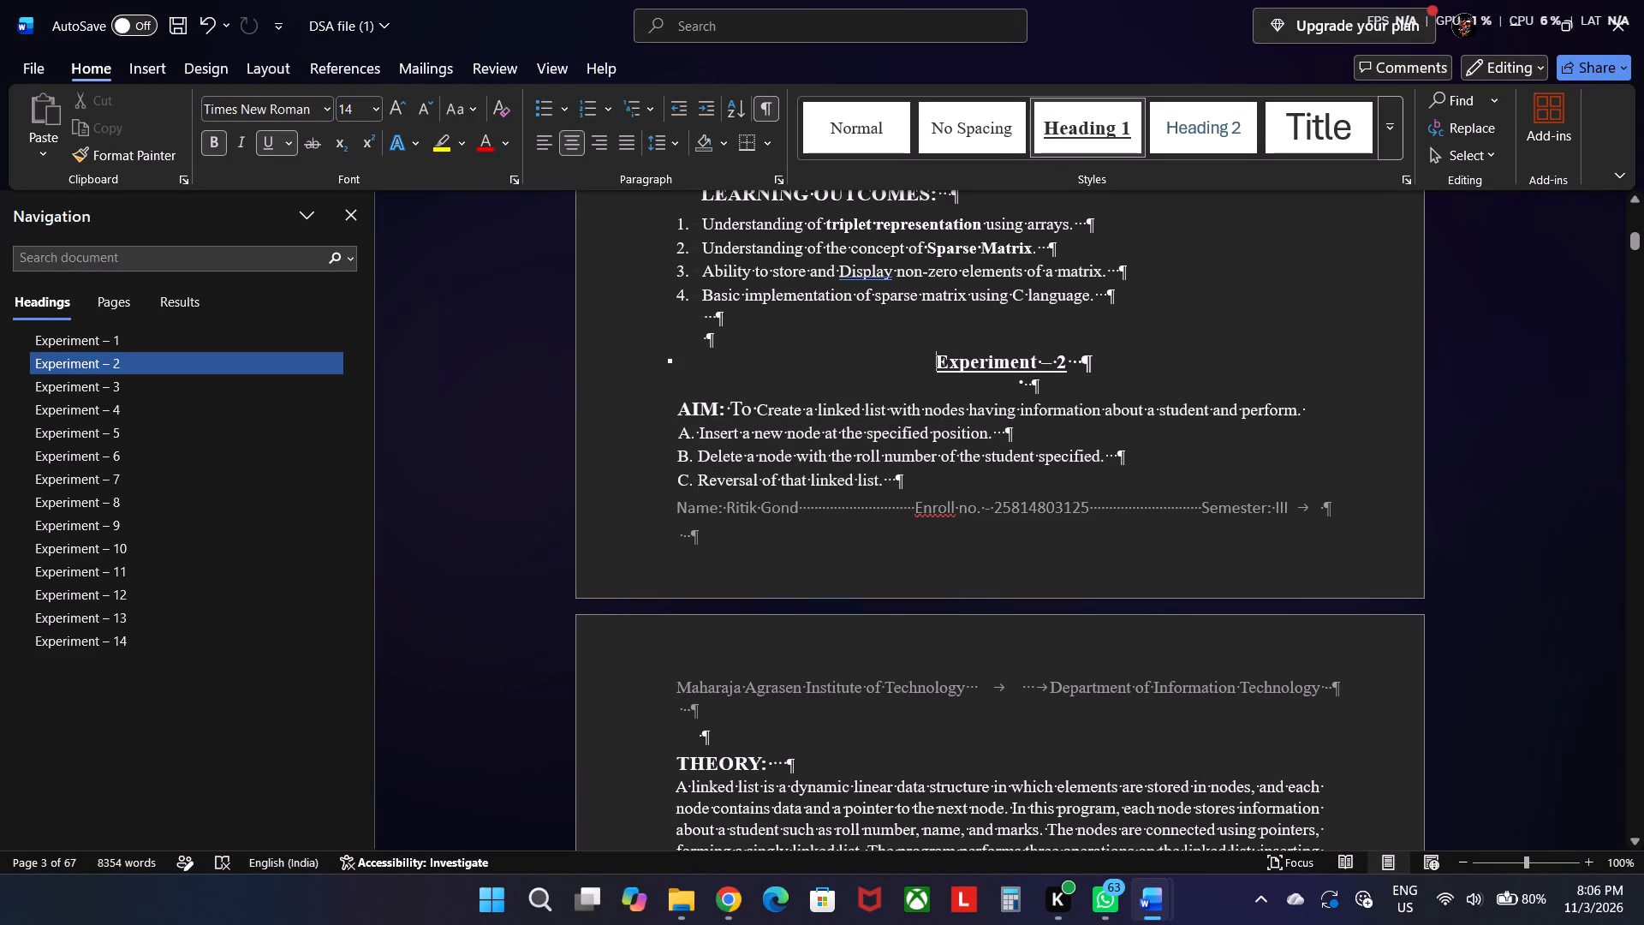
{"action": "left_click_drag", "start_coordinate": [904, 354], "coordinate": [948, 391]}
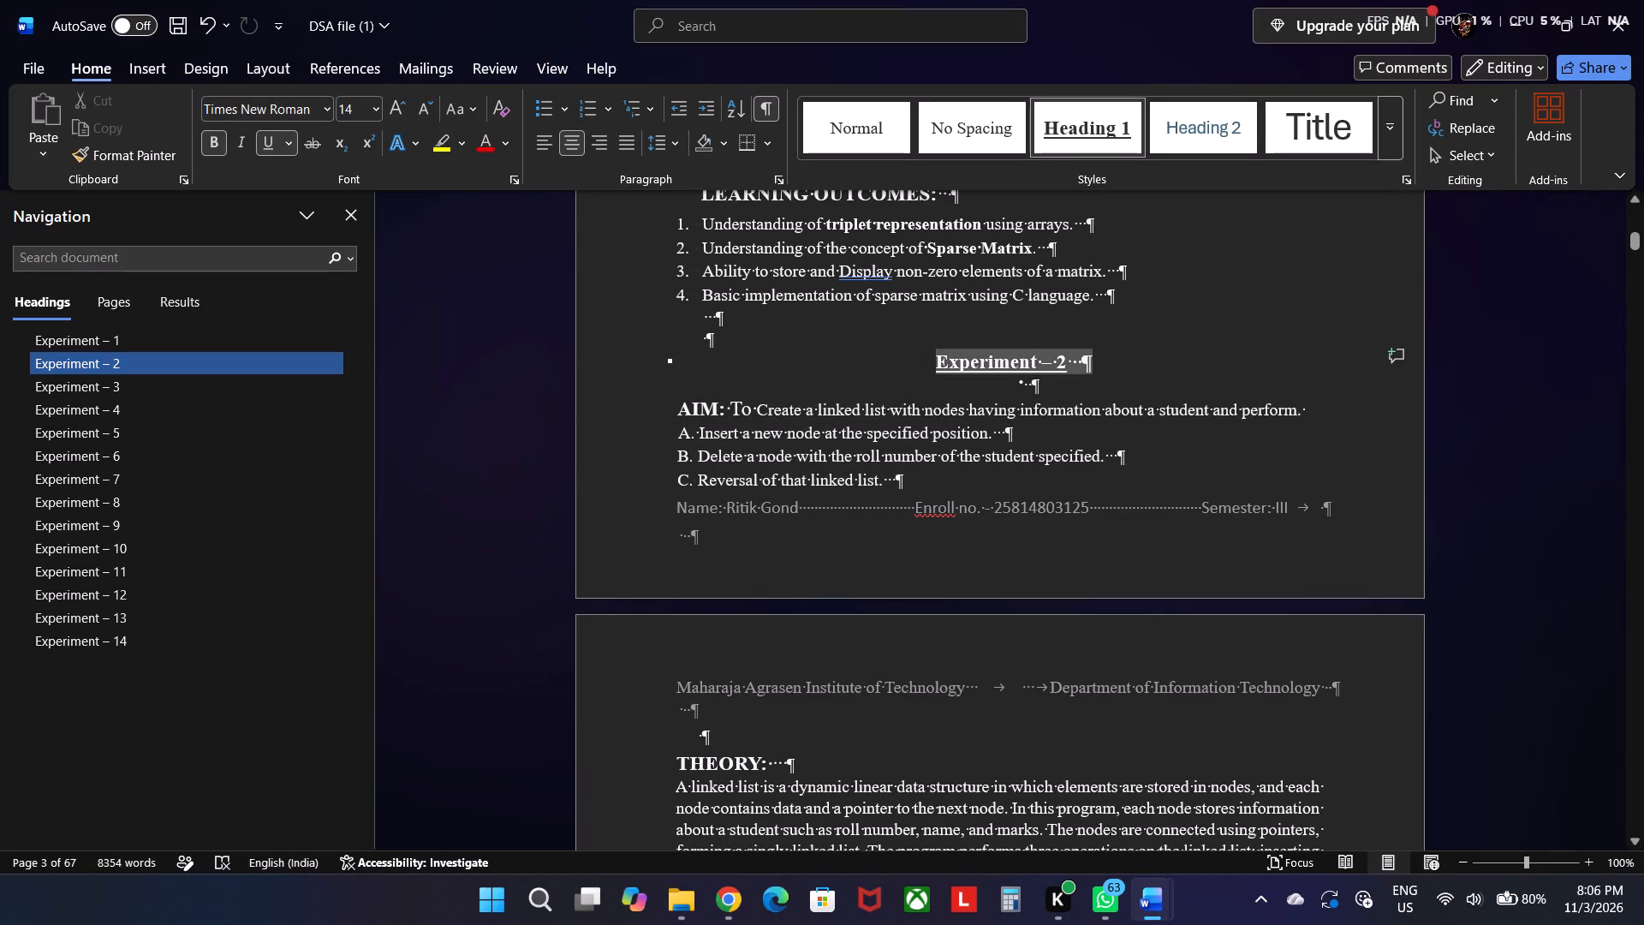
{"action": "left_click_drag", "start_coordinate": [948, 391], "coordinate": [980, 496]}
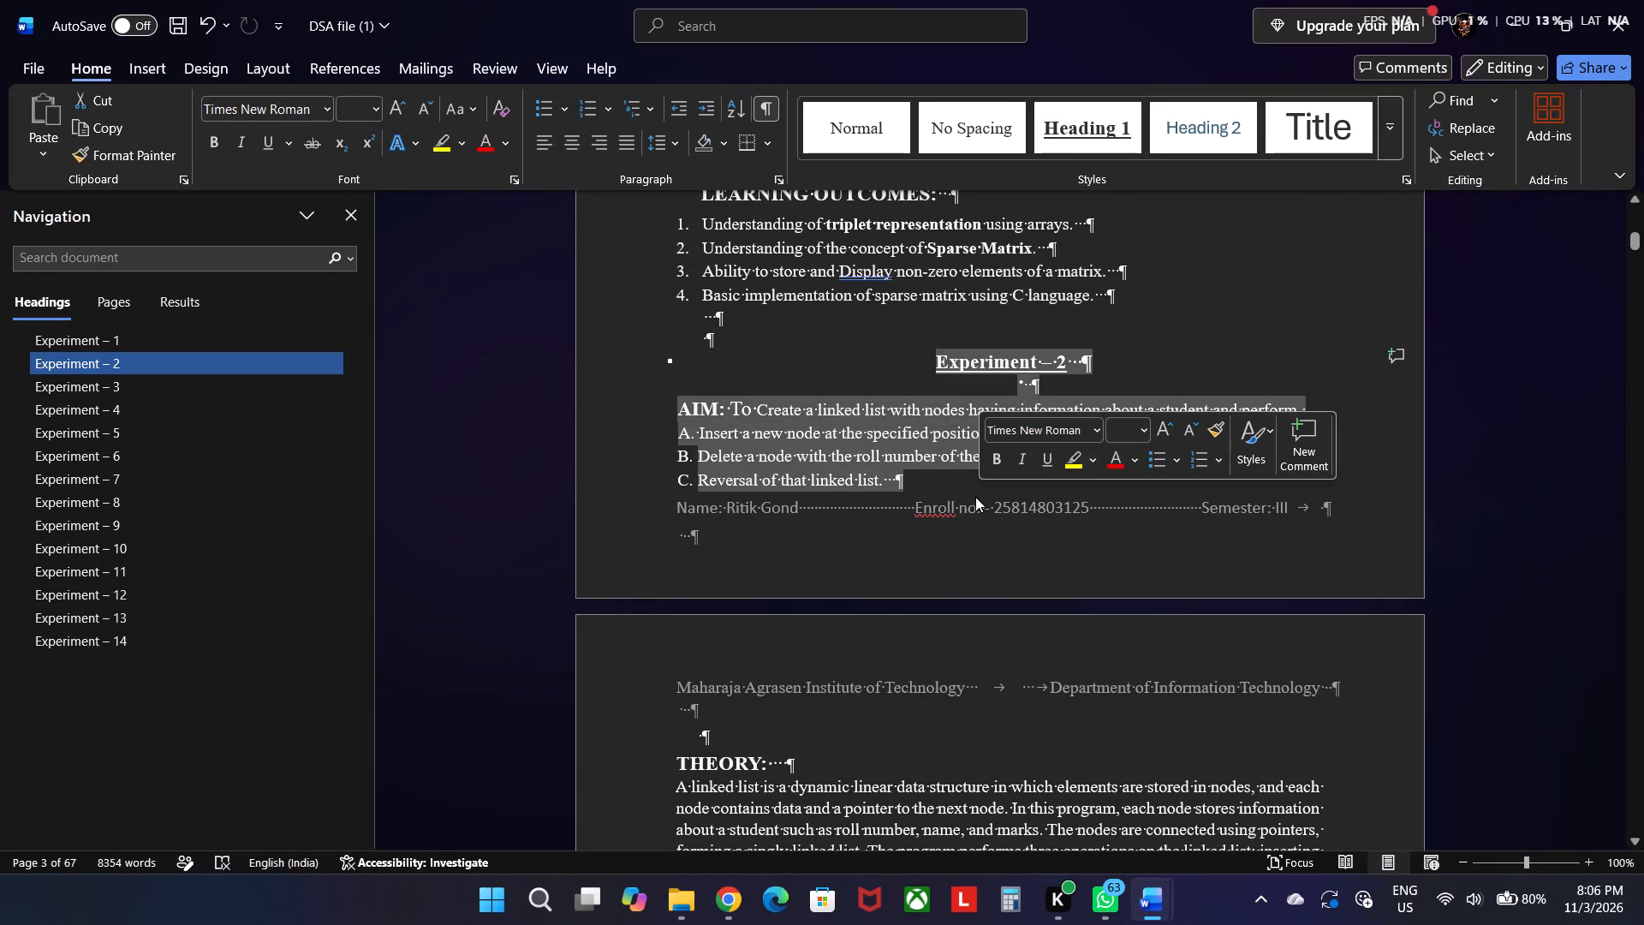
{"action": "key", "text": "ctrl+c"}
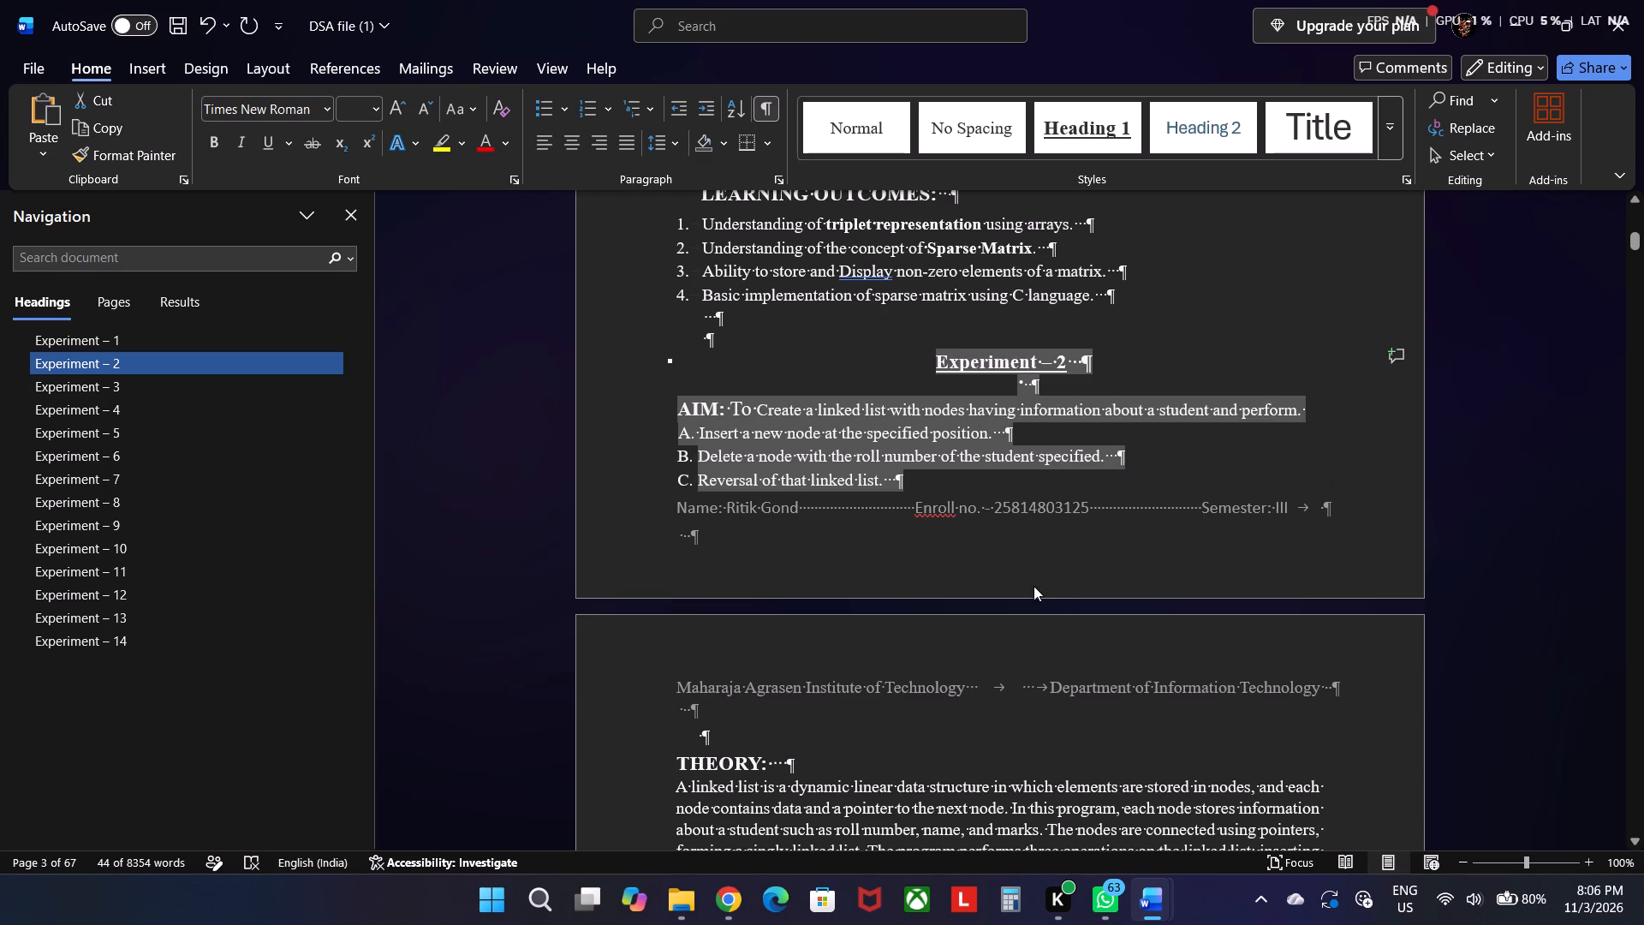
Insert a page break after item C of the Experiment – 2 aim, ahead of its THEORY page.
{"action": "scroll", "coordinate": [1038, 602], "scroll_direction": "down", "scroll_amount": 1}
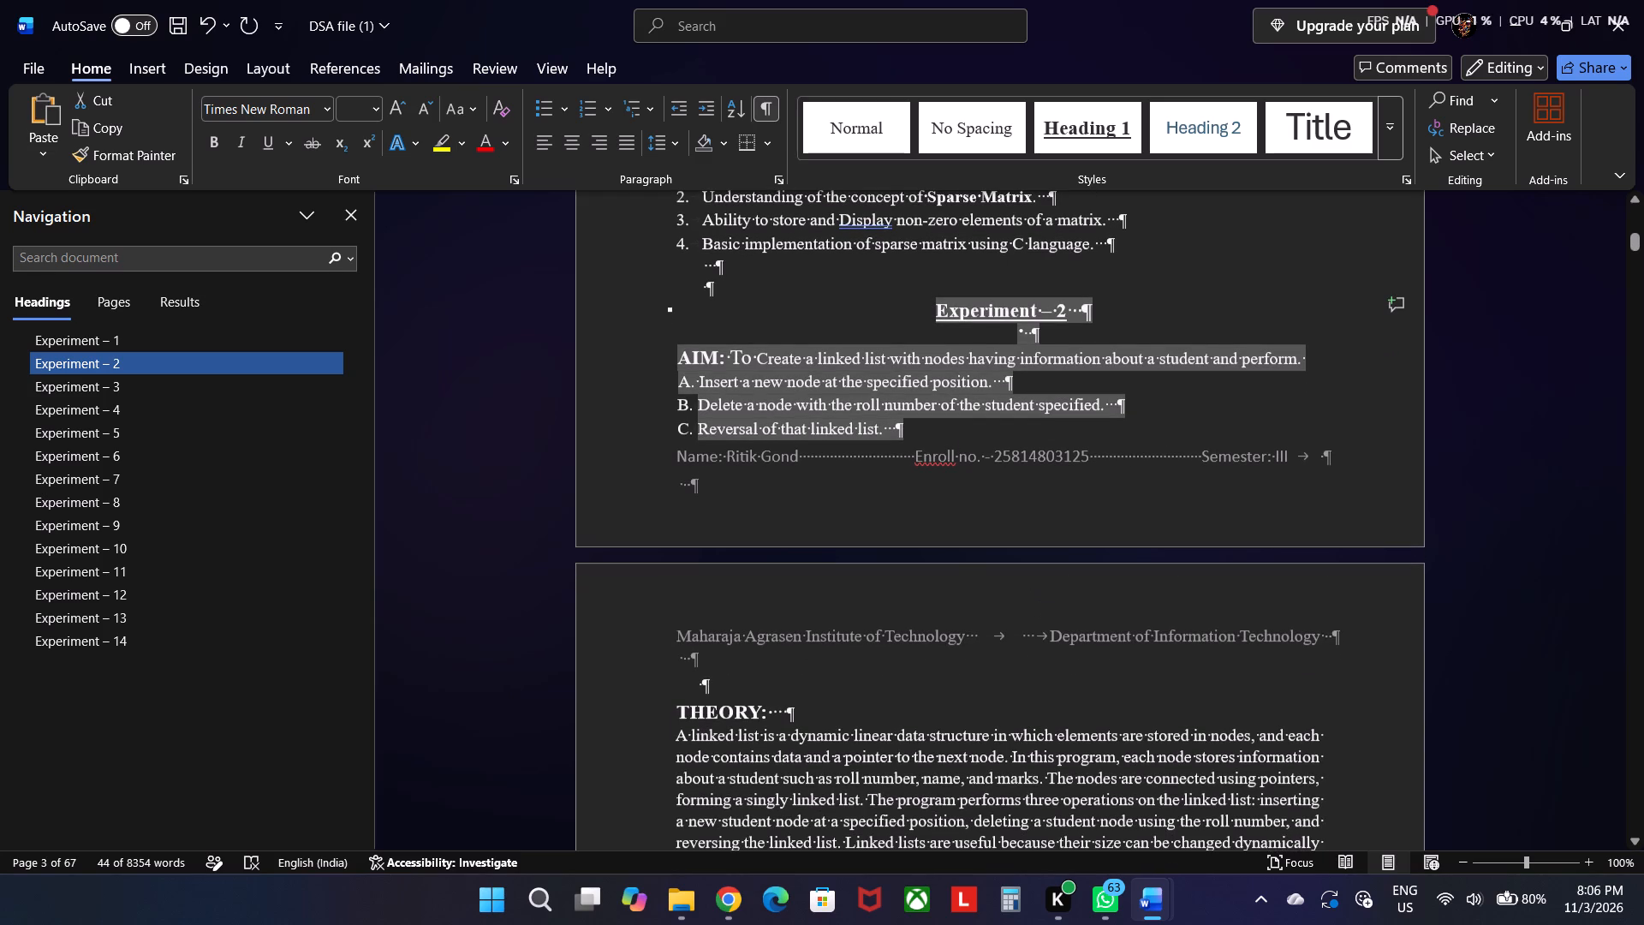
{"action": "left_click", "coordinate": [938, 553]}
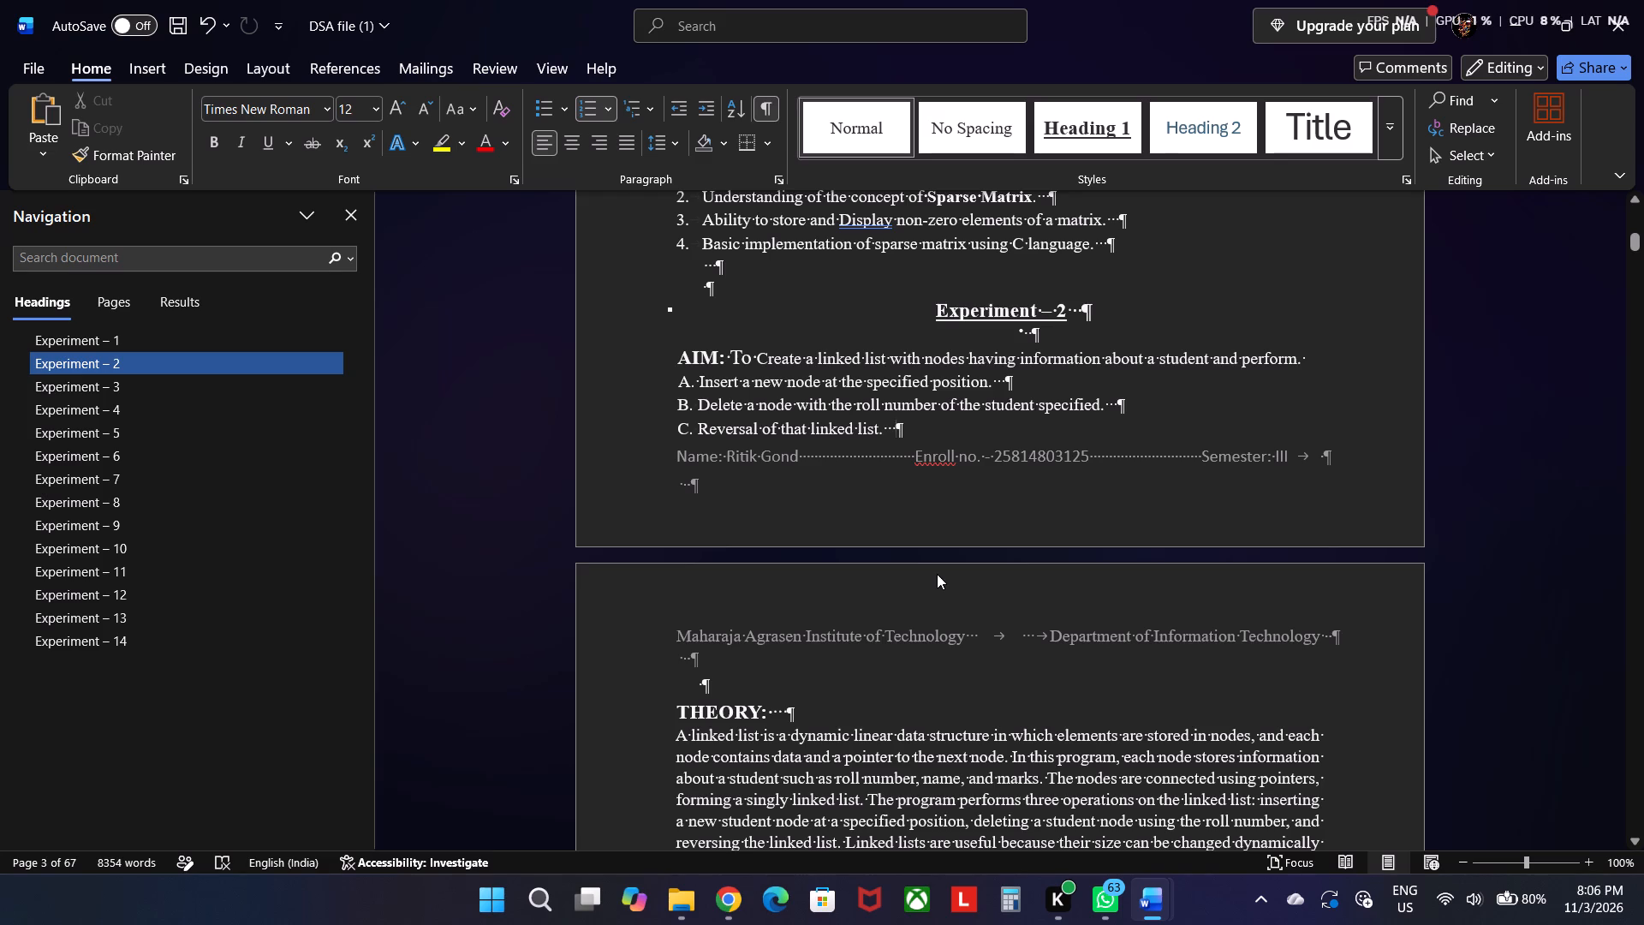
{"action": "key", "text": "ctrl+Return"}
{"action": "scroll", "coordinate": [937, 574], "scroll_direction": "down", "scroll_amount": 1}
{"action": "scroll", "coordinate": [937, 574], "scroll_direction": "up", "scroll_amount": 2}
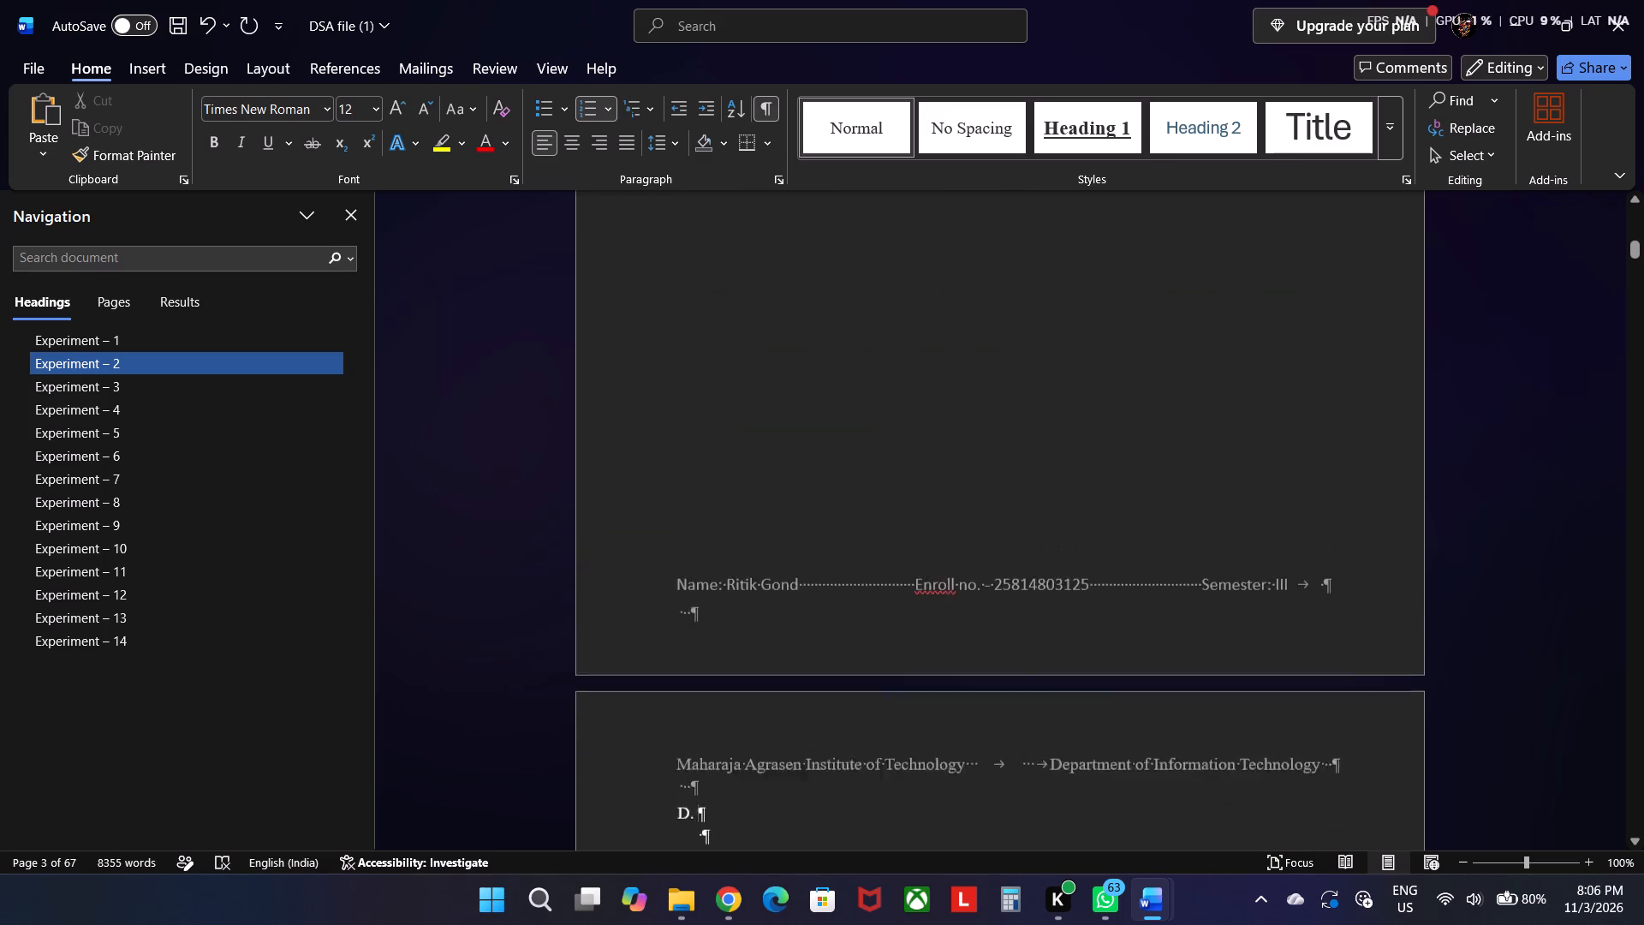
{"action": "scroll", "coordinate": [937, 574], "scroll_direction": "up", "scroll_amount": 1}
{"action": "scroll", "coordinate": [937, 574], "scroll_direction": "right", "scroll_amount": 1}
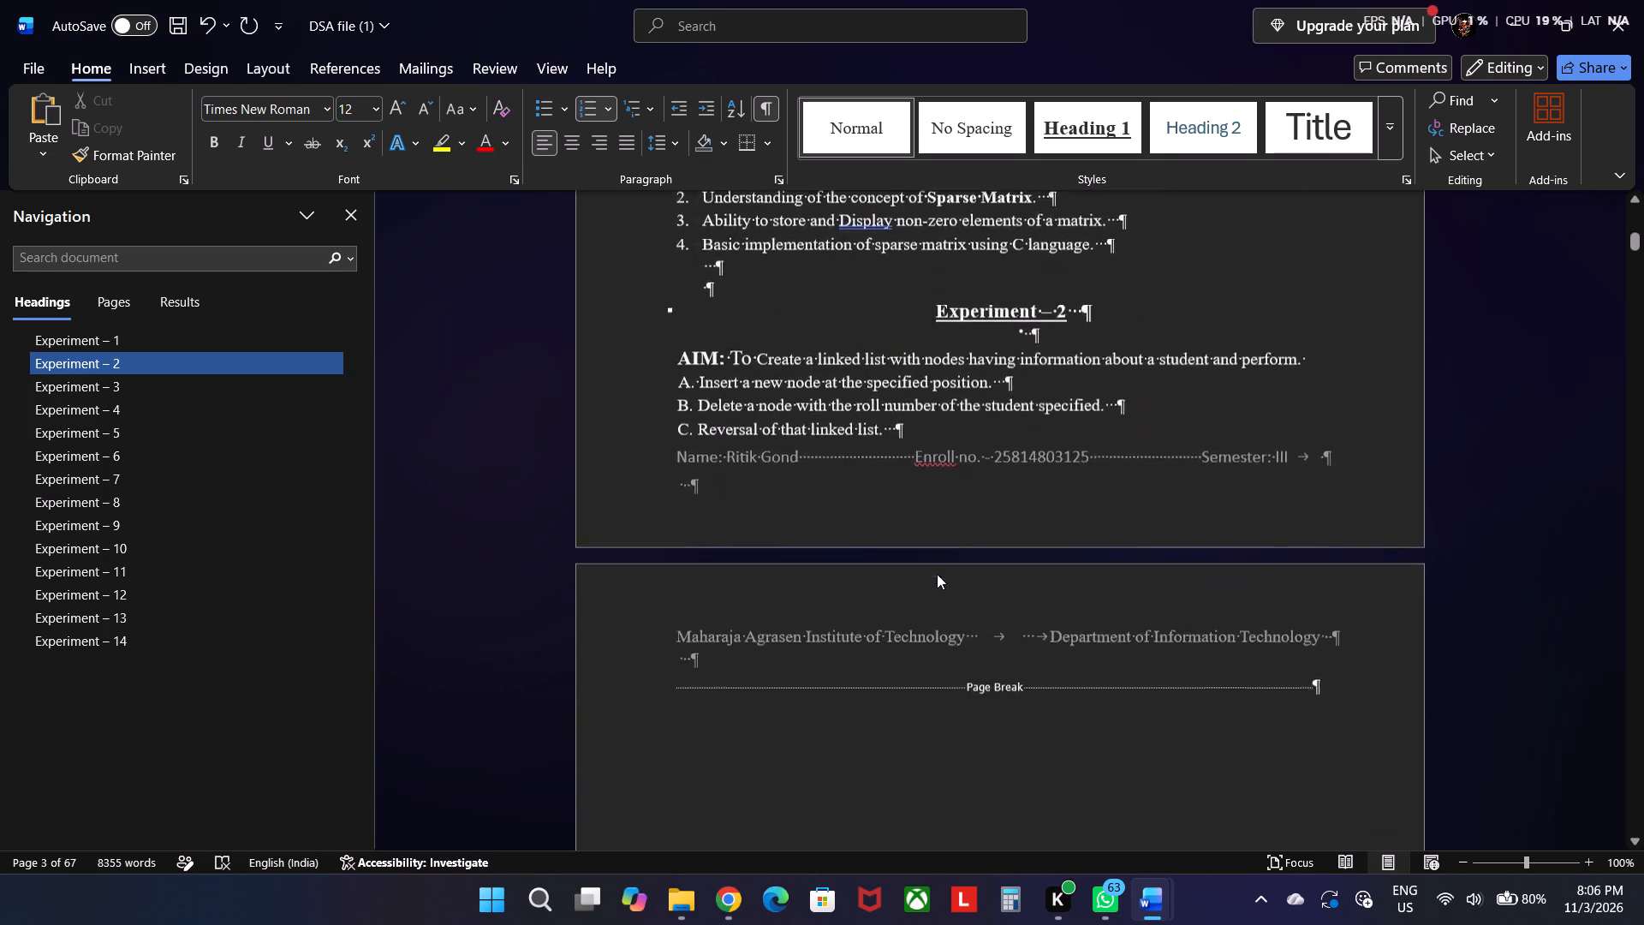
{"action": "scroll", "coordinate": [937, 574], "scroll_direction": "right", "scroll_amount": 1}
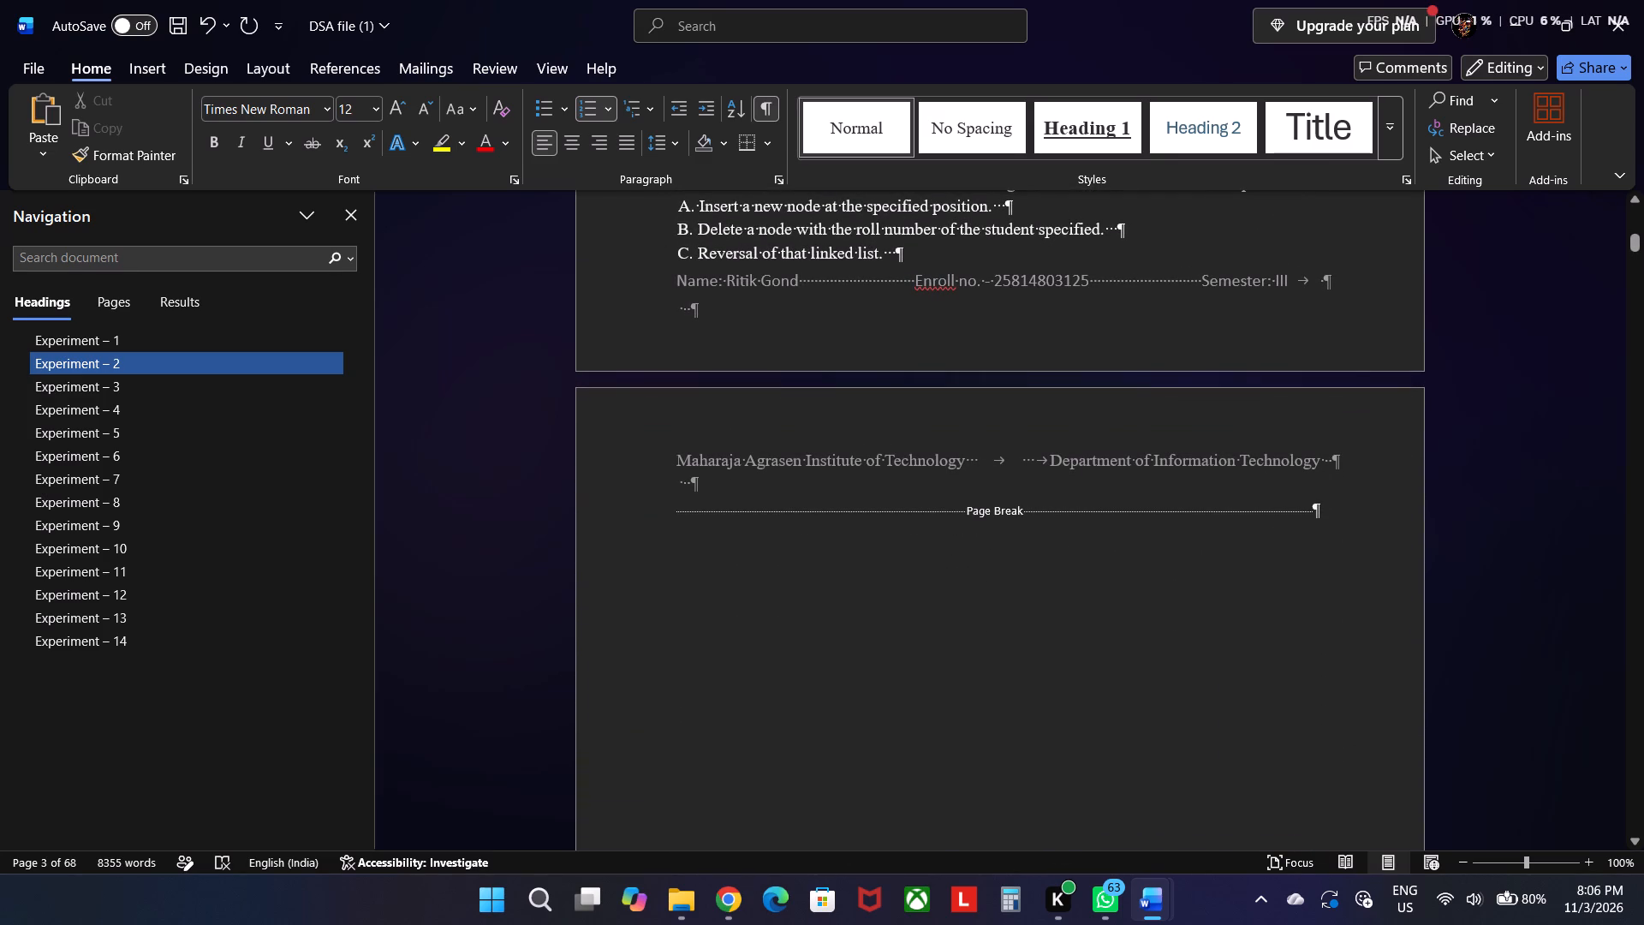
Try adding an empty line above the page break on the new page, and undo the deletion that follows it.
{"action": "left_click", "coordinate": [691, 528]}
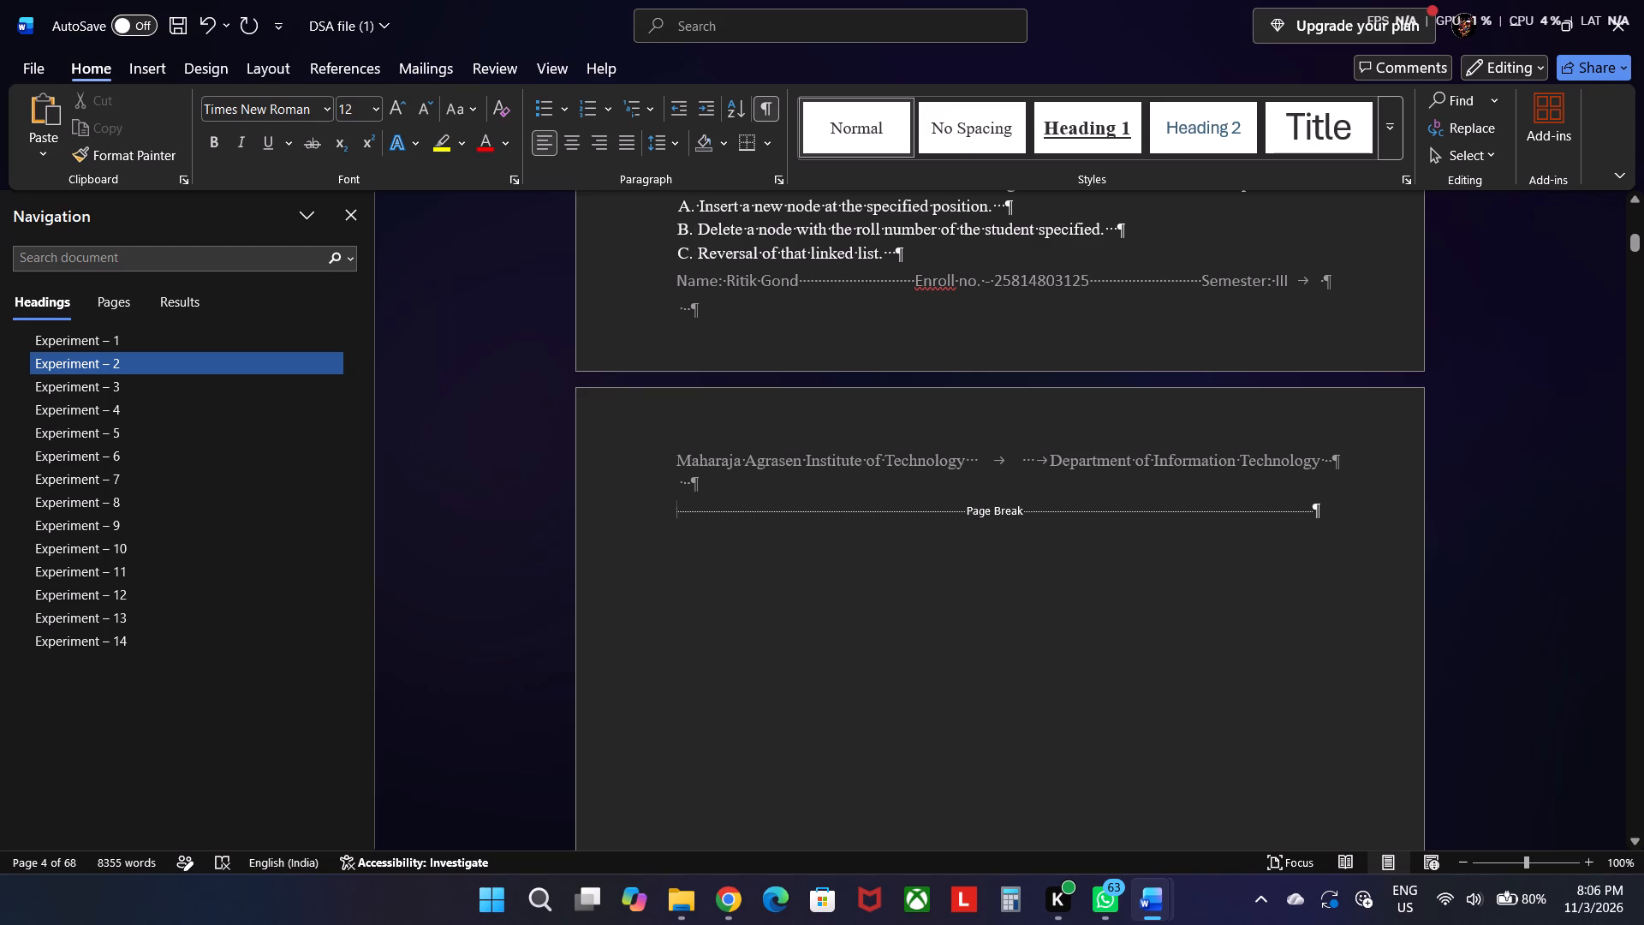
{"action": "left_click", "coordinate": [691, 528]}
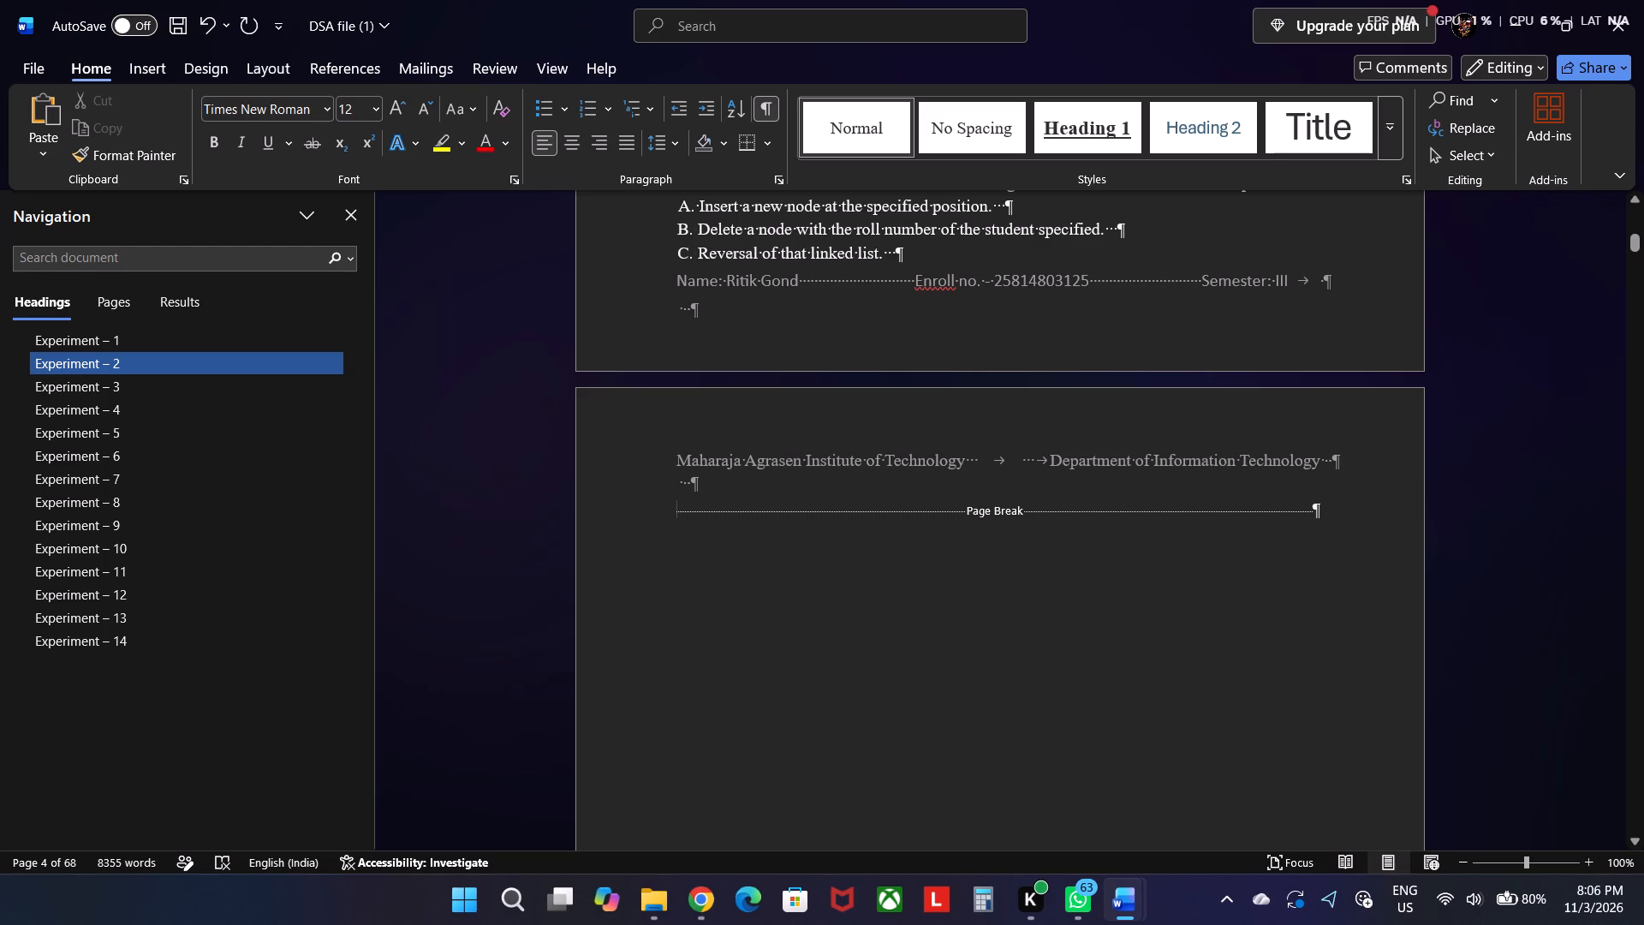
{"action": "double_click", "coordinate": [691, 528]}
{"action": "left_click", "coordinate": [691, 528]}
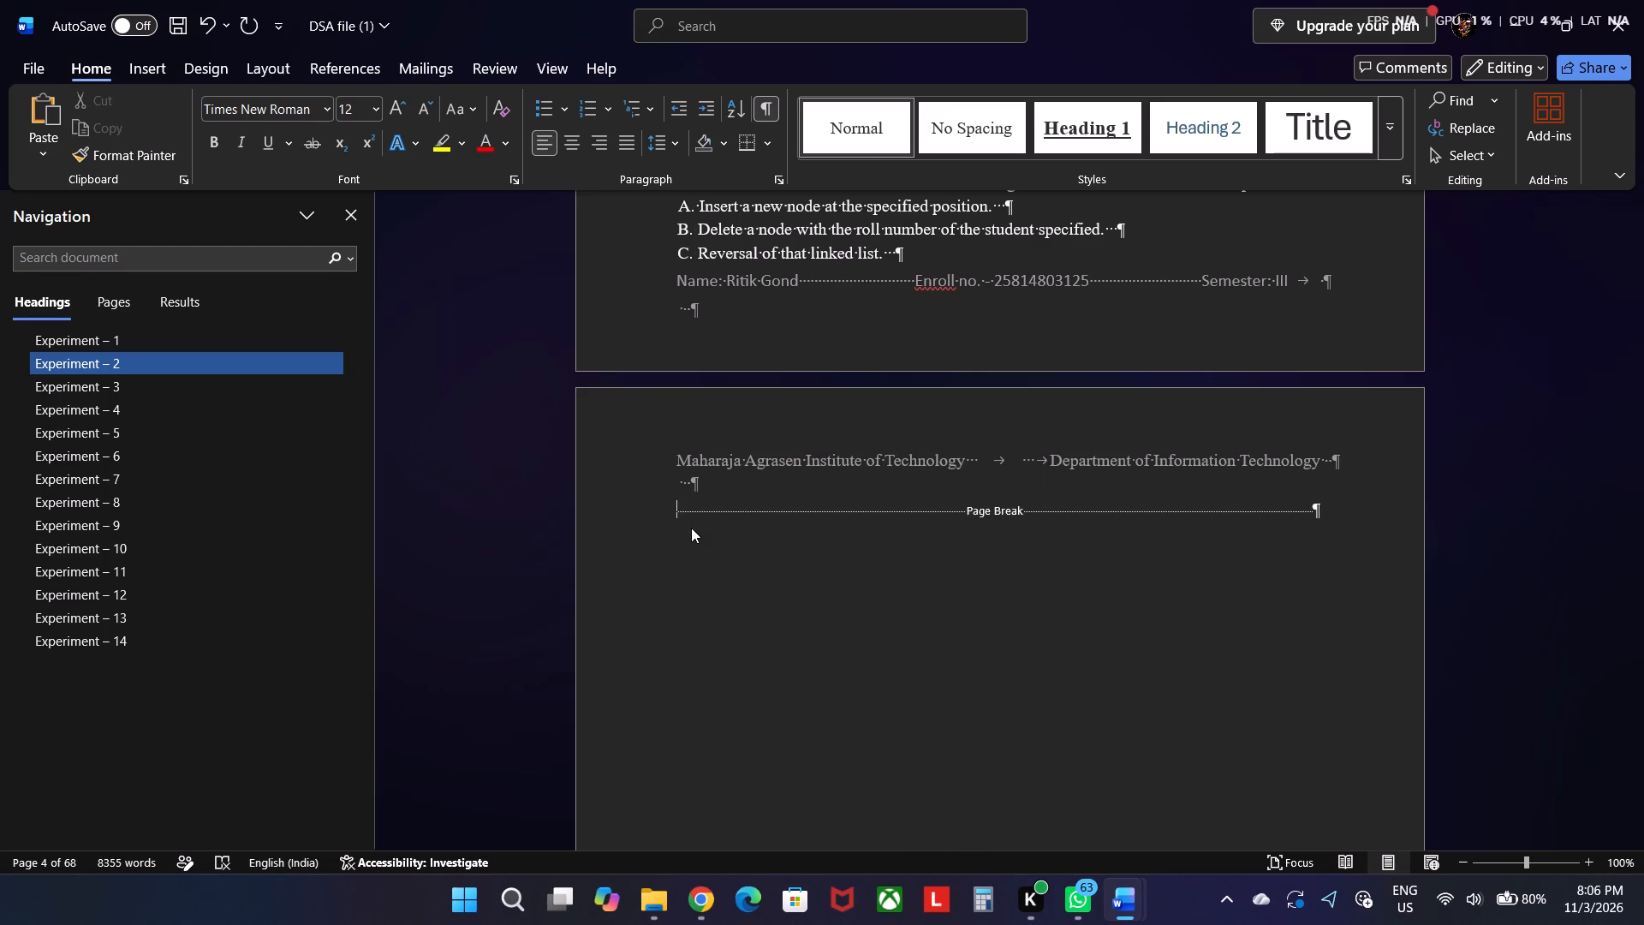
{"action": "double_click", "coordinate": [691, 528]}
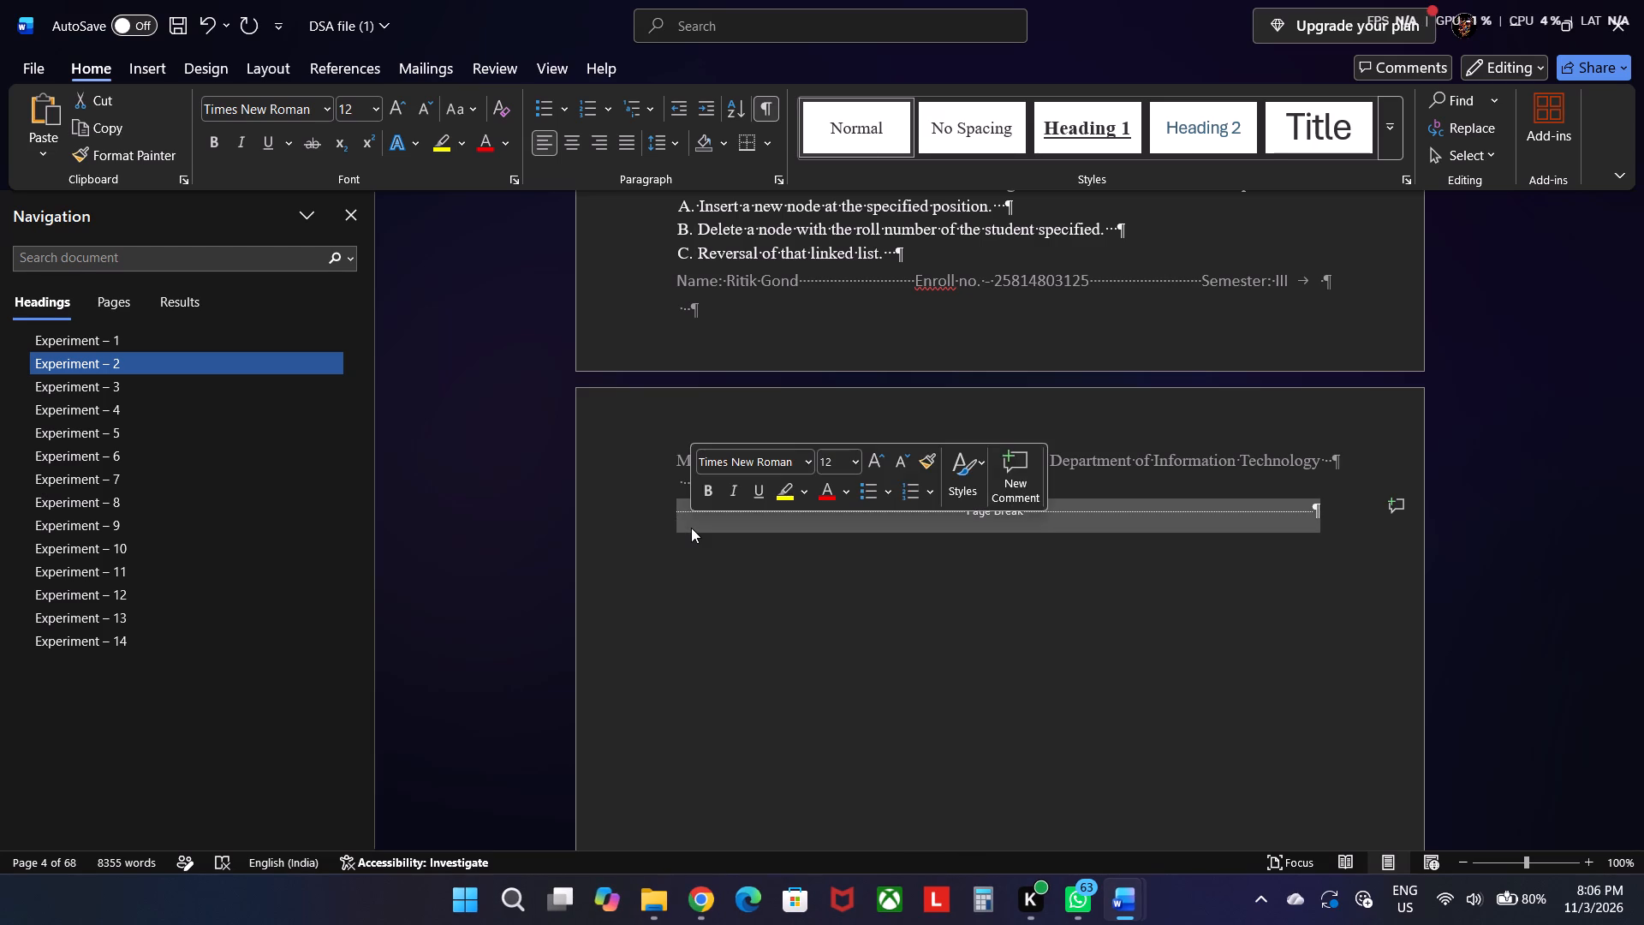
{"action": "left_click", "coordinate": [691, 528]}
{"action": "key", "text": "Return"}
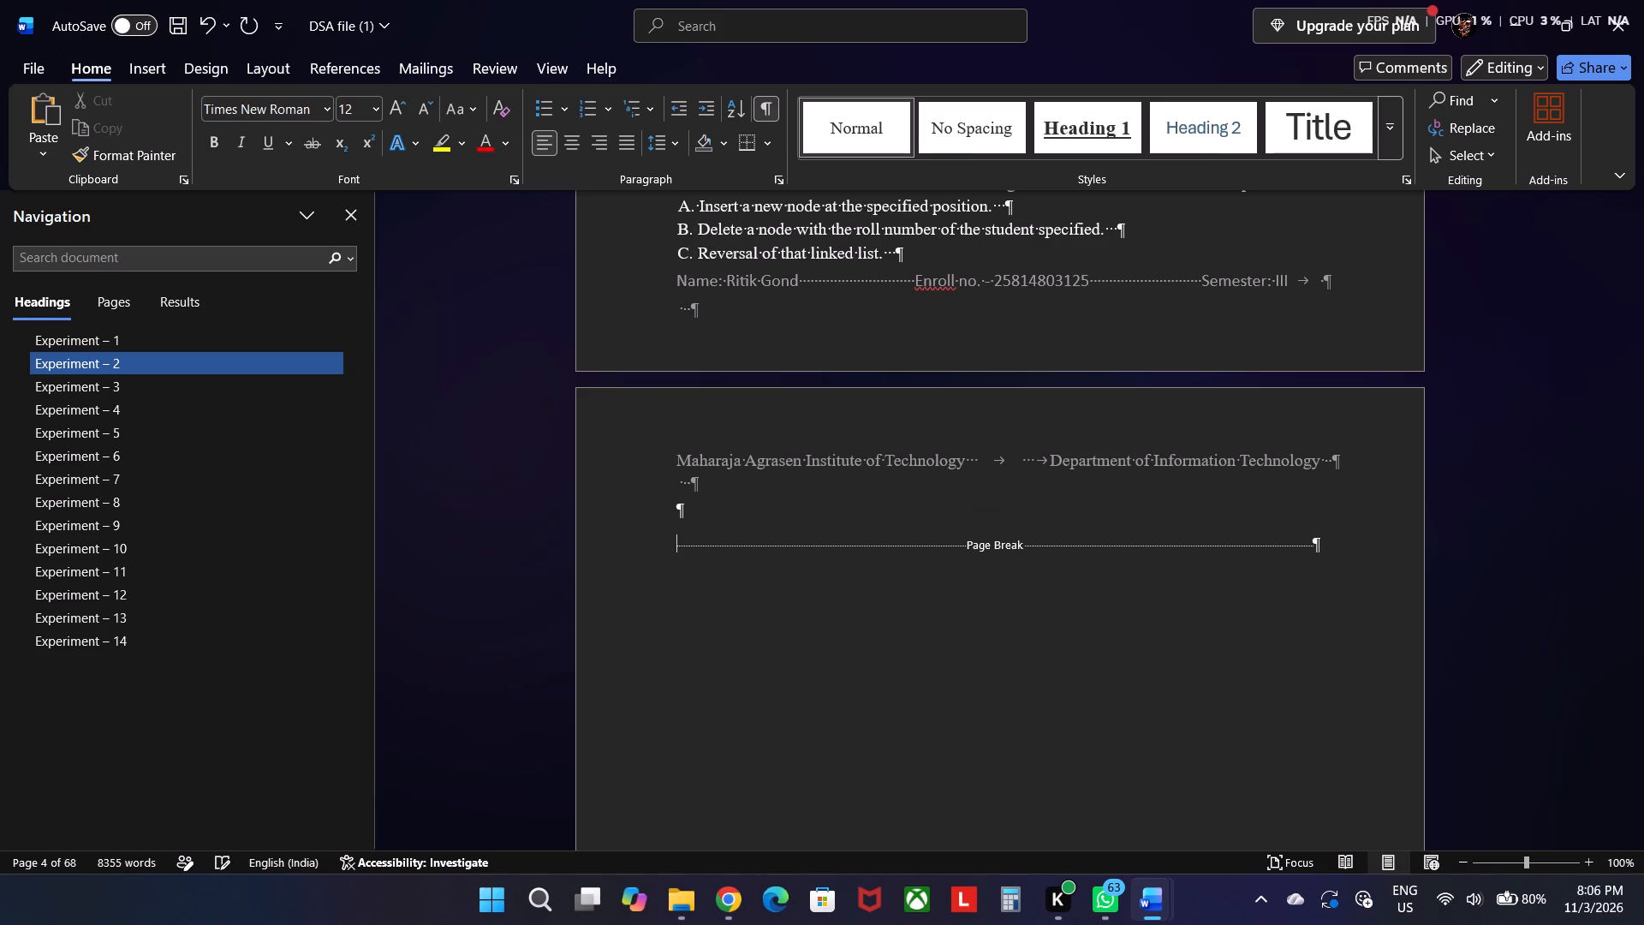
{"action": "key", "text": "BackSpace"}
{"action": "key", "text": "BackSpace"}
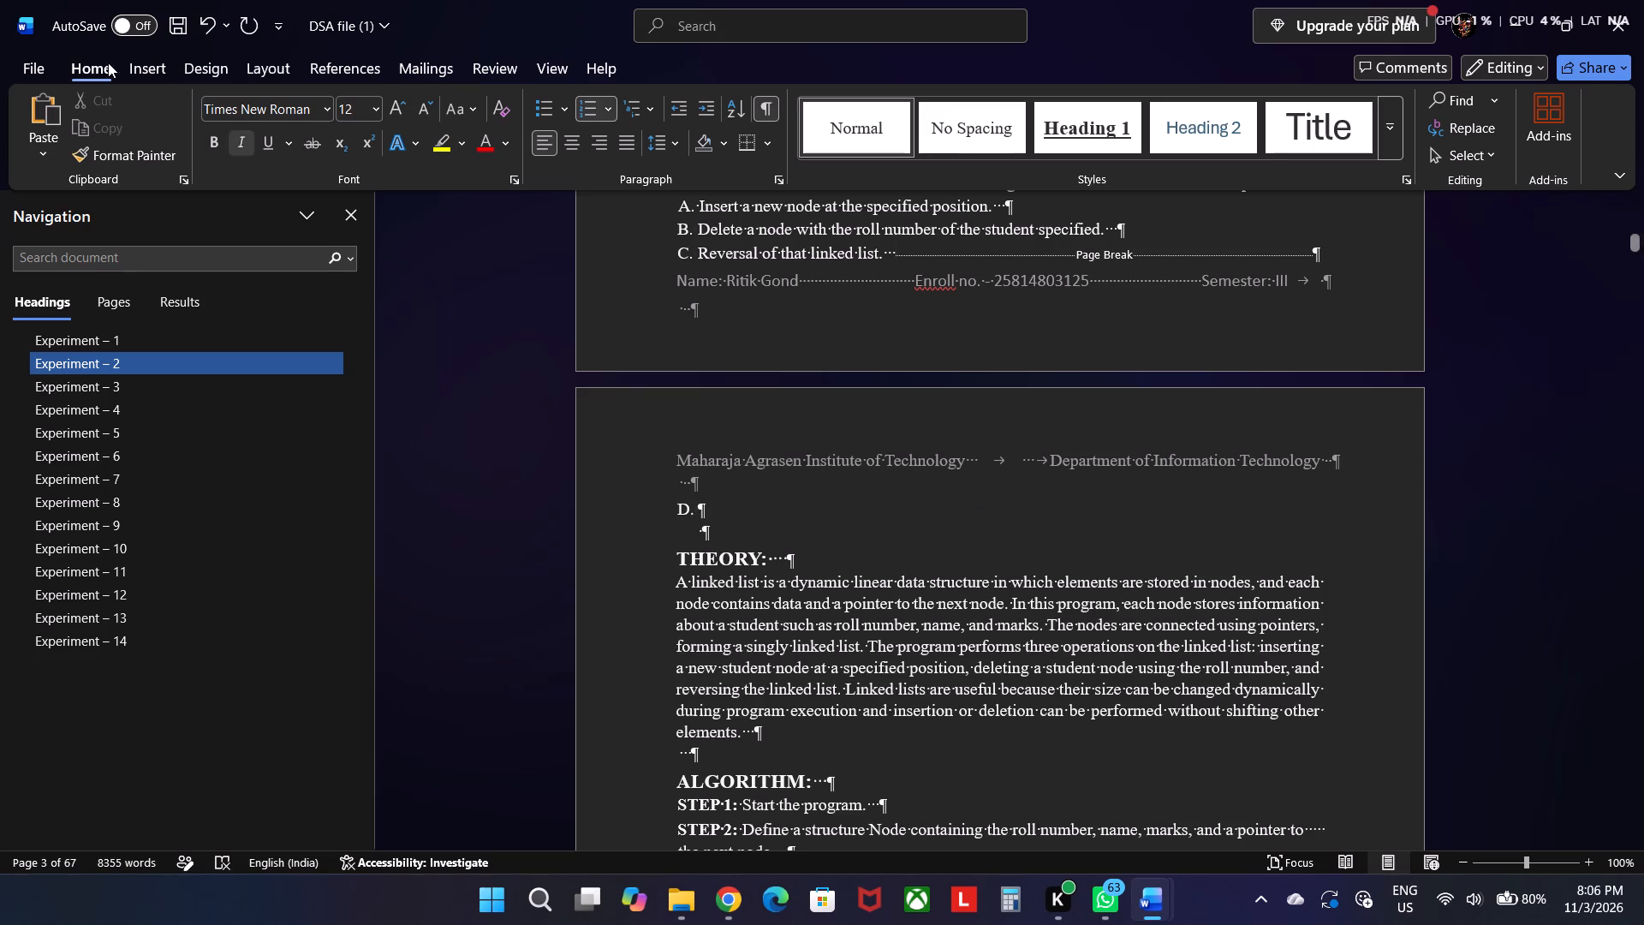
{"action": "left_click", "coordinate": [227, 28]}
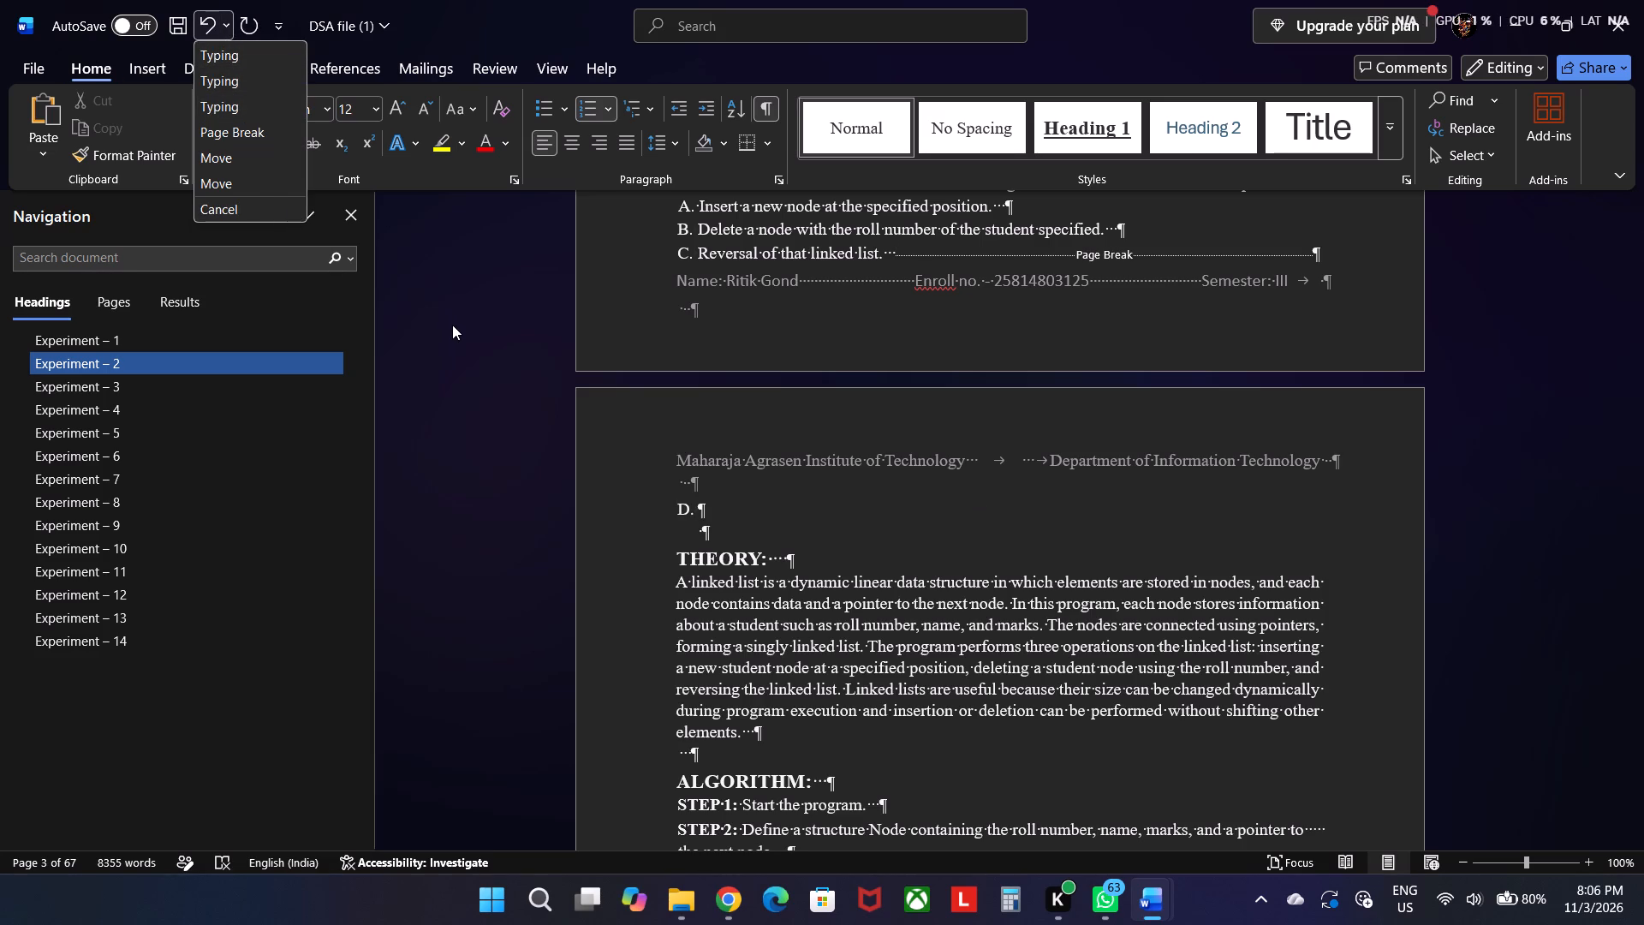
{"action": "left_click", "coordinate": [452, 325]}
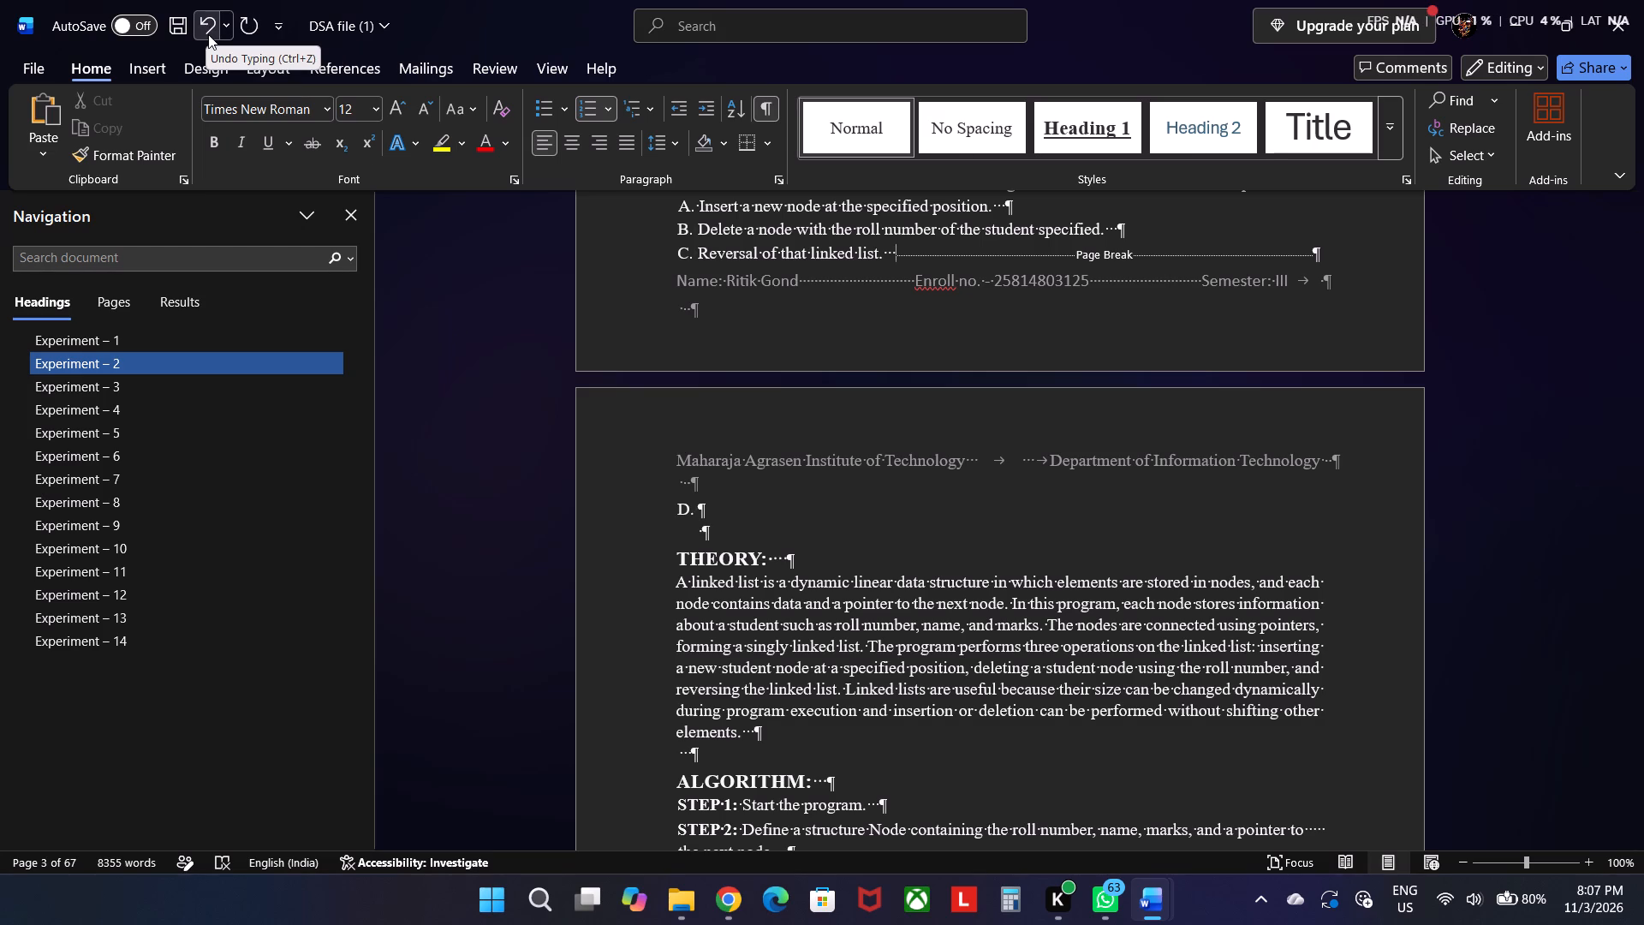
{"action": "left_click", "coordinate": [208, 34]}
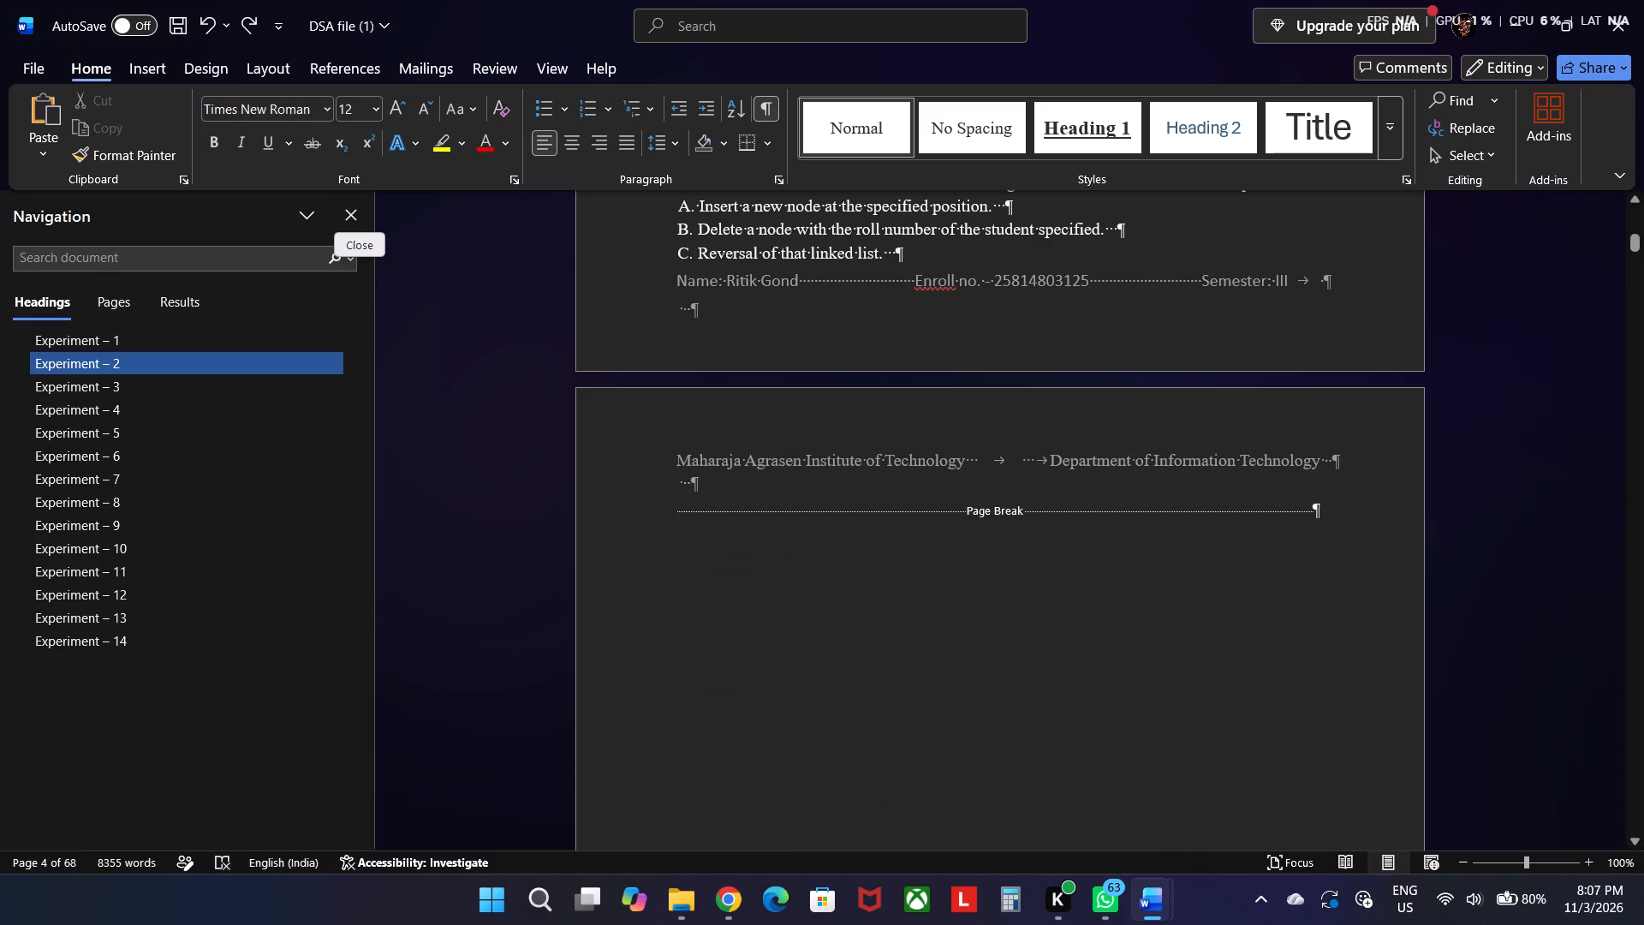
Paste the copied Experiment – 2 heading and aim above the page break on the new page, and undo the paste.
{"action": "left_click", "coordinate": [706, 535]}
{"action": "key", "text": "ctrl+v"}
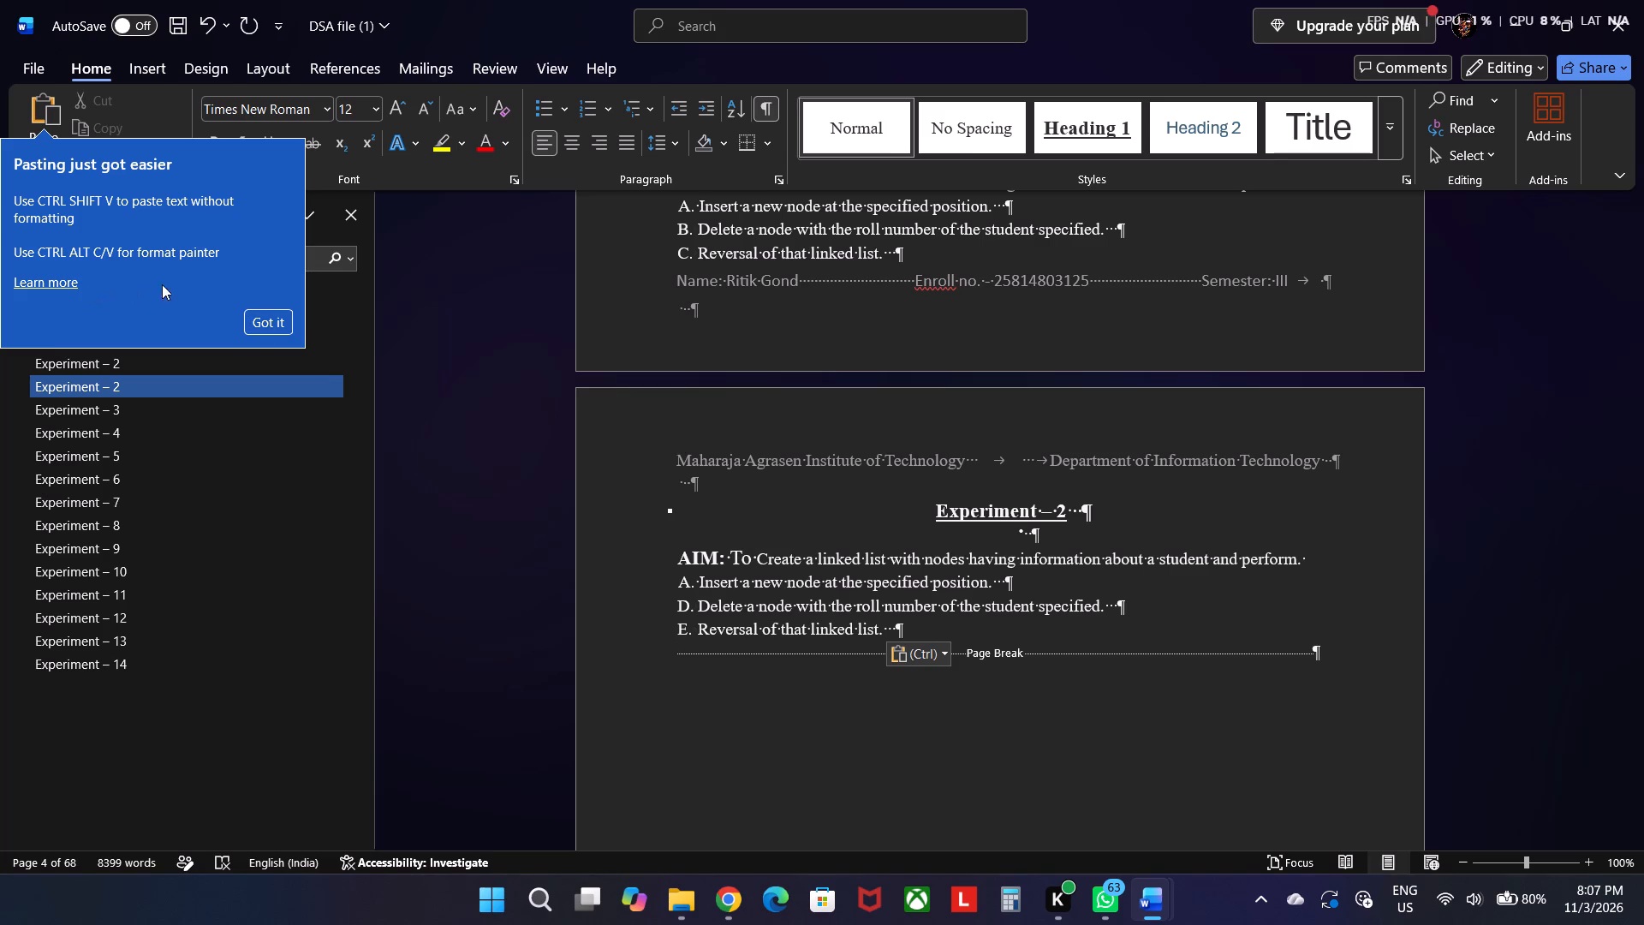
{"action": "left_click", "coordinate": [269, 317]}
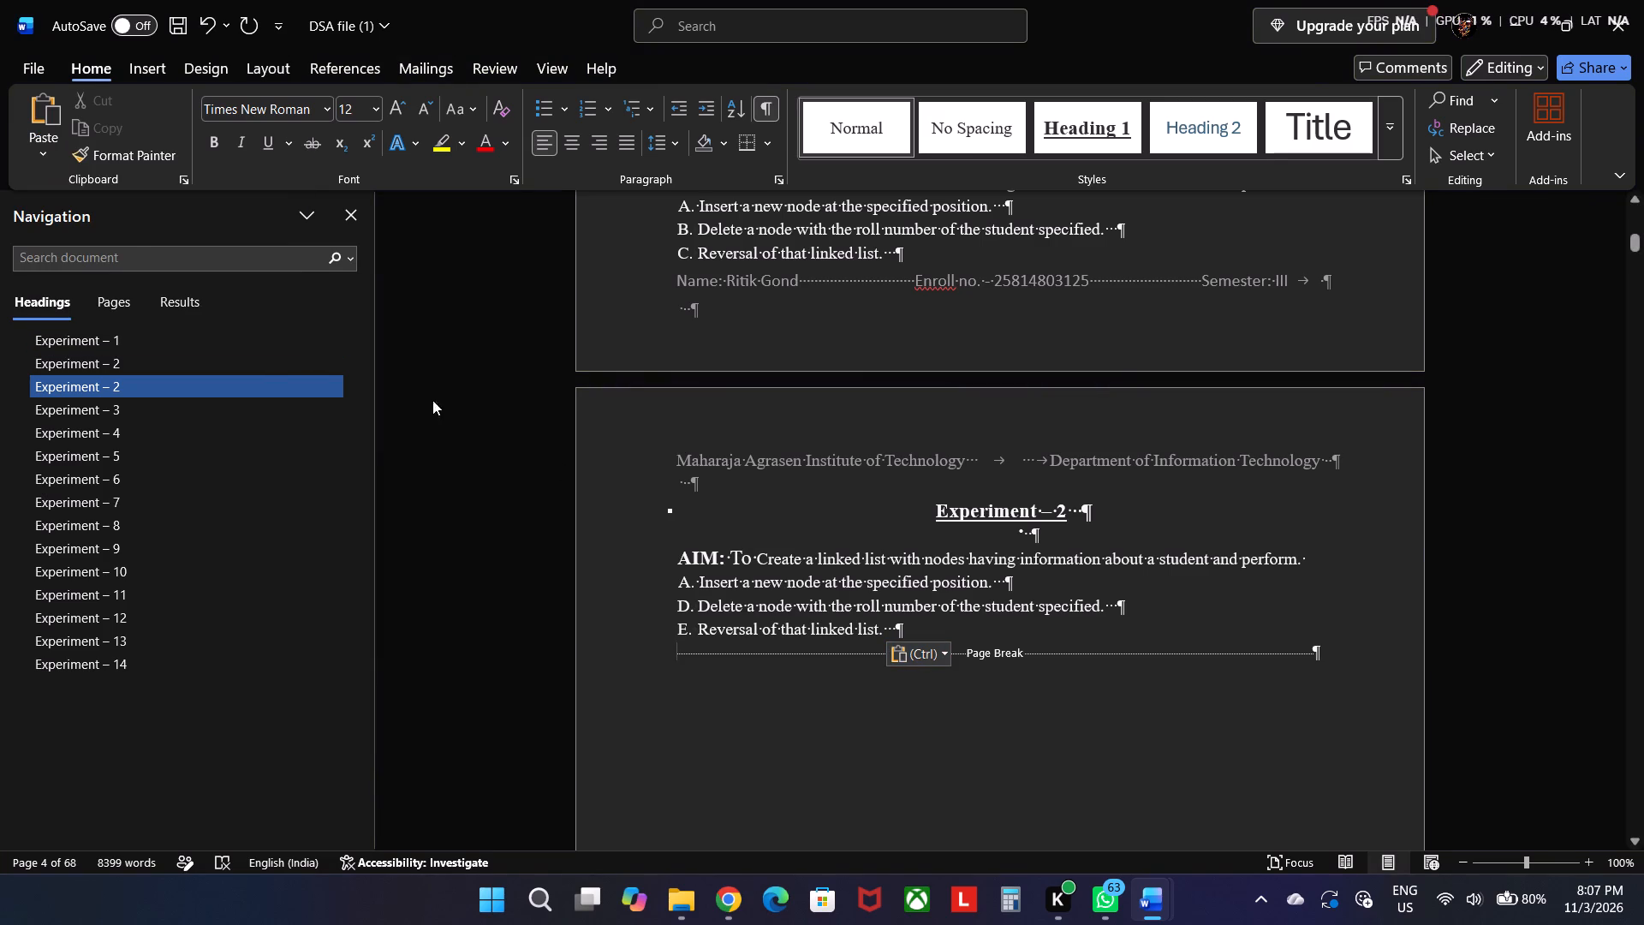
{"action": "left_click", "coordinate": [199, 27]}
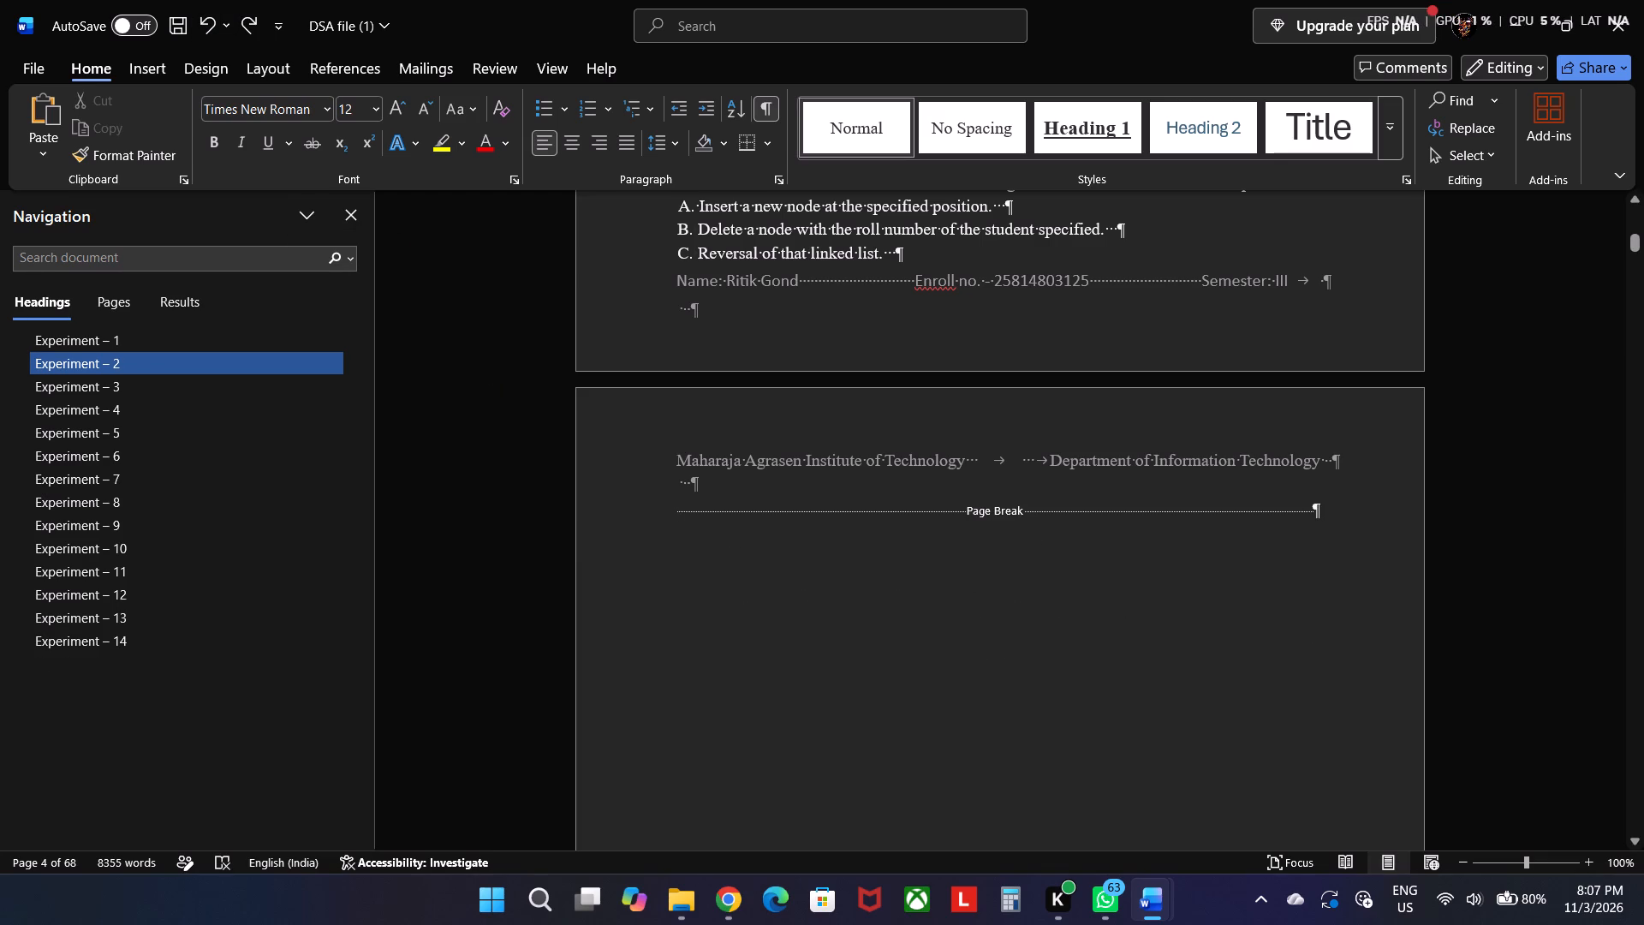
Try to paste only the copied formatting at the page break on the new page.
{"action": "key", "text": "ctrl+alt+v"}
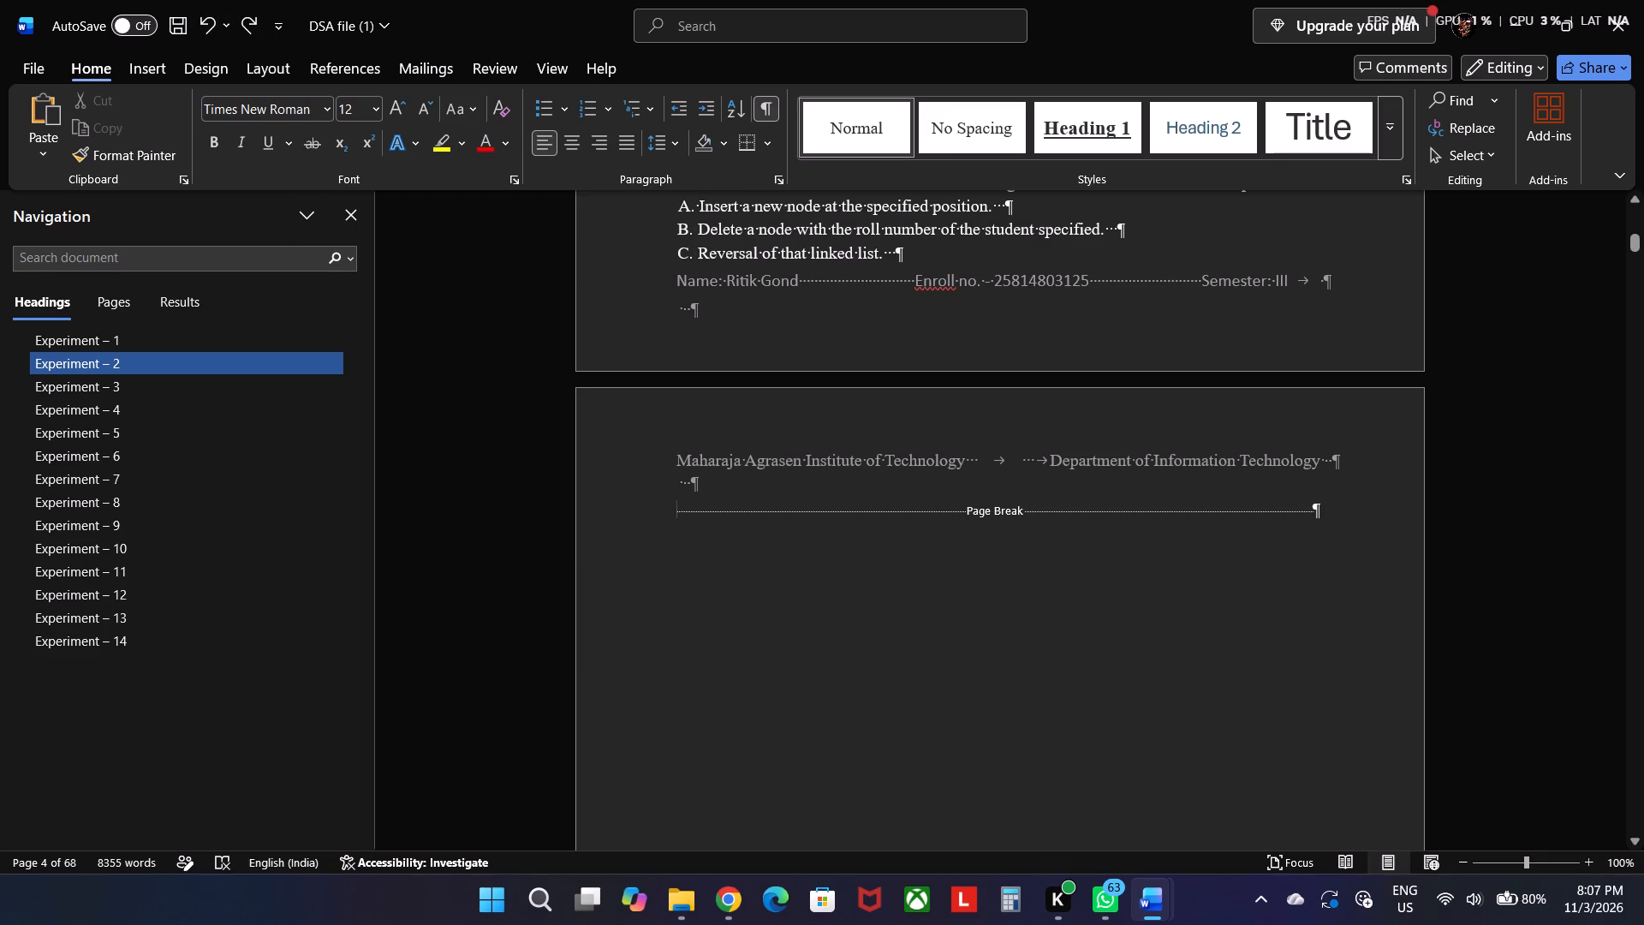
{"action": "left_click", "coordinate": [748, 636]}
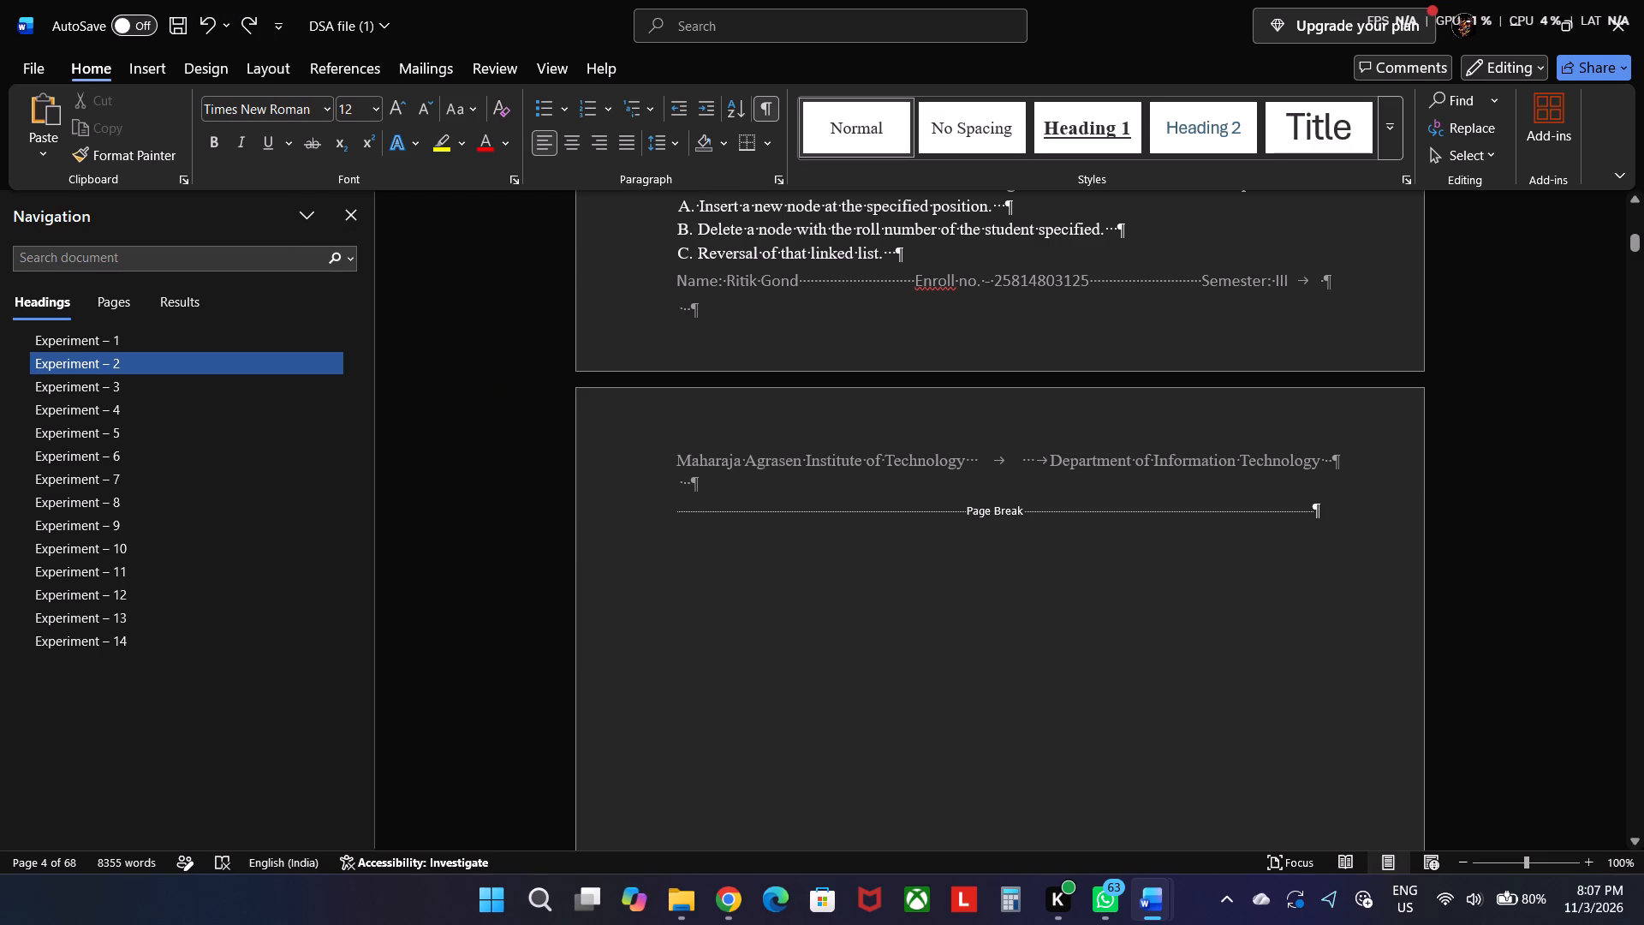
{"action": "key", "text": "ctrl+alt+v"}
Copy the Experiment – 2 heading and its AIM text through item C again, keeping the heading's content expanded.
{"action": "scroll", "coordinate": [748, 641], "scroll_direction": "up", "scroll_amount": 1}
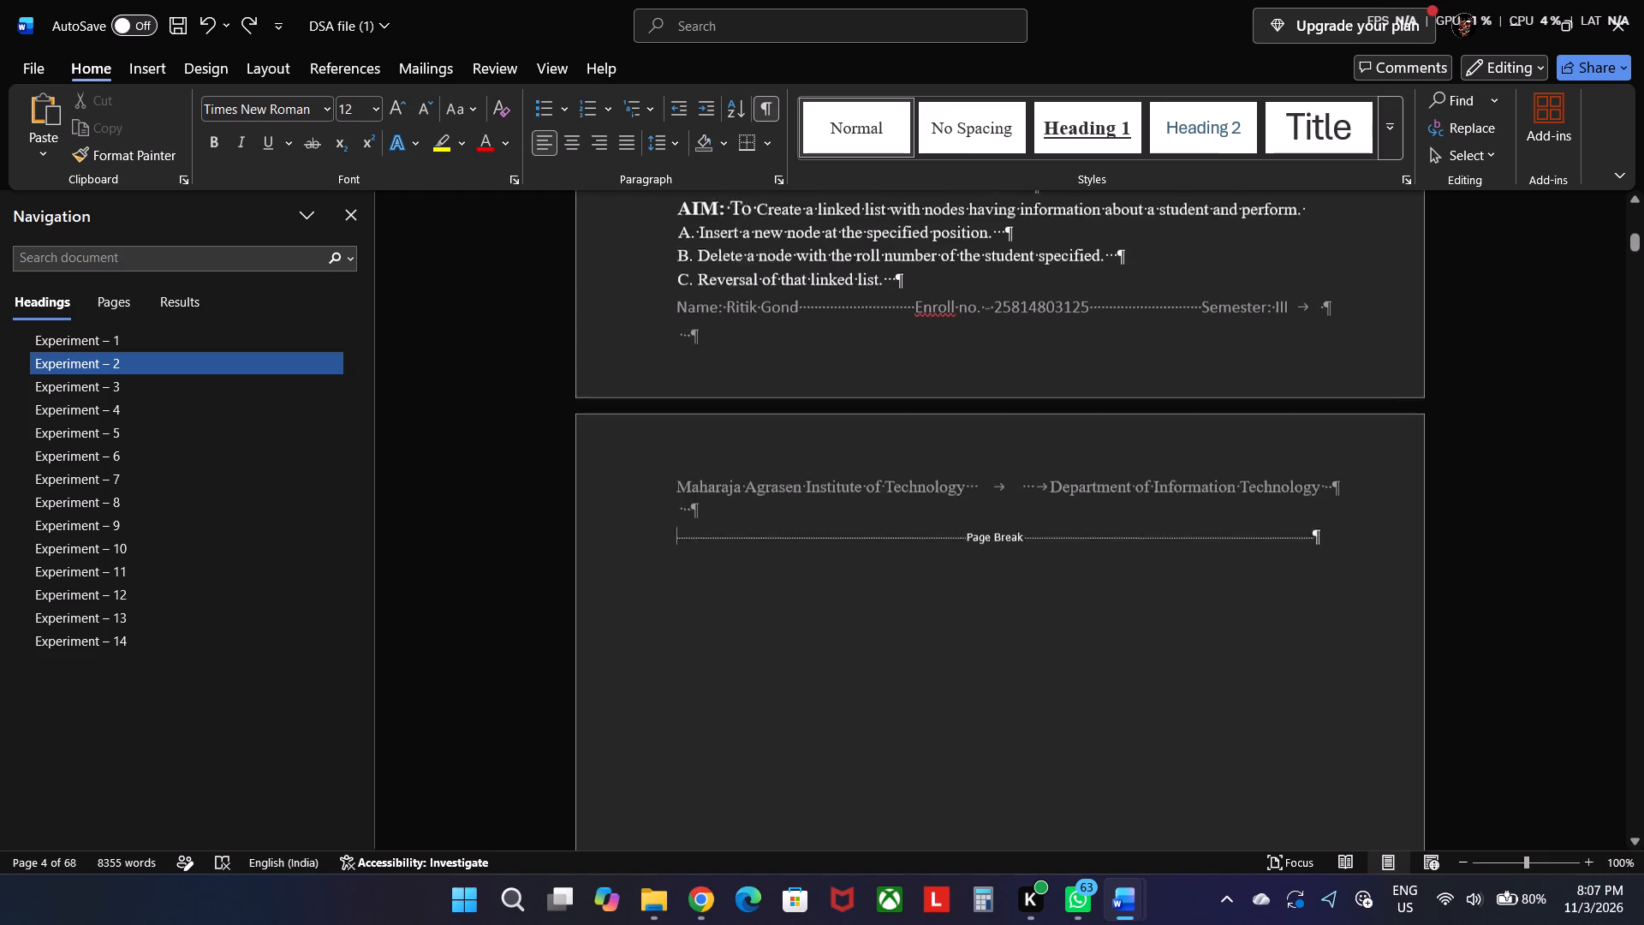
{"action": "scroll", "coordinate": [748, 641], "scroll_direction": "up", "scroll_amount": 3}
{"action": "left_click_drag", "start_coordinate": [923, 337], "coordinate": [938, 361]}
{"action": "left_click", "coordinate": [898, 338]}
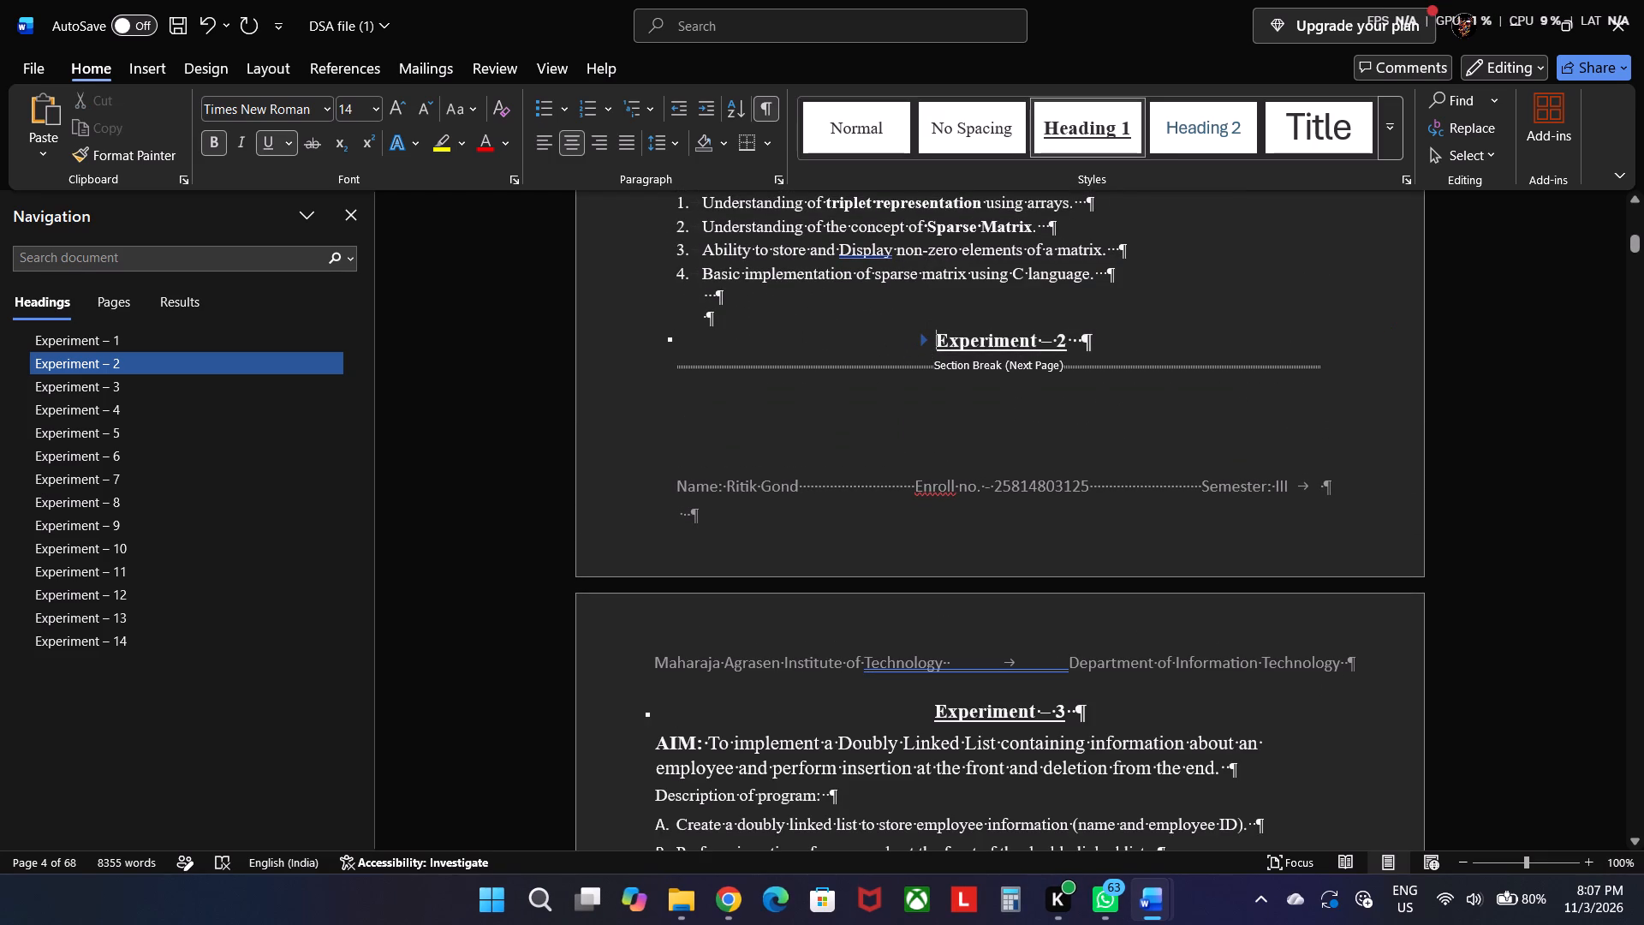
{"action": "left_click", "coordinate": [921, 343]}
{"action": "left_click", "coordinate": [921, 343]}
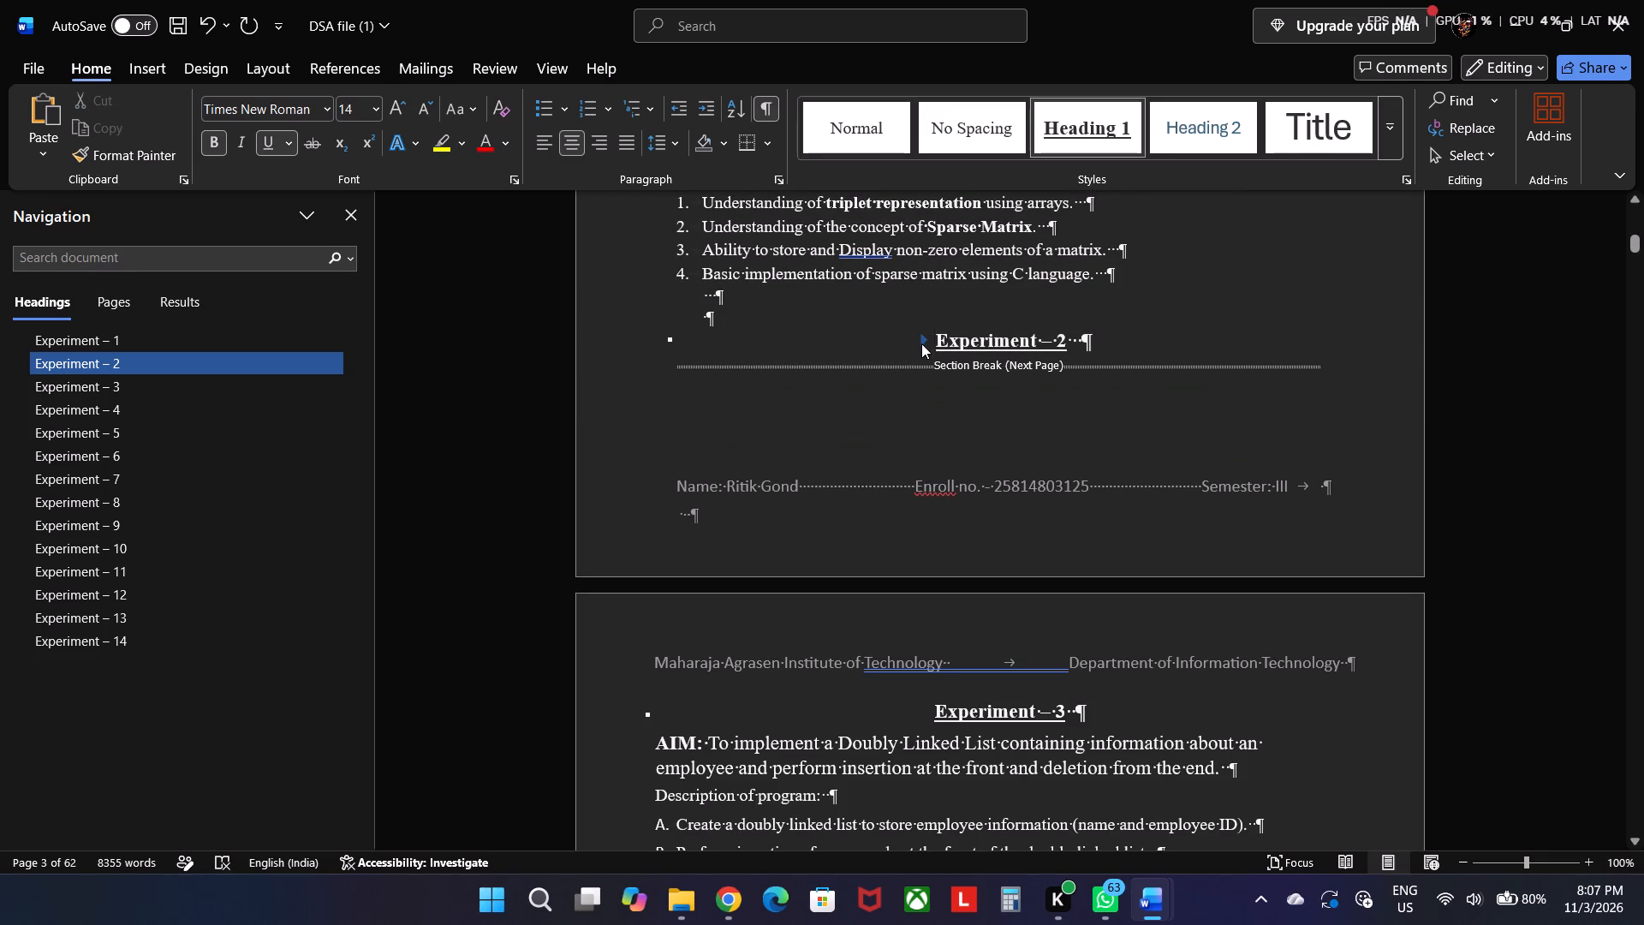
{"action": "left_click", "coordinate": [921, 343]}
{"action": "left_click_drag", "start_coordinate": [892, 342], "coordinate": [952, 445]}
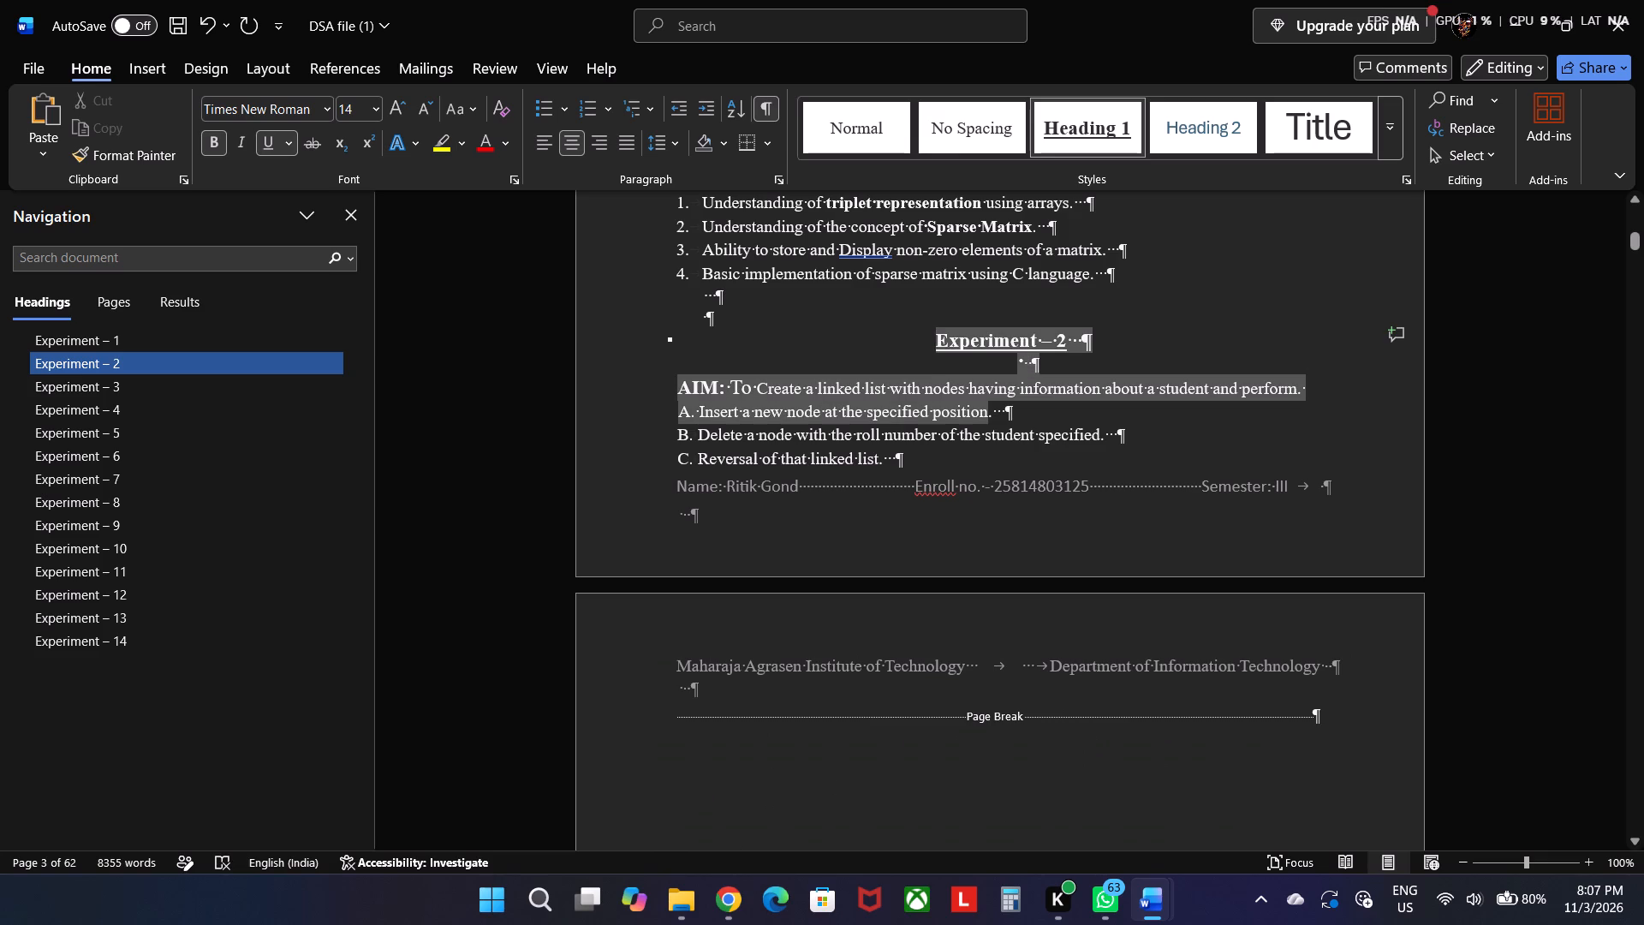
{"action": "left_click_drag", "start_coordinate": [952, 445], "coordinate": [950, 484]}
{"action": "key", "text": "ctrl+c"}
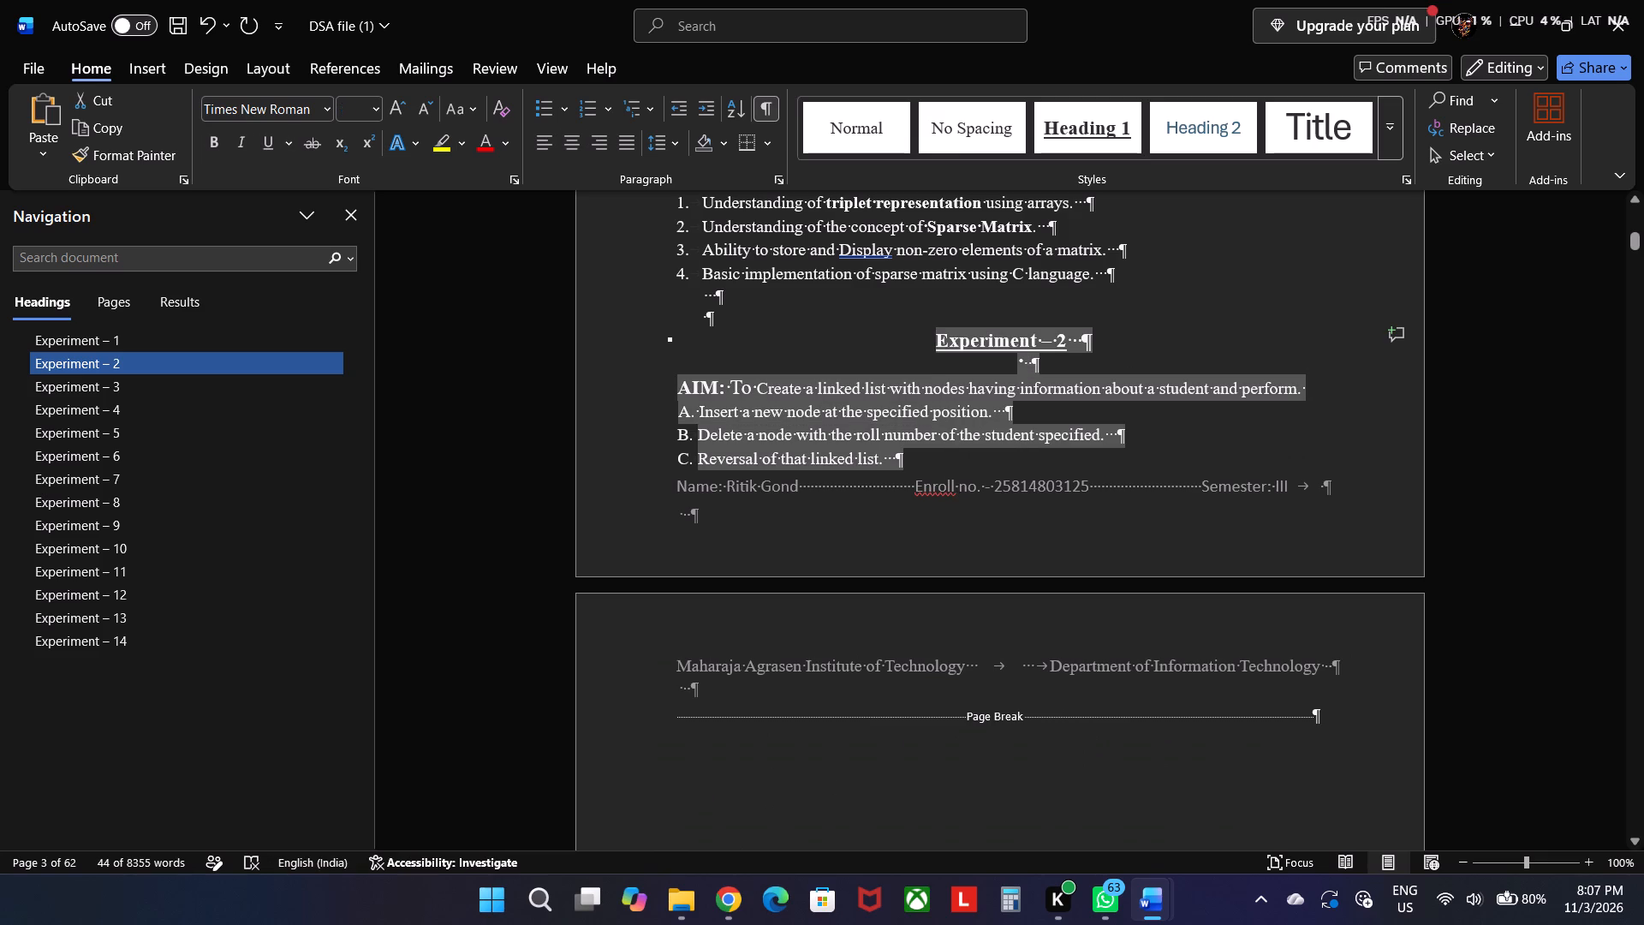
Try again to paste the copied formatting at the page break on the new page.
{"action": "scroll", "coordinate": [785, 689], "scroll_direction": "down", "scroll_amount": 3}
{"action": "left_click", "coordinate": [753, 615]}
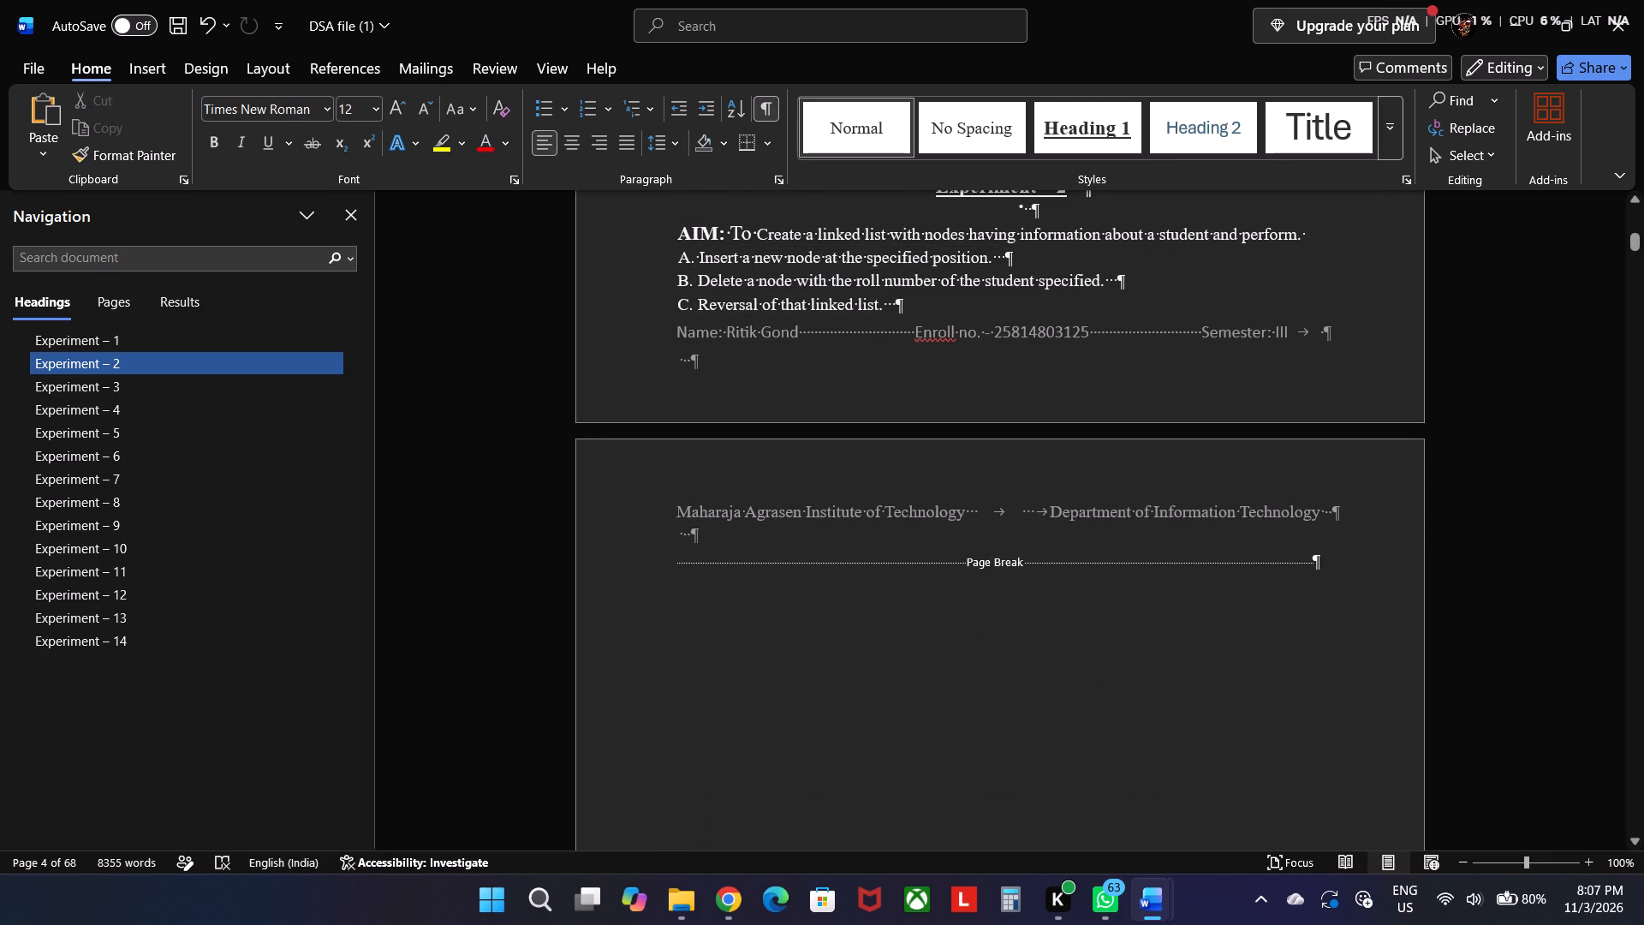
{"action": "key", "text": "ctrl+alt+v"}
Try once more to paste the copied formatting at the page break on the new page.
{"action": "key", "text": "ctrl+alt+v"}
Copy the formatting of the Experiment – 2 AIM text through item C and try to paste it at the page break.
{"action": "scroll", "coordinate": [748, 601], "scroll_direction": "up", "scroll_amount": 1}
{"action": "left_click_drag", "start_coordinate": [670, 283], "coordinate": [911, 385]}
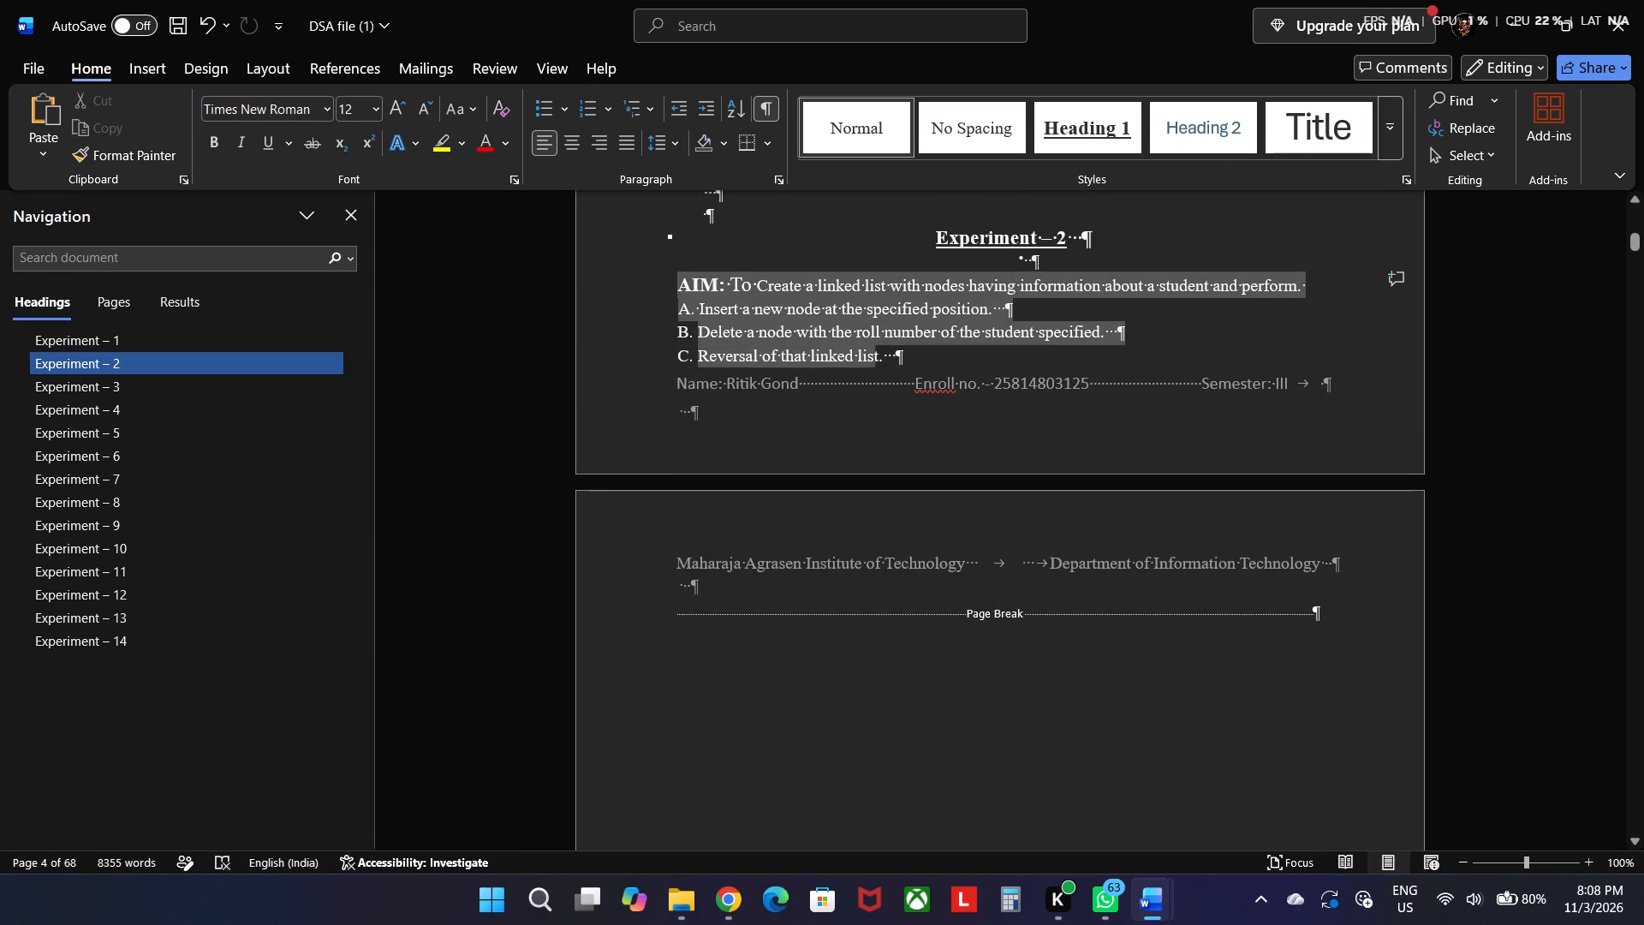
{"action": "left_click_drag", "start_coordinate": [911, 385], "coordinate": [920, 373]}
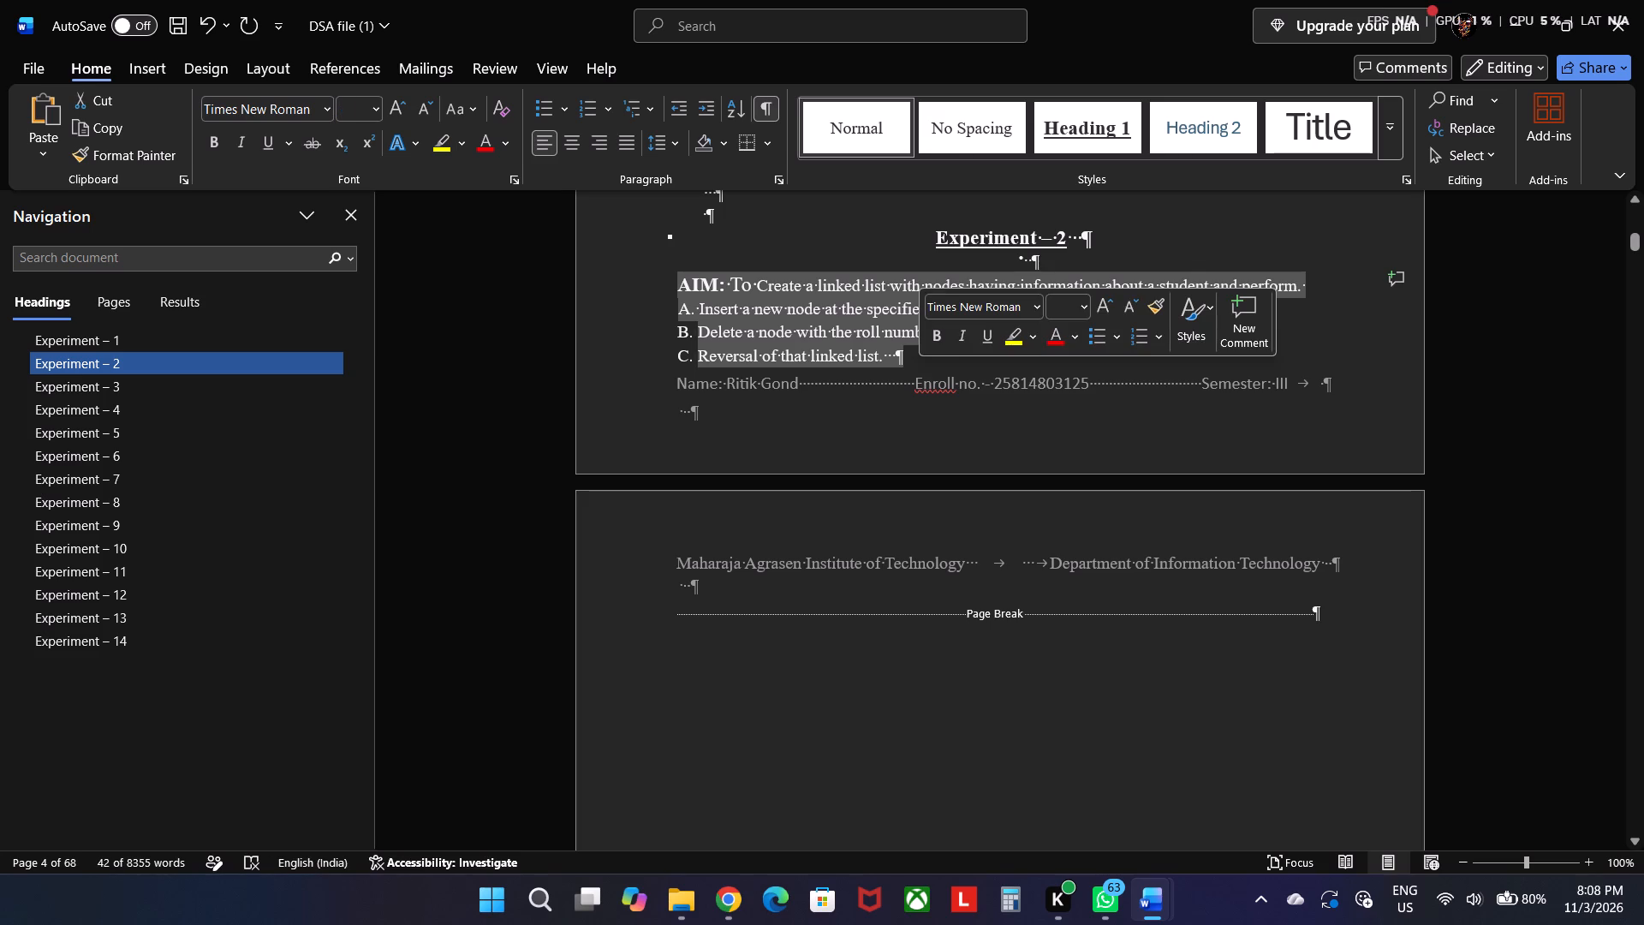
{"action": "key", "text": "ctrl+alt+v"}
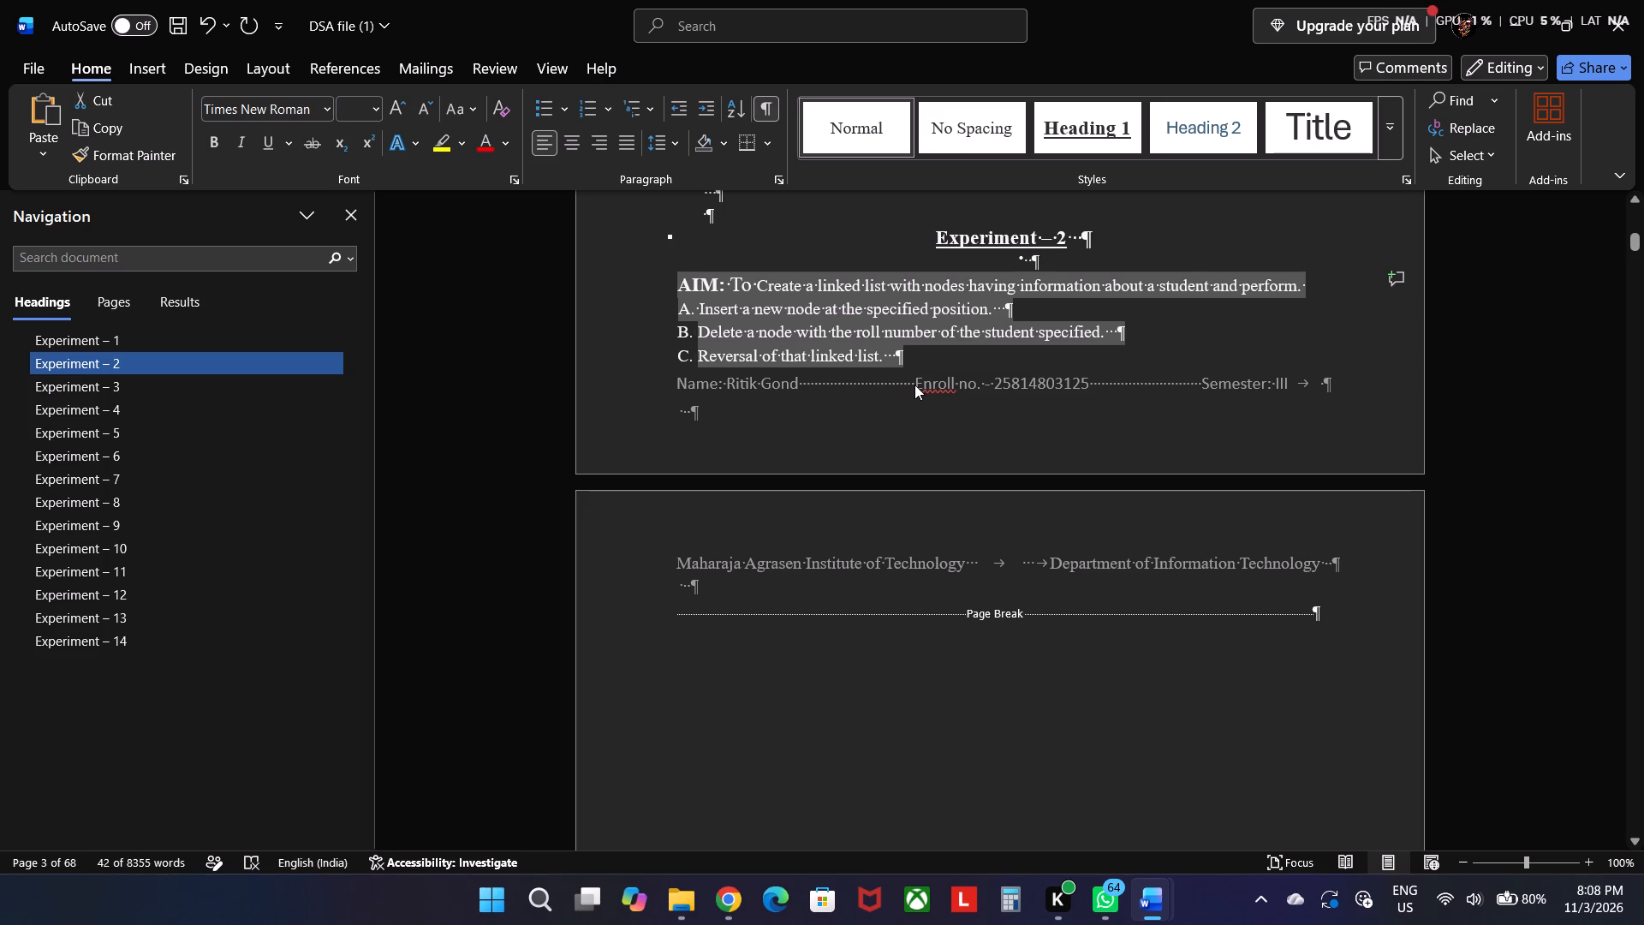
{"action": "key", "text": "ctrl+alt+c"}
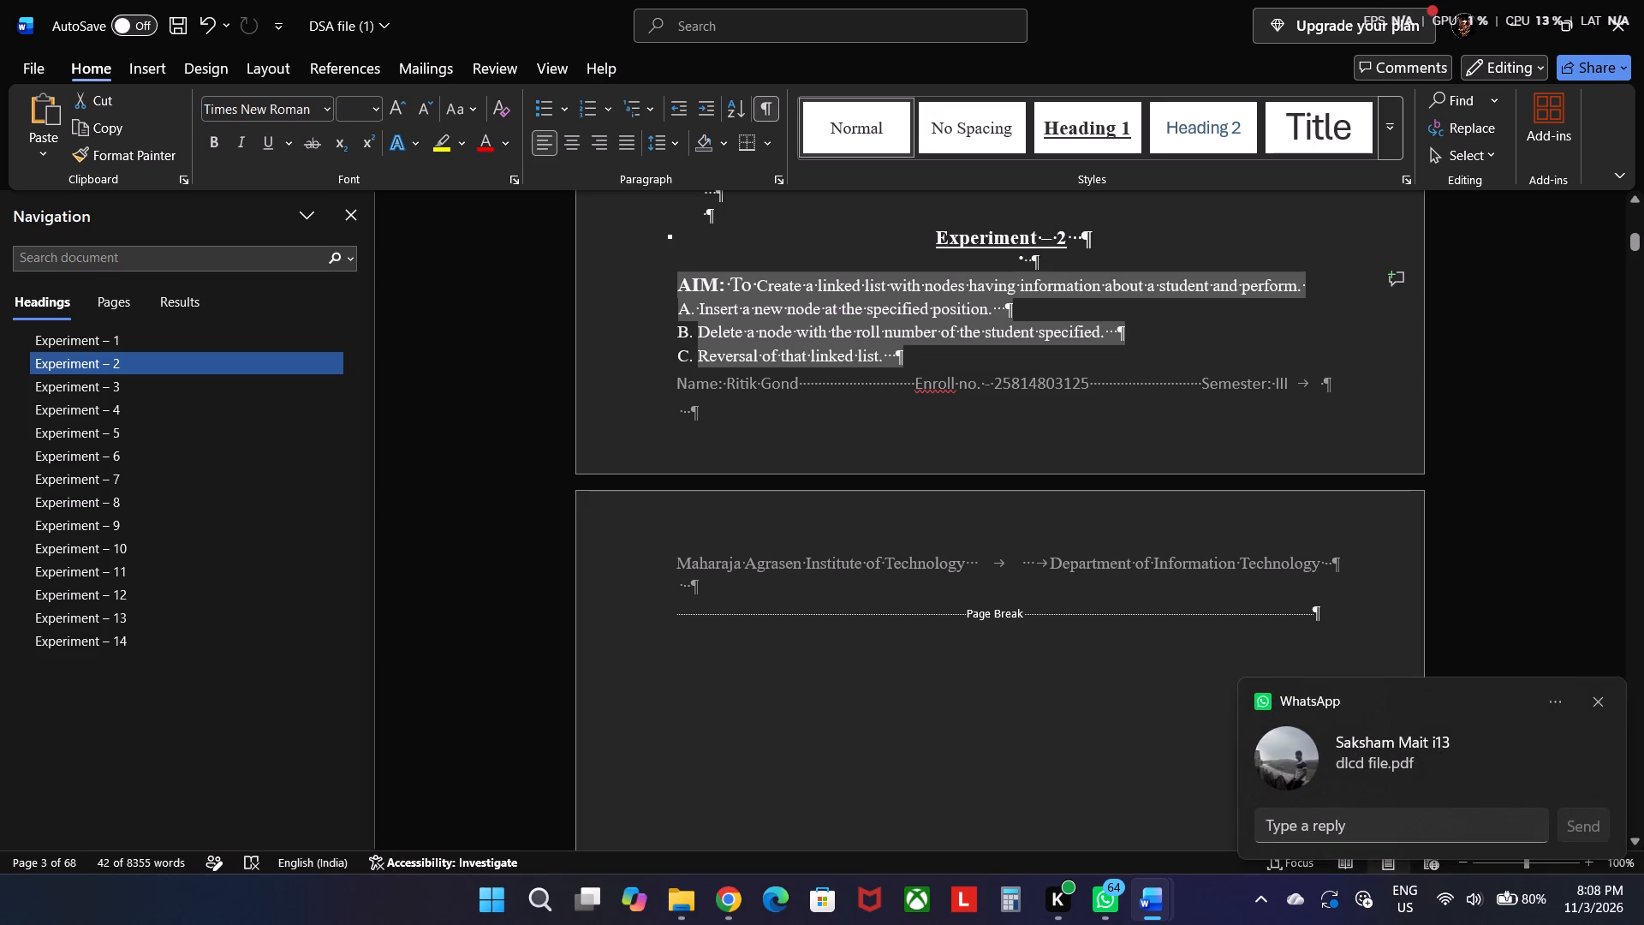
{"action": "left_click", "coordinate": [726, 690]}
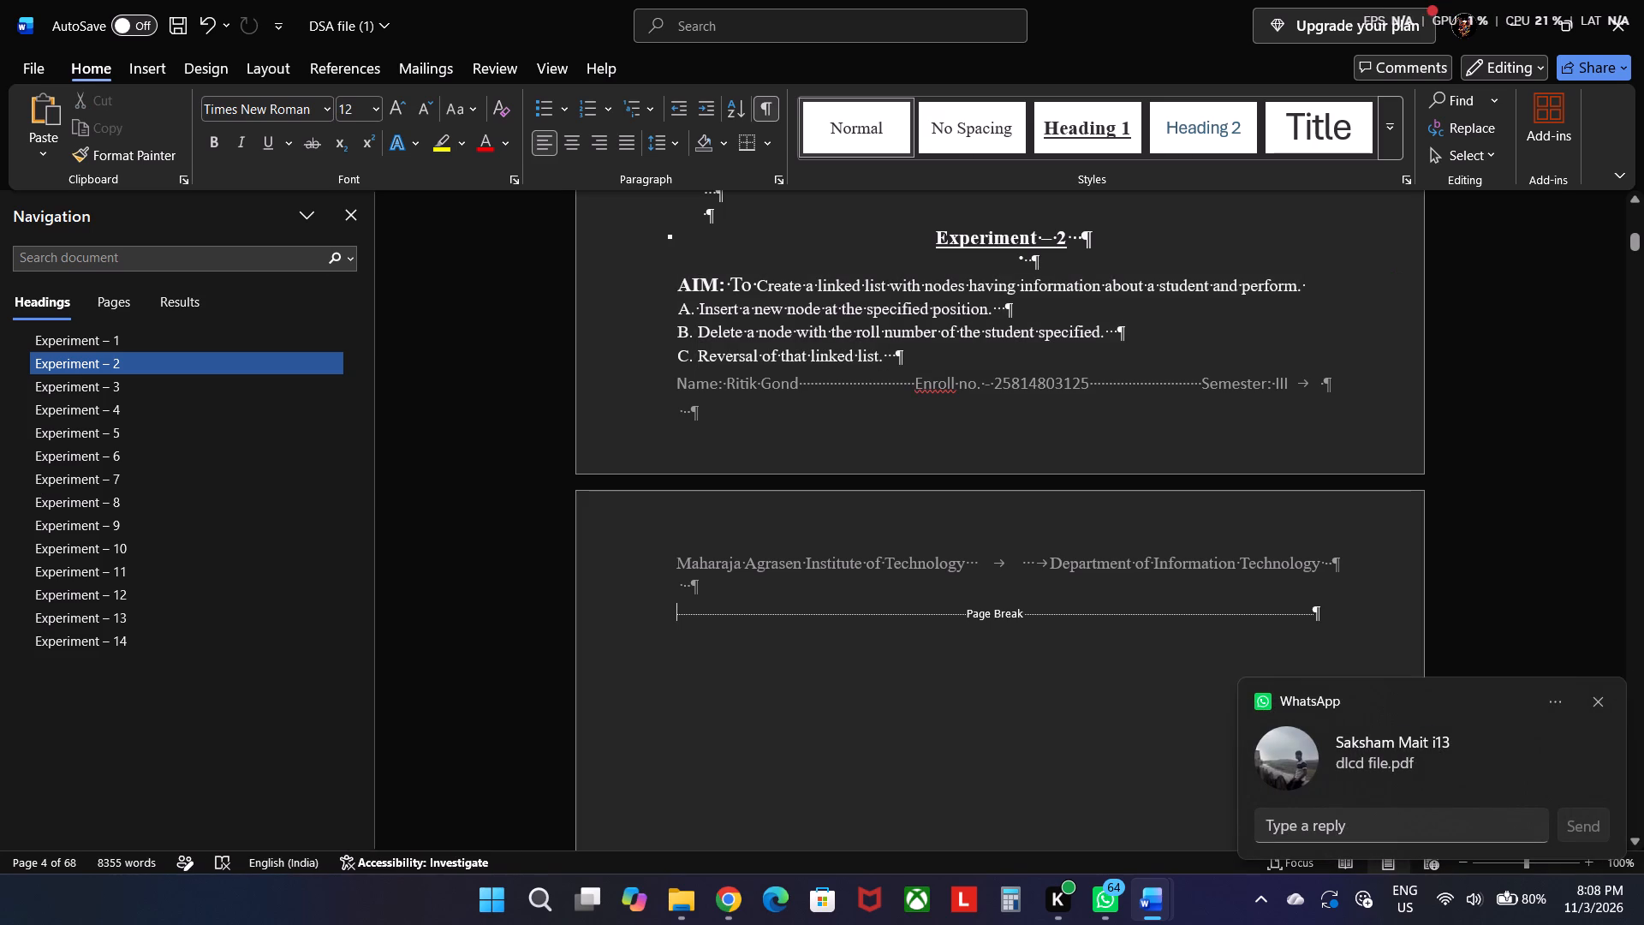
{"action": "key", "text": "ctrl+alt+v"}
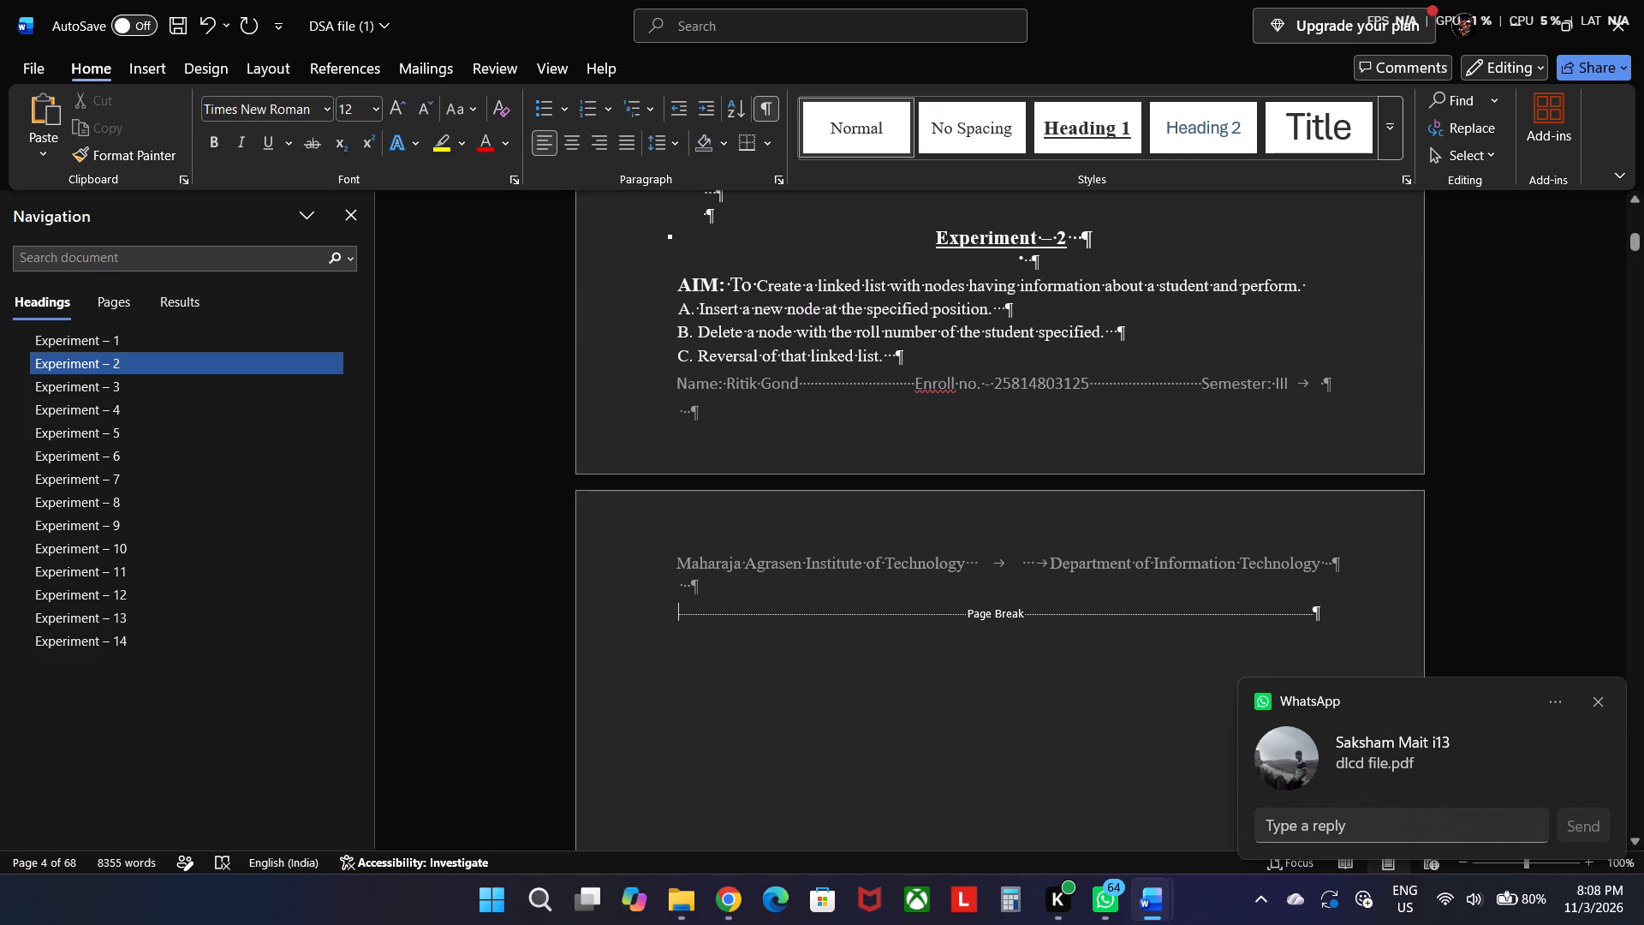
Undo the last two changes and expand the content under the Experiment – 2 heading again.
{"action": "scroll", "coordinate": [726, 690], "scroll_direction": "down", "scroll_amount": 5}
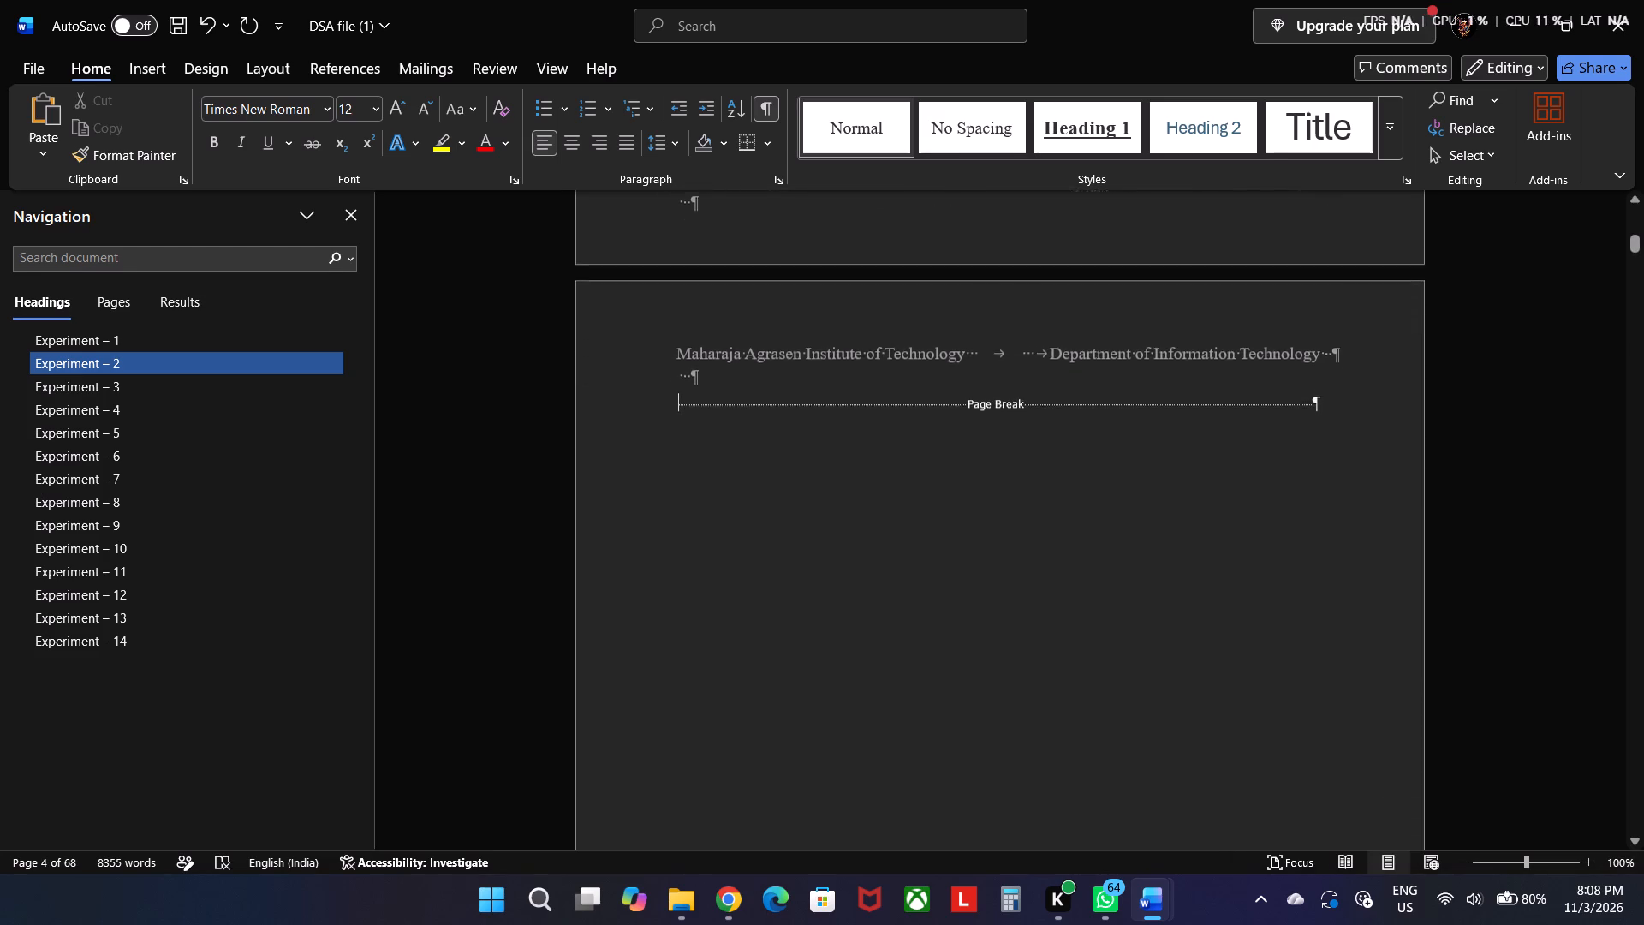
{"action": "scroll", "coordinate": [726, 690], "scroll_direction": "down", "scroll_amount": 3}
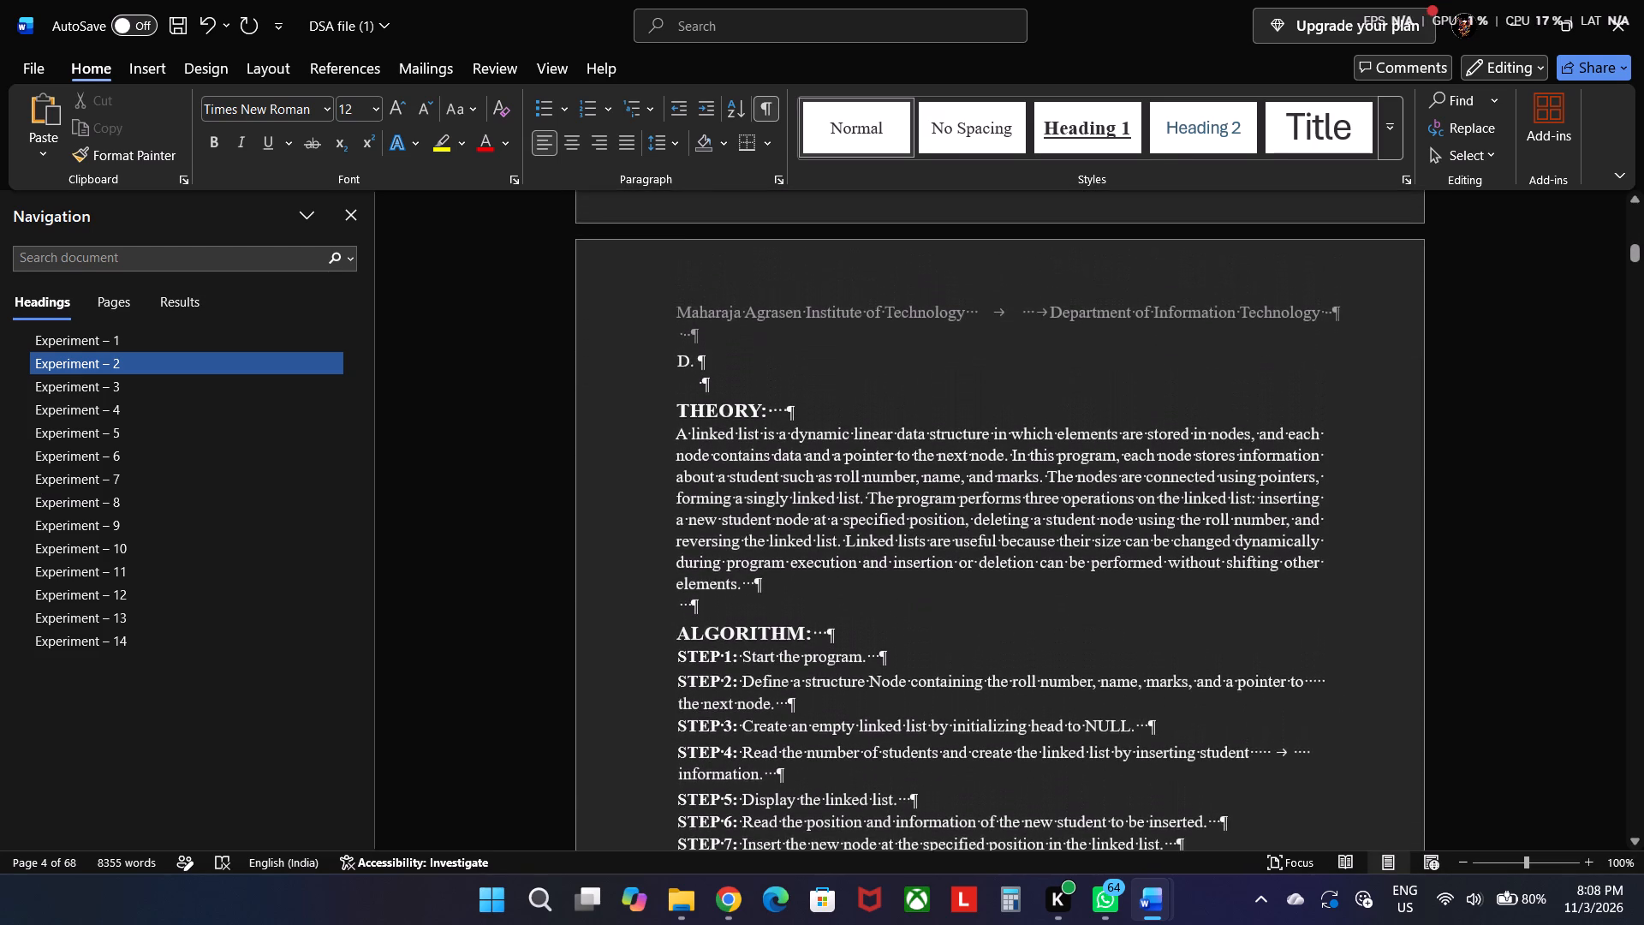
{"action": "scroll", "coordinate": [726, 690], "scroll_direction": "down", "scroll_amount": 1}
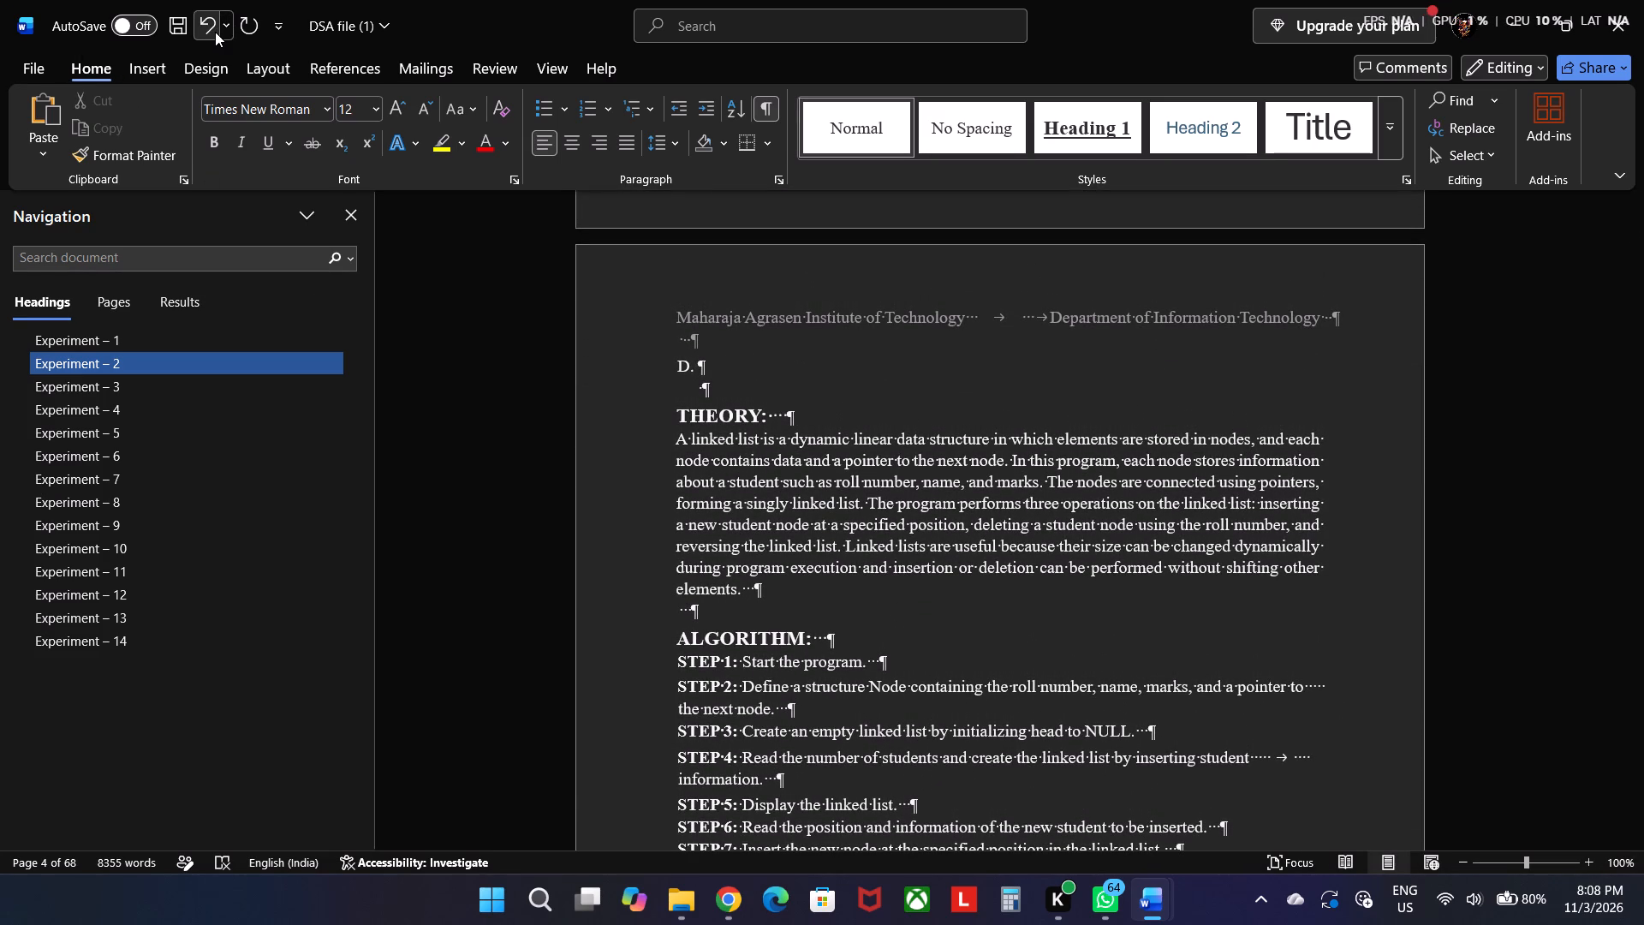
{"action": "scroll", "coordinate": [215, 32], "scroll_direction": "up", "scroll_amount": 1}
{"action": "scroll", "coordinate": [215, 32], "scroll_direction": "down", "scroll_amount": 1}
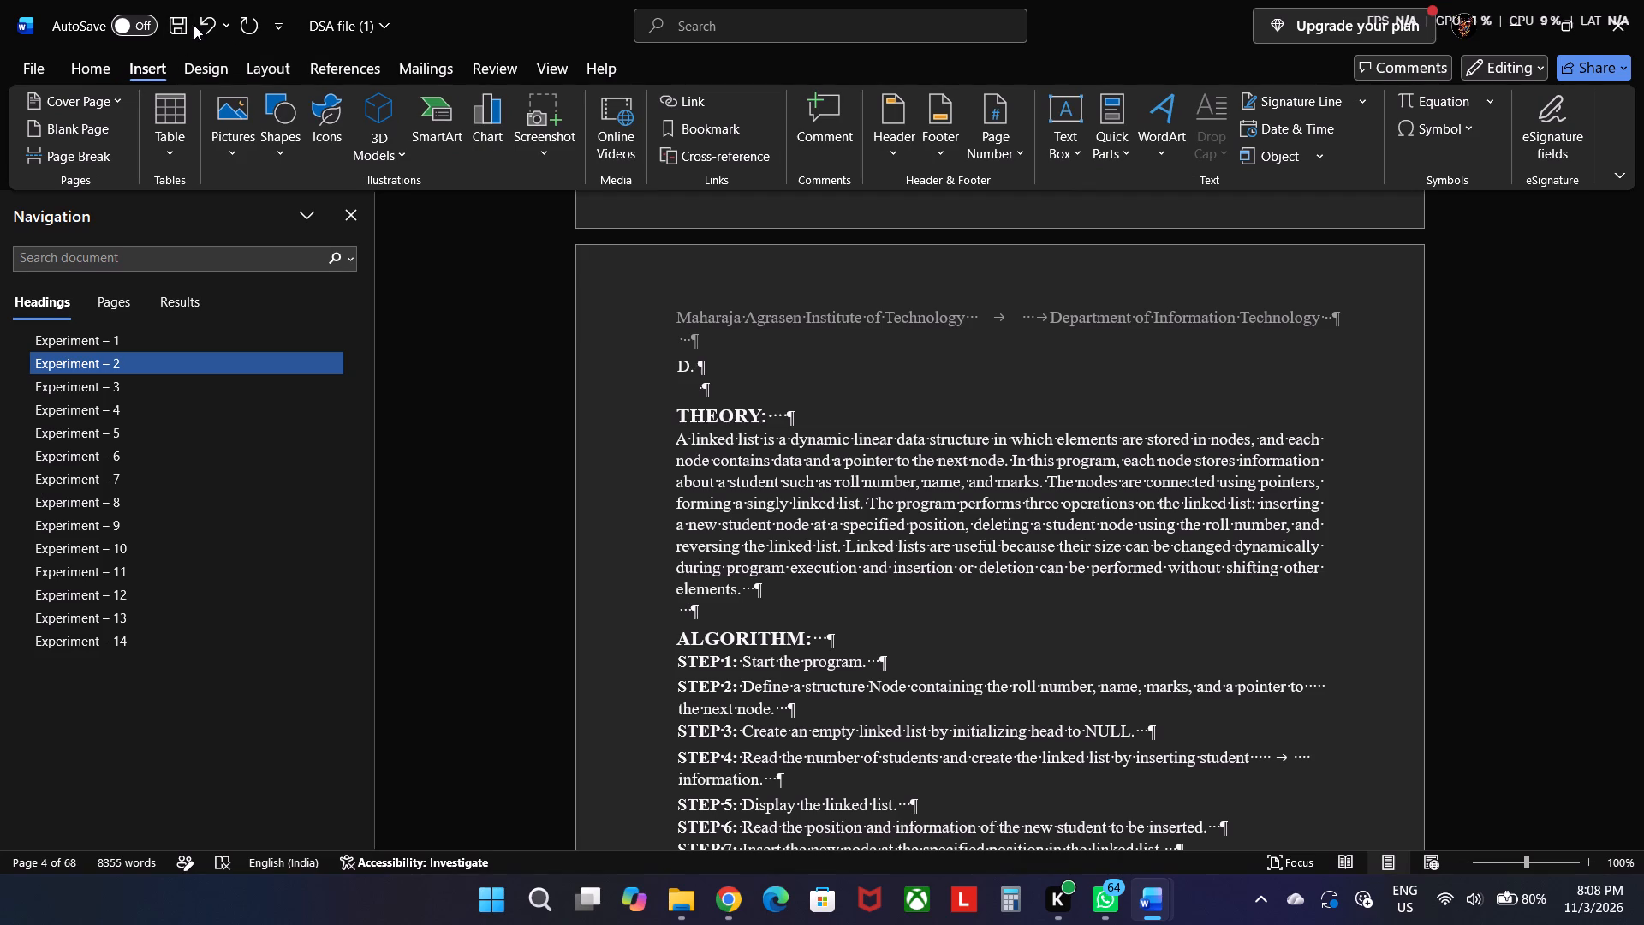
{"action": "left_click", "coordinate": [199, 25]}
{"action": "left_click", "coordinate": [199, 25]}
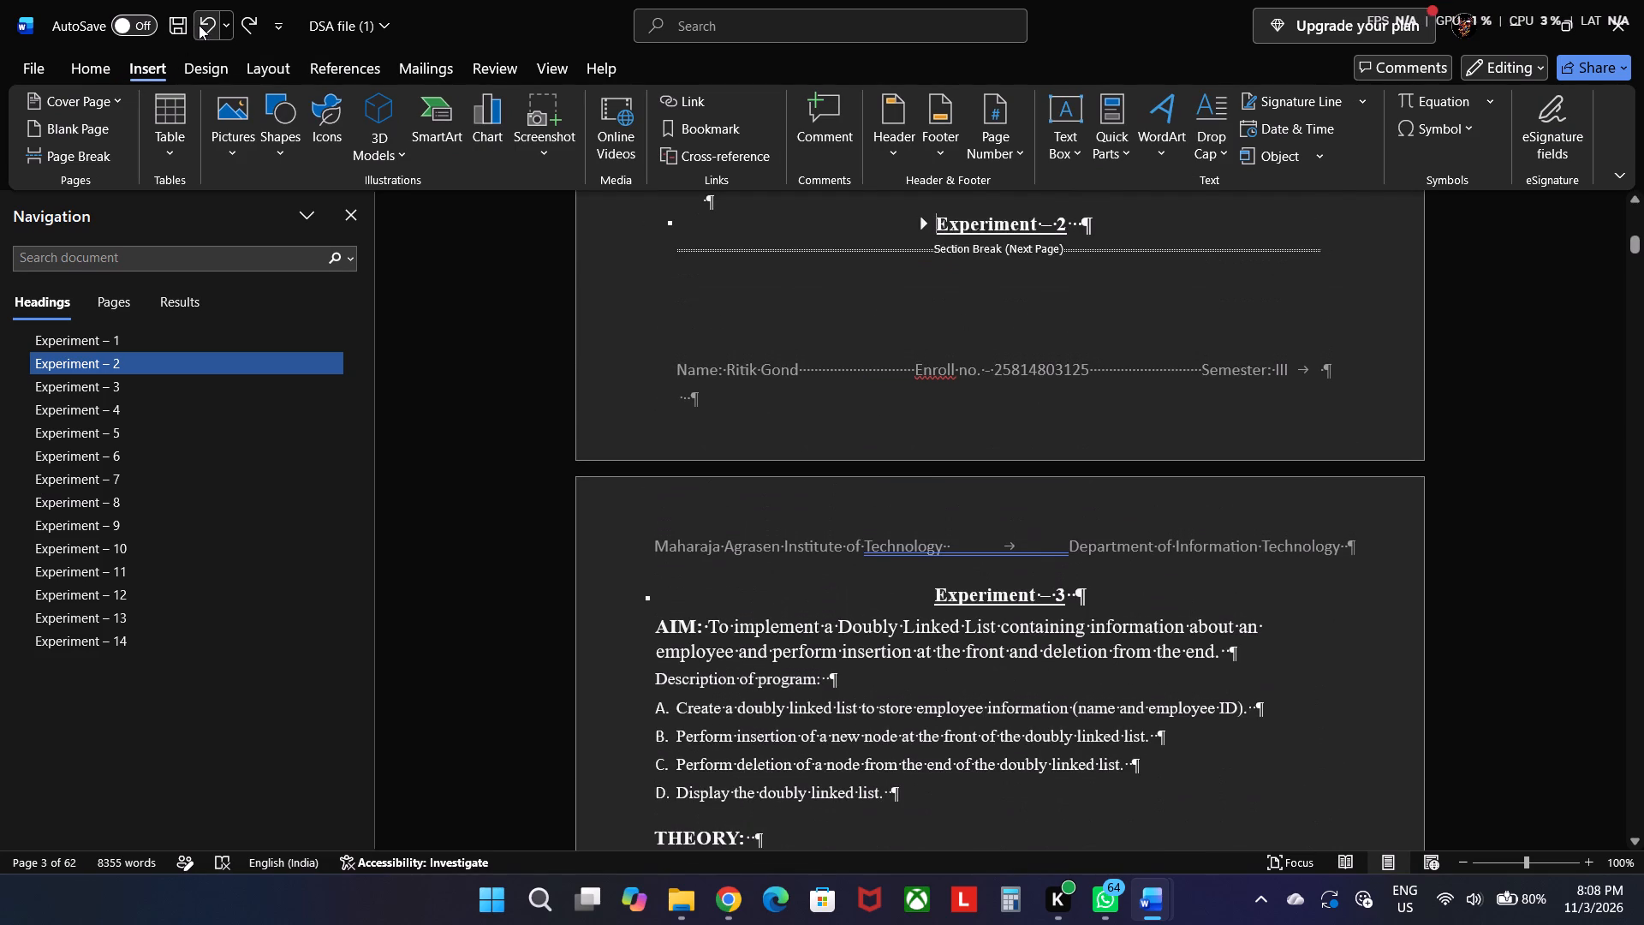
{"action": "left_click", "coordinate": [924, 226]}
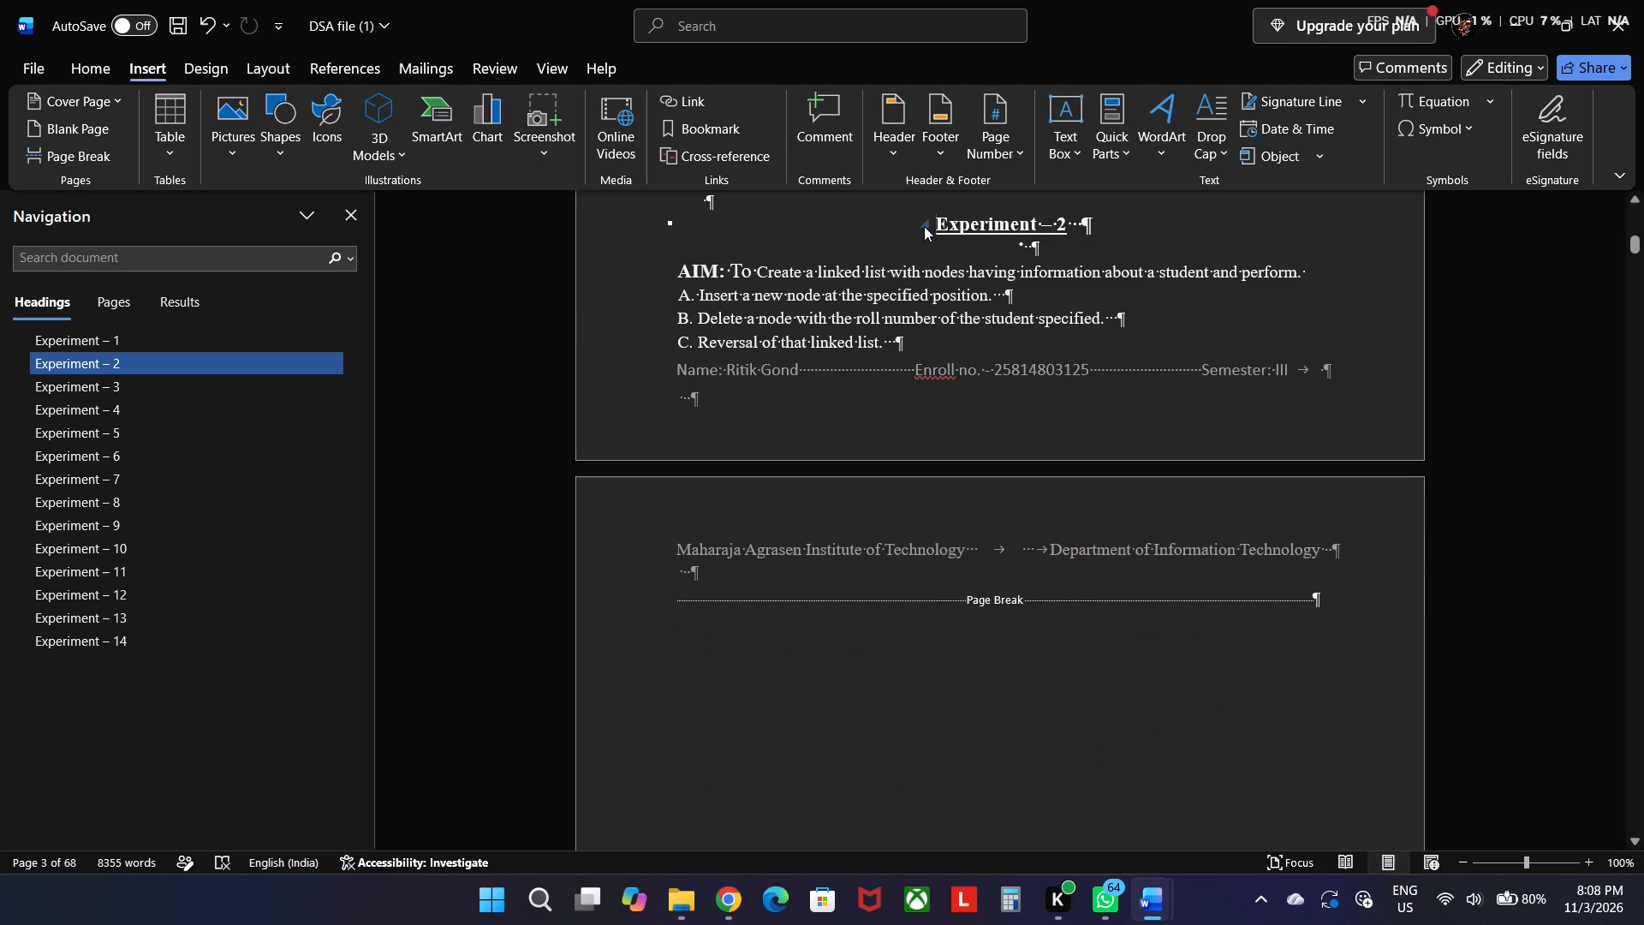
Look through Experiment – 2 from the page break through its theory, code, output and LEARNING OUTCOMES, up to where Experiment – 3 begins.
{"action": "scroll", "coordinate": [924, 226], "scroll_direction": "down", "scroll_amount": 19}
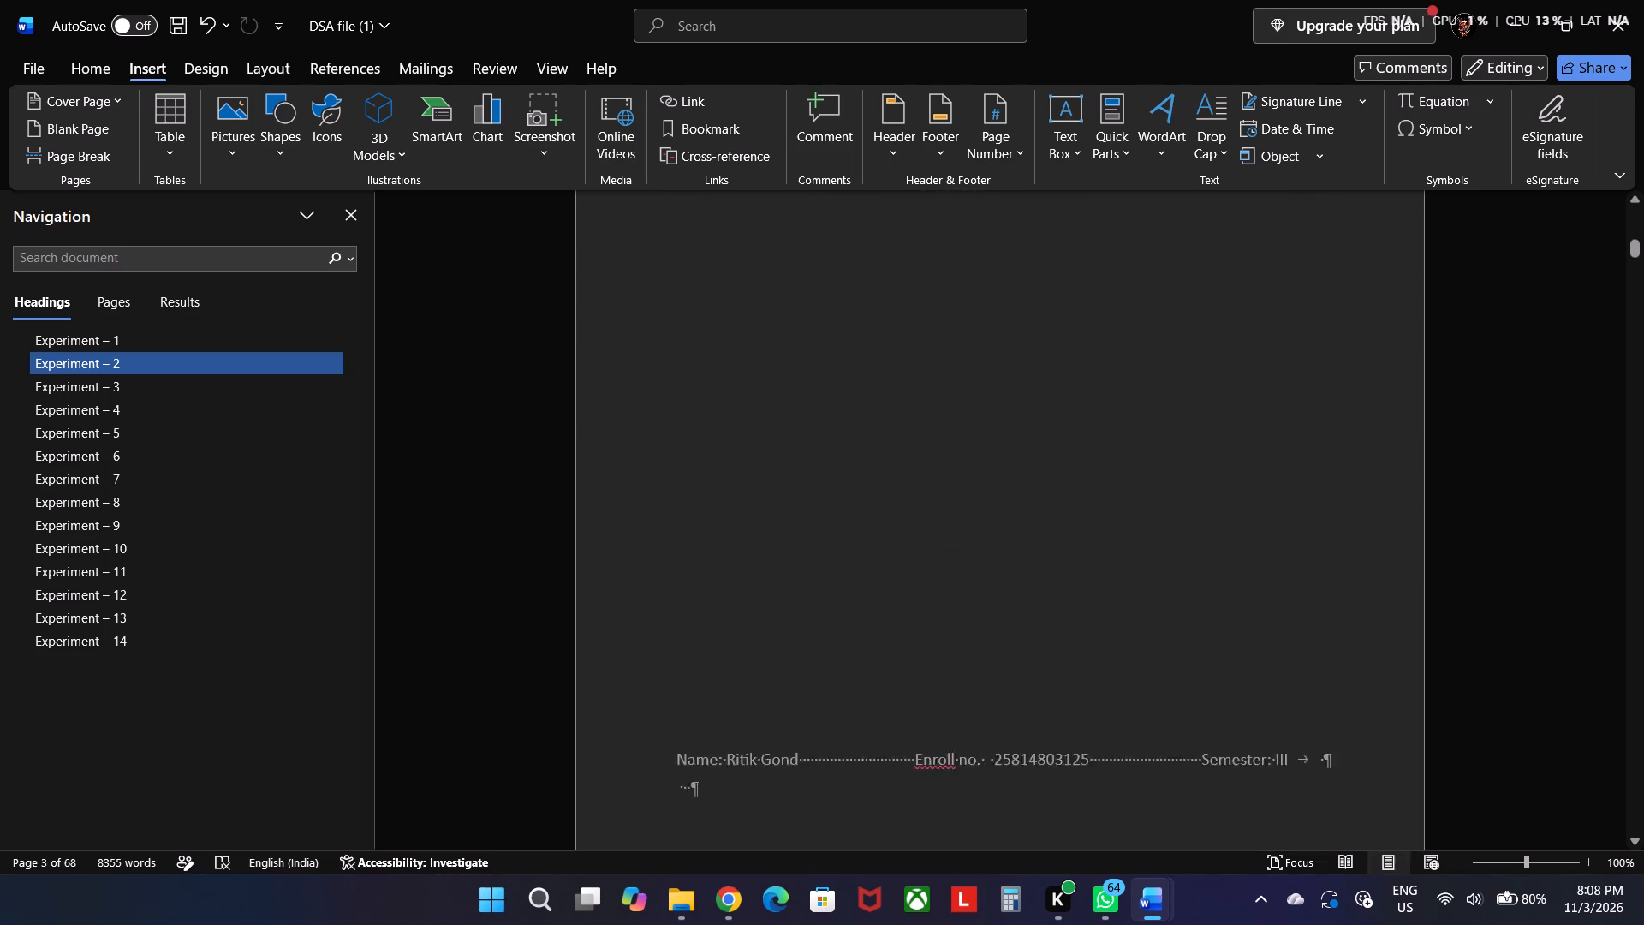
{"action": "scroll", "coordinate": [924, 226], "scroll_direction": "down", "scroll_amount": 7}
{"action": "scroll", "coordinate": [924, 225], "scroll_direction": "up", "scroll_amount": 2}
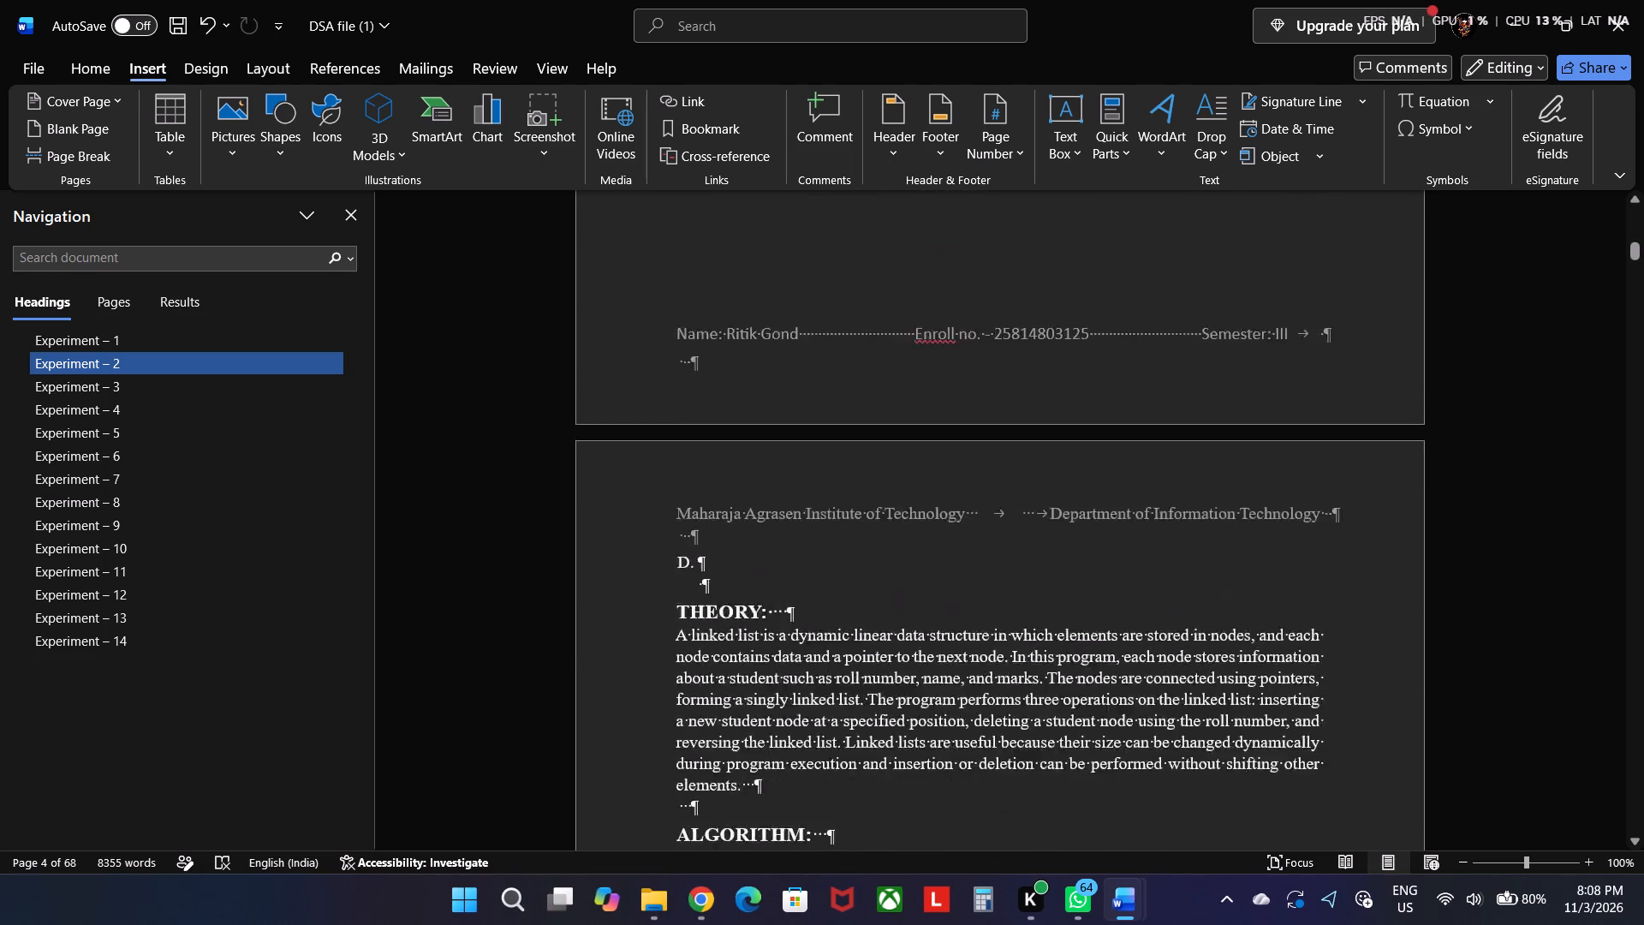
{"action": "scroll", "coordinate": [924, 225], "scroll_direction": "up", "scroll_amount": 19}
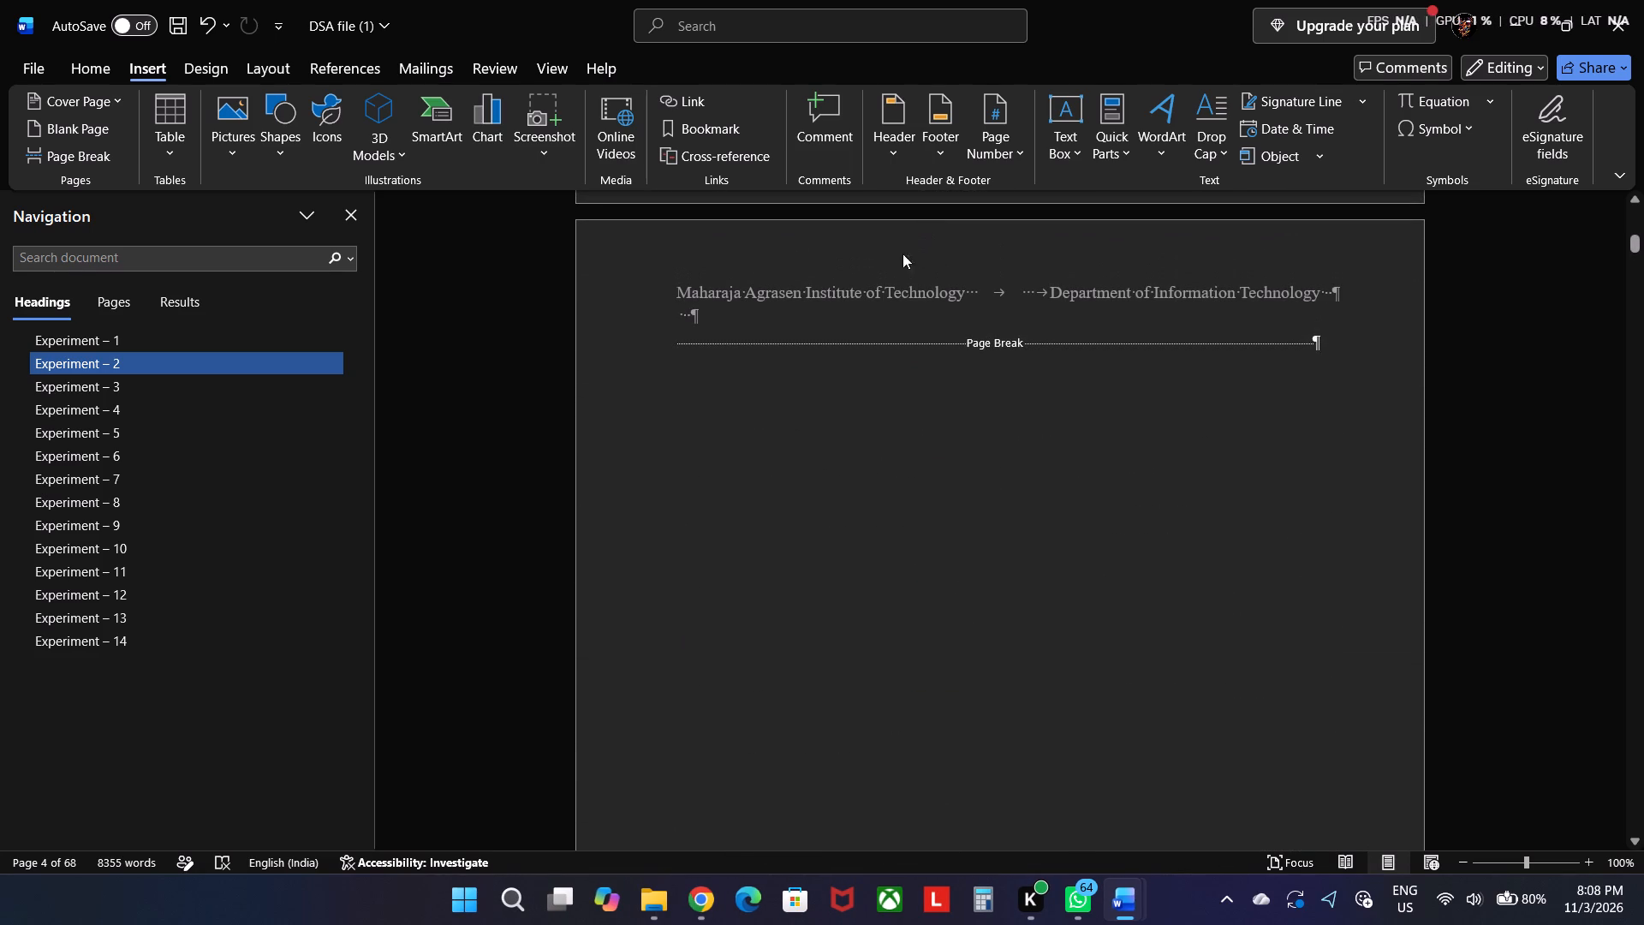
{"action": "scroll", "coordinate": [856, 394], "scroll_direction": "down", "scroll_amount": 11}
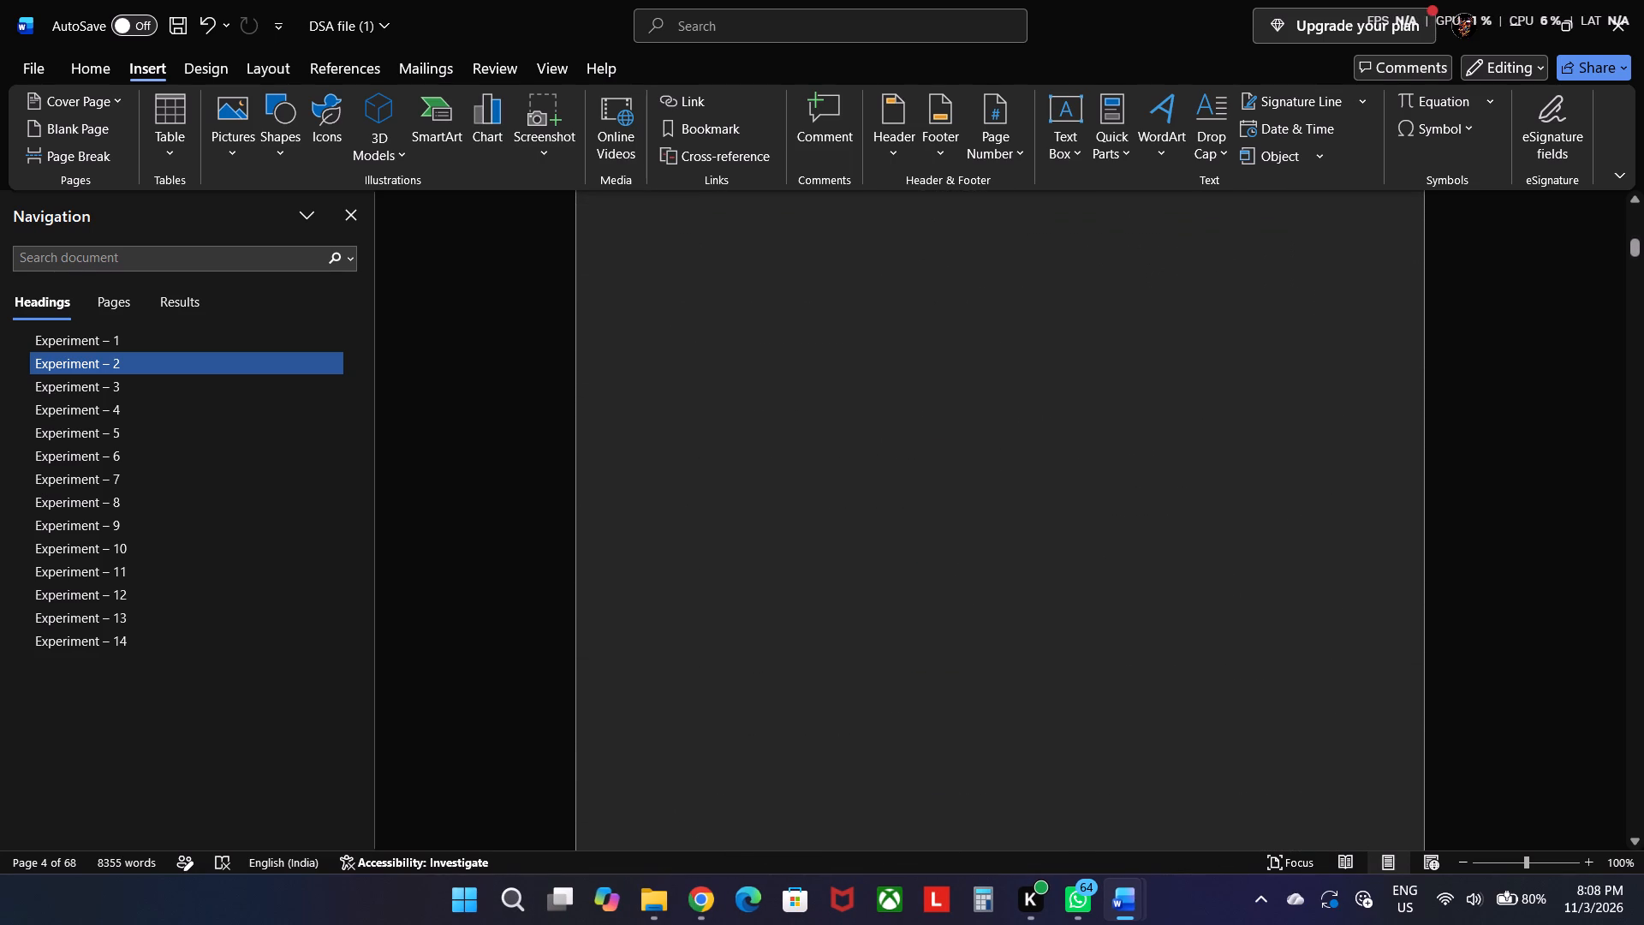
{"action": "scroll", "coordinate": [856, 394], "scroll_direction": "down", "scroll_amount": 10}
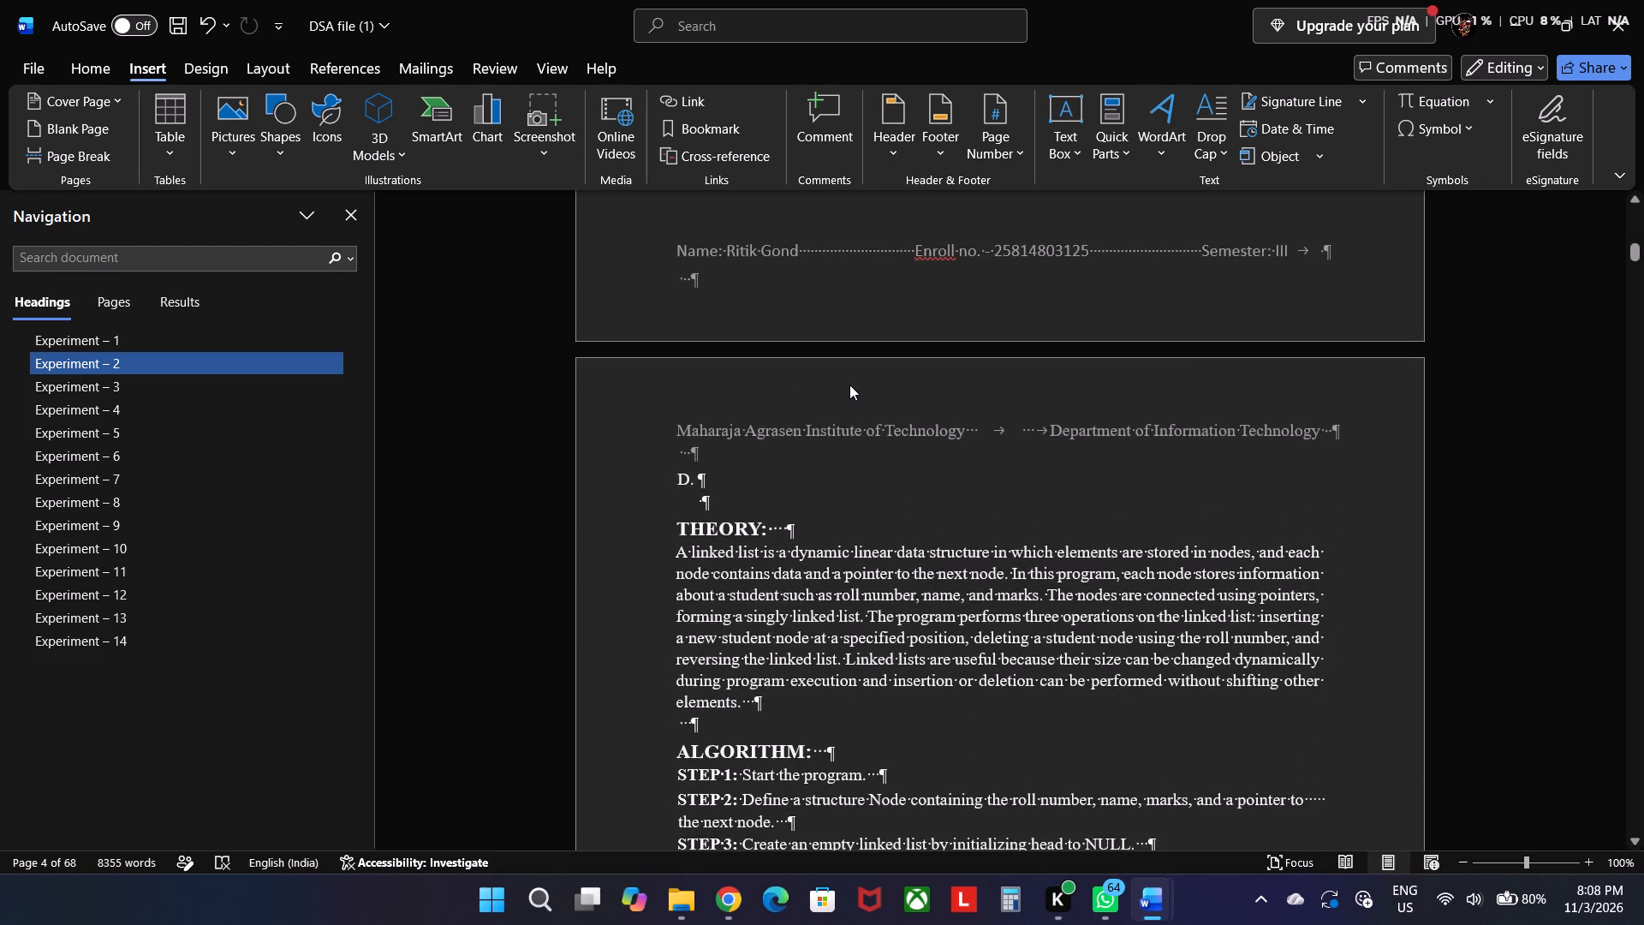
{"action": "scroll", "coordinate": [849, 385], "scroll_direction": "down", "scroll_amount": 18}
{"action": "scroll", "coordinate": [849, 385], "scroll_direction": "down", "scroll_amount": 12}
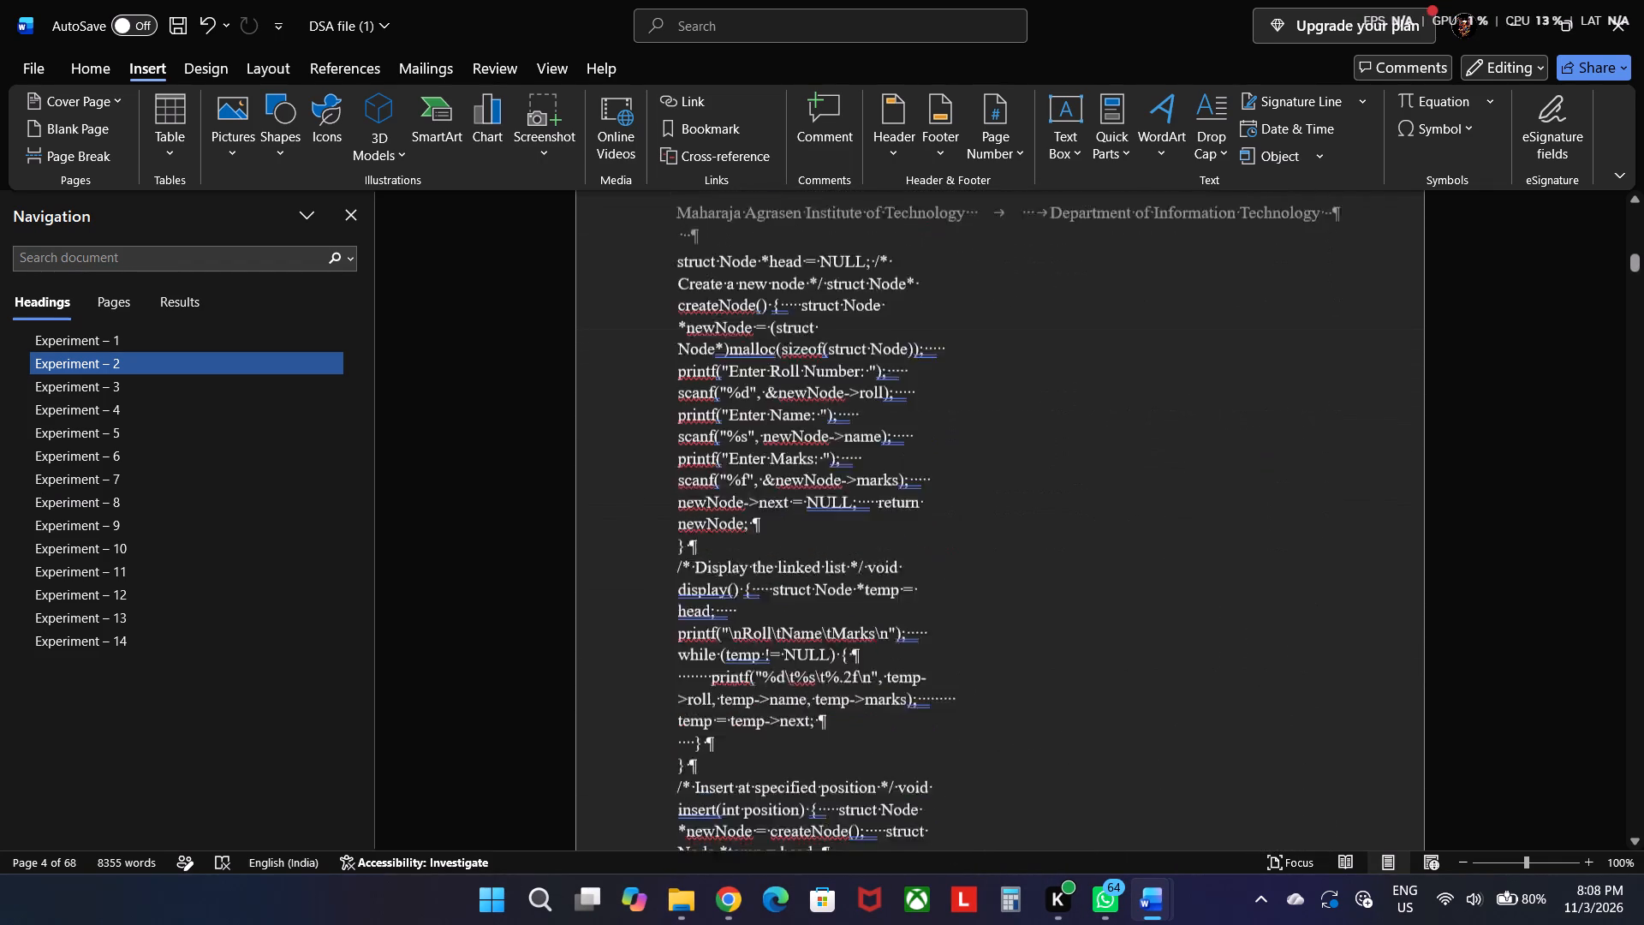
{"action": "scroll", "coordinate": [848, 385], "scroll_direction": "down", "scroll_amount": 13}
{"action": "scroll", "coordinate": [843, 383], "scroll_direction": "down", "scroll_amount": 13}
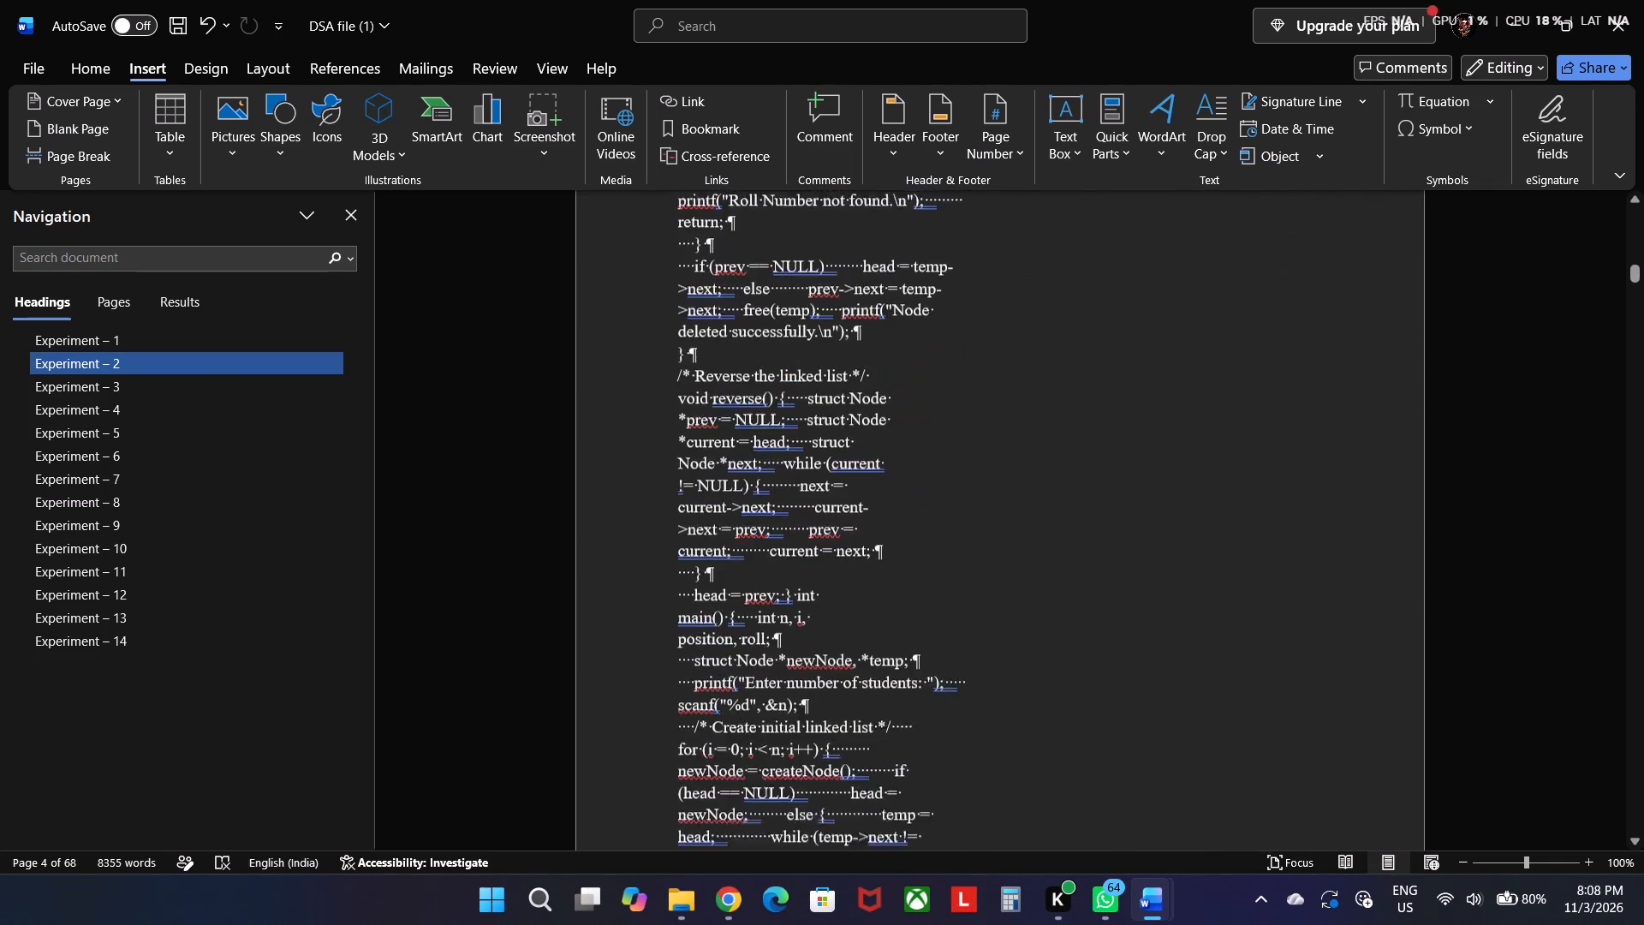
{"action": "scroll", "coordinate": [847, 376], "scroll_direction": "down", "scroll_amount": 7}
{"action": "scroll", "coordinate": [849, 372], "scroll_direction": "down", "scroll_amount": 20}
{"action": "scroll", "coordinate": [853, 362], "scroll_direction": "down", "scroll_amount": 8}
{"action": "scroll", "coordinate": [853, 362], "scroll_direction": "down", "scroll_amount": 20}
{"action": "scroll", "coordinate": [856, 358], "scroll_direction": "up", "scroll_amount": 5}
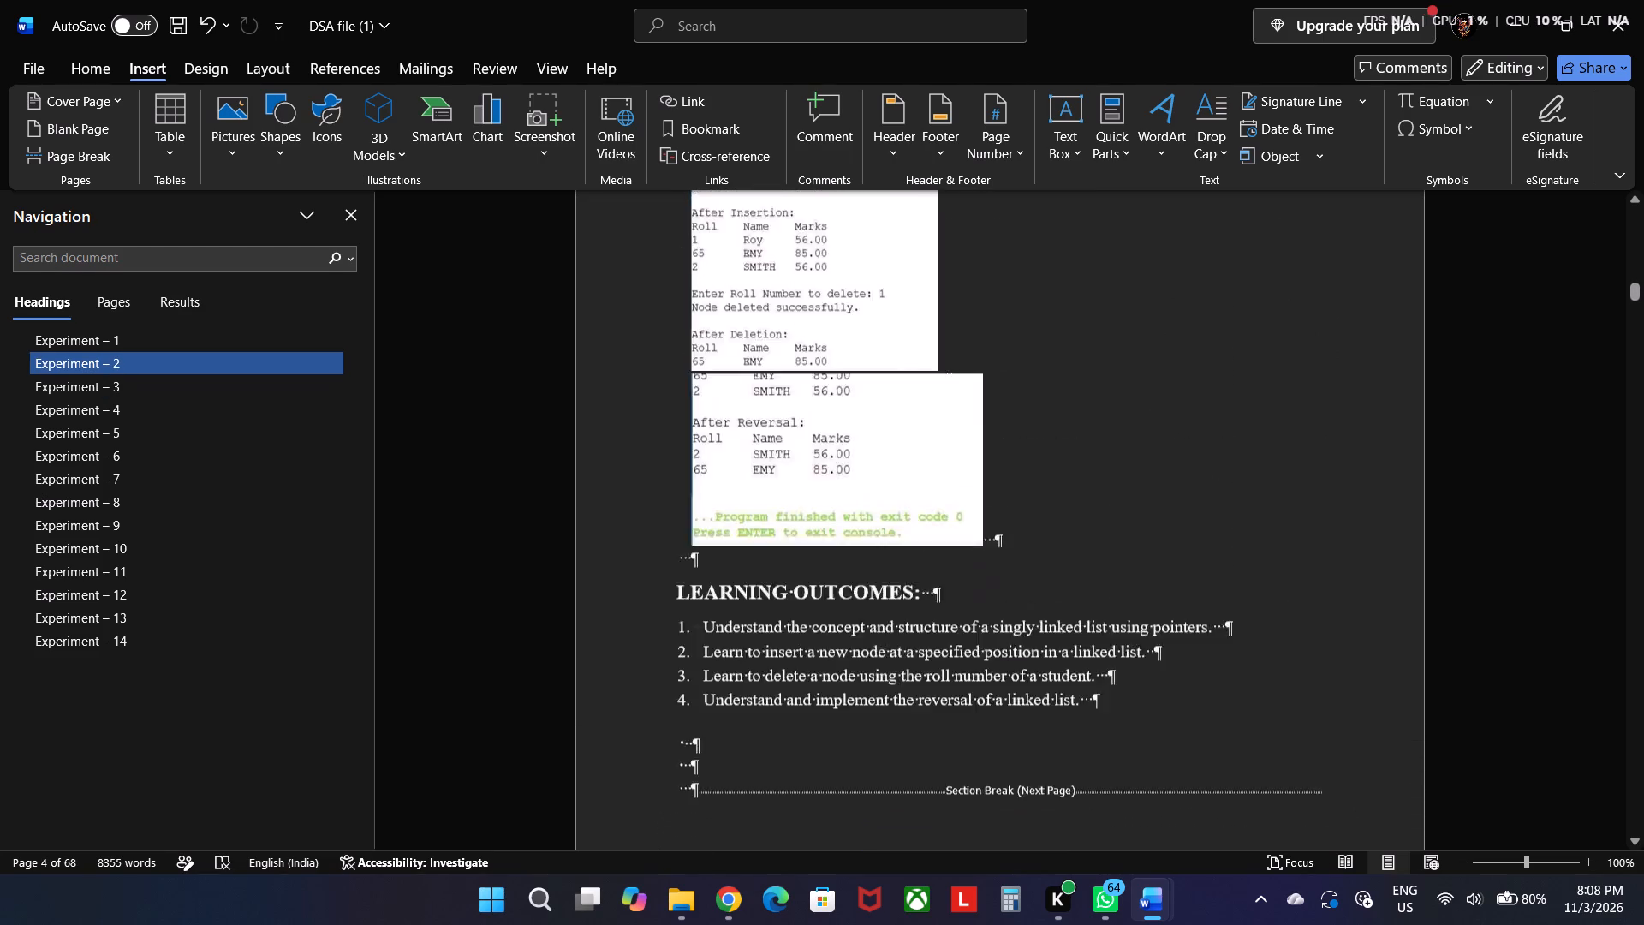
{"action": "scroll", "coordinate": [860, 354], "scroll_direction": "up", "scroll_amount": 20}
{"action": "scroll", "coordinate": [863, 344], "scroll_direction": "up", "scroll_amount": 6}
{"action": "scroll", "coordinate": [864, 341], "scroll_direction": "down", "scroll_amount": 20}
{"action": "scroll", "coordinate": [864, 341], "scroll_direction": "down", "scroll_amount": 12}
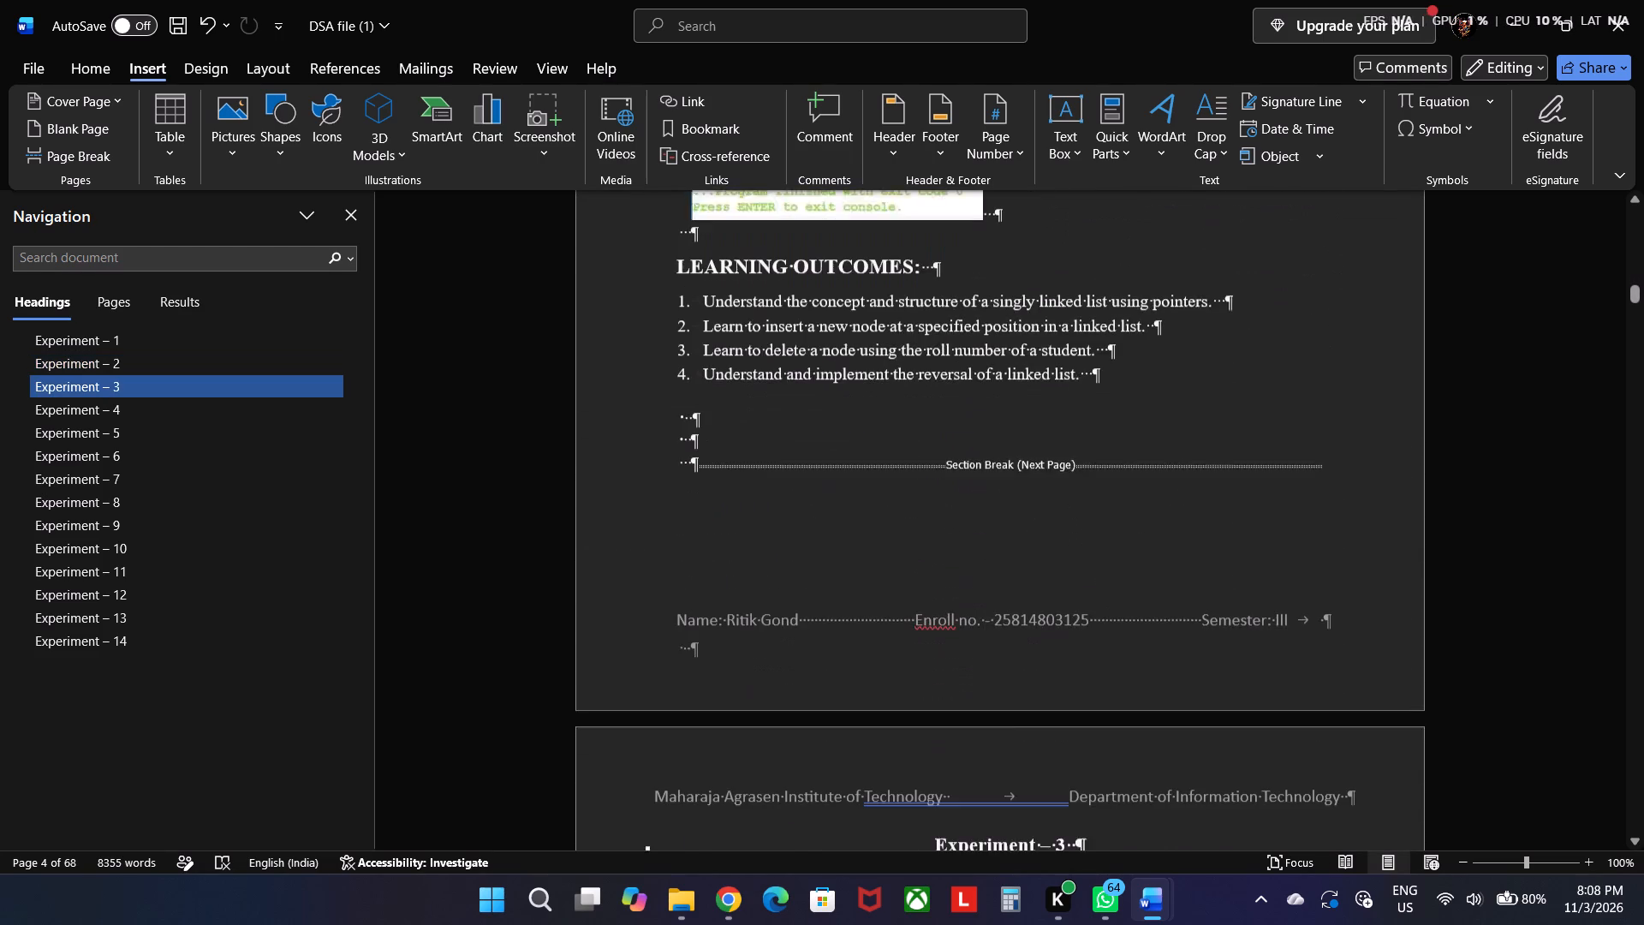
Hide the paragraph marks and other formatting symbols throughout the document.
{"action": "scroll", "coordinate": [864, 340], "scroll_direction": "down", "scroll_amount": 1}
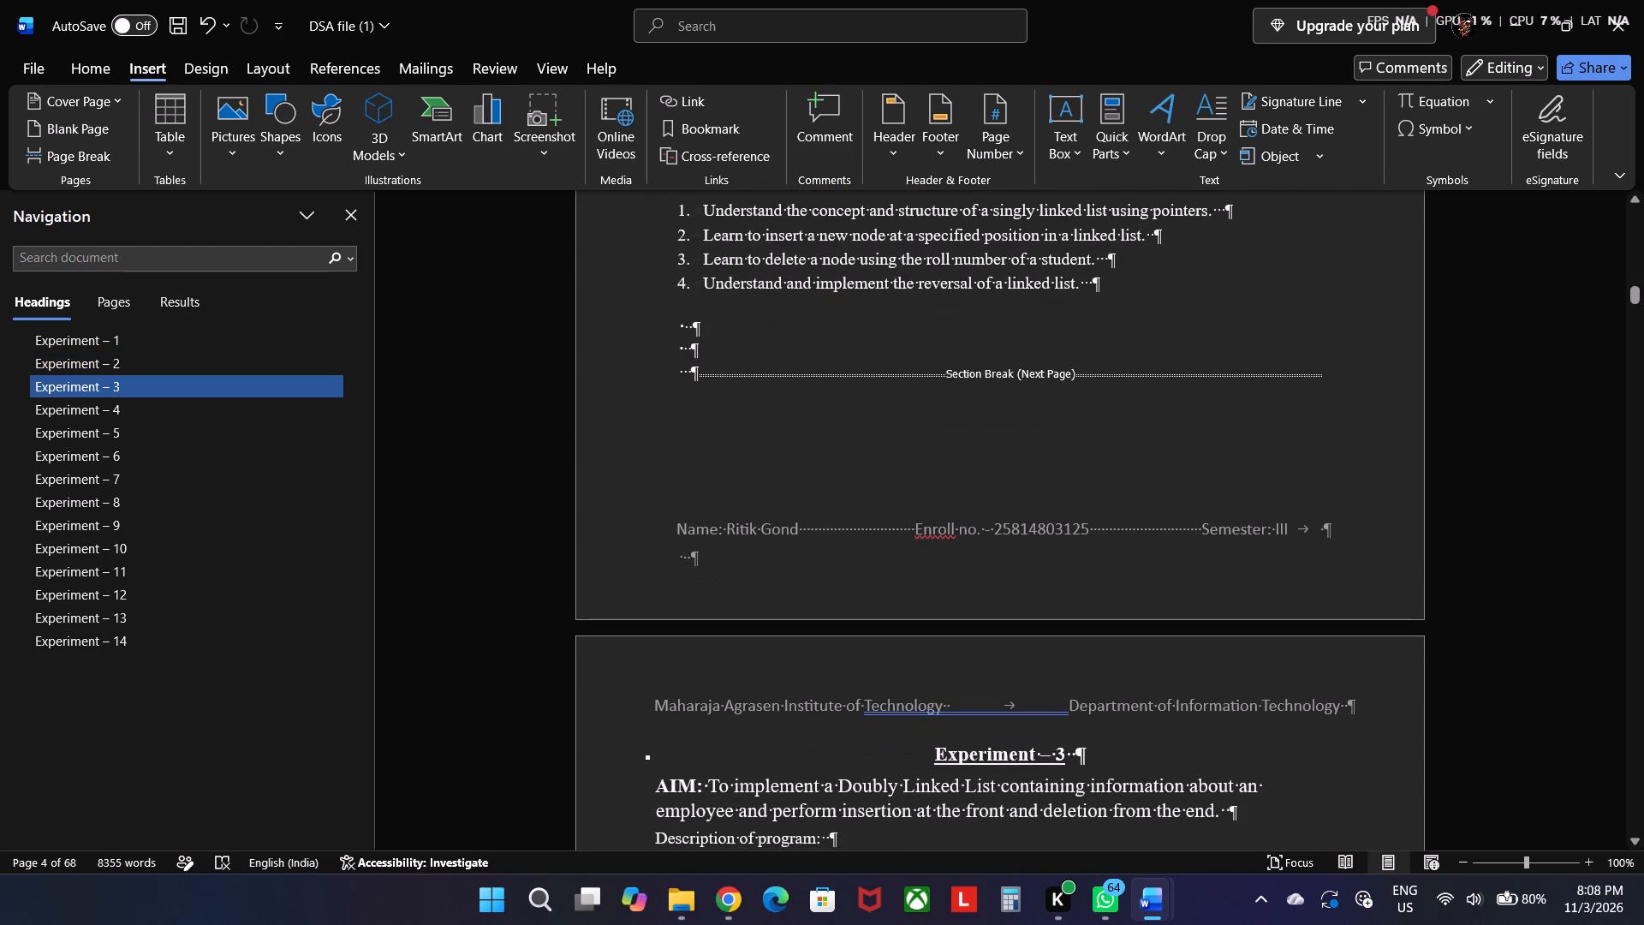
{"action": "left_click", "coordinate": [33, 68]}
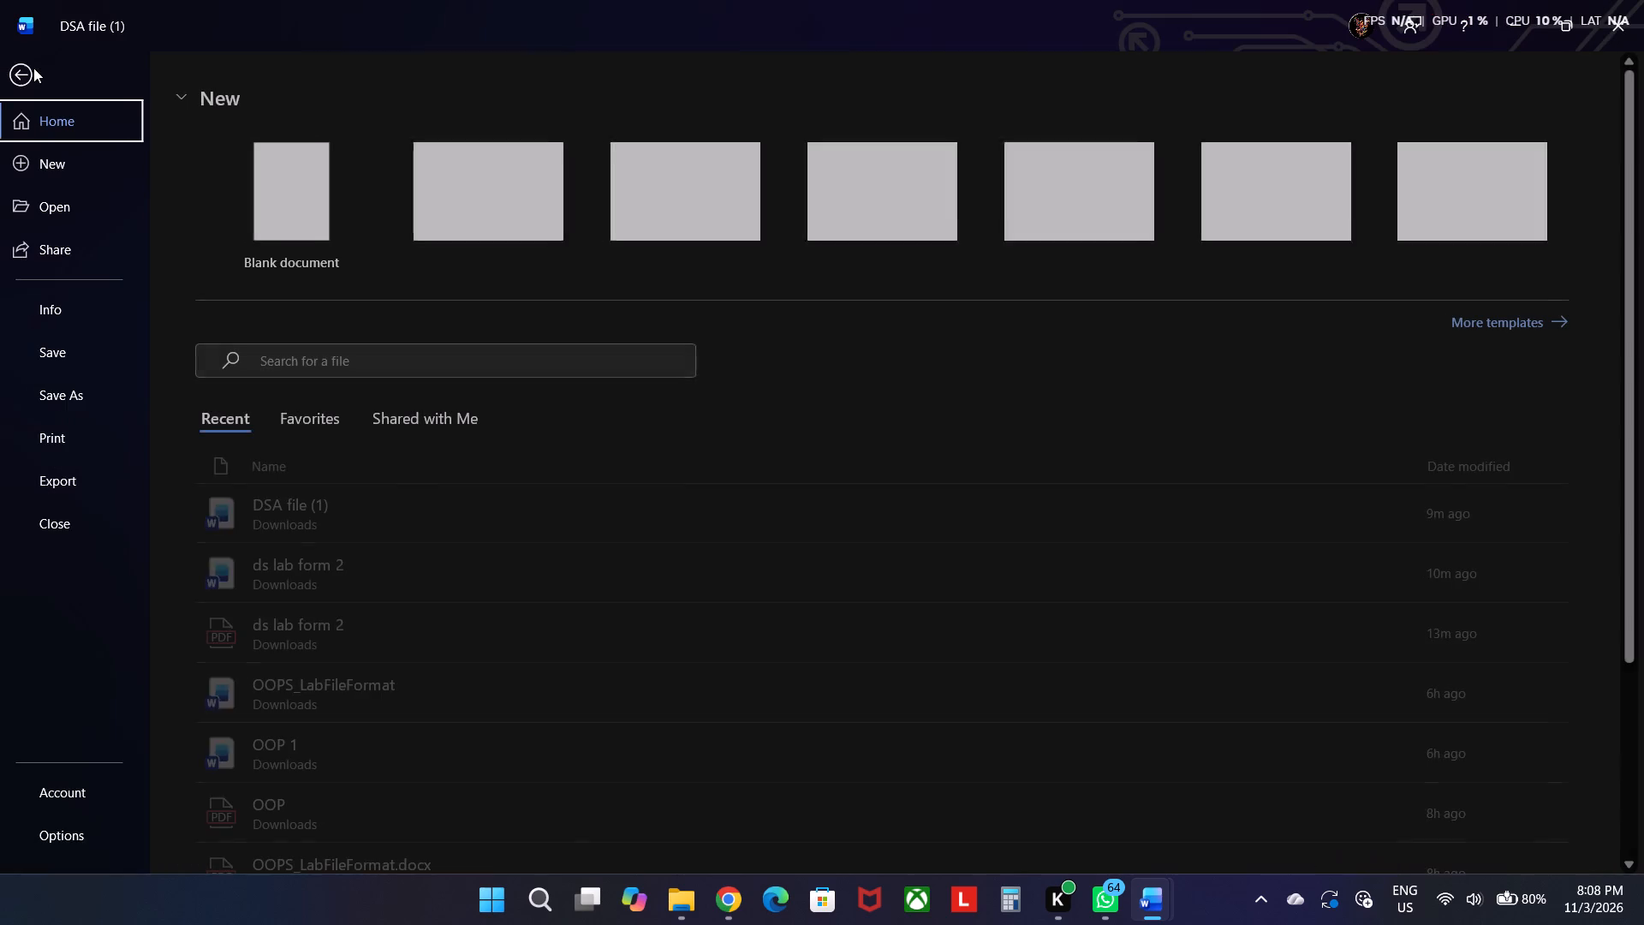
{"action": "left_click", "coordinate": [33, 68]}
{"action": "left_click", "coordinate": [98, 68]}
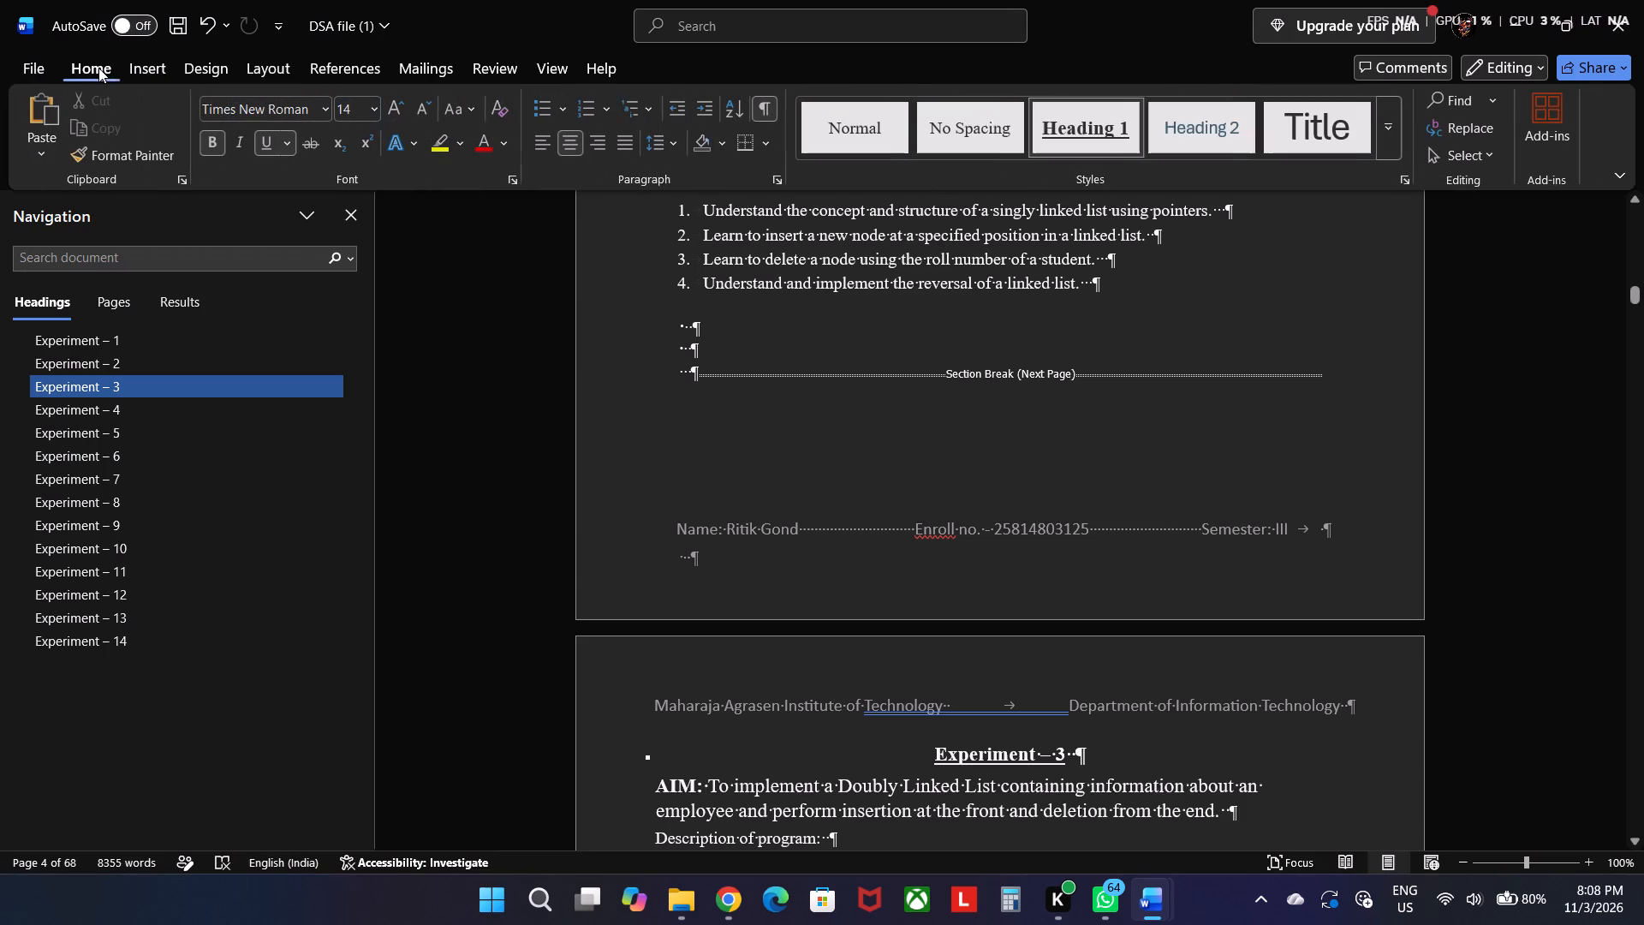
{"action": "left_click", "coordinate": [765, 110]}
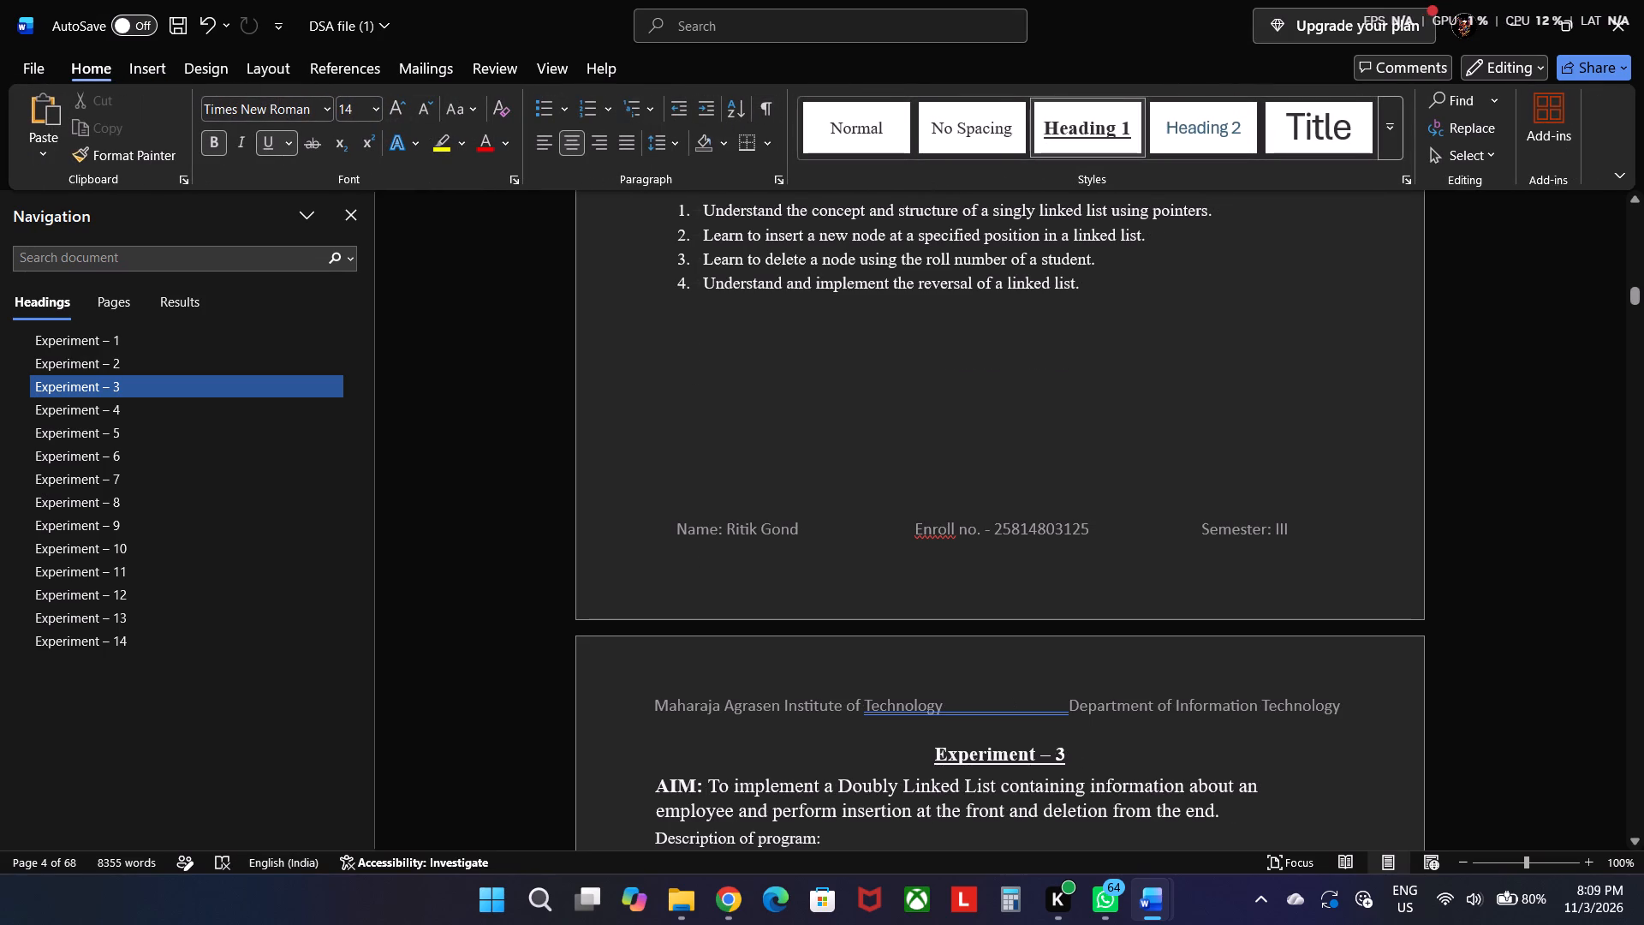
Look through Experiment – 3 from its aim through the algorithm, source code, output and LEARNING OUTCOMES, up to the start of Experiment – 4.
{"action": "scroll", "coordinate": [825, 351], "scroll_direction": "down", "scroll_amount": 6}
{"action": "left_click", "coordinate": [952, 405]}
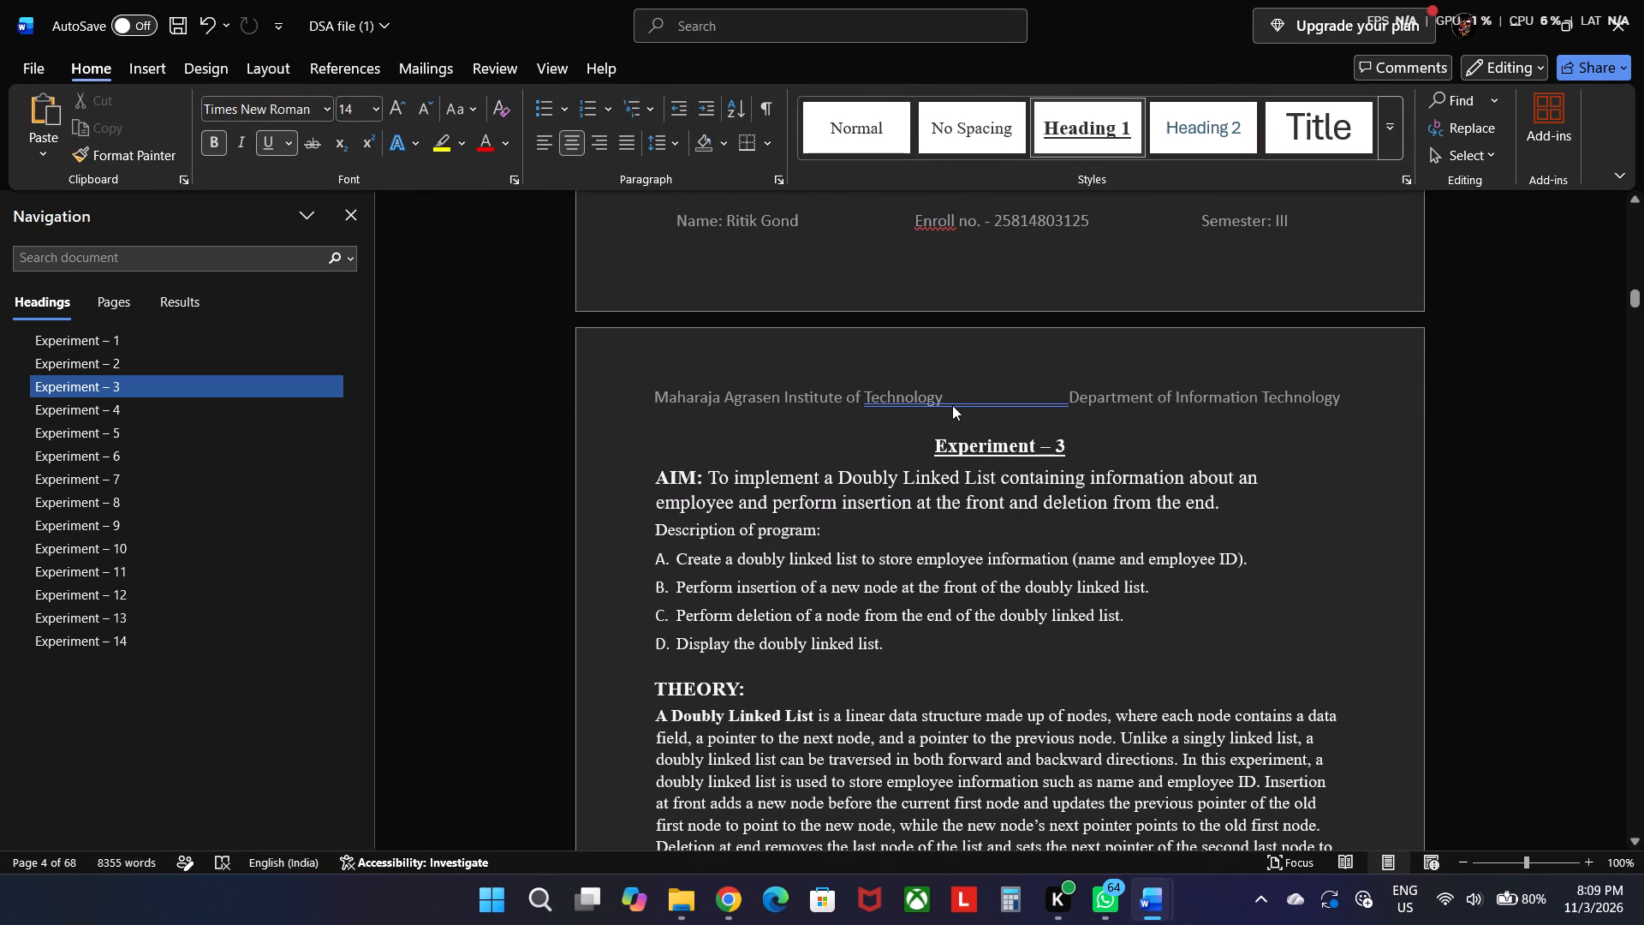
{"action": "scroll", "coordinate": [952, 405], "scroll_direction": "down", "scroll_amount": 2}
{"action": "scroll", "coordinate": [1099, 392], "scroll_direction": "down", "scroll_amount": 11}
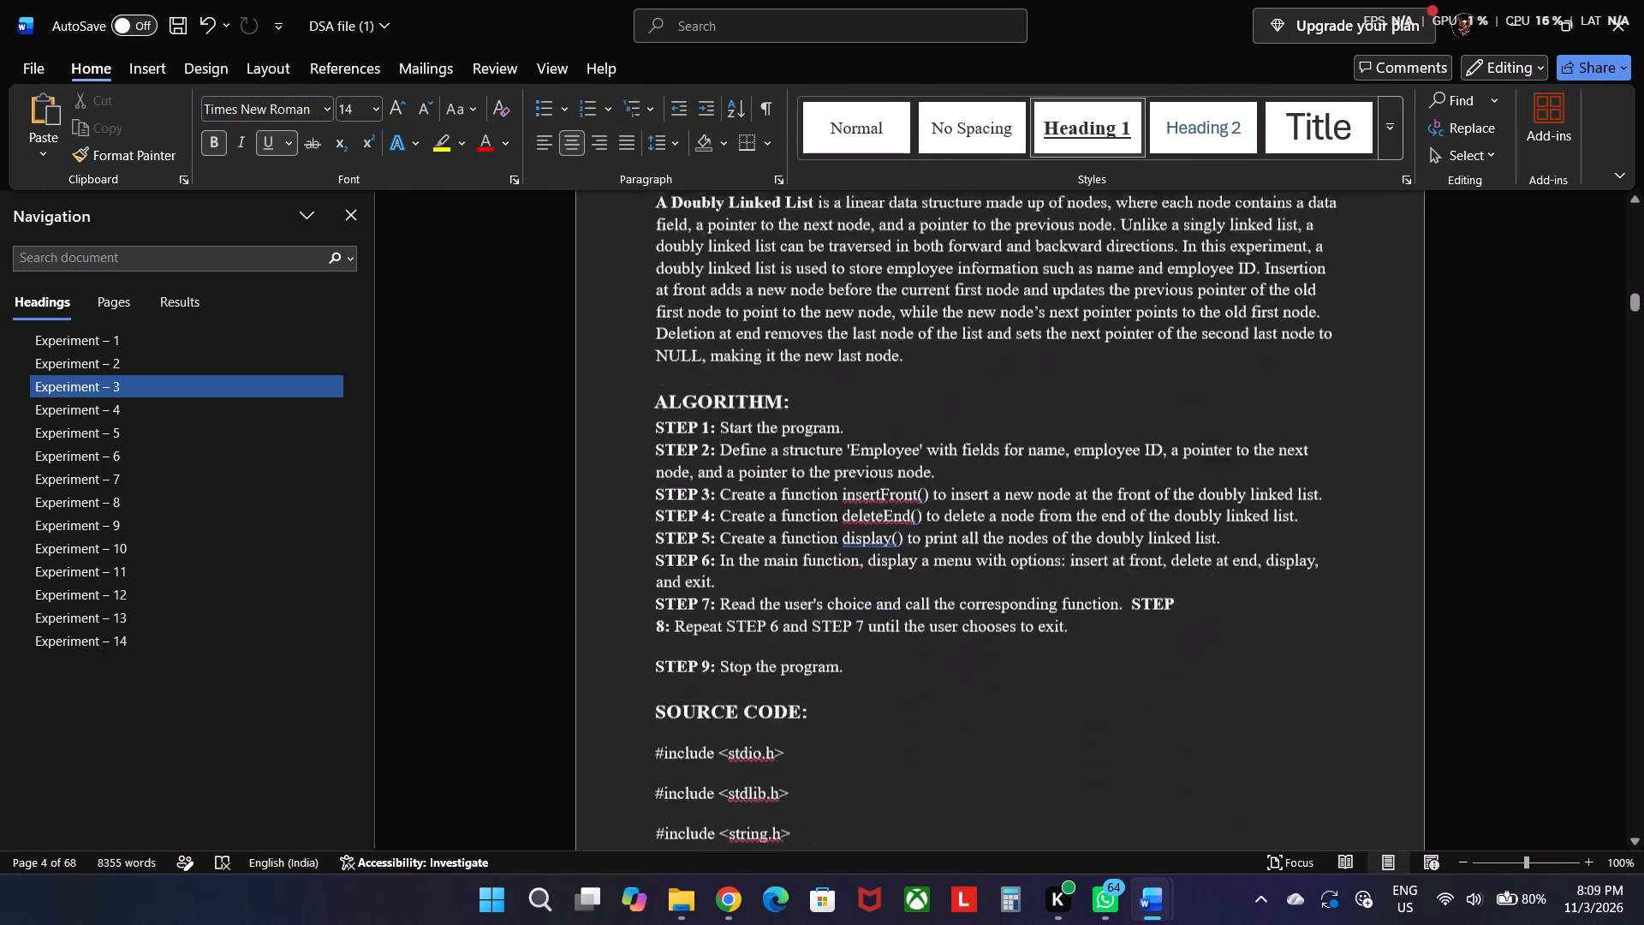
{"action": "scroll", "coordinate": [1101, 385], "scroll_direction": "down", "scroll_amount": 19}
{"action": "scroll", "coordinate": [1100, 384], "scroll_direction": "down", "scroll_amount": 12}
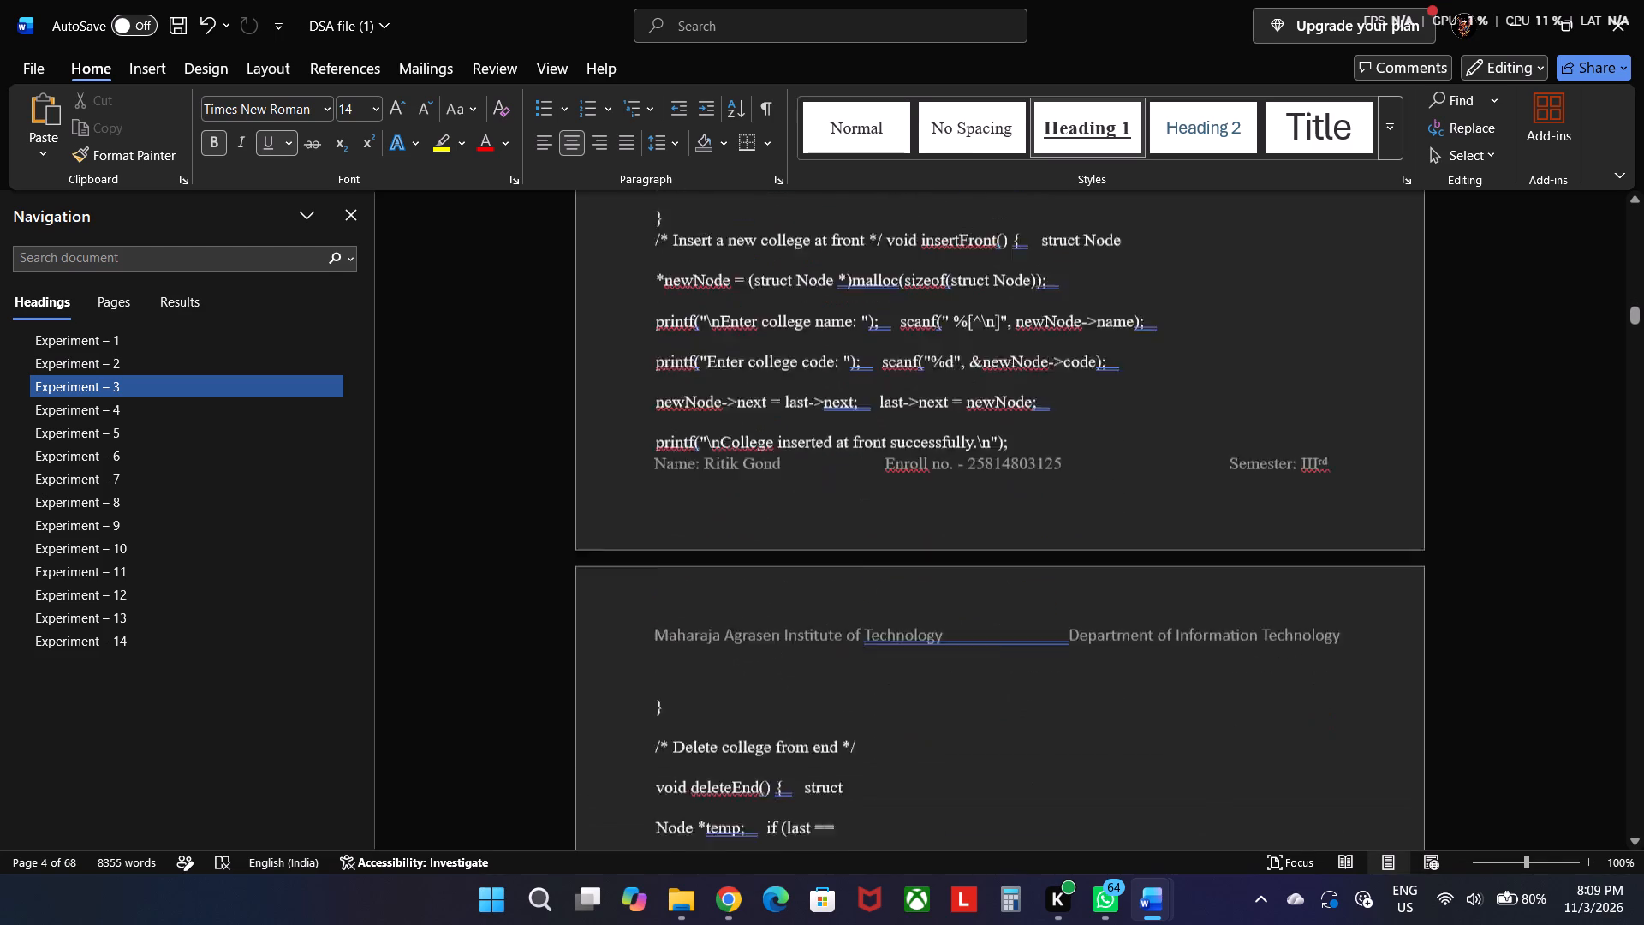
{"action": "scroll", "coordinate": [1098, 383], "scroll_direction": "down", "scroll_amount": 18}
{"action": "scroll", "coordinate": [1096, 382], "scroll_direction": "down", "scroll_amount": 12}
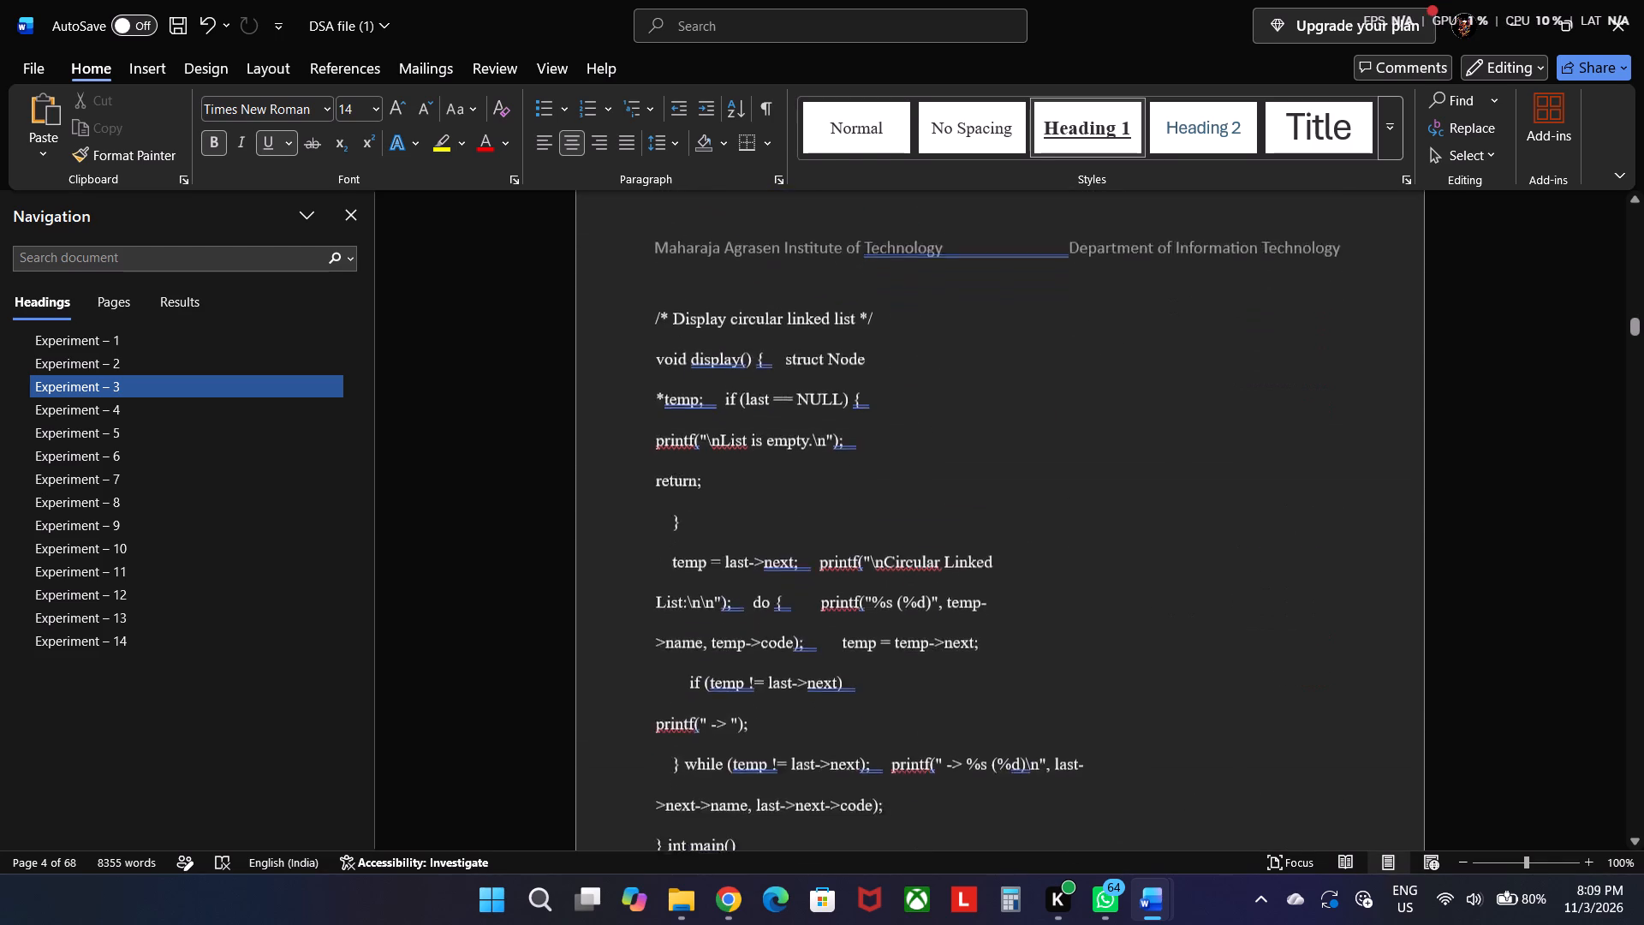
{"action": "scroll", "coordinate": [1093, 379], "scroll_direction": "down", "scroll_amount": 20}
{"action": "scroll", "coordinate": [1093, 379], "scroll_direction": "down", "scroll_amount": 15}
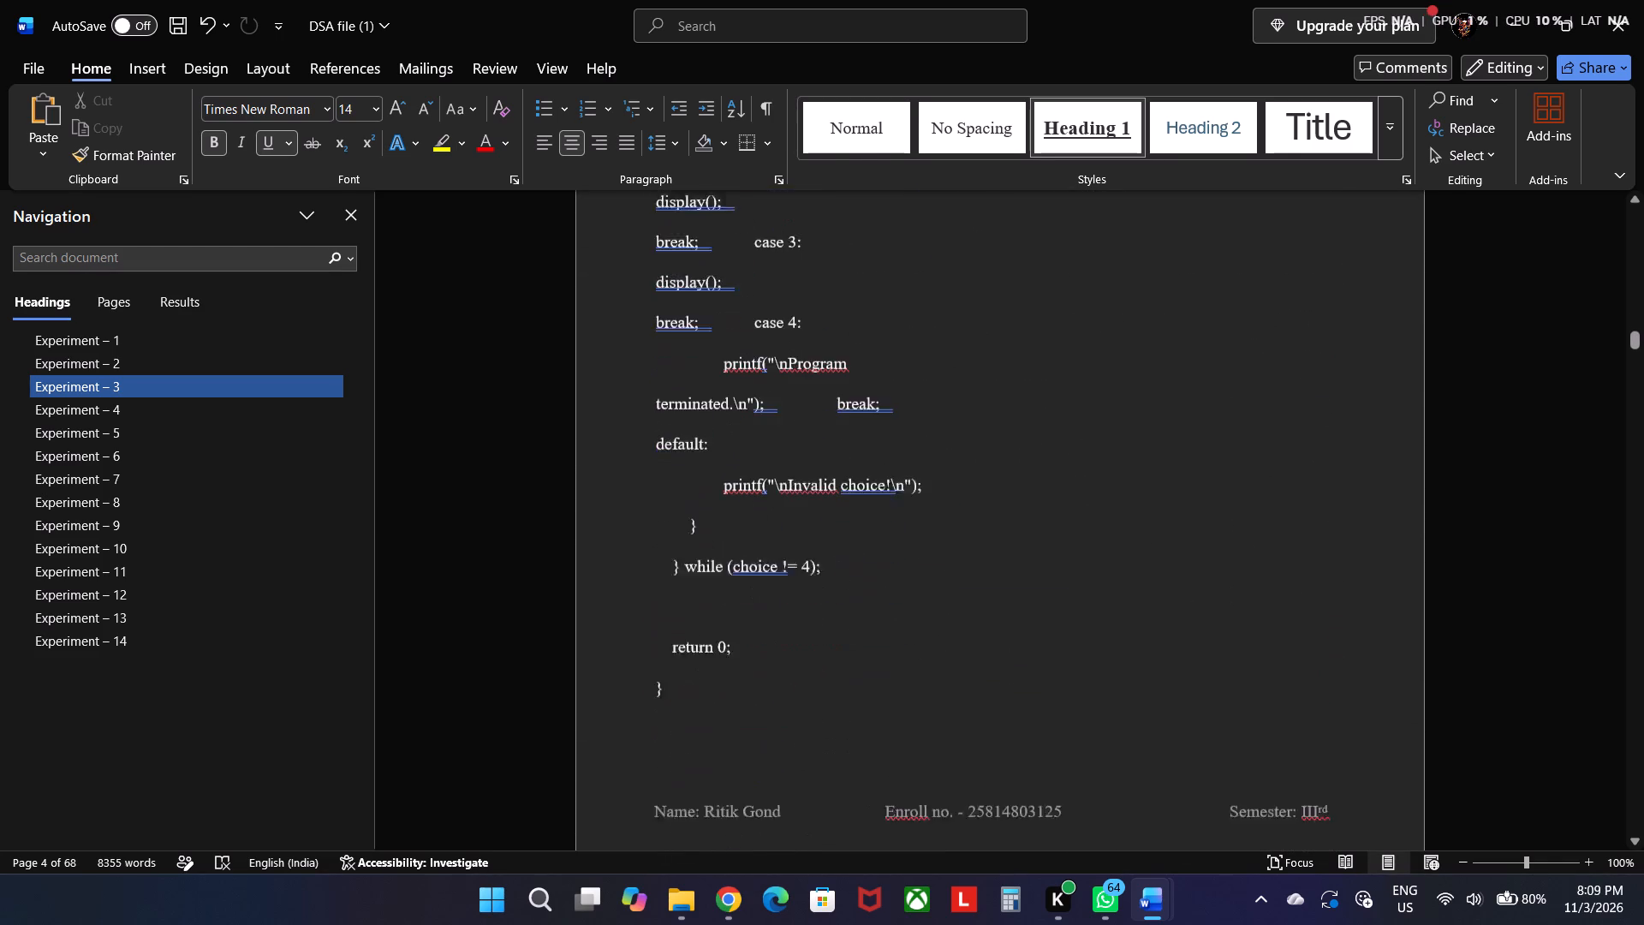
{"action": "key", "text": "Down"}
{"action": "key", "text": "Down"}
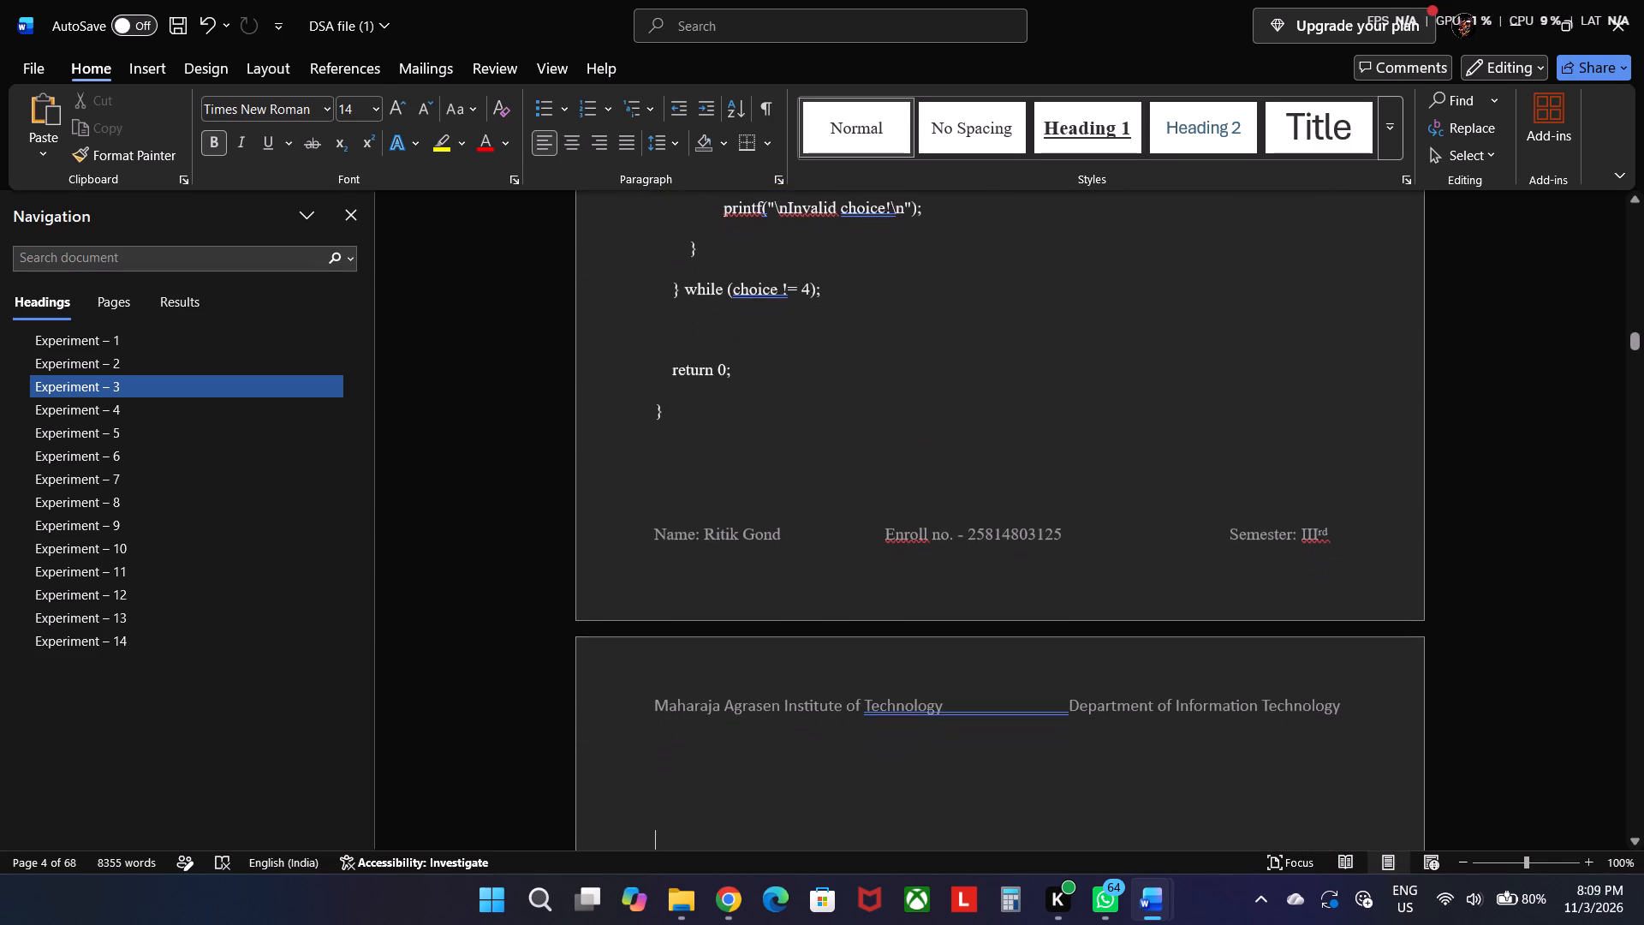
{"action": "key", "text": "Down"}
{"action": "key", "text": "Down"}
{"action": "key", "text": "Down"}
{"action": "key", "text": "Down"}
{"action": "key", "text": "Down"}
{"action": "key", "text": "Down"}
{"action": "key", "text": "Down"}
{"action": "key", "text": "Down"}
{"action": "key", "text": "Down"}
{"action": "key", "text": "Down"}
{"action": "key", "text": "Down"}
{"action": "key", "text": "Down"}
{"action": "key", "text": "Down"}
{"action": "key", "text": "Down"}
{"action": "key", "text": "Down"}
{"action": "key", "text": "Down"}
{"action": "key", "text": "Down"}
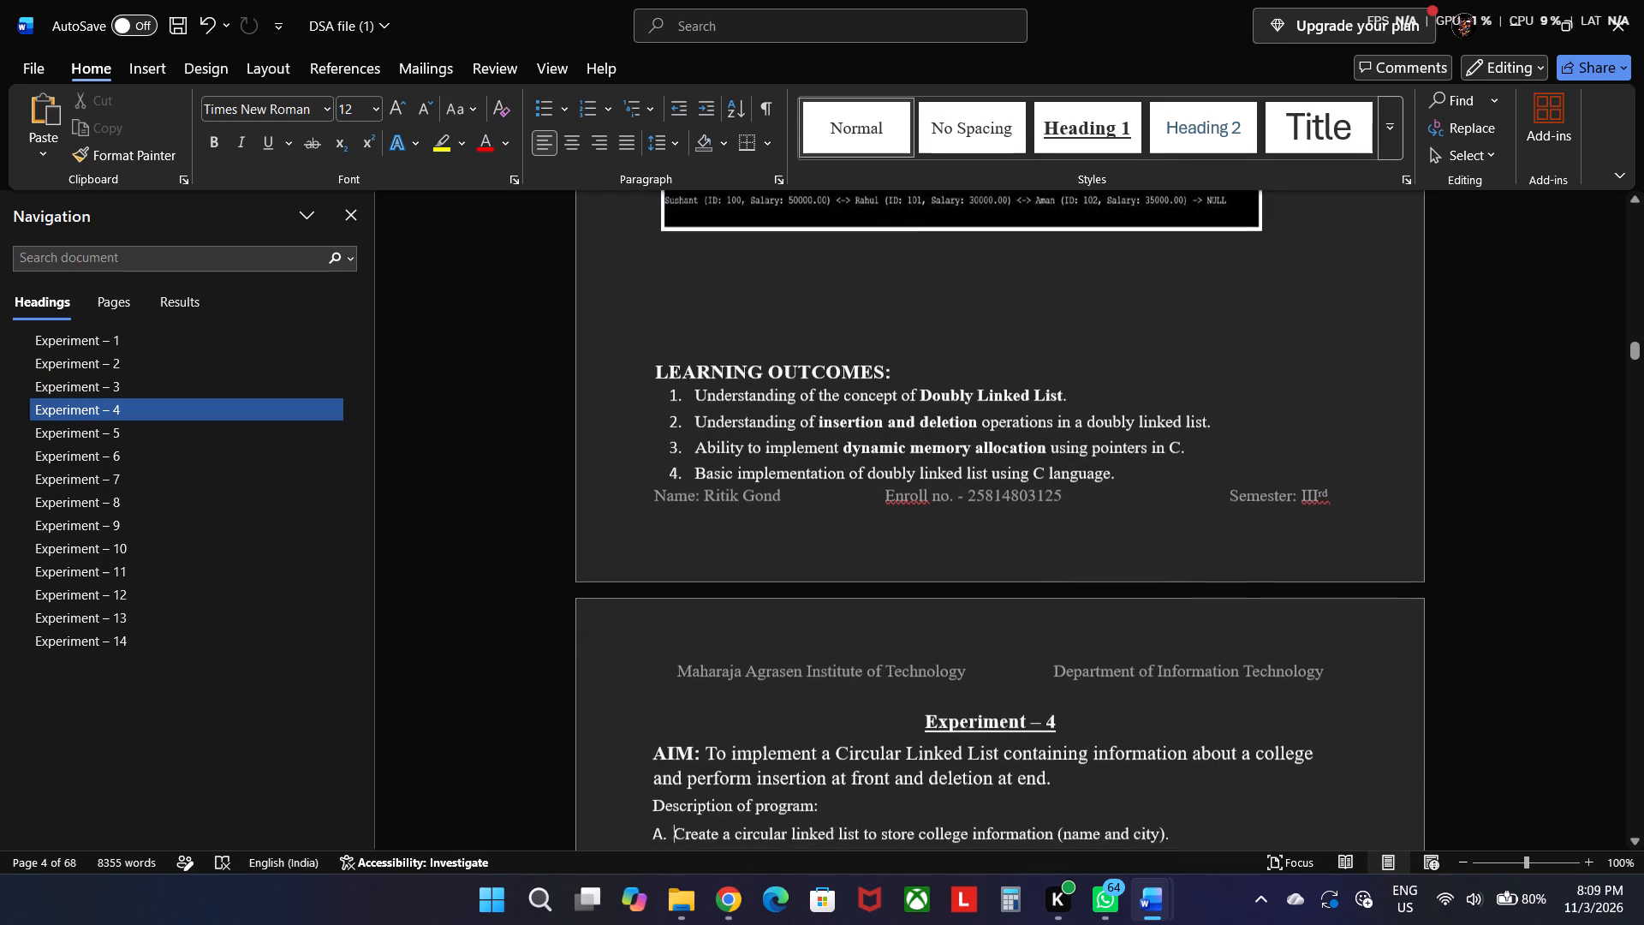
{"action": "key", "text": "Down"}
{"action": "key", "text": "Down"}
Look through Experiment – 4 and on through Experiment – 5's aim, theory, algorithm and source code.
{"action": "scroll", "coordinate": [1036, 434], "scroll_direction": "down", "scroll_amount": 2}
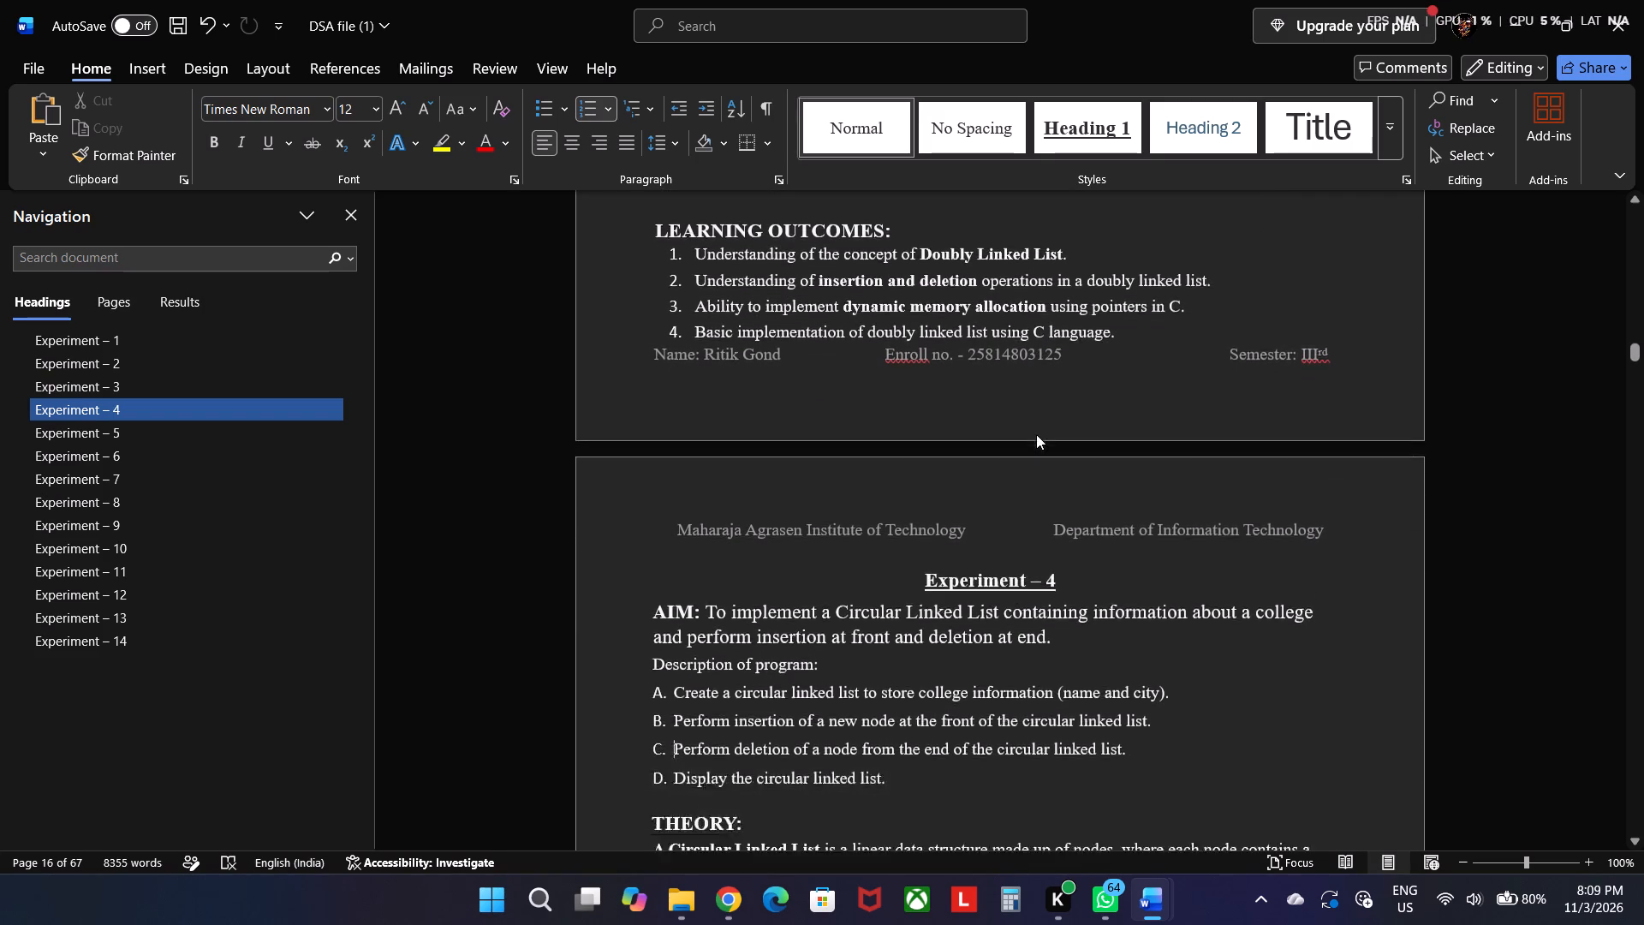
{"action": "scroll", "coordinate": [1036, 434], "scroll_direction": "down", "scroll_amount": 13}
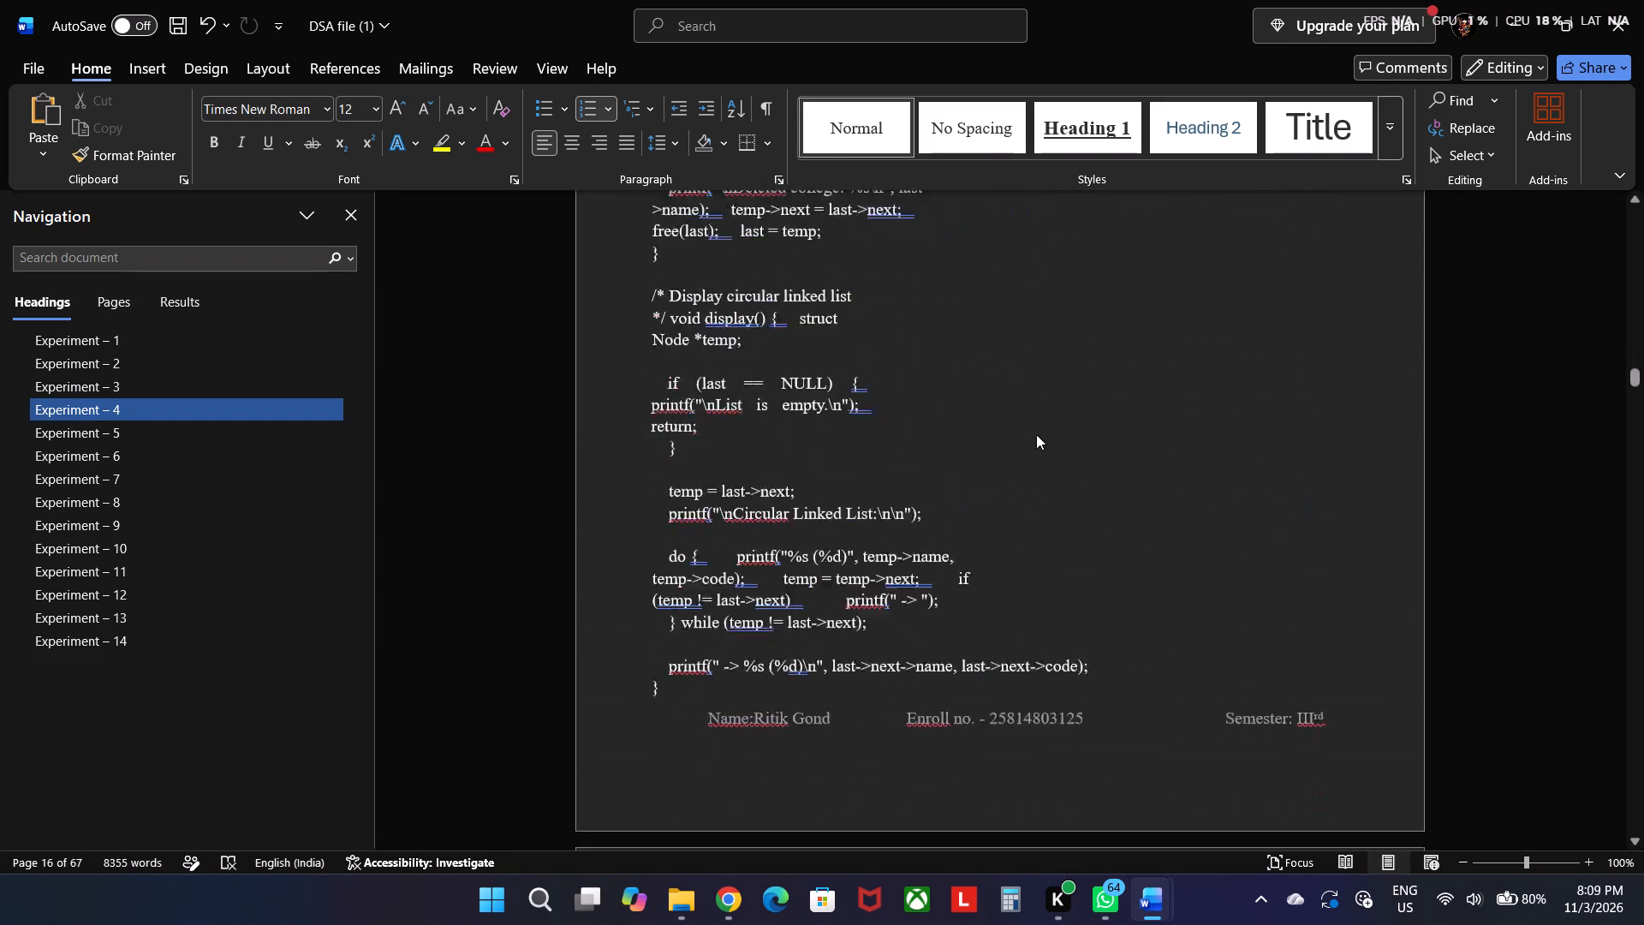
{"action": "scroll", "coordinate": [1036, 434], "scroll_direction": "down", "scroll_amount": 5}
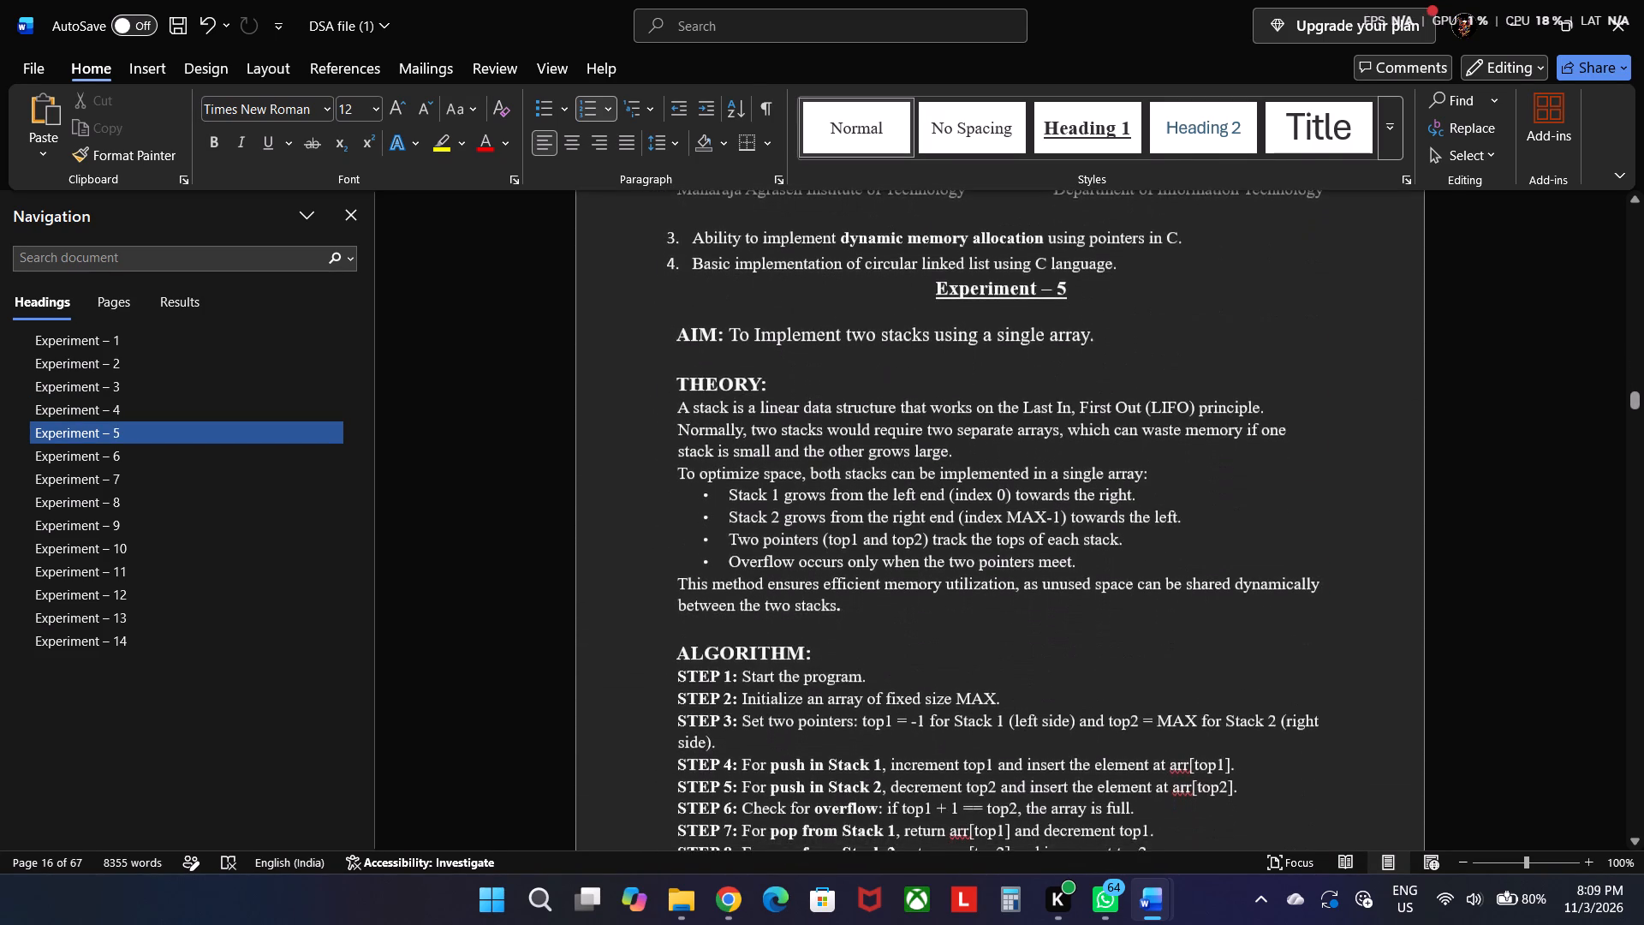
{"action": "scroll", "coordinate": [1036, 434], "scroll_direction": "down", "scroll_amount": 2}
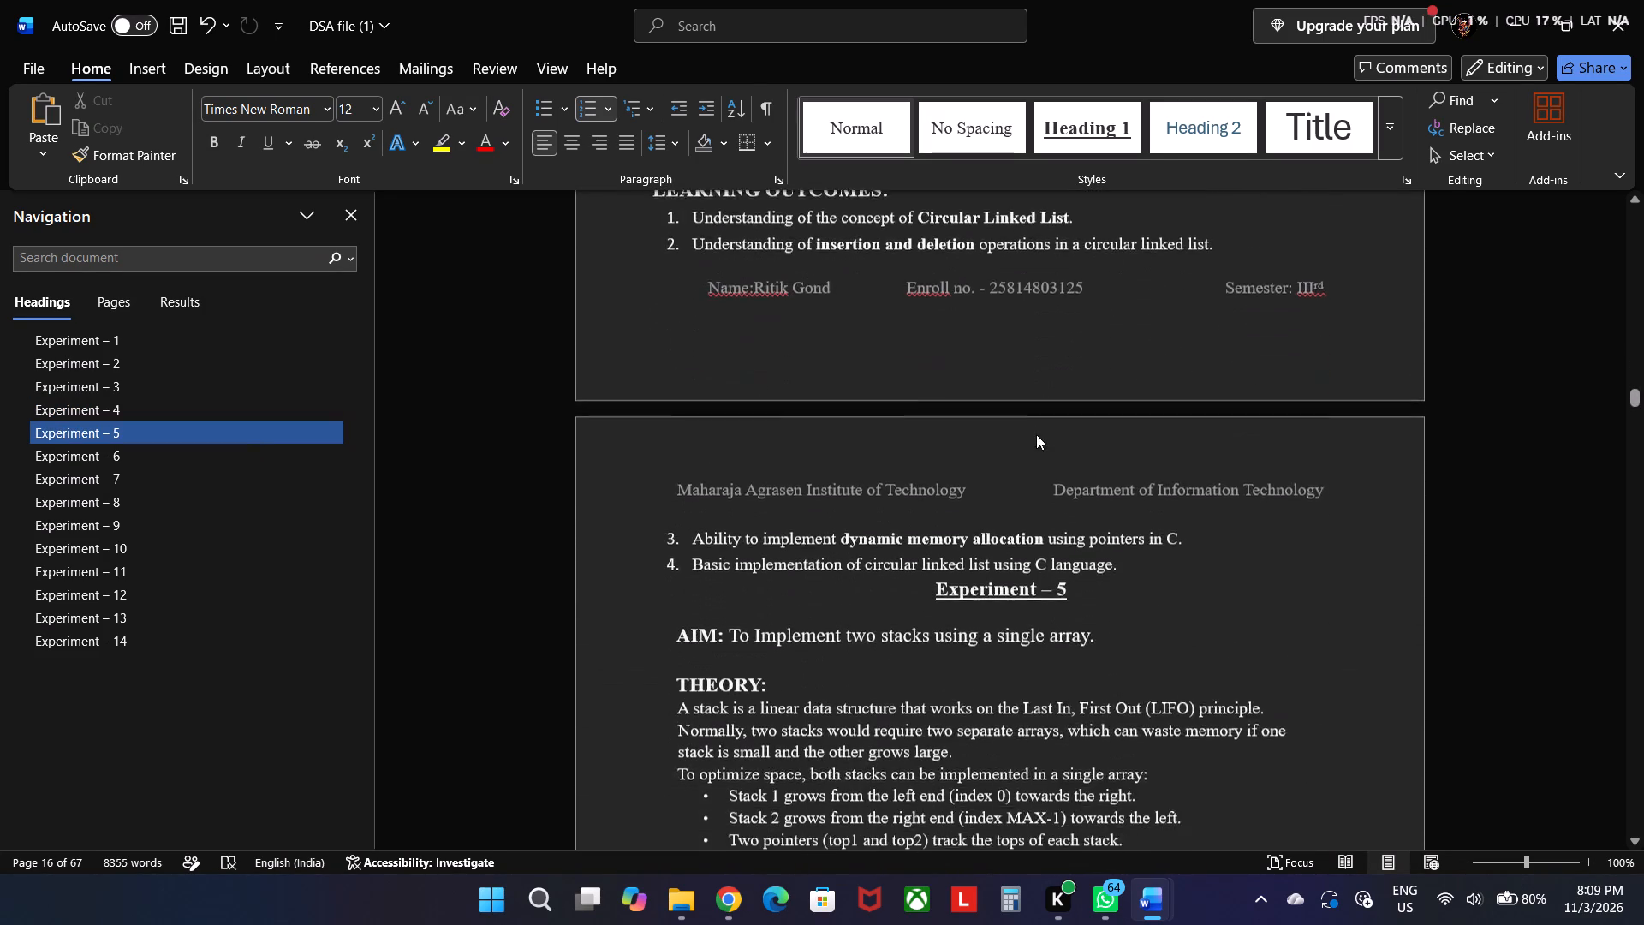
{"action": "scroll", "coordinate": [1036, 434], "scroll_direction": "down", "scroll_amount": 3}
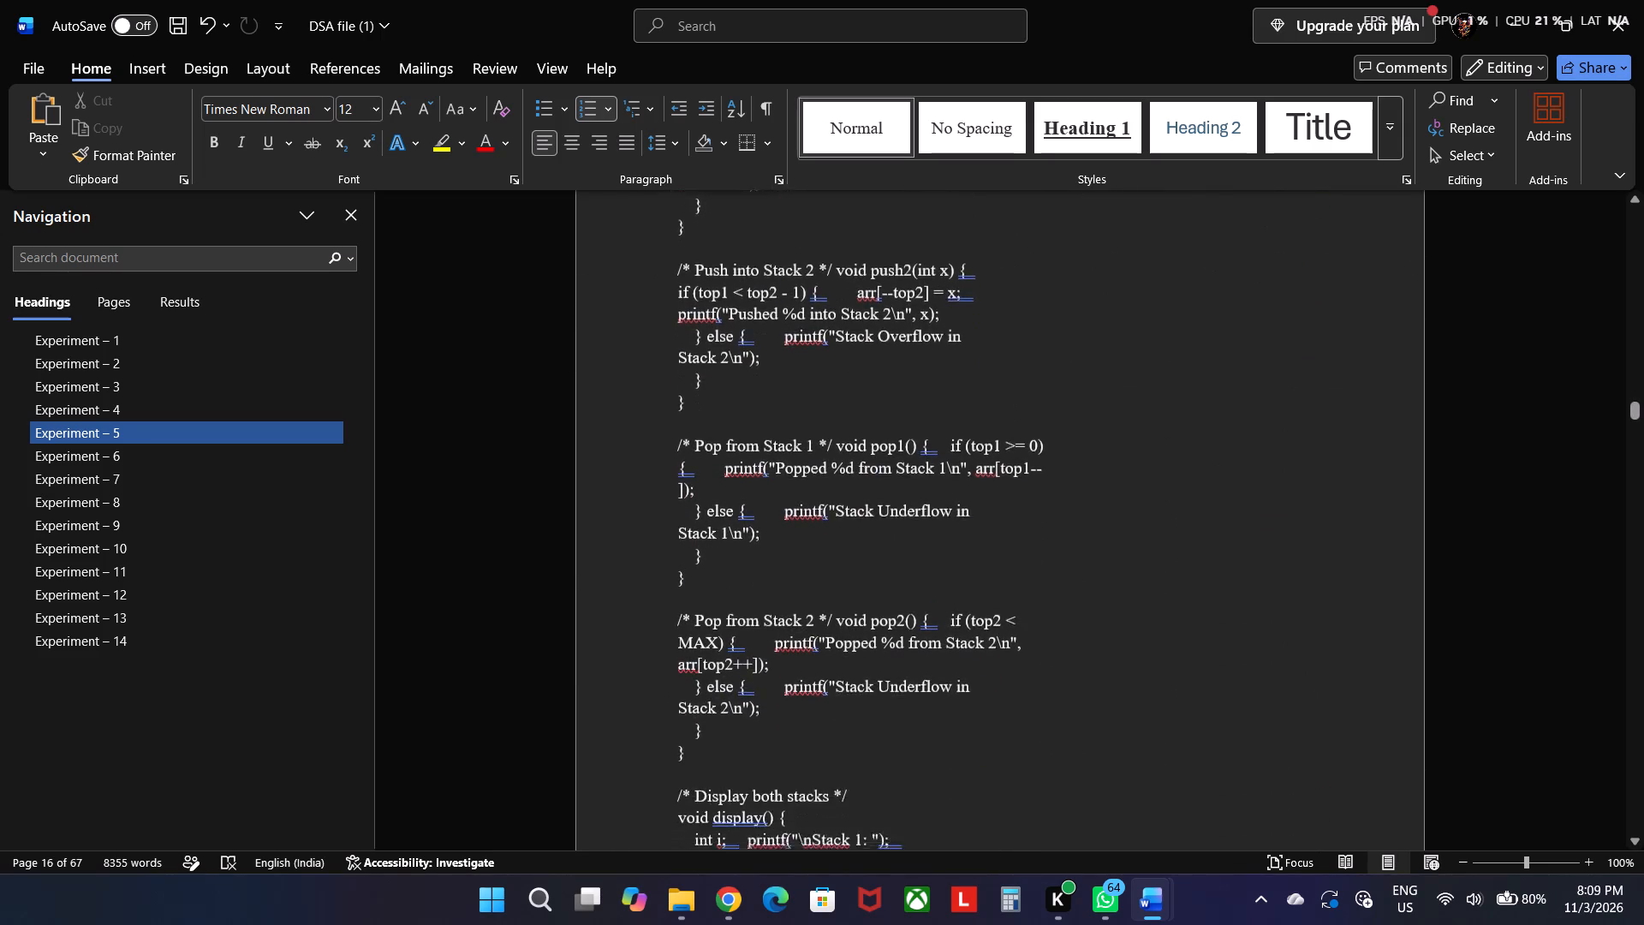
{"action": "scroll", "coordinate": [1036, 435], "scroll_direction": "down", "scroll_amount": 6}
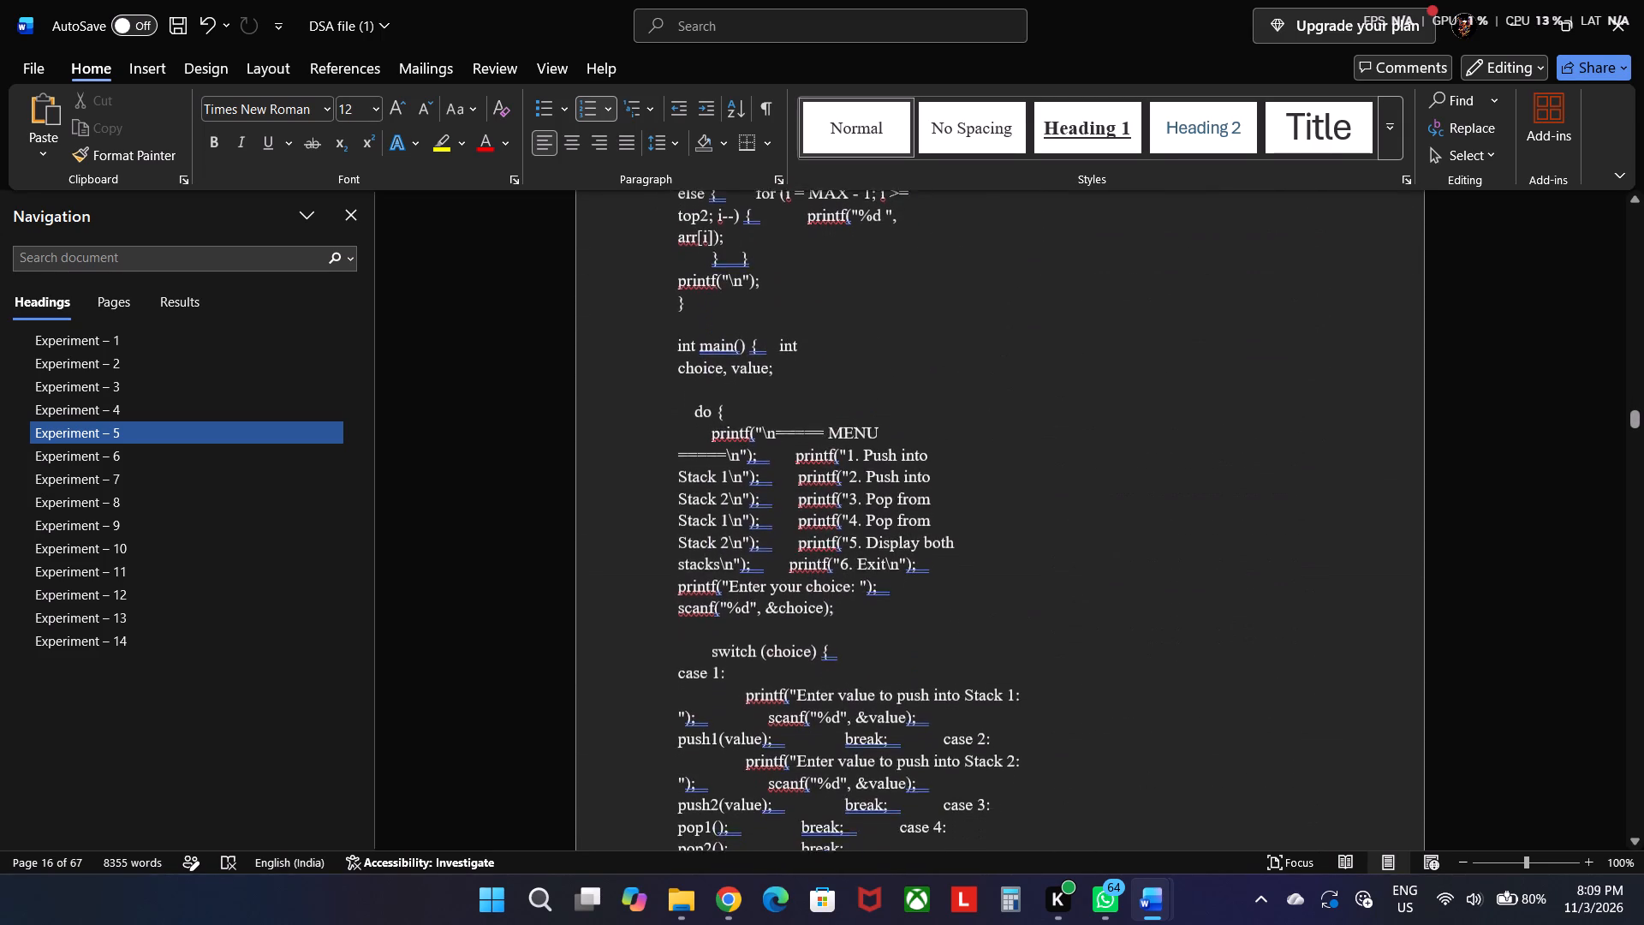
{"action": "scroll", "coordinate": [1036, 435], "scroll_direction": "down", "scroll_amount": 1}
{"action": "scroll", "coordinate": [1390, 62], "scroll_direction": "up", "scroll_amount": 1}
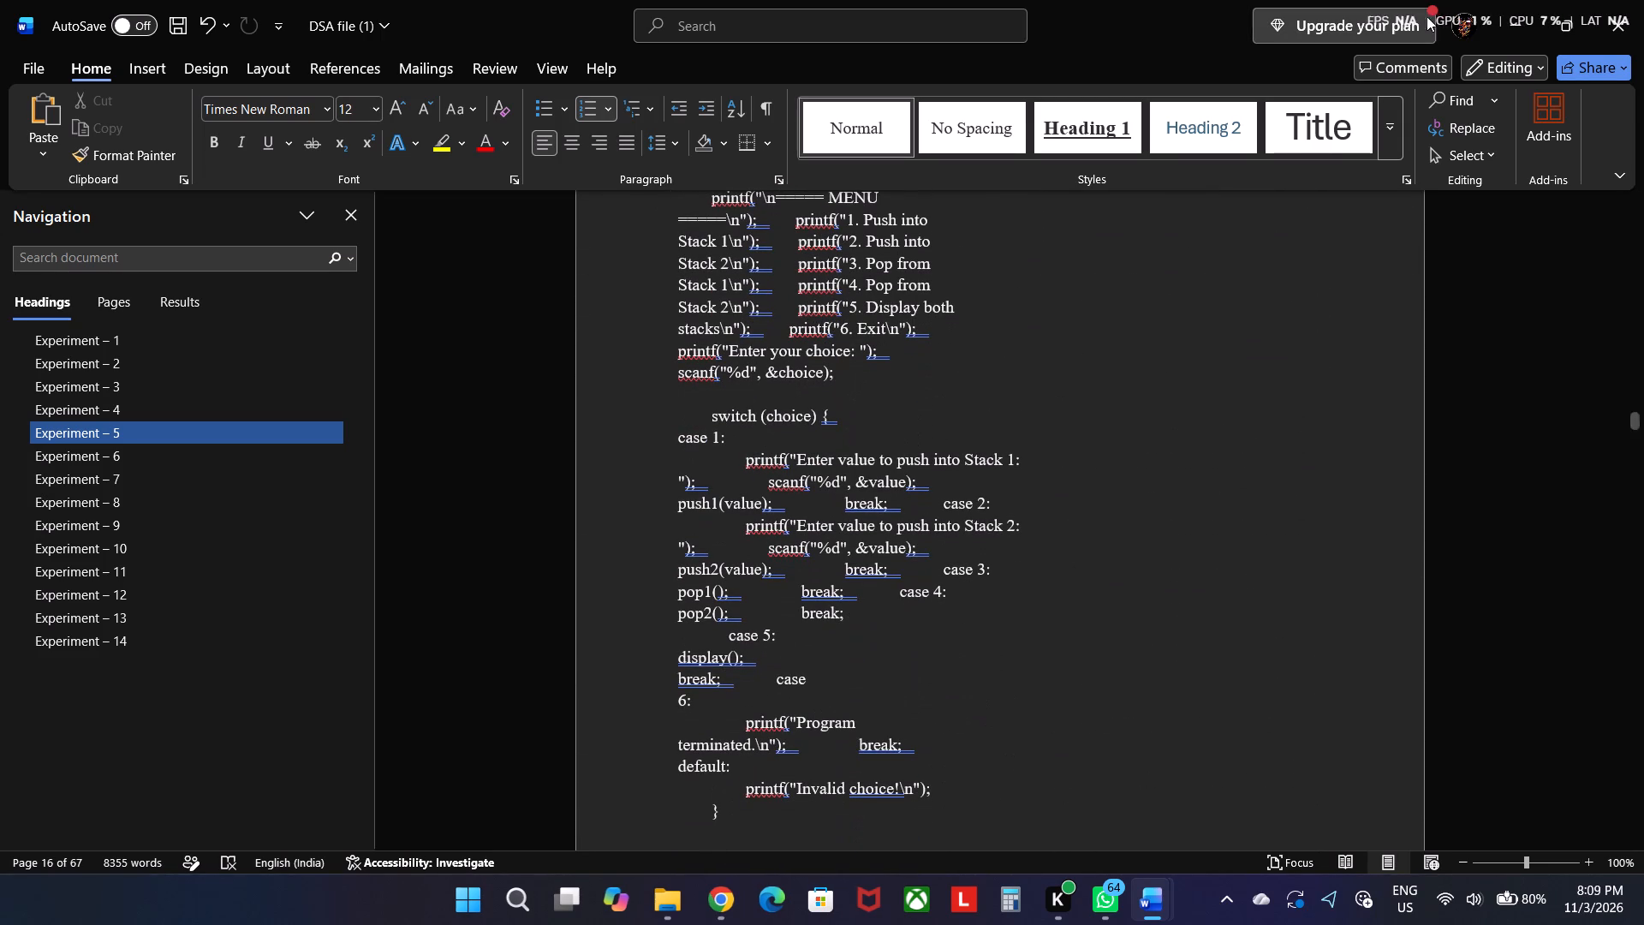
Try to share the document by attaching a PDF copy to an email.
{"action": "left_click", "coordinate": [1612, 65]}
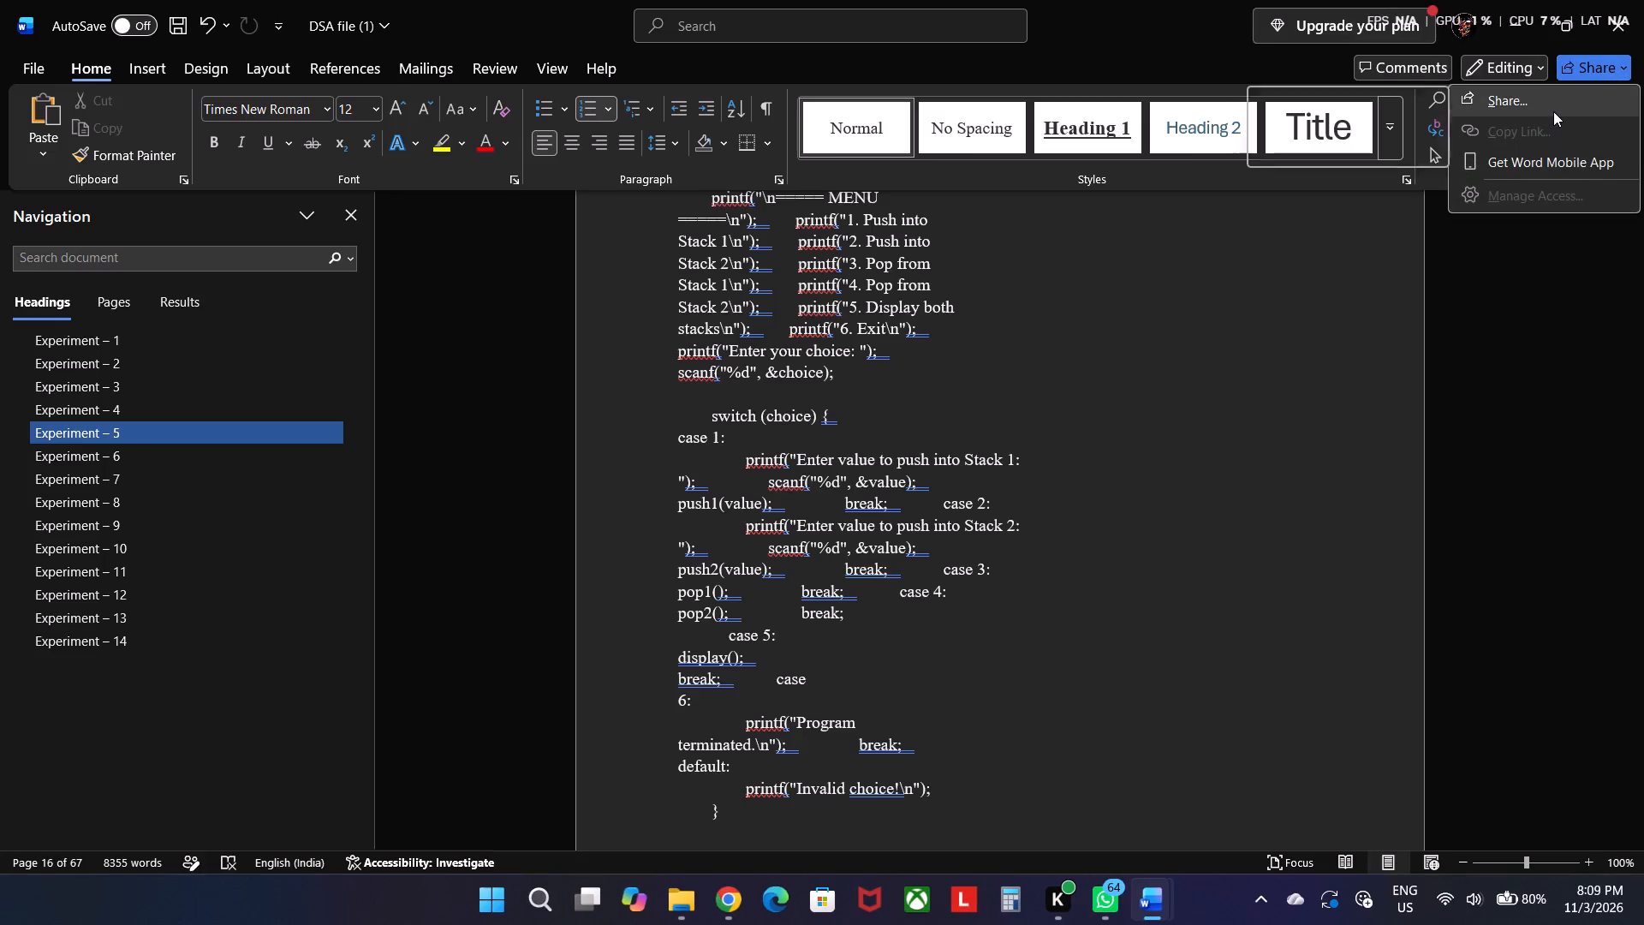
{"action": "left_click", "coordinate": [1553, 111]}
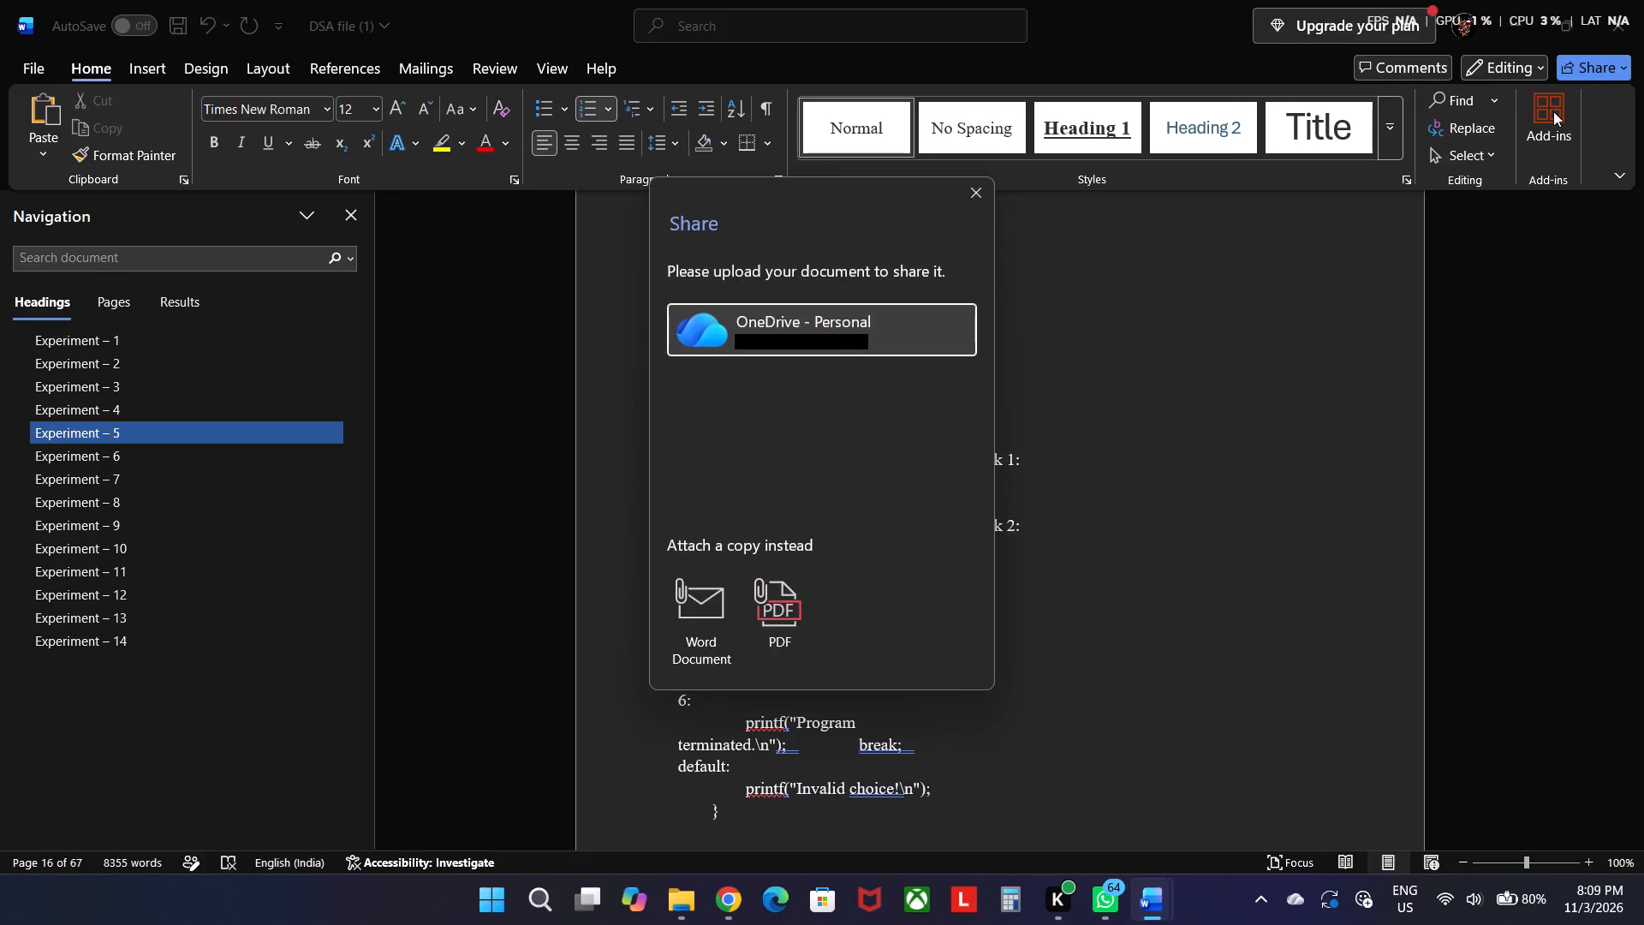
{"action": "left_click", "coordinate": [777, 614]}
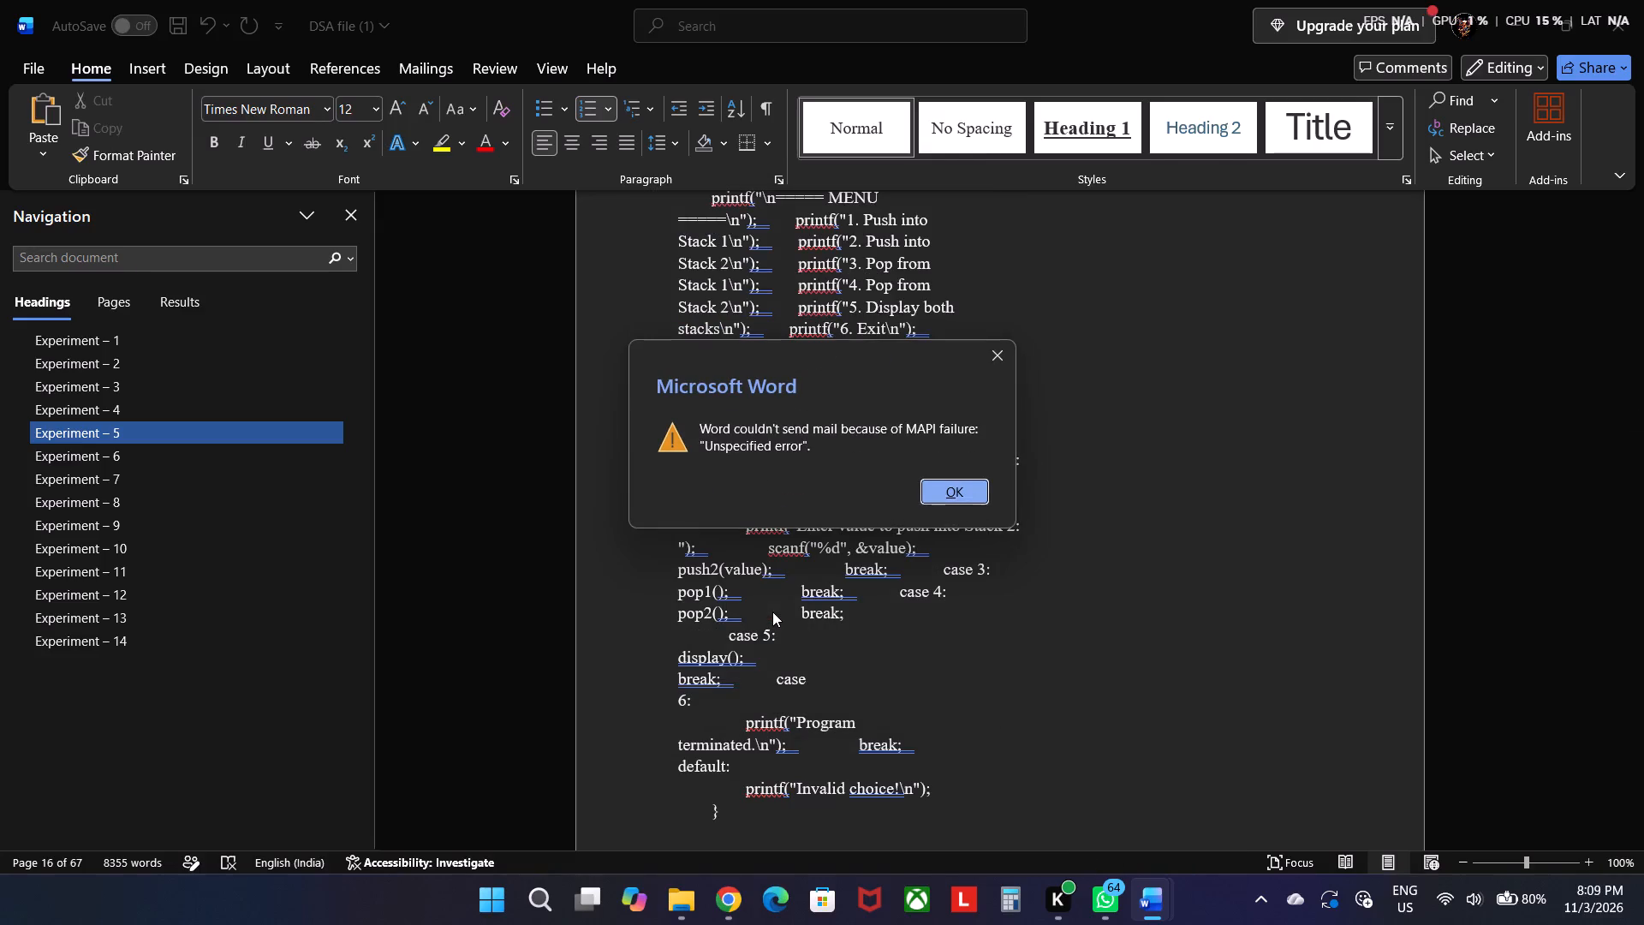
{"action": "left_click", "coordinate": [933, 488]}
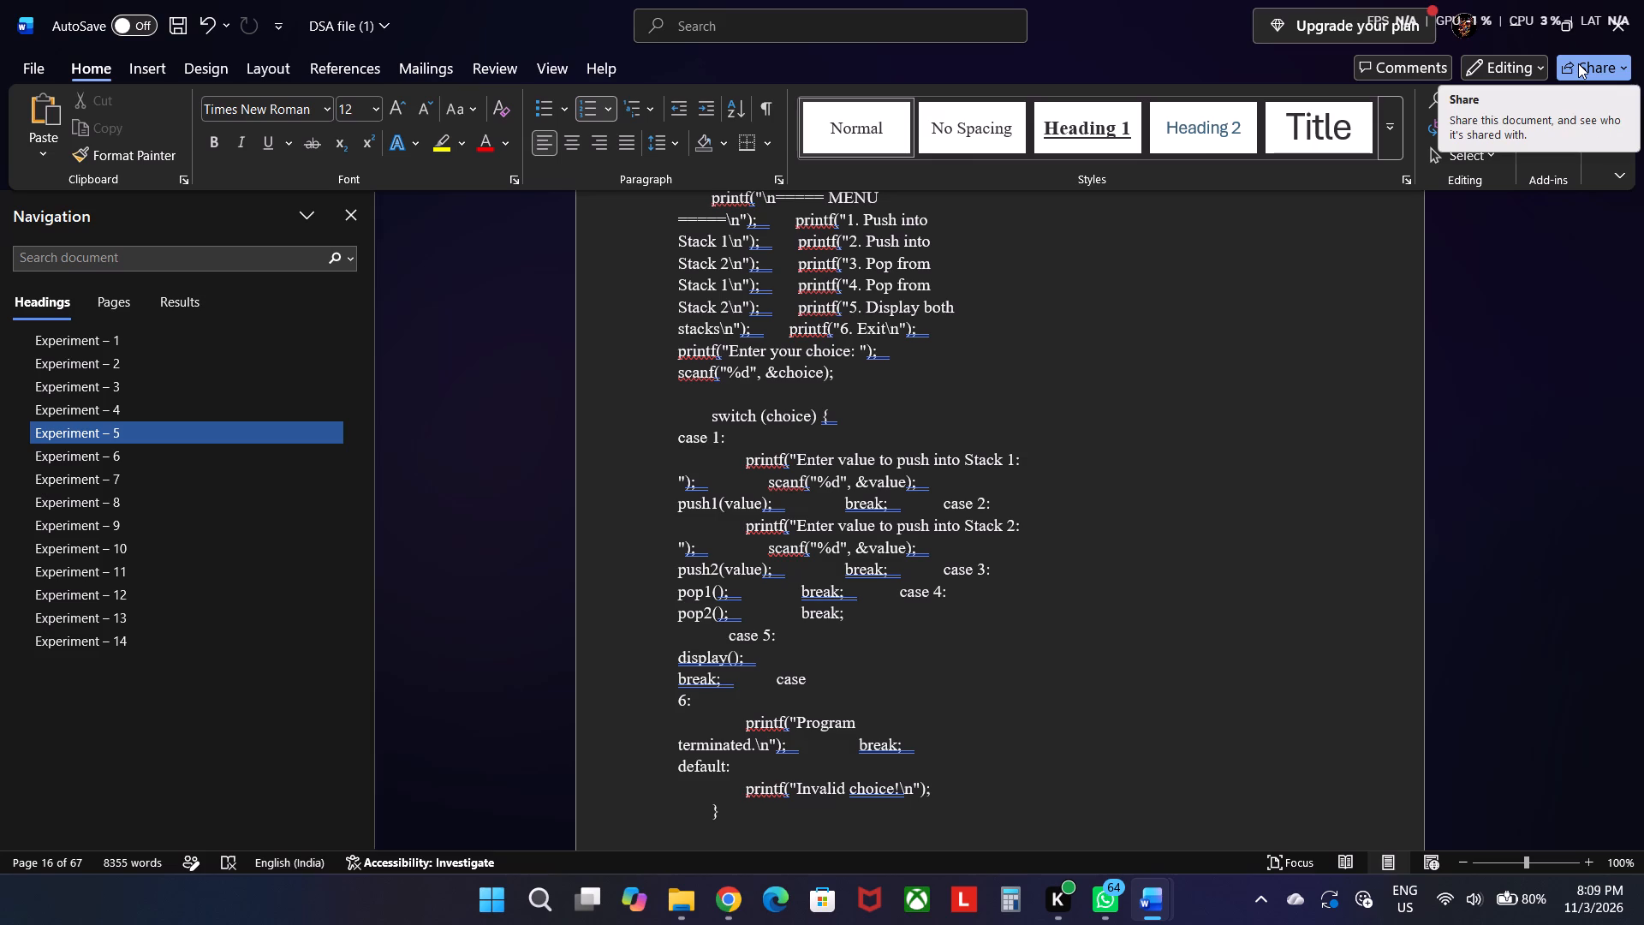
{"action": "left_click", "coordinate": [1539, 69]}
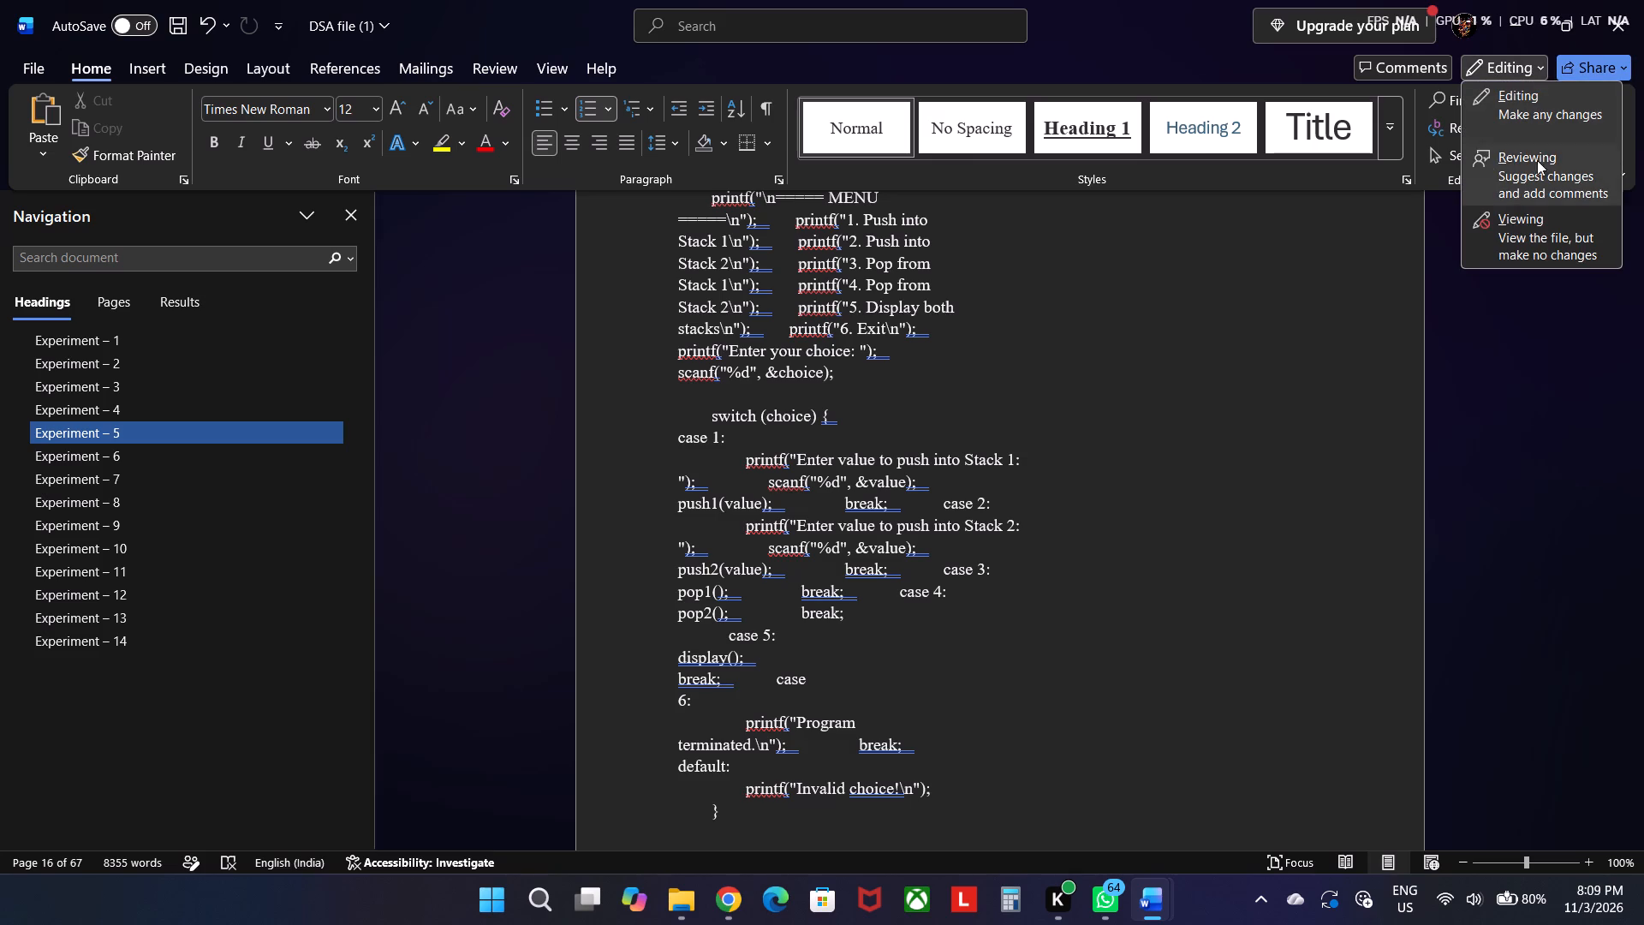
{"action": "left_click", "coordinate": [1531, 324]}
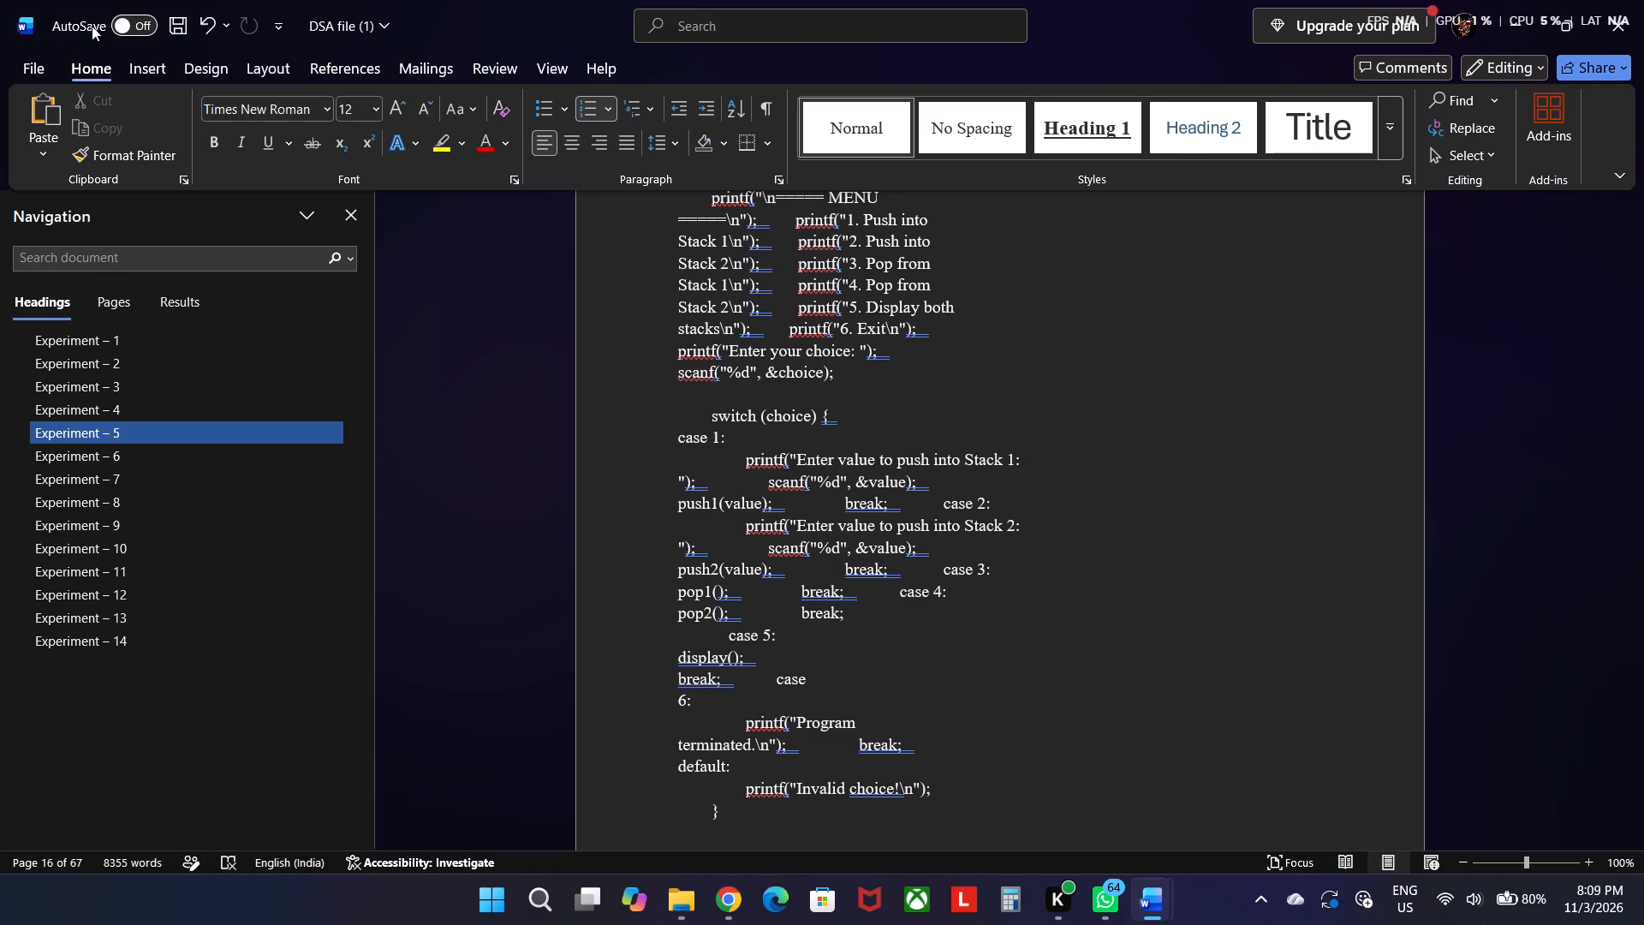
Upload the document to the personal OneDrive for sharing.
{"action": "left_click", "coordinate": [1586, 58]}
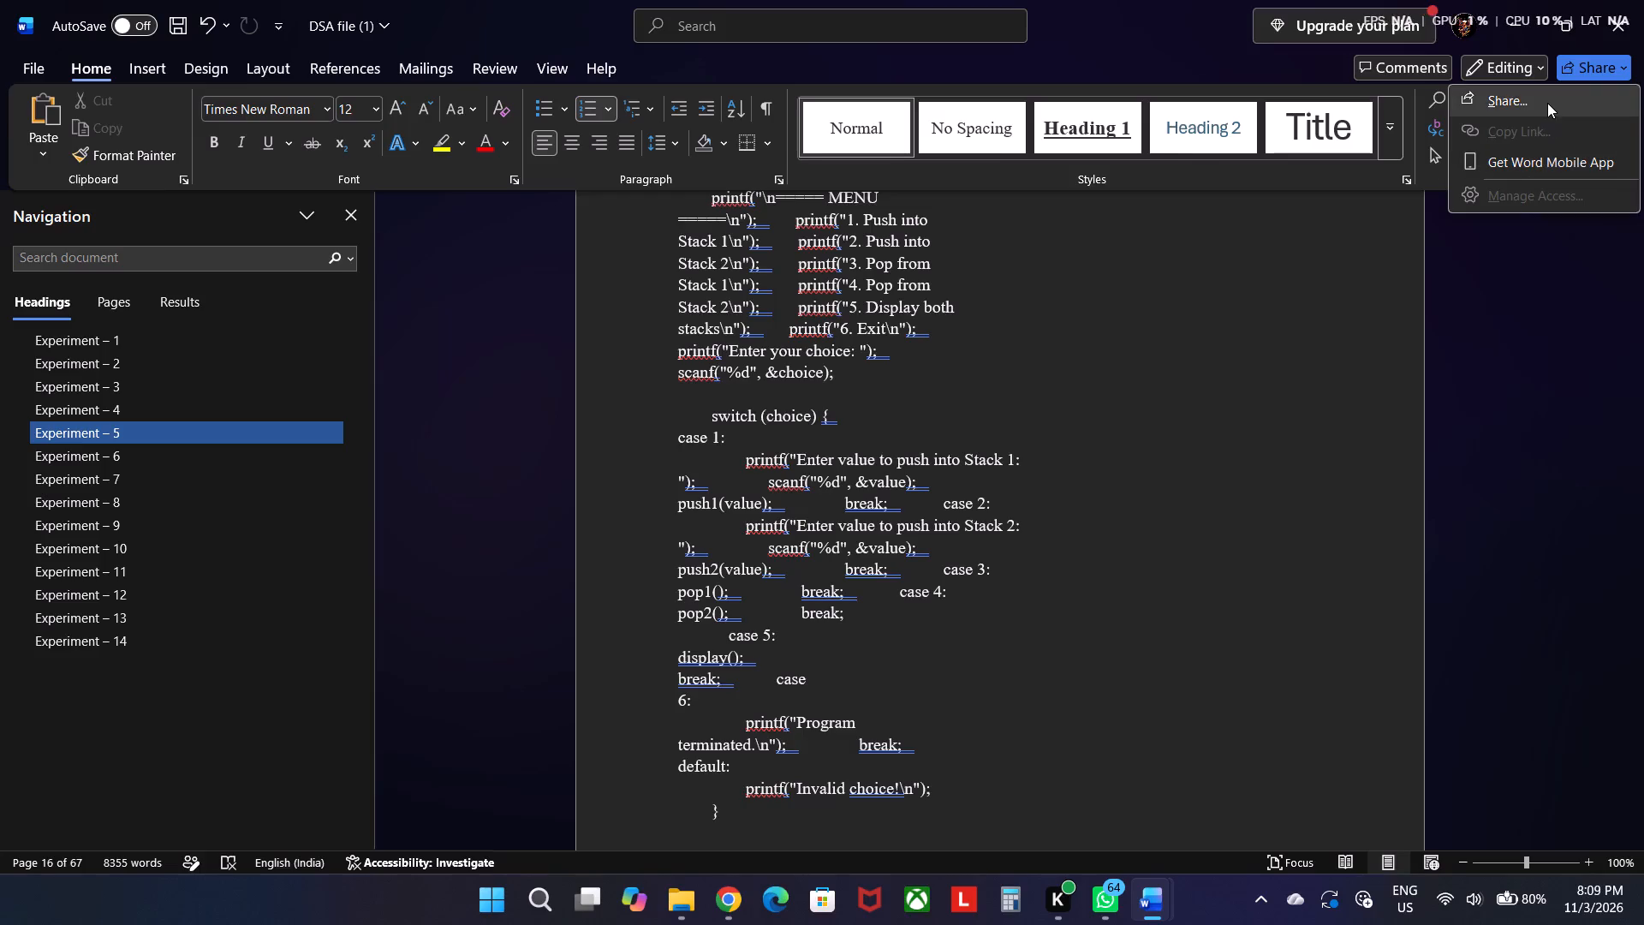
{"action": "left_click", "coordinate": [1545, 121]}
{"action": "left_click", "coordinate": [1545, 122]}
{"action": "left_click", "coordinate": [1545, 96]}
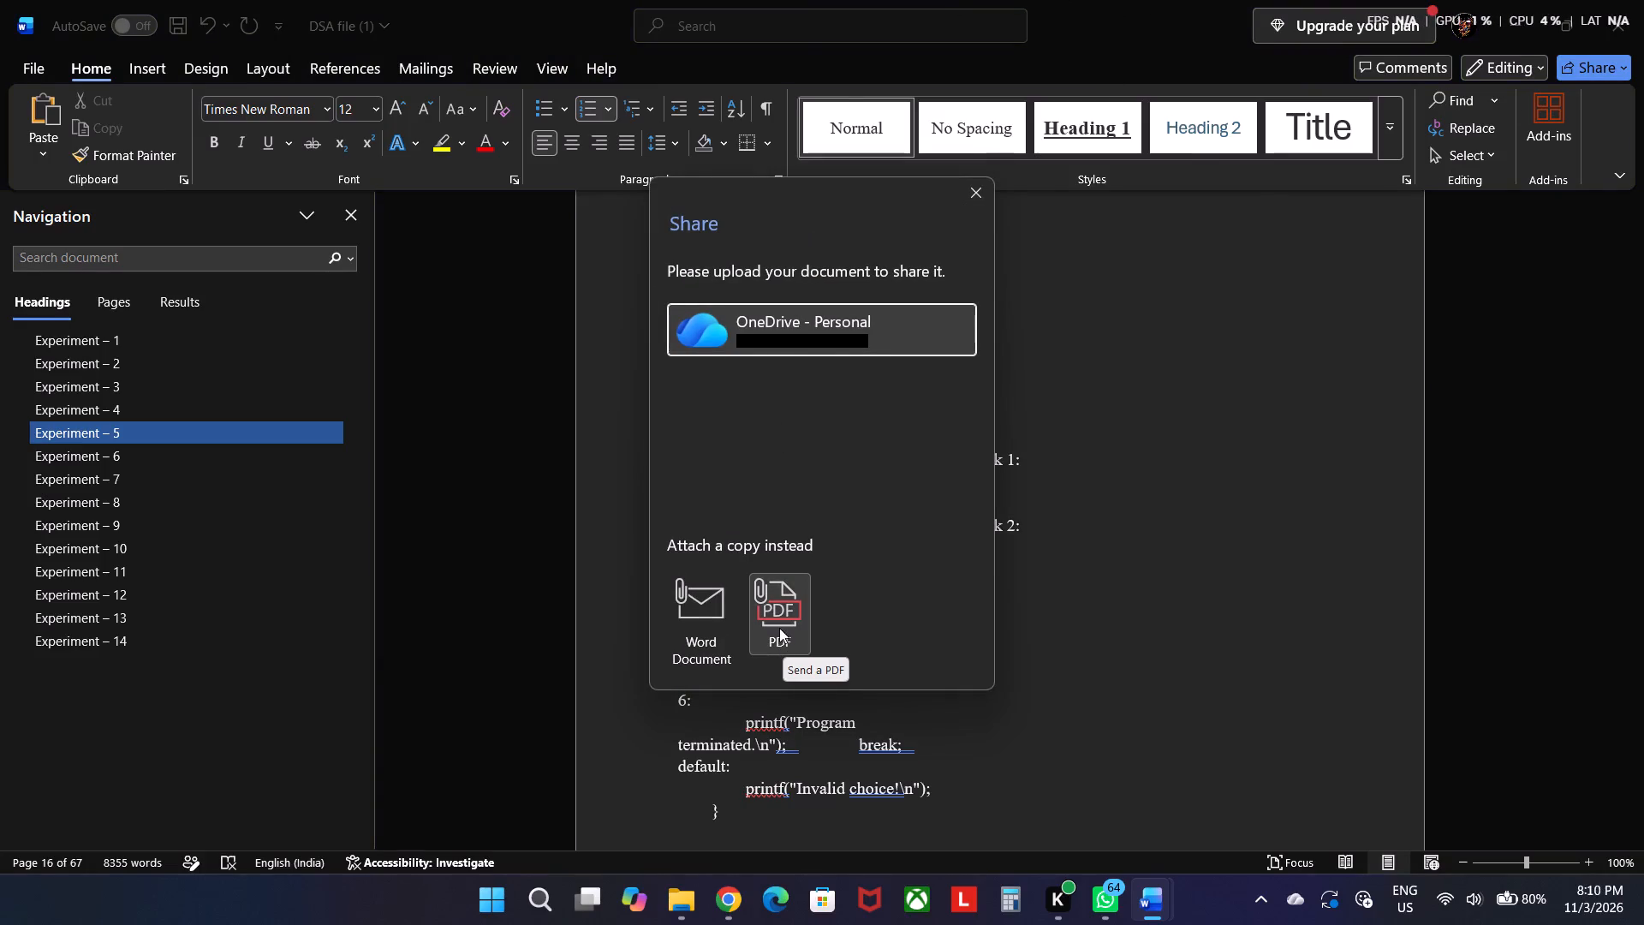
{"action": "left_click", "coordinate": [786, 326]}
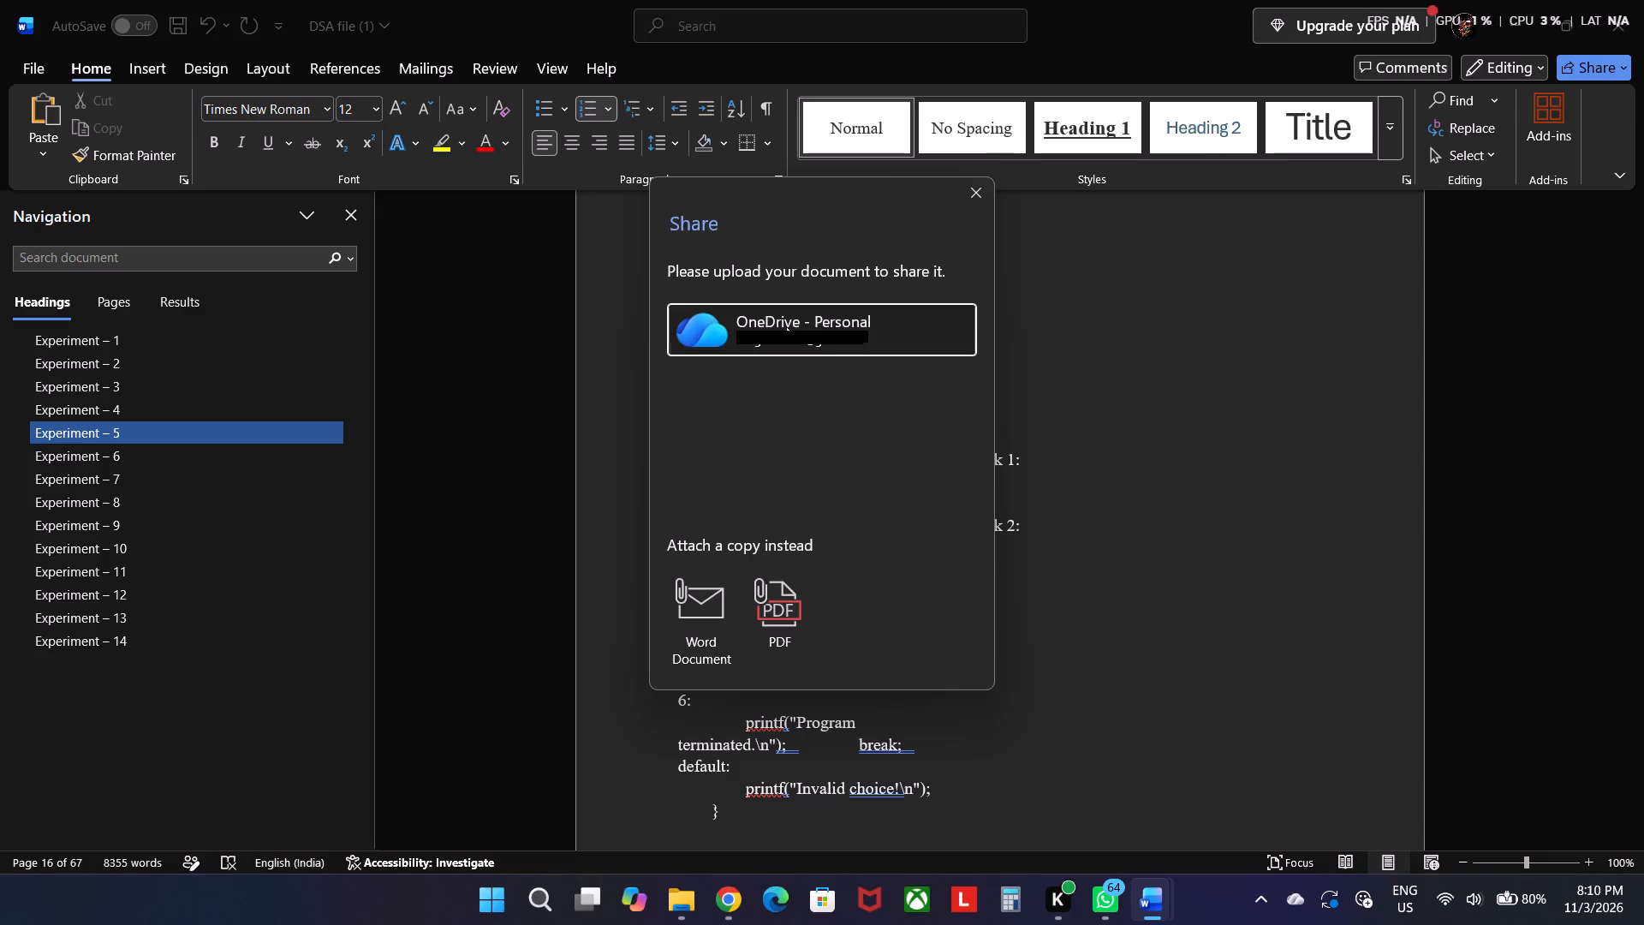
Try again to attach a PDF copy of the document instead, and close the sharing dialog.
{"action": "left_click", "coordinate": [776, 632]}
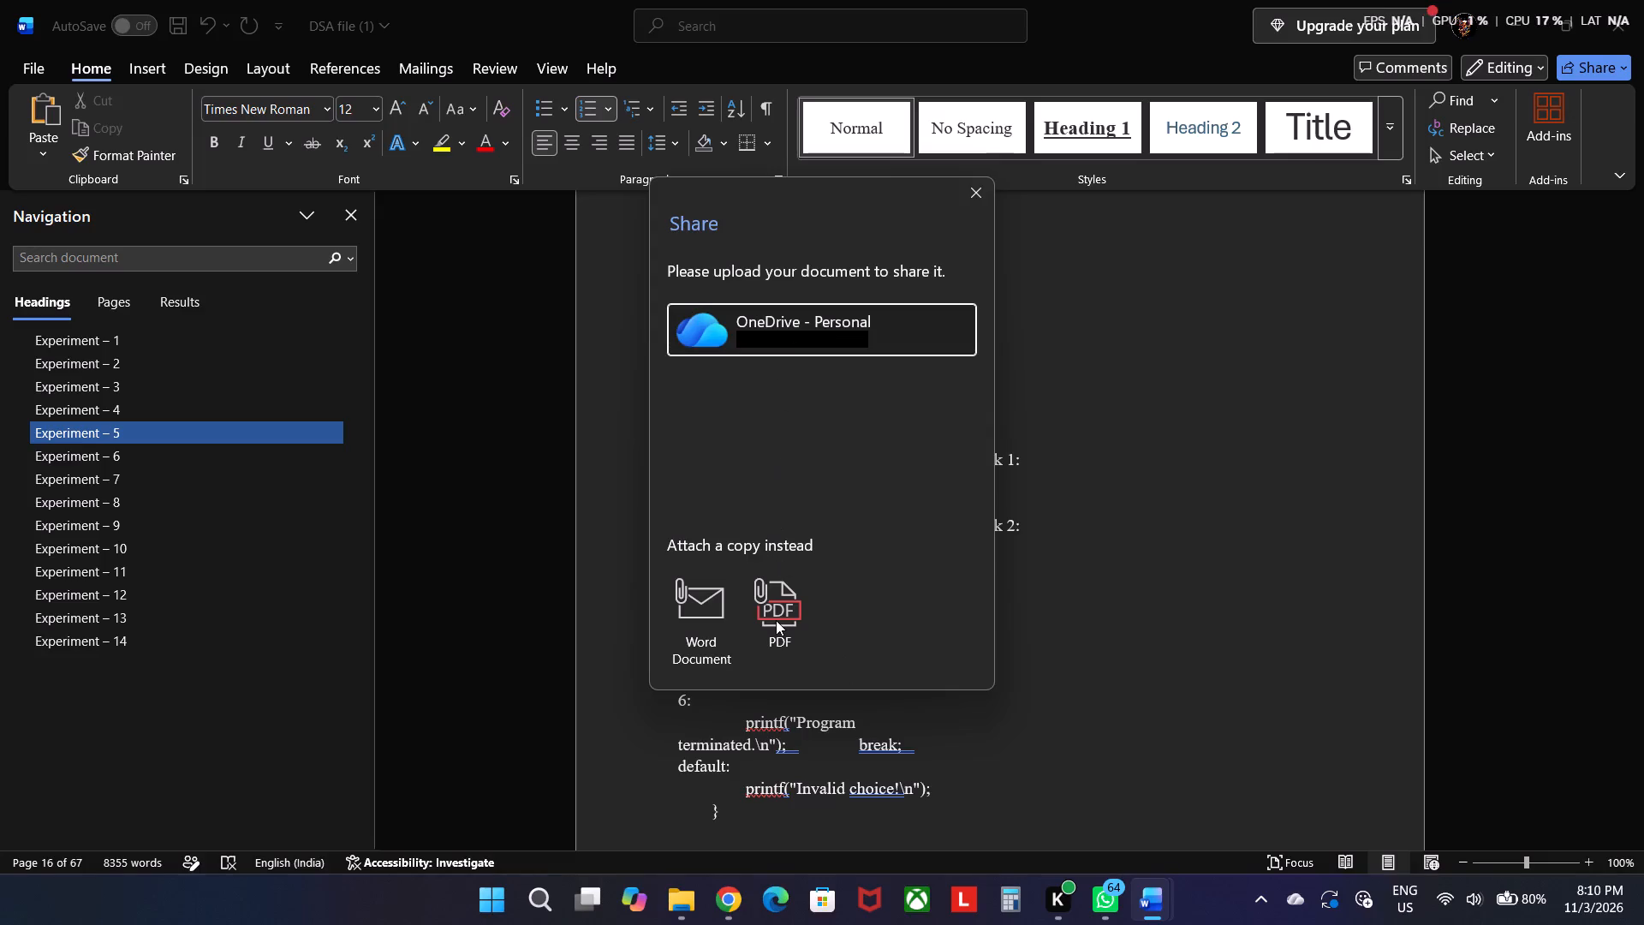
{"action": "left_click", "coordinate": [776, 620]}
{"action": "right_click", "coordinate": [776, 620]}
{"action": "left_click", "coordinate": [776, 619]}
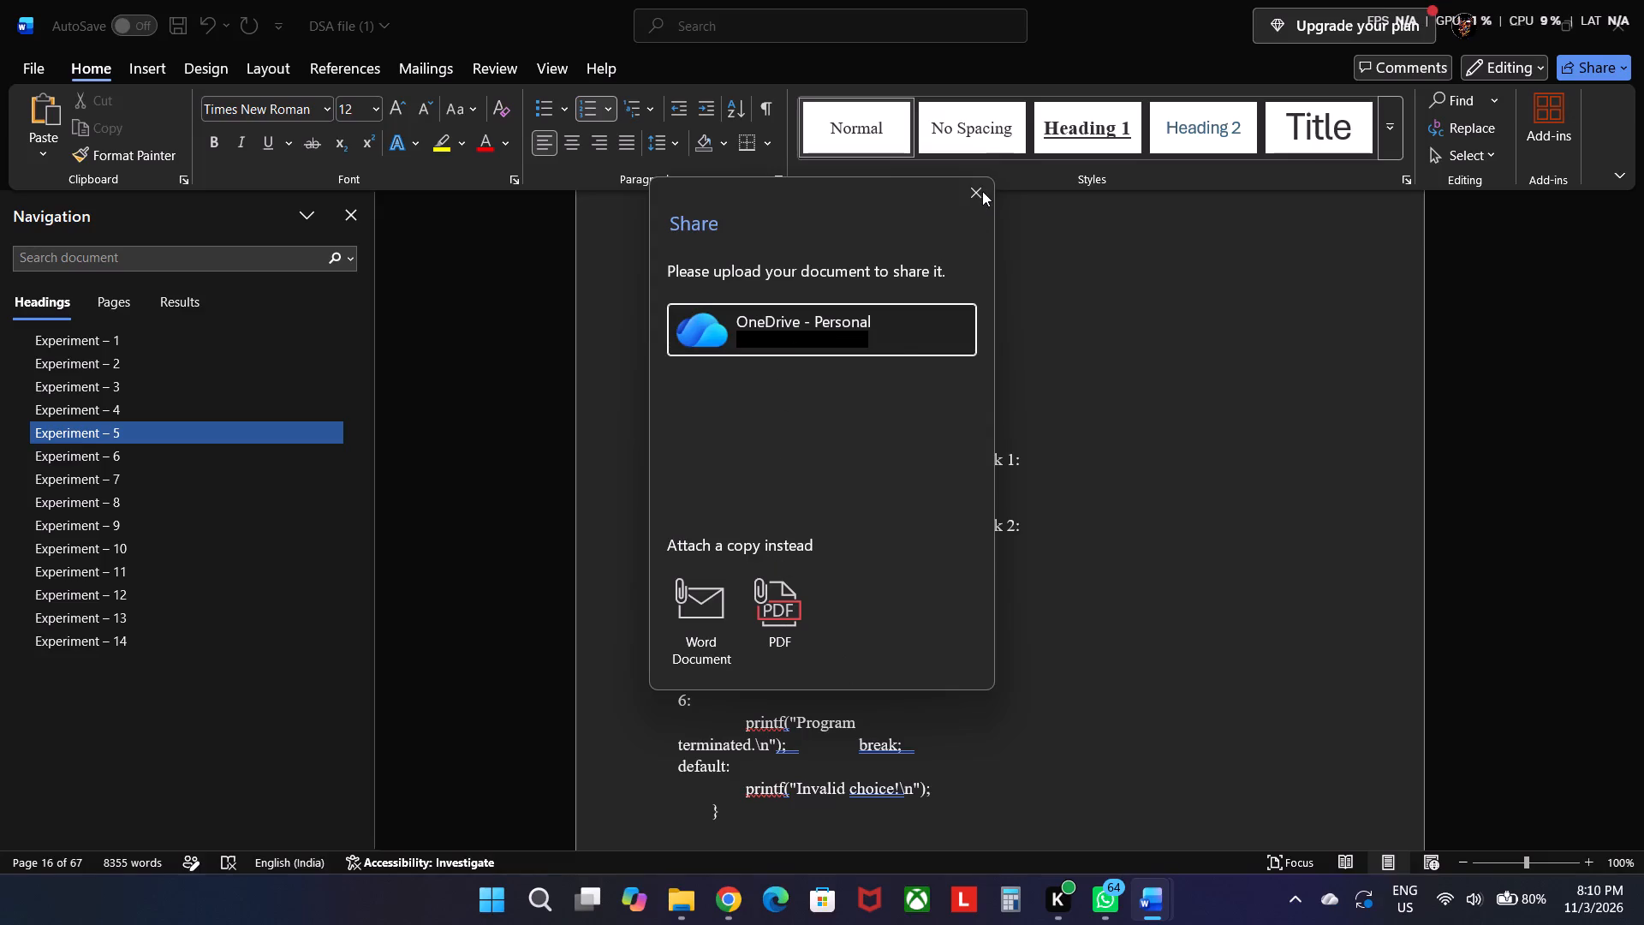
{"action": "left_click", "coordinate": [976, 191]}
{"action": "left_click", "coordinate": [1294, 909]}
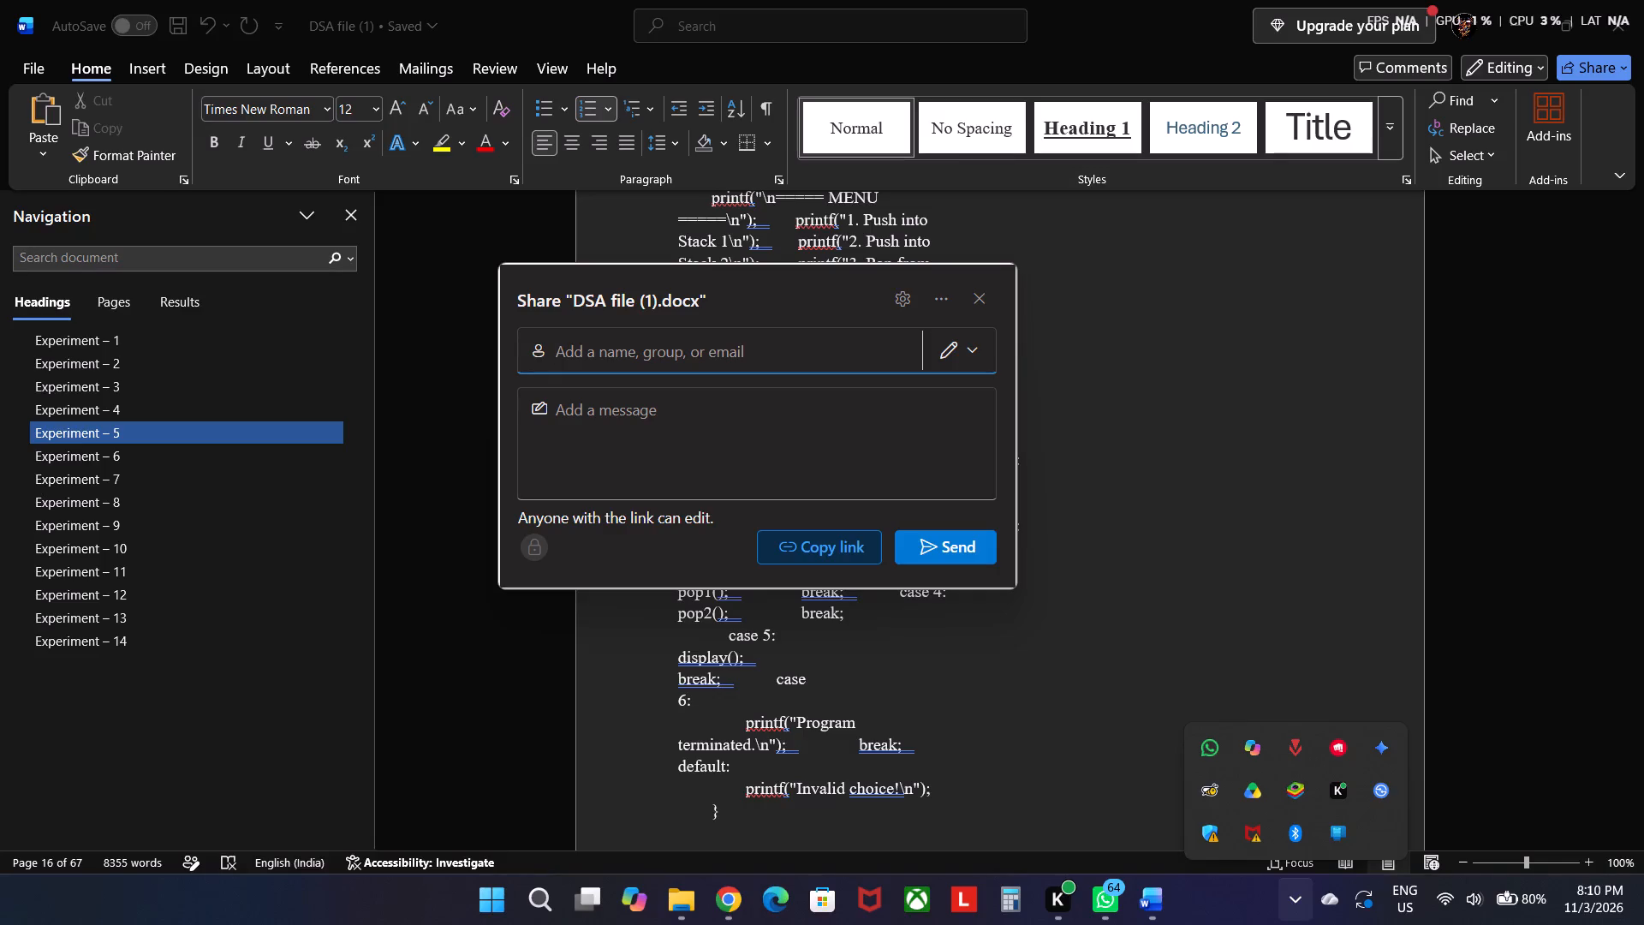
Share the edit link for DSA file (1).docx by email with the suggested contact matching the owner's first name, leaving the message empty.
{"action": "type", "text": "ritik"}
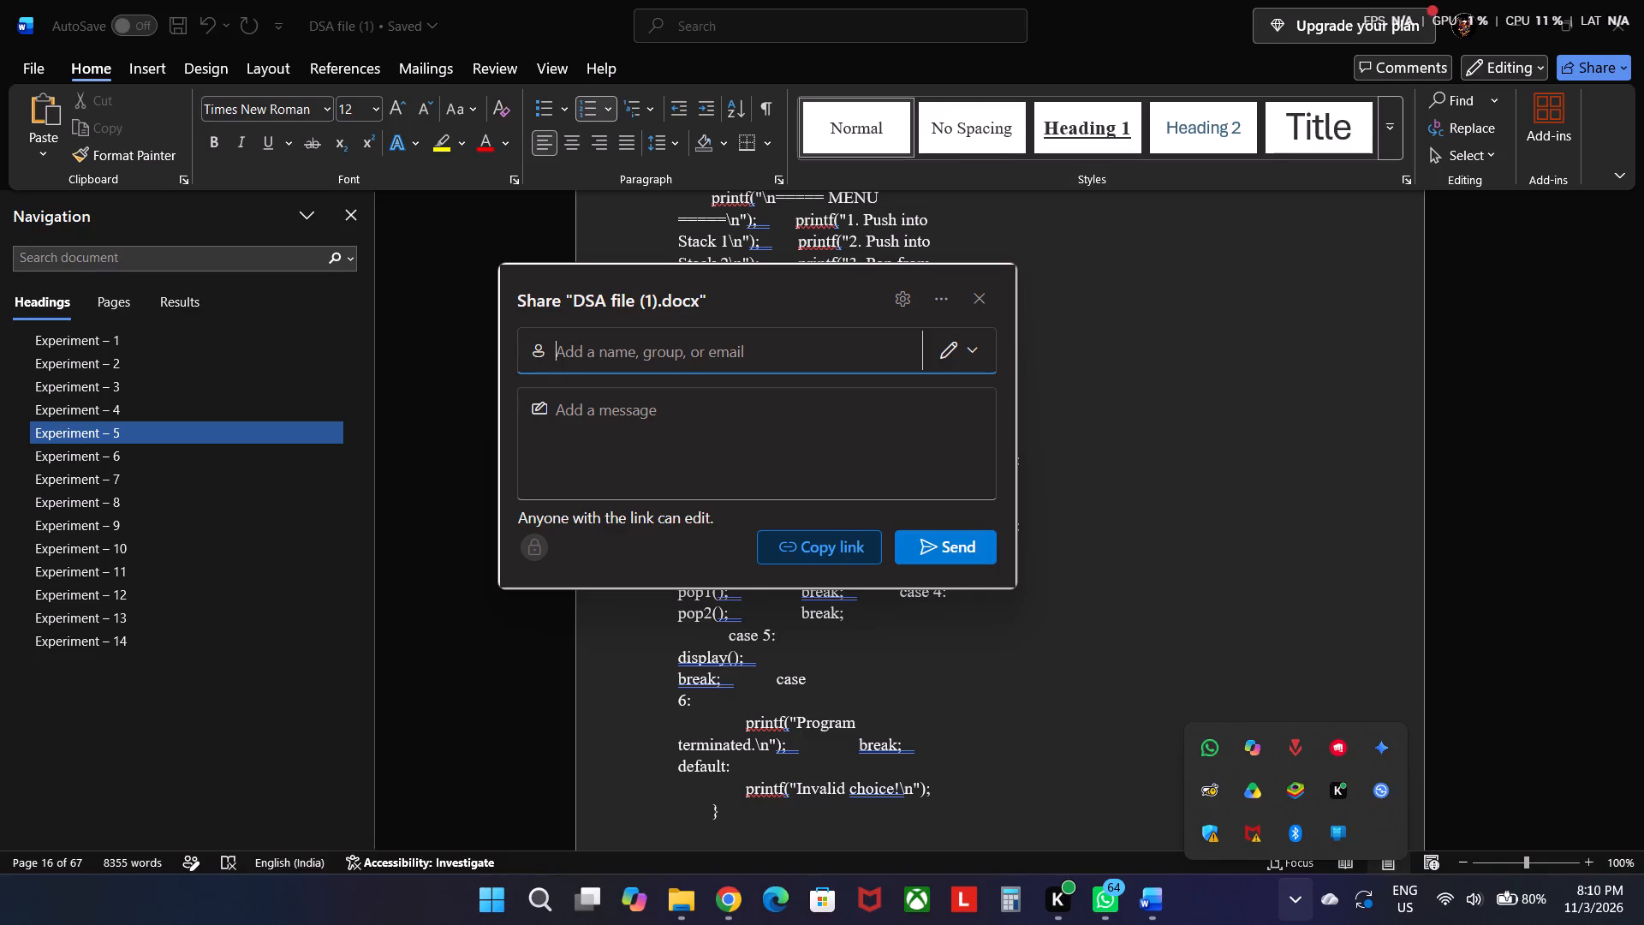
{"action": "left_click", "coordinate": [798, 352]}
{"action": "type", "text": "ritik"}
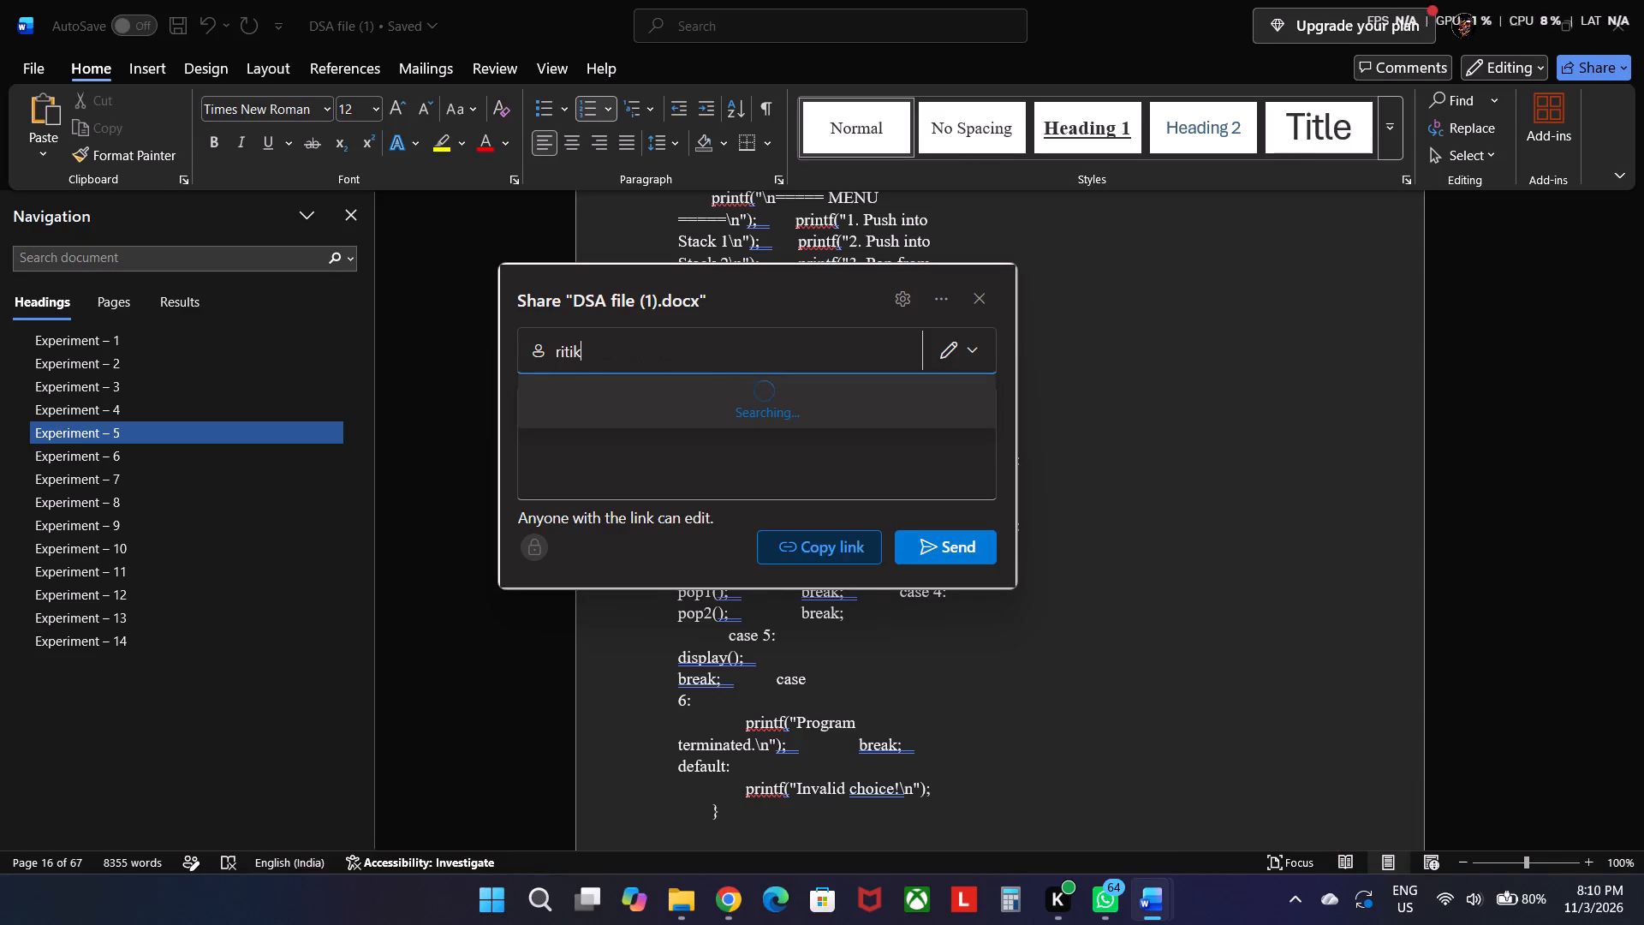
{"action": "left_click", "coordinate": [778, 392]}
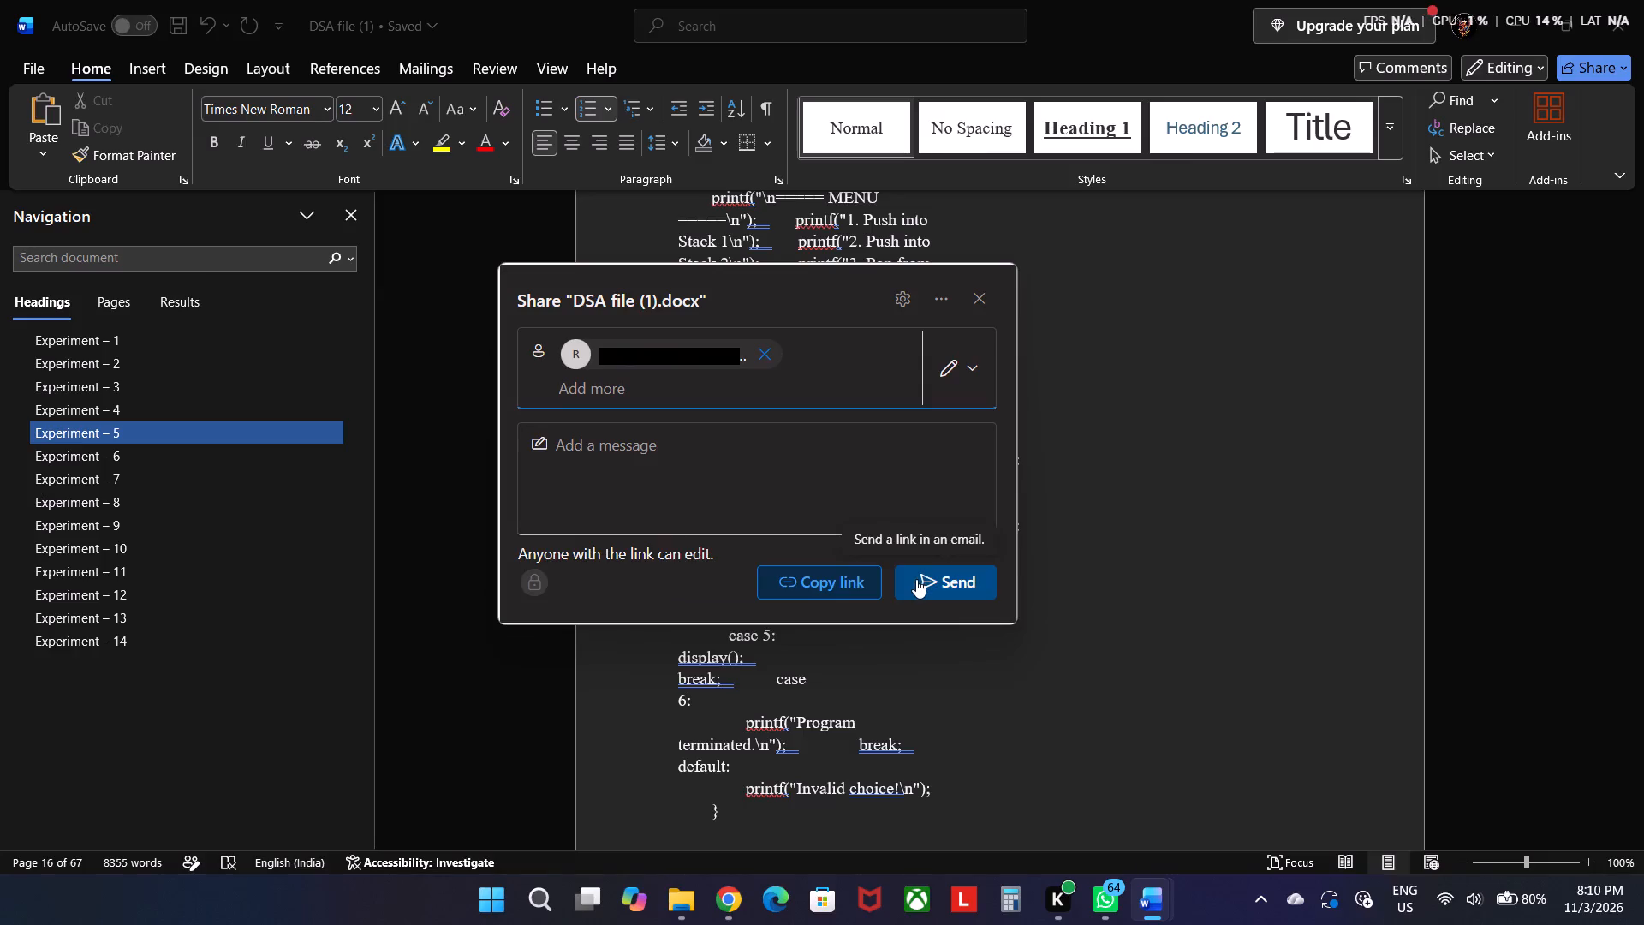
{"action": "left_click", "coordinate": [916, 579]}
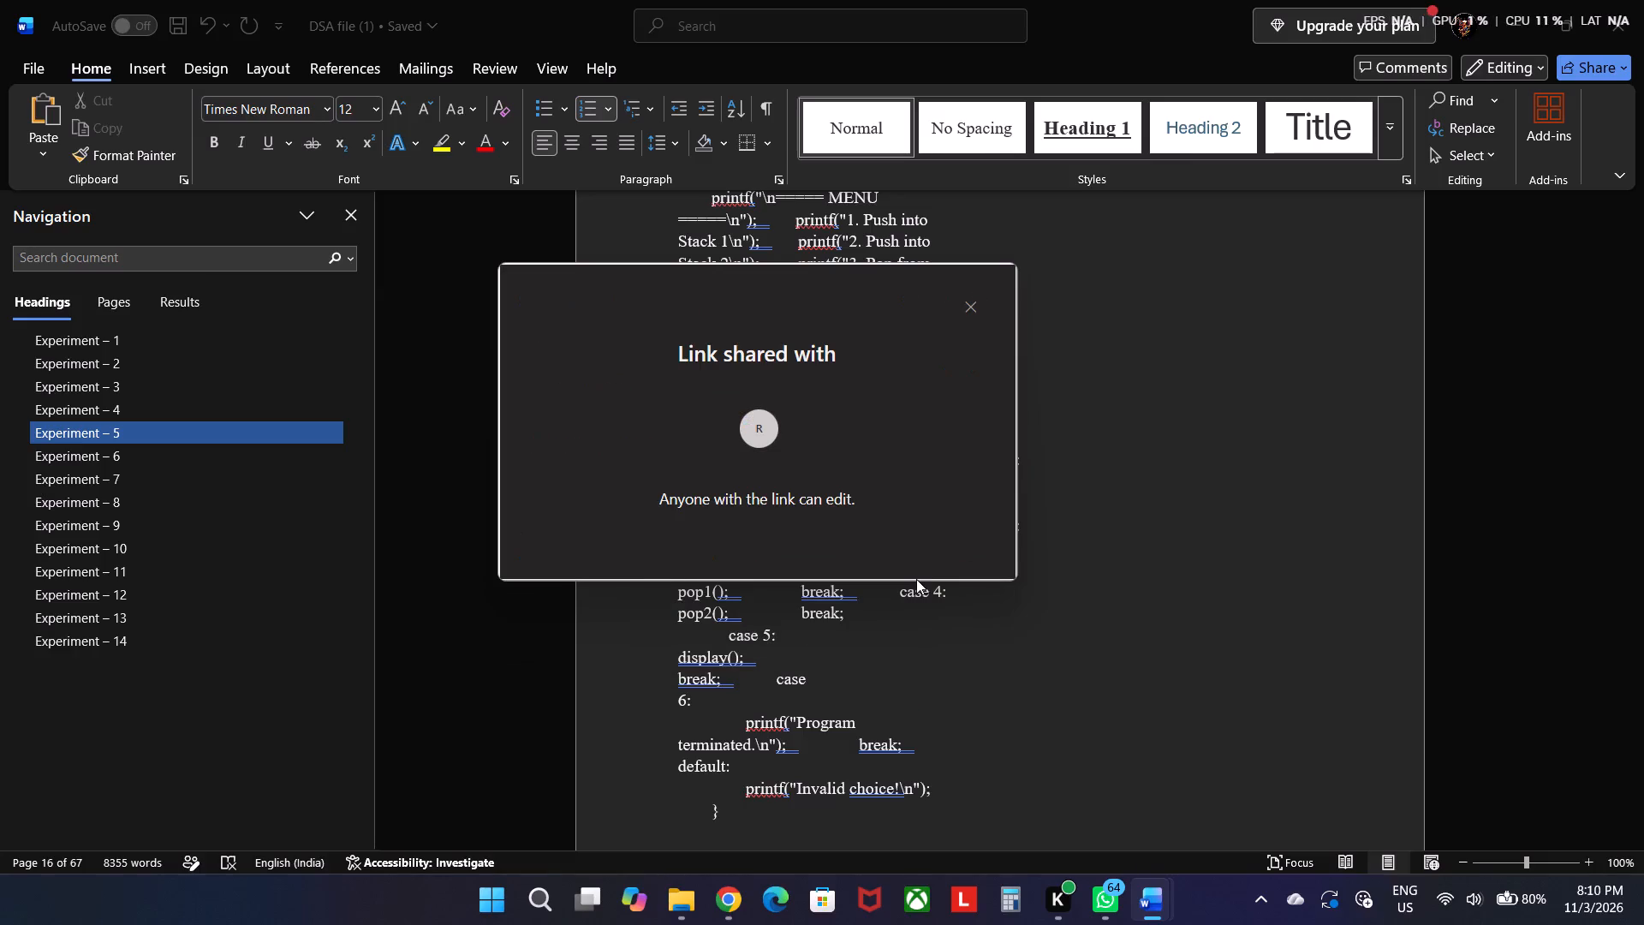
{"action": "left_click", "coordinate": [967, 315]}
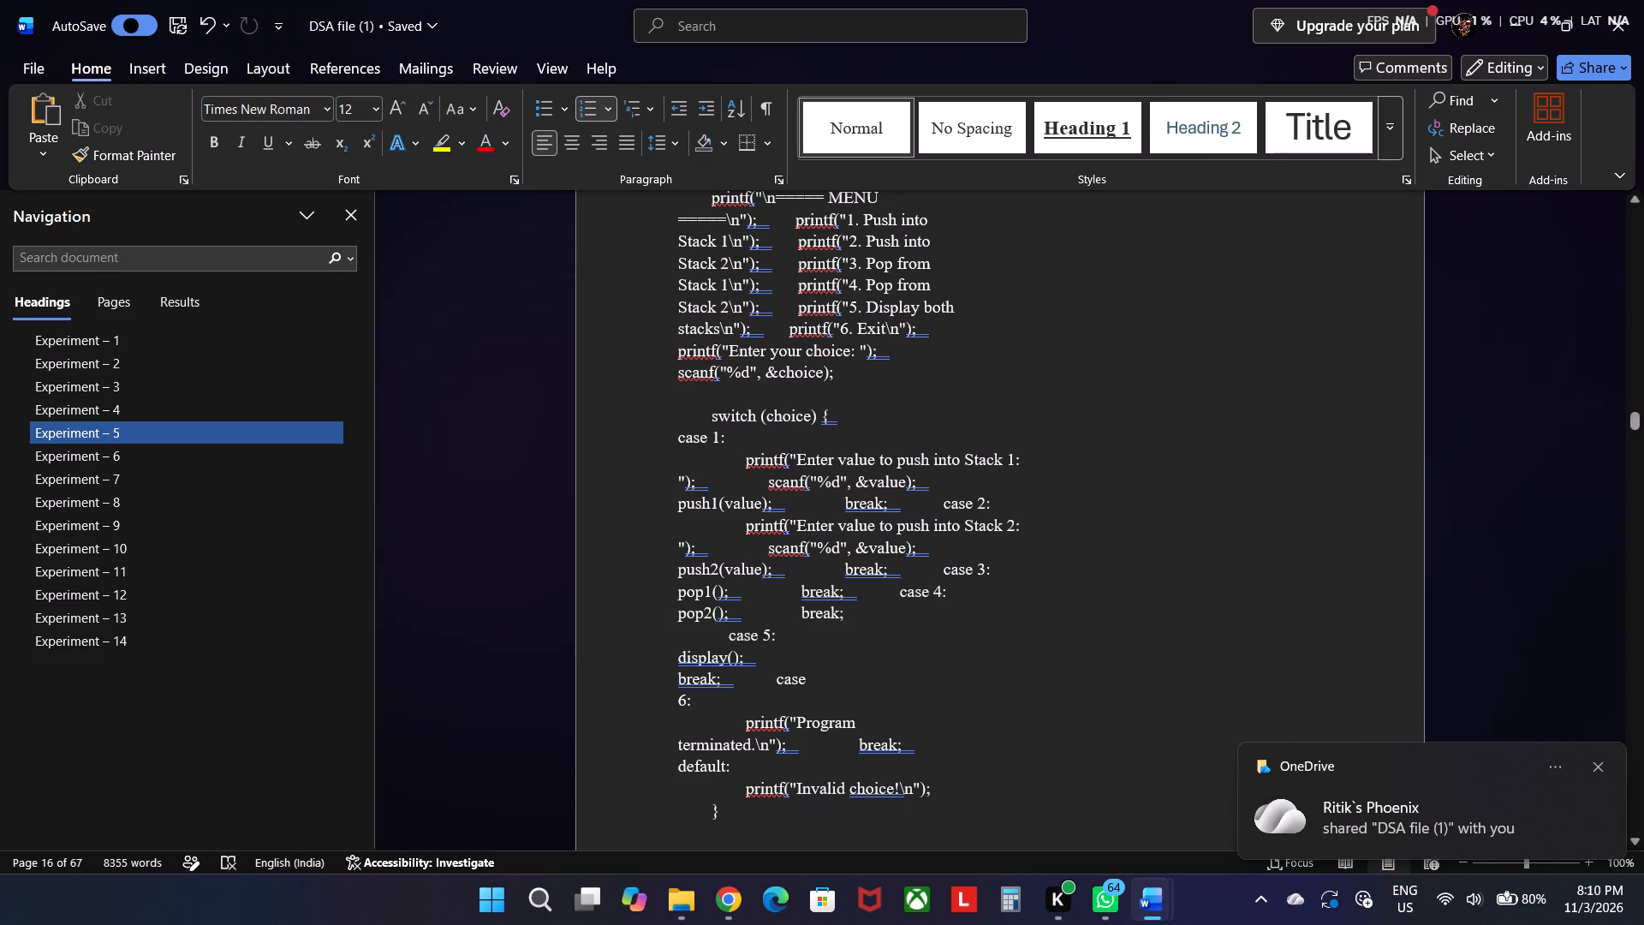
Open sharing for DSA file (1).docx and review its link settings, then return without applying any changes.
{"action": "left_click", "coordinate": [1572, 66]}
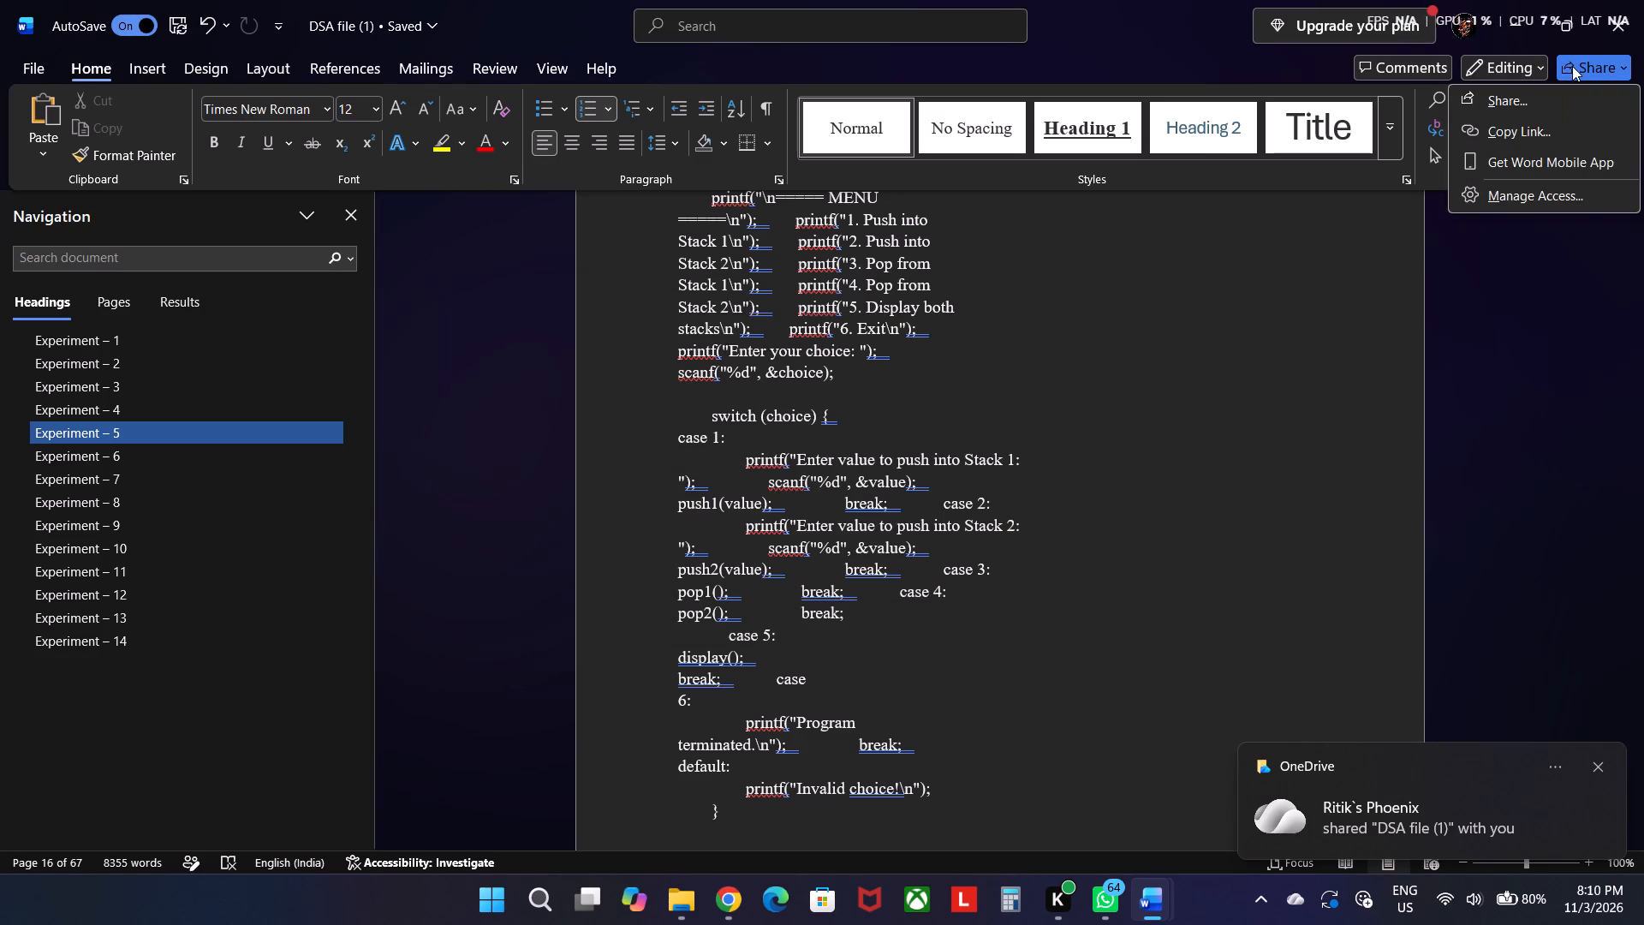
{"action": "left_click", "coordinate": [1560, 108]}
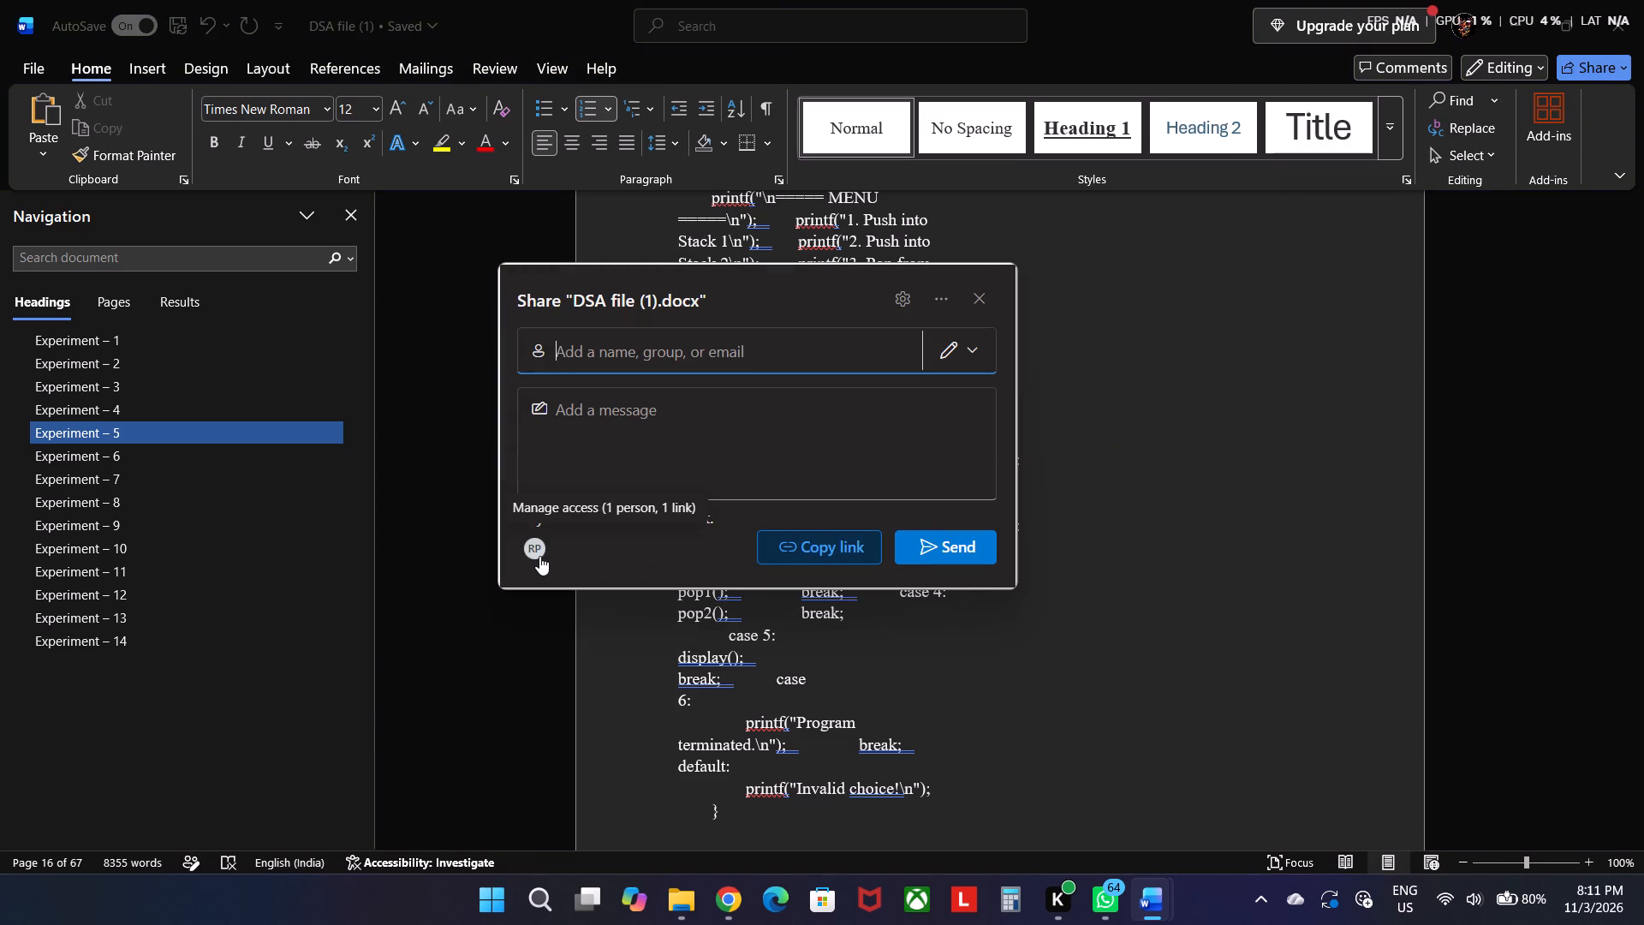
{"action": "left_click", "coordinate": [926, 292]}
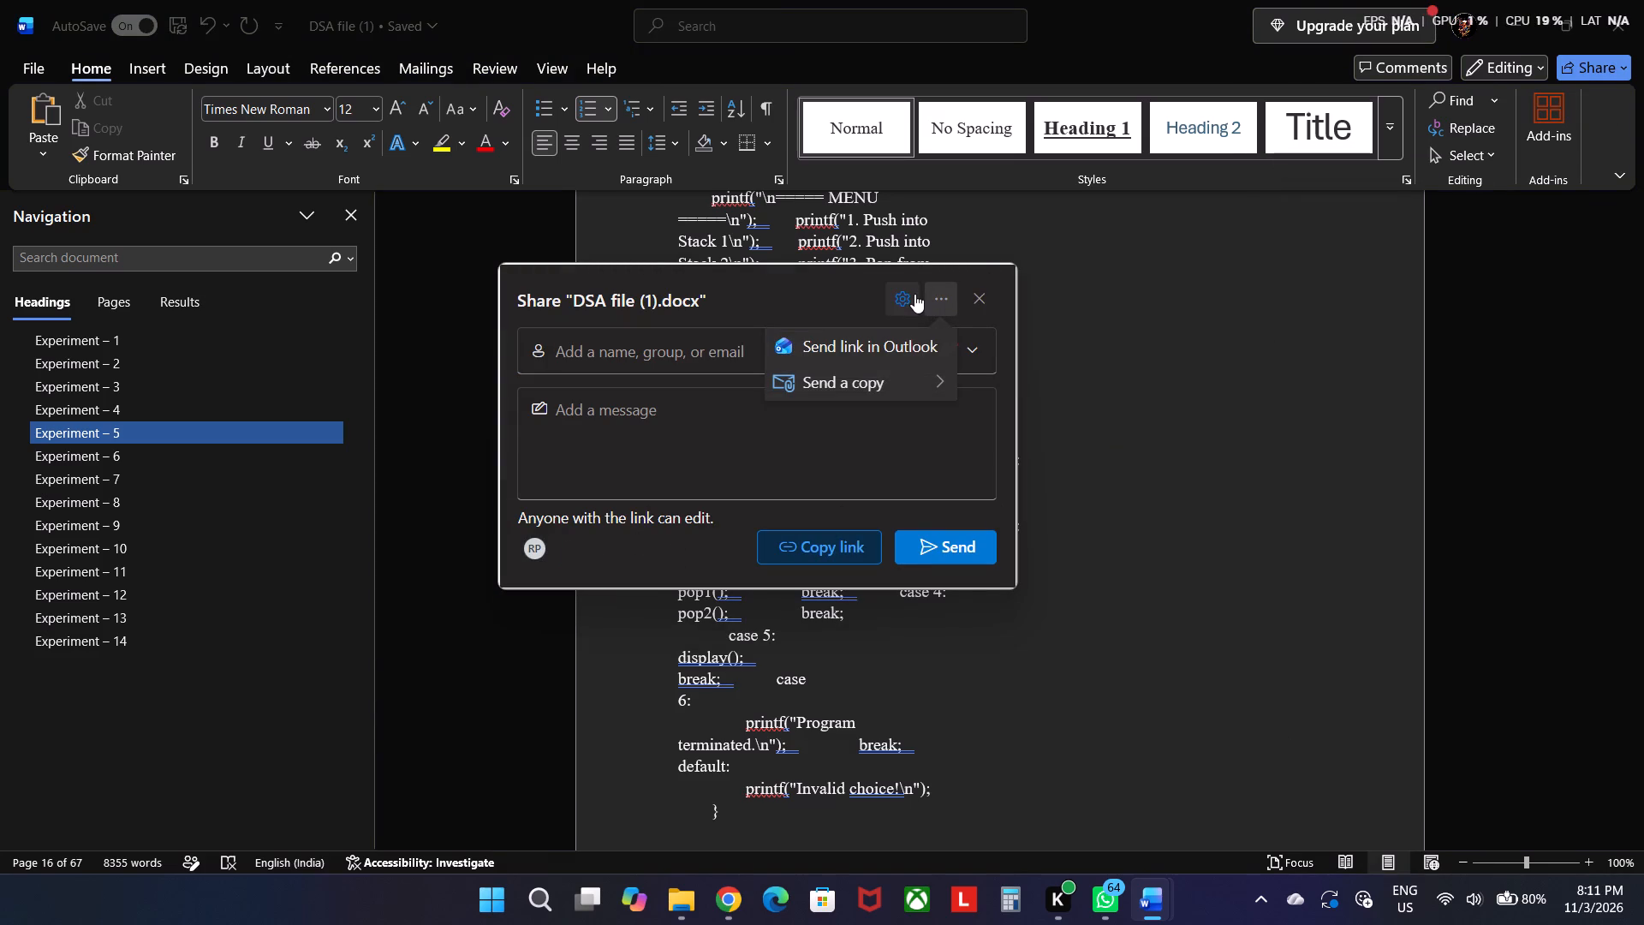
{"action": "left_click", "coordinate": [913, 294]}
{"action": "scroll", "coordinate": [912, 294], "scroll_direction": "down", "scroll_amount": 1}
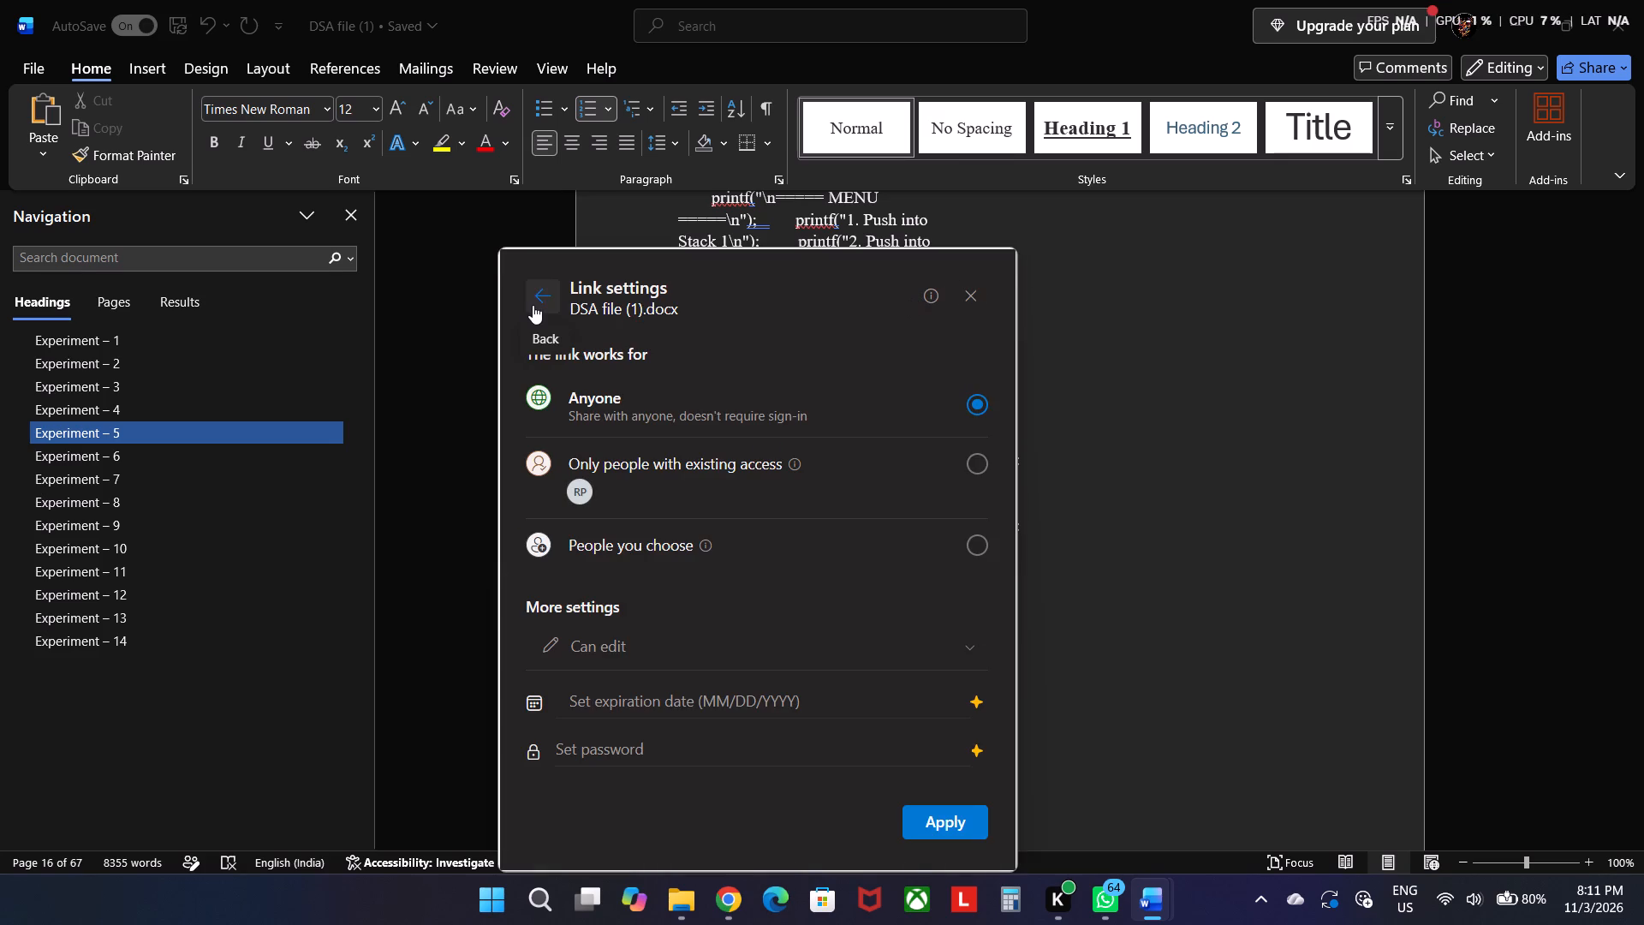
{"action": "left_click", "coordinate": [644, 307]}
{"action": "left_click", "coordinate": [546, 305]}
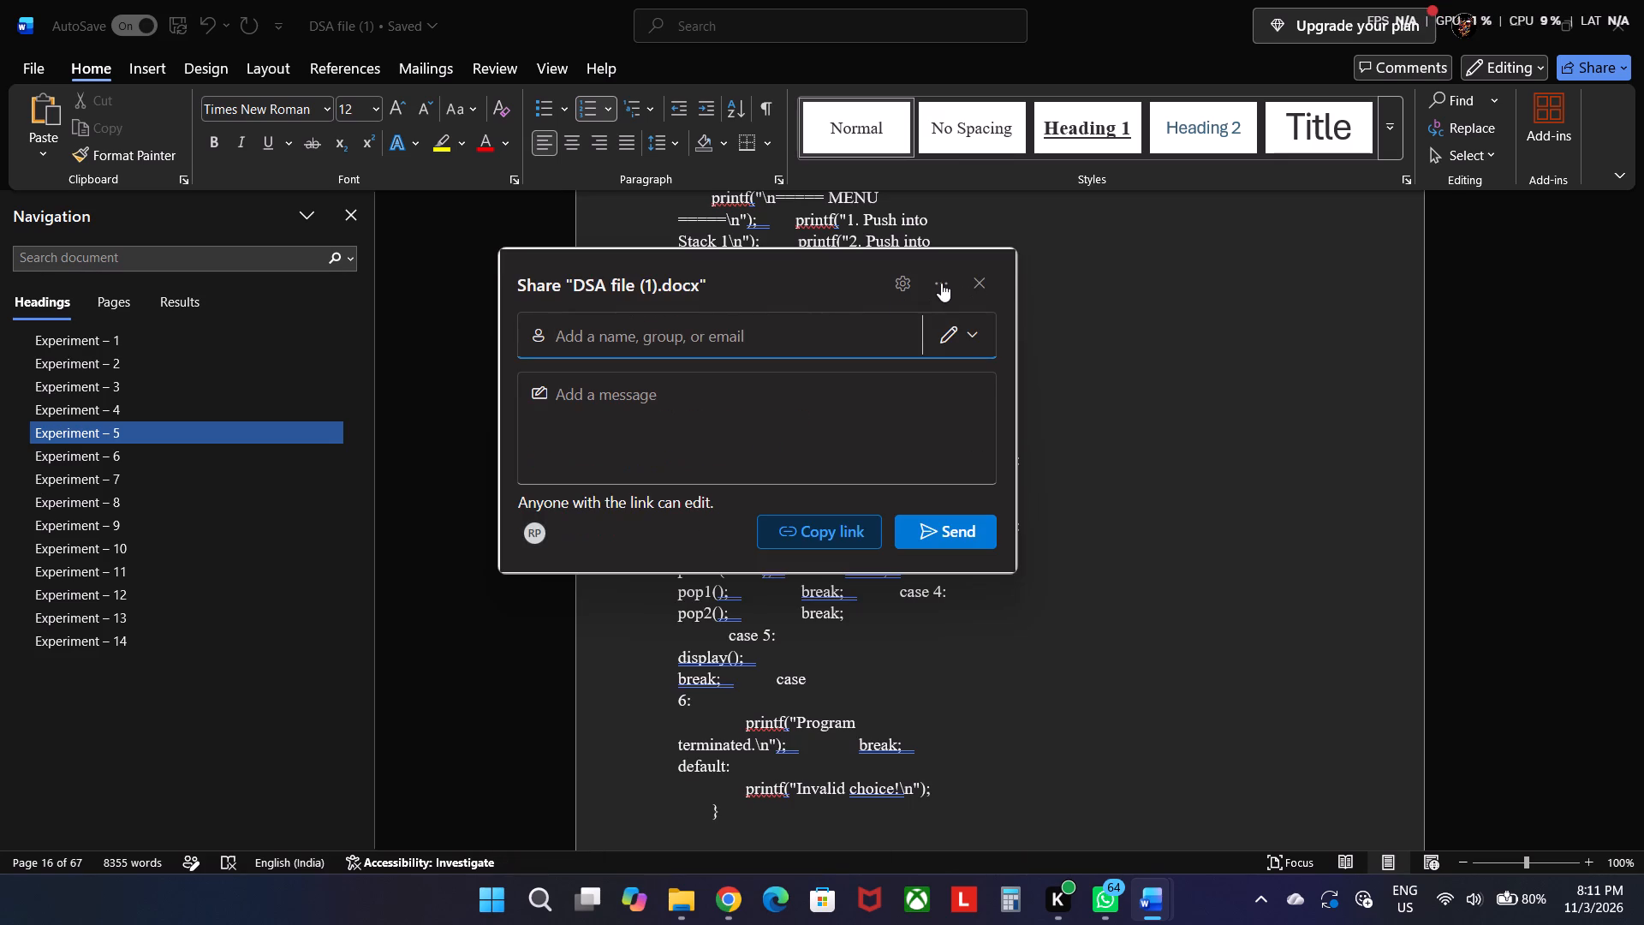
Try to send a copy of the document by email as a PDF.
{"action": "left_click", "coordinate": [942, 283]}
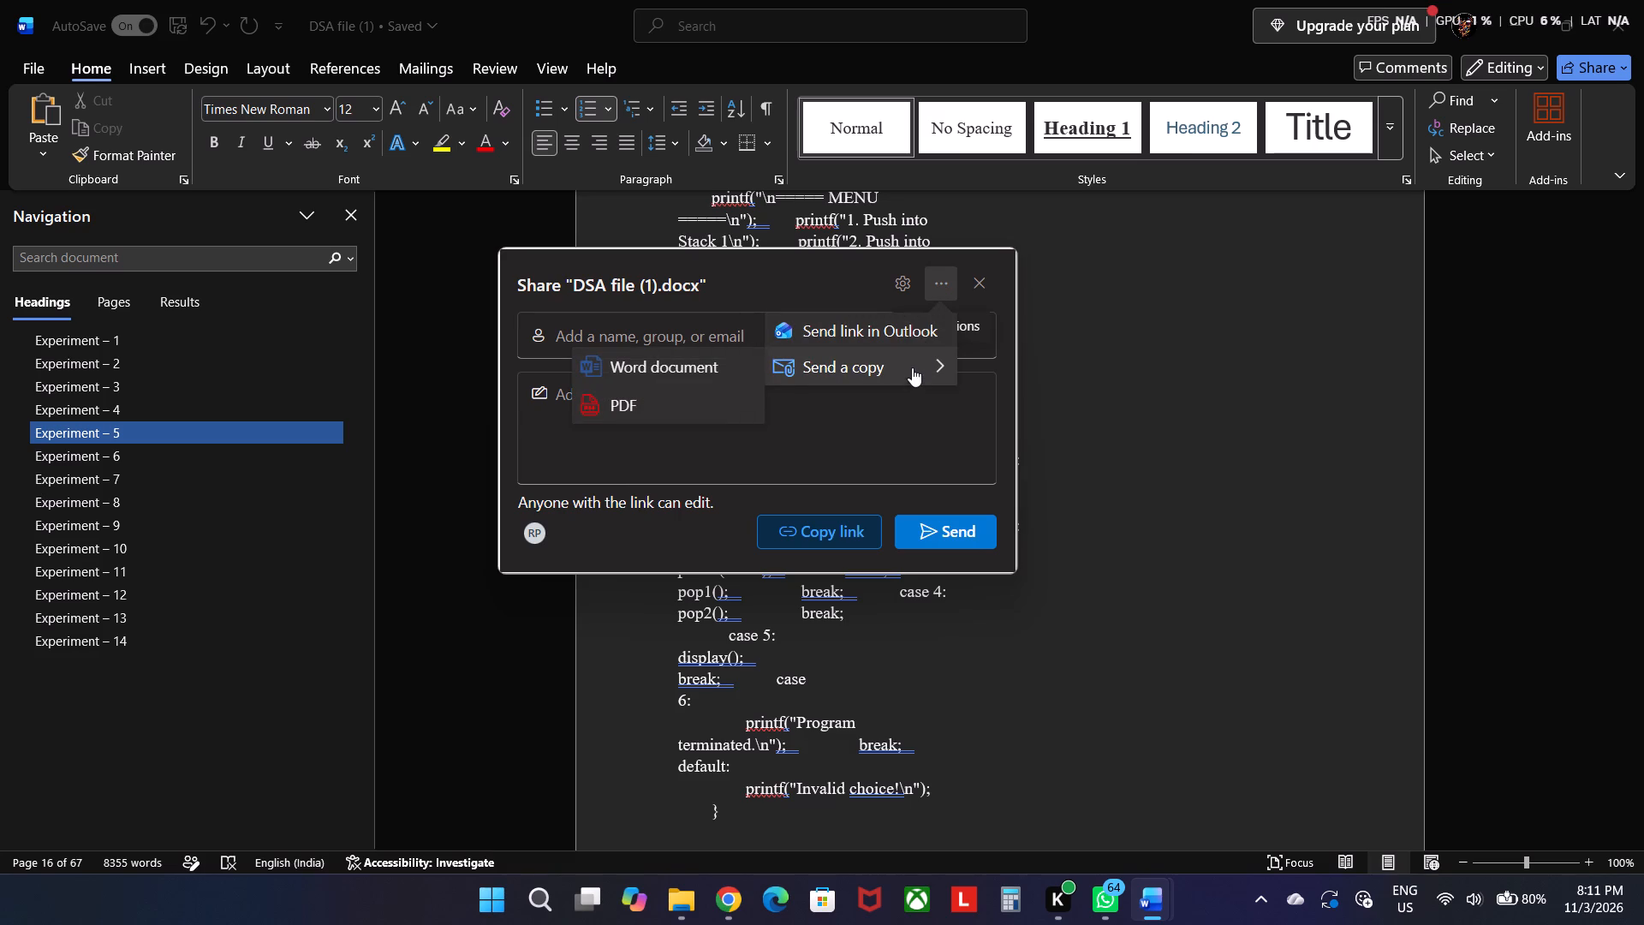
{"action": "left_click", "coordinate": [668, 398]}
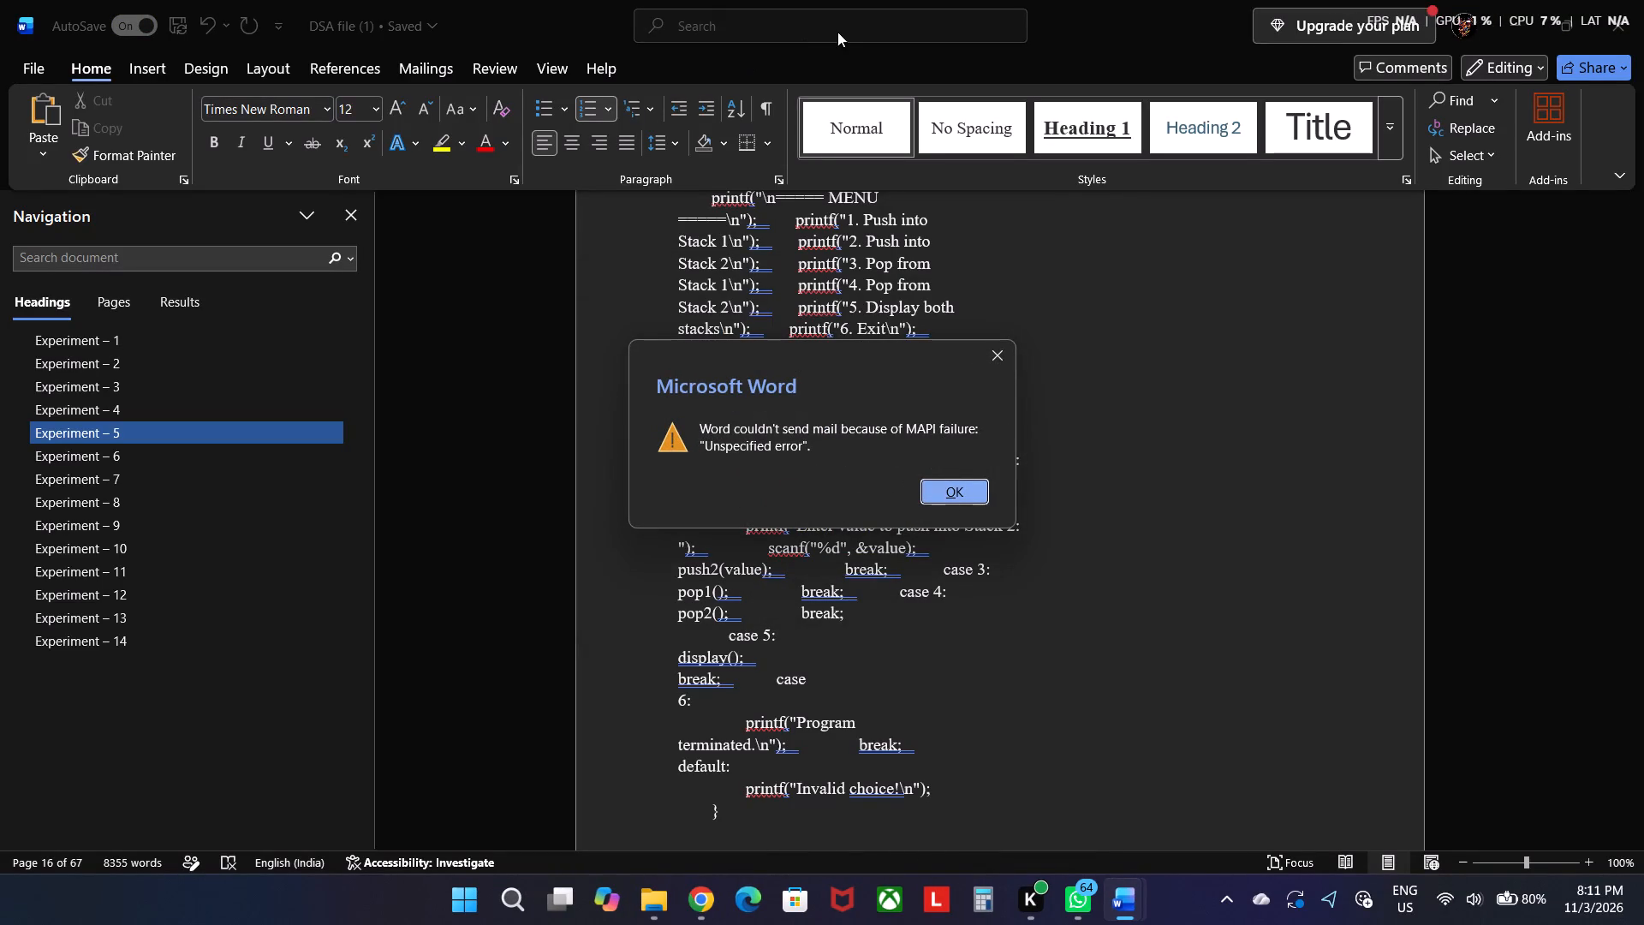
Switch to Chrome to look up the MAPI failure in Word.
{"action": "left_click", "coordinate": [706, 900]}
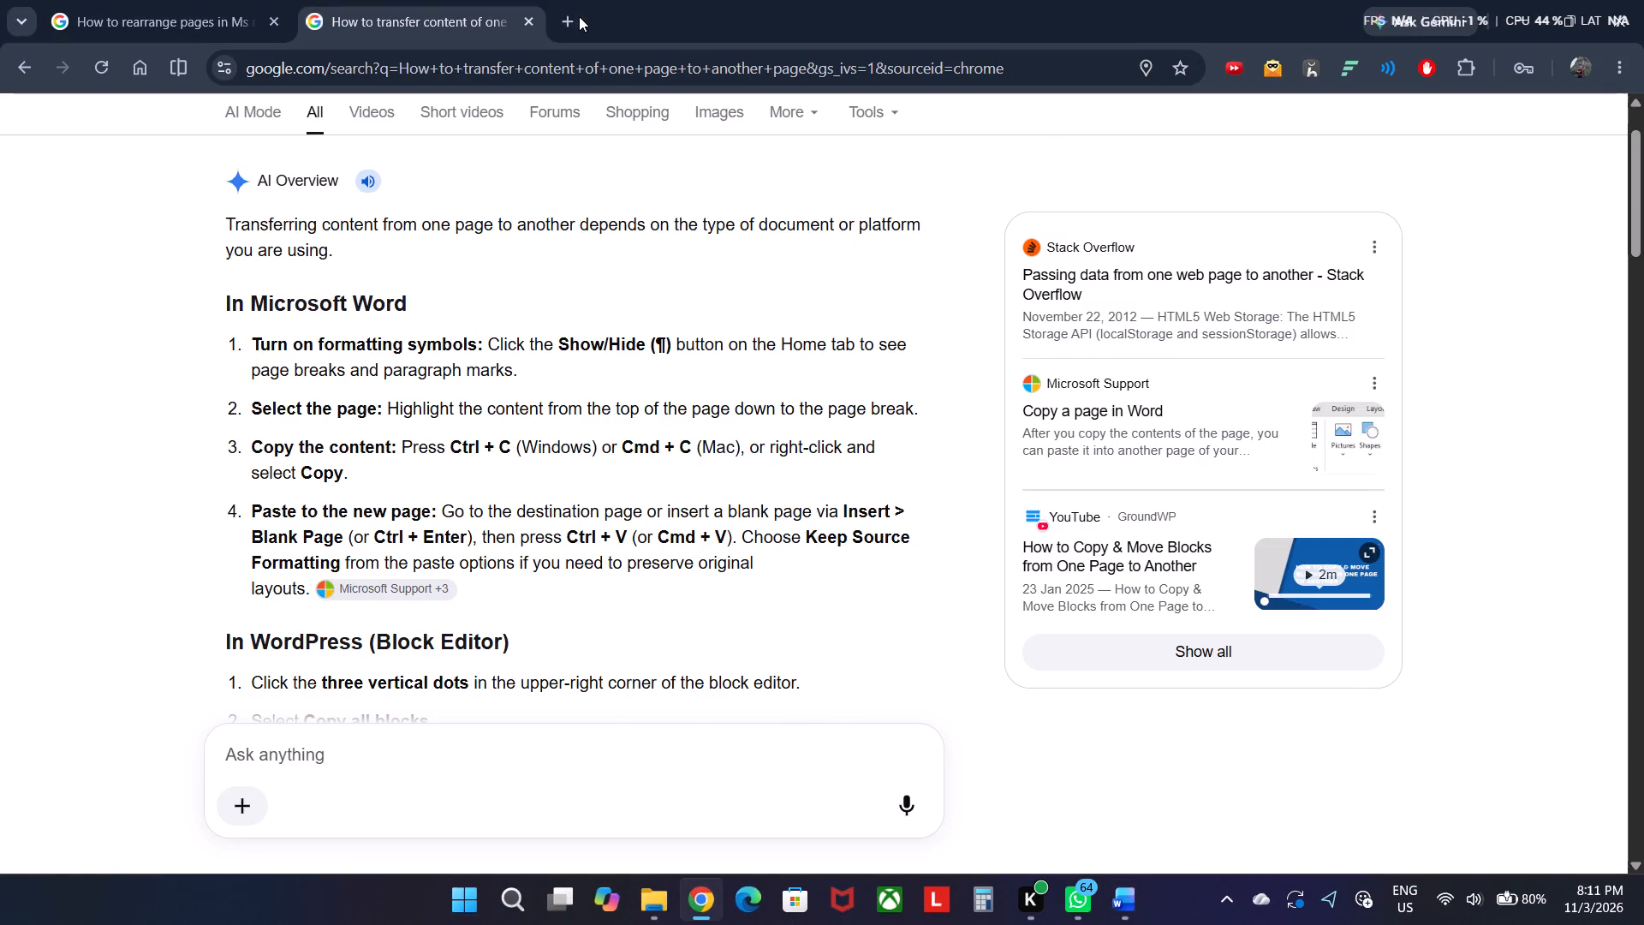
Search Google for "mapi failure in word" in a new browser tab.
{"action": "left_click", "coordinate": [578, 16]}
{"action": "left_click", "coordinate": [732, 441]}
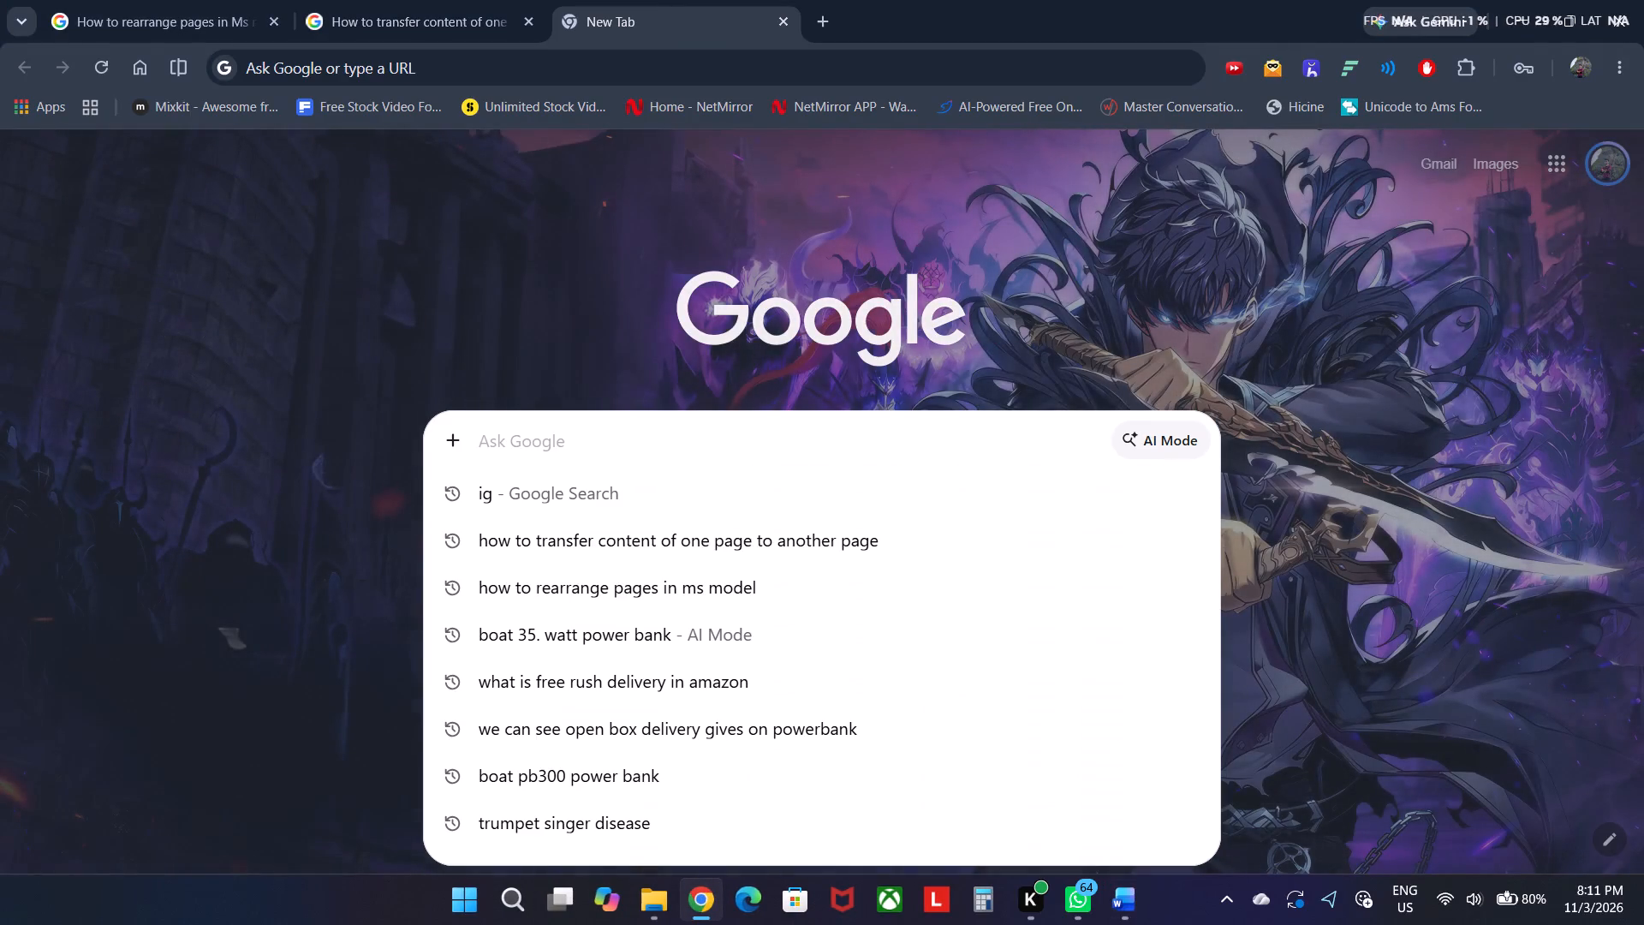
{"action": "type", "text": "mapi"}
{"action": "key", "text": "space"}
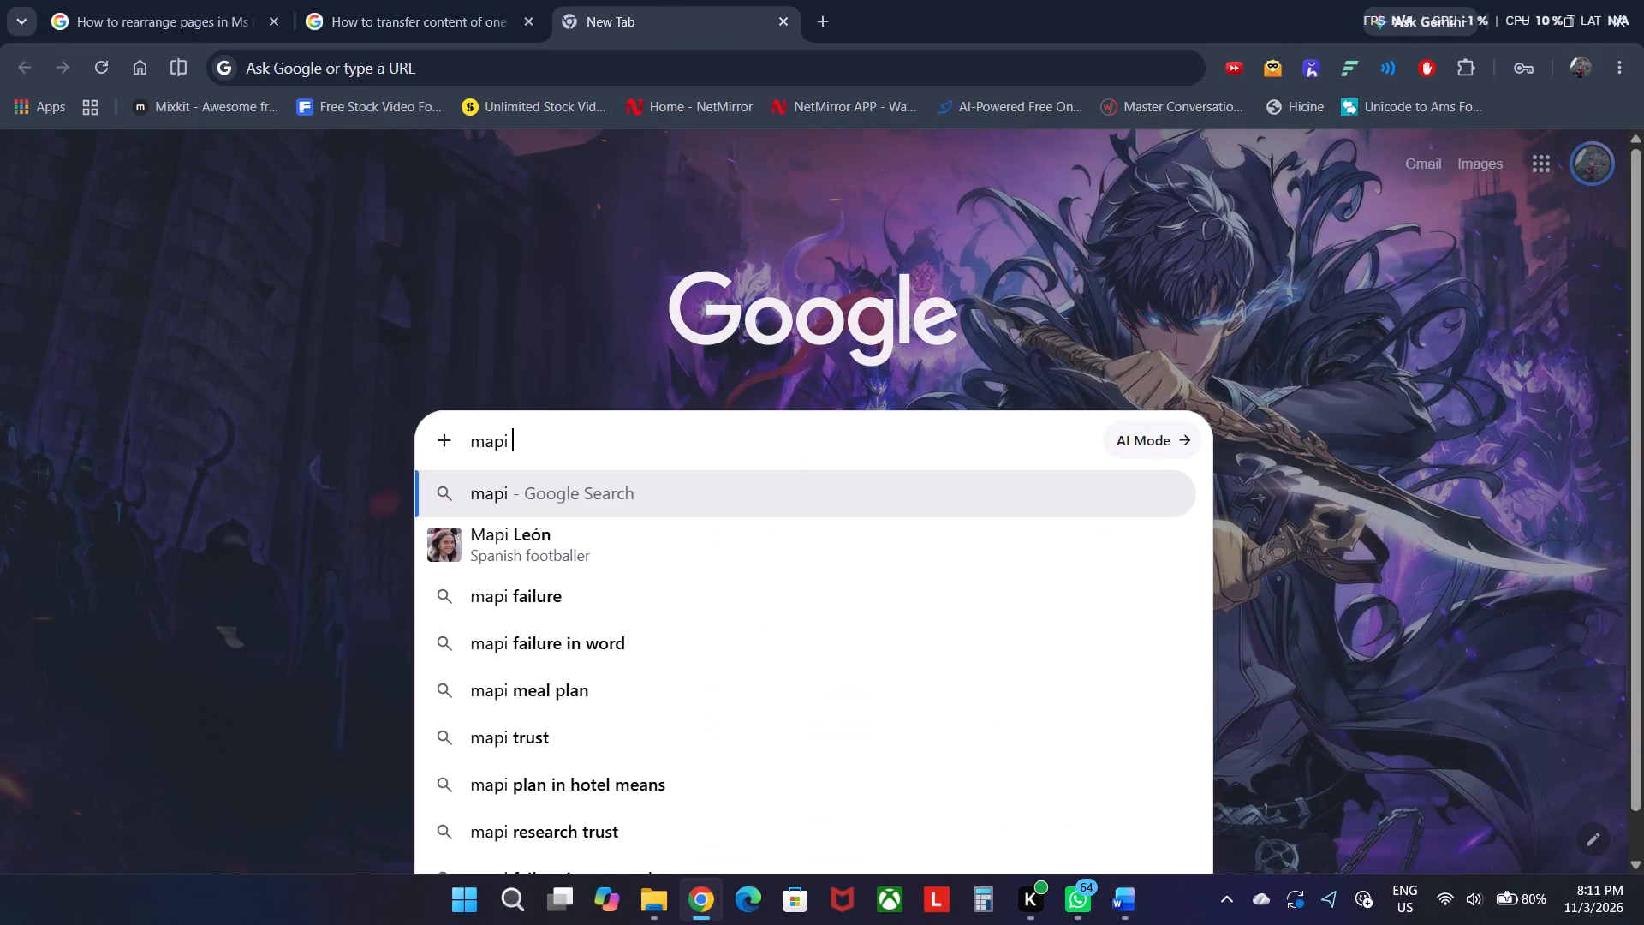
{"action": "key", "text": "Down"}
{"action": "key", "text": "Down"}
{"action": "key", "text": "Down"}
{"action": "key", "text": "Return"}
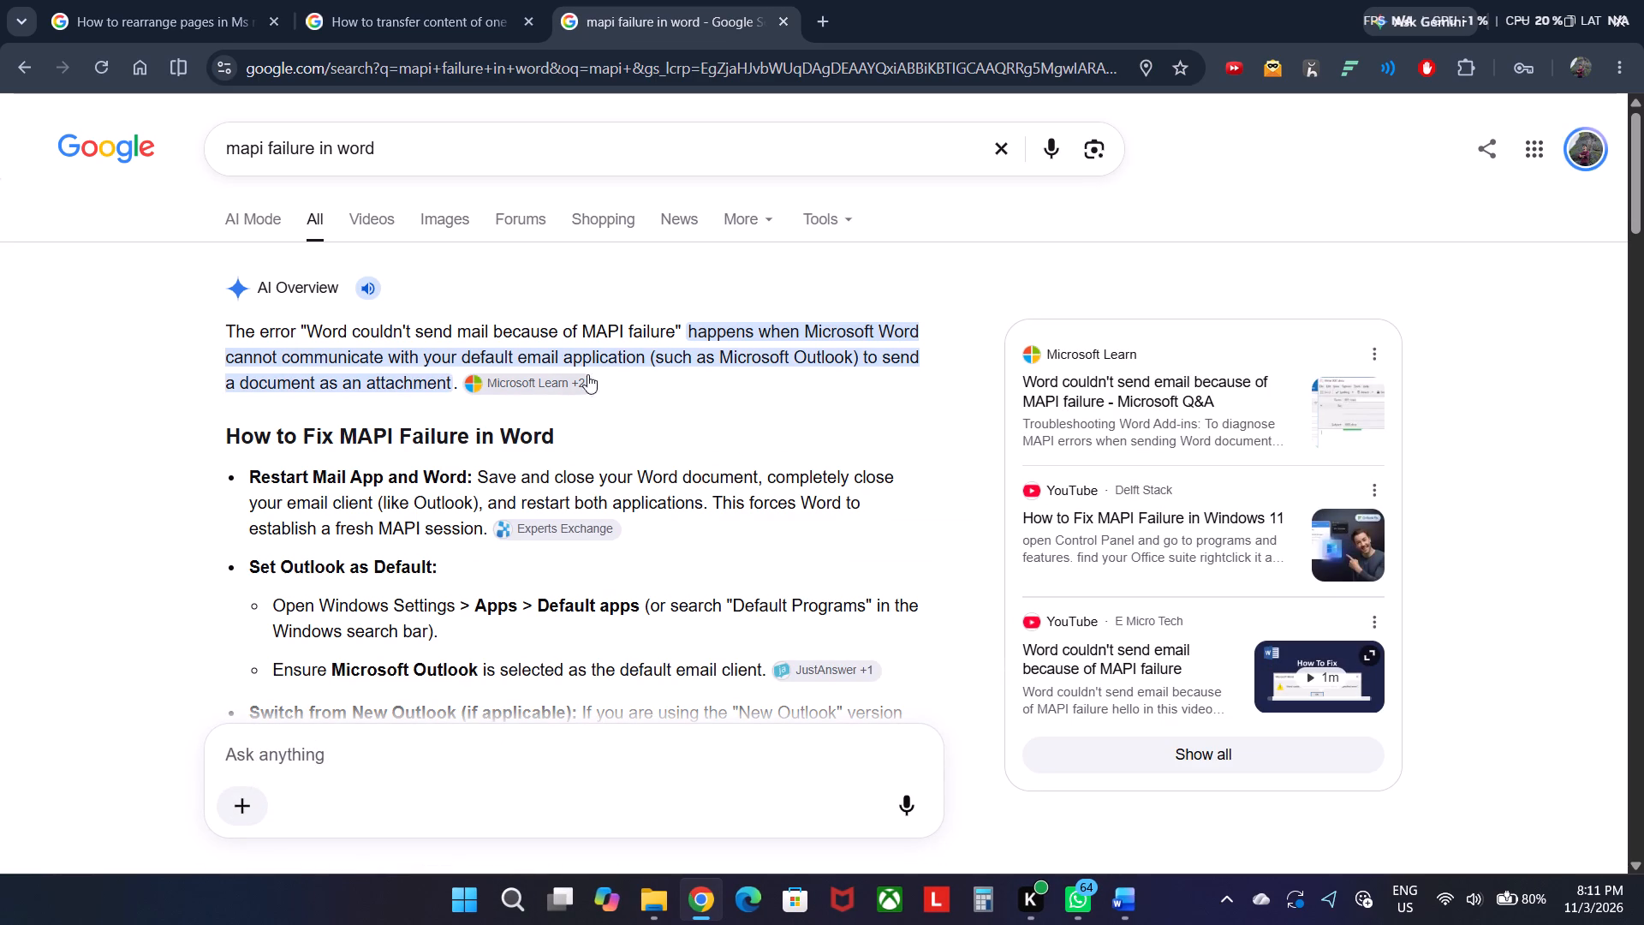
Read through the AI Overview's suggested fixes for MAPI failure in Word.
{"action": "scroll", "coordinate": [432, 399], "scroll_direction": "down", "scroll_amount": 1}
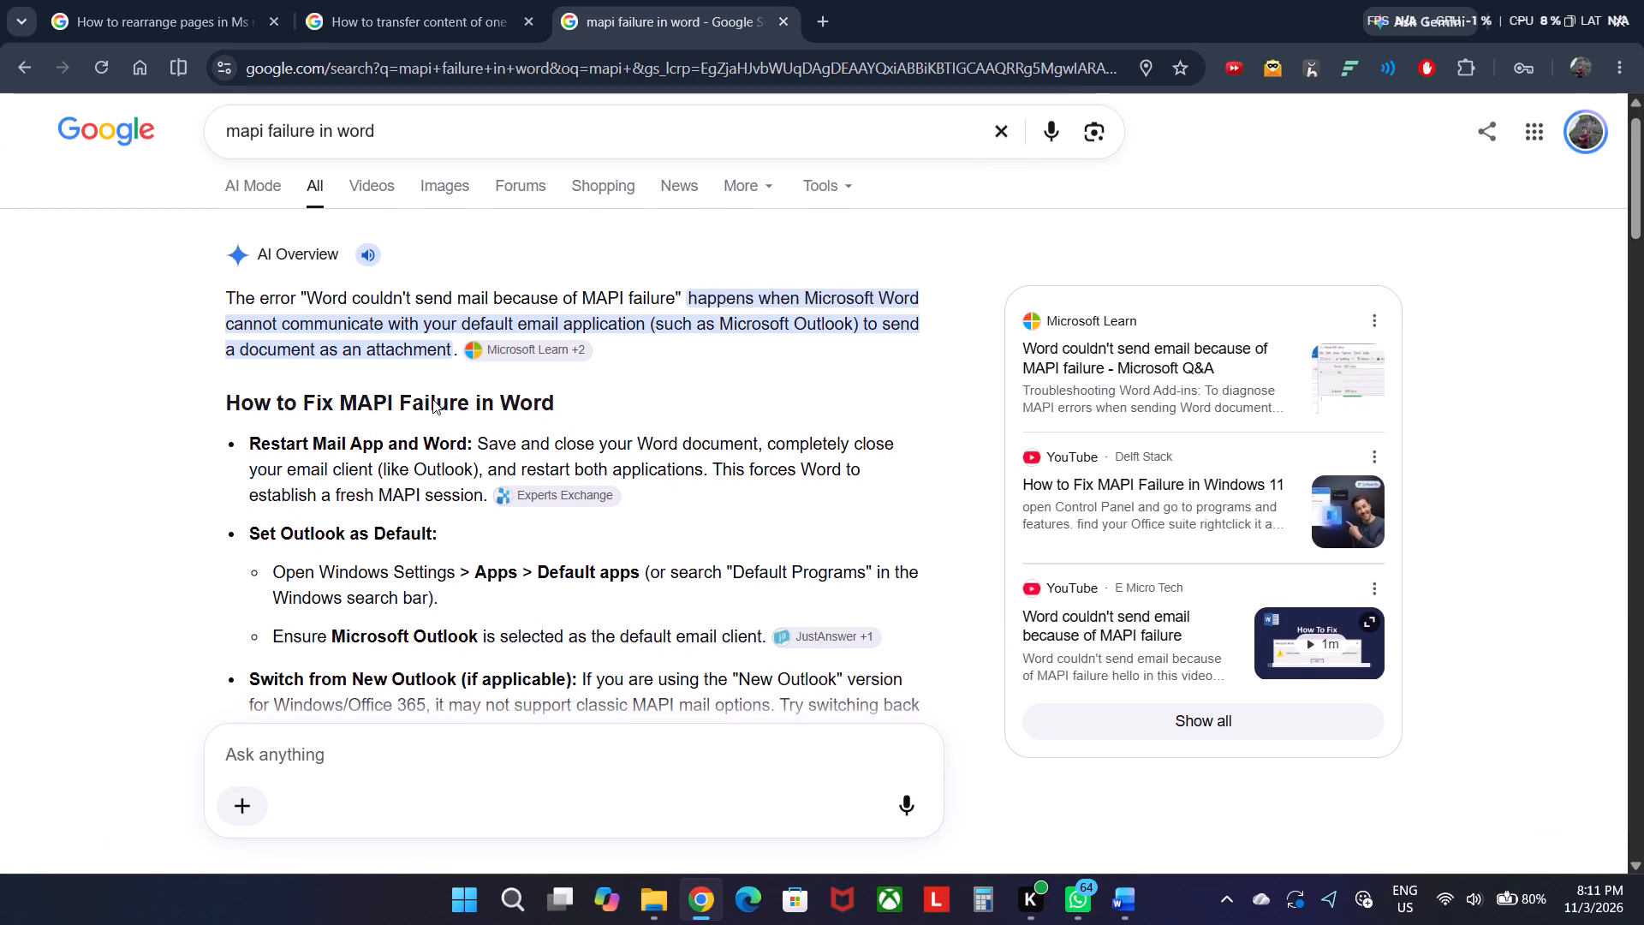
{"action": "scroll", "coordinate": [432, 399], "scroll_direction": "down", "scroll_amount": 4}
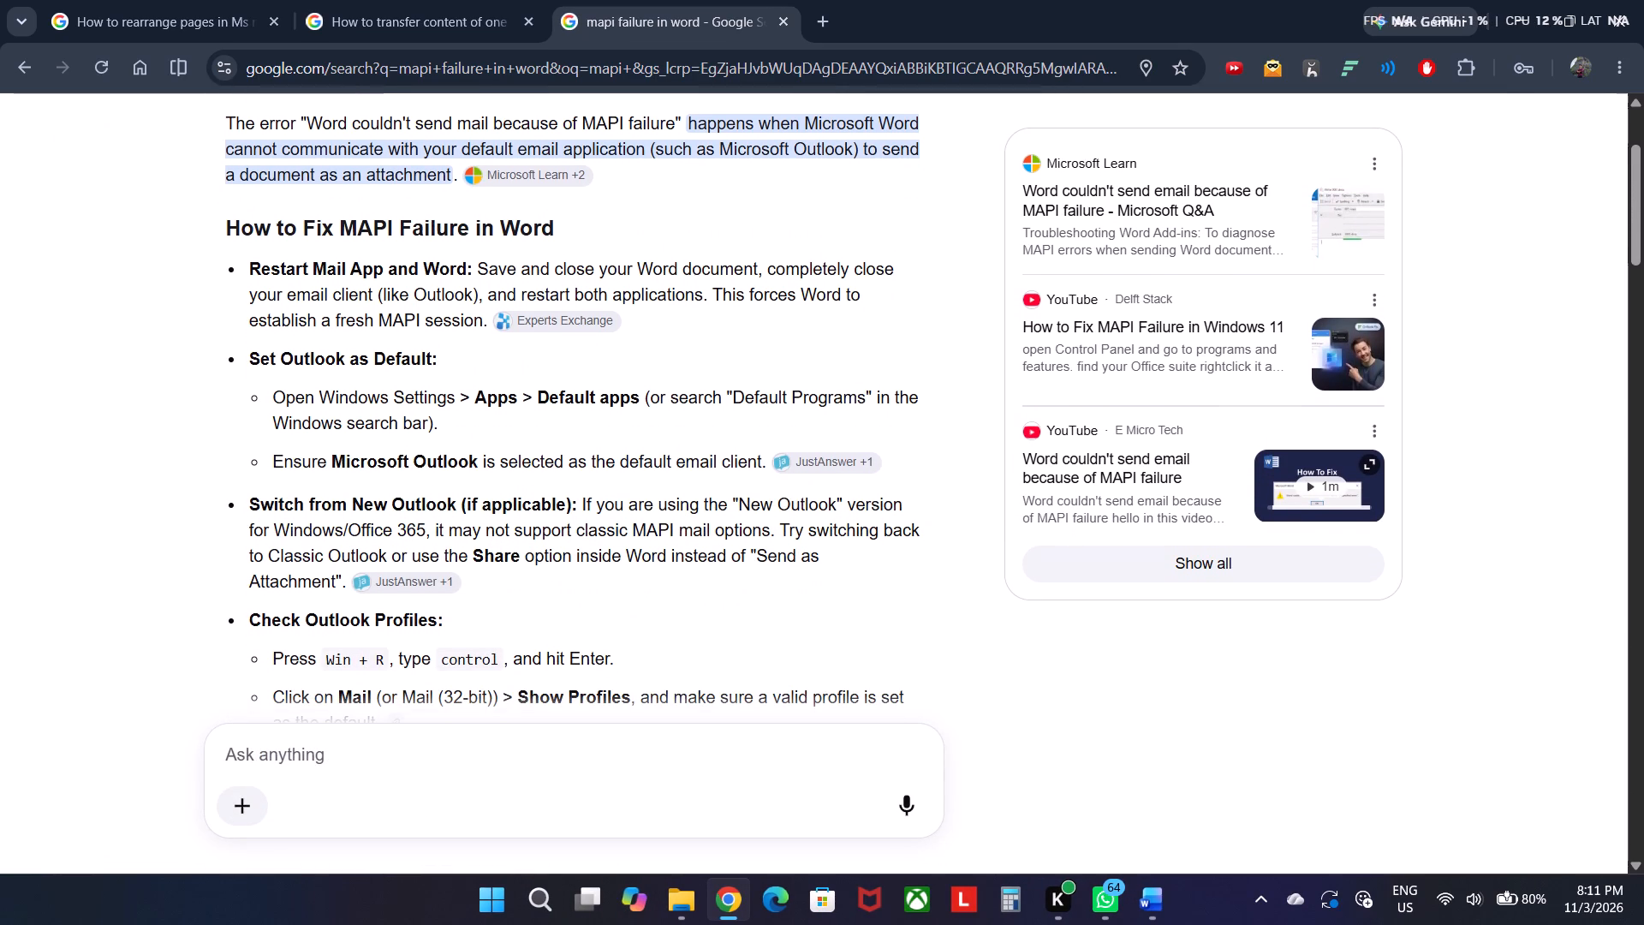
{"action": "scroll", "coordinate": [432, 399], "scroll_direction": "down", "scroll_amount": 2}
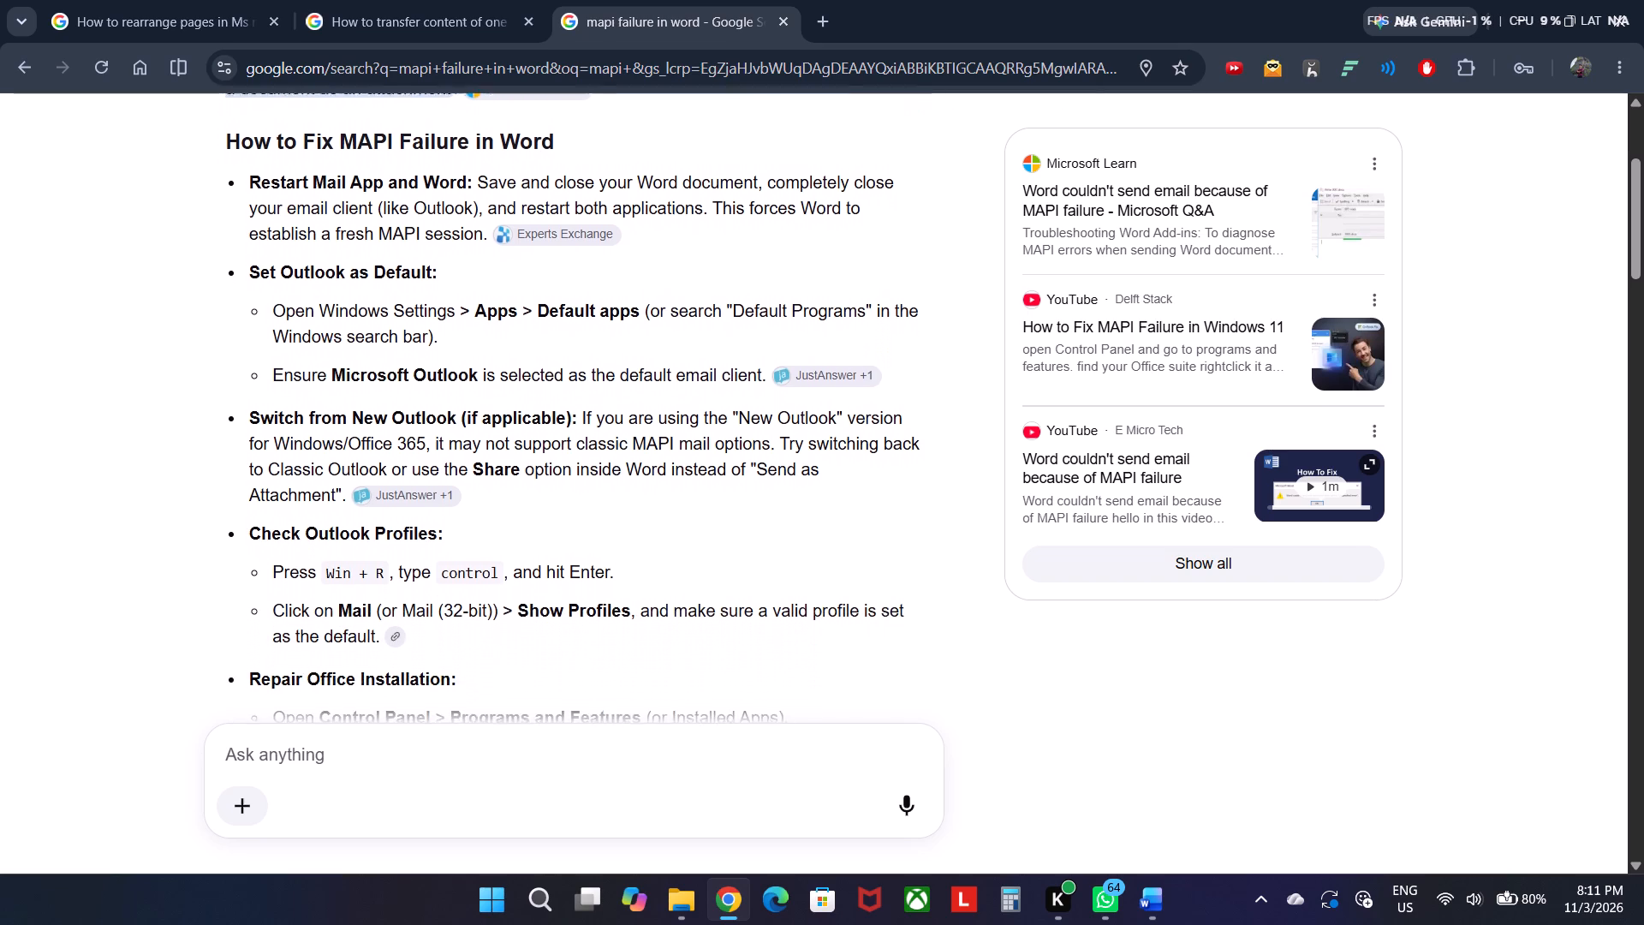
{"action": "scroll", "coordinate": [432, 399], "scroll_direction": "down", "scroll_amount": 3}
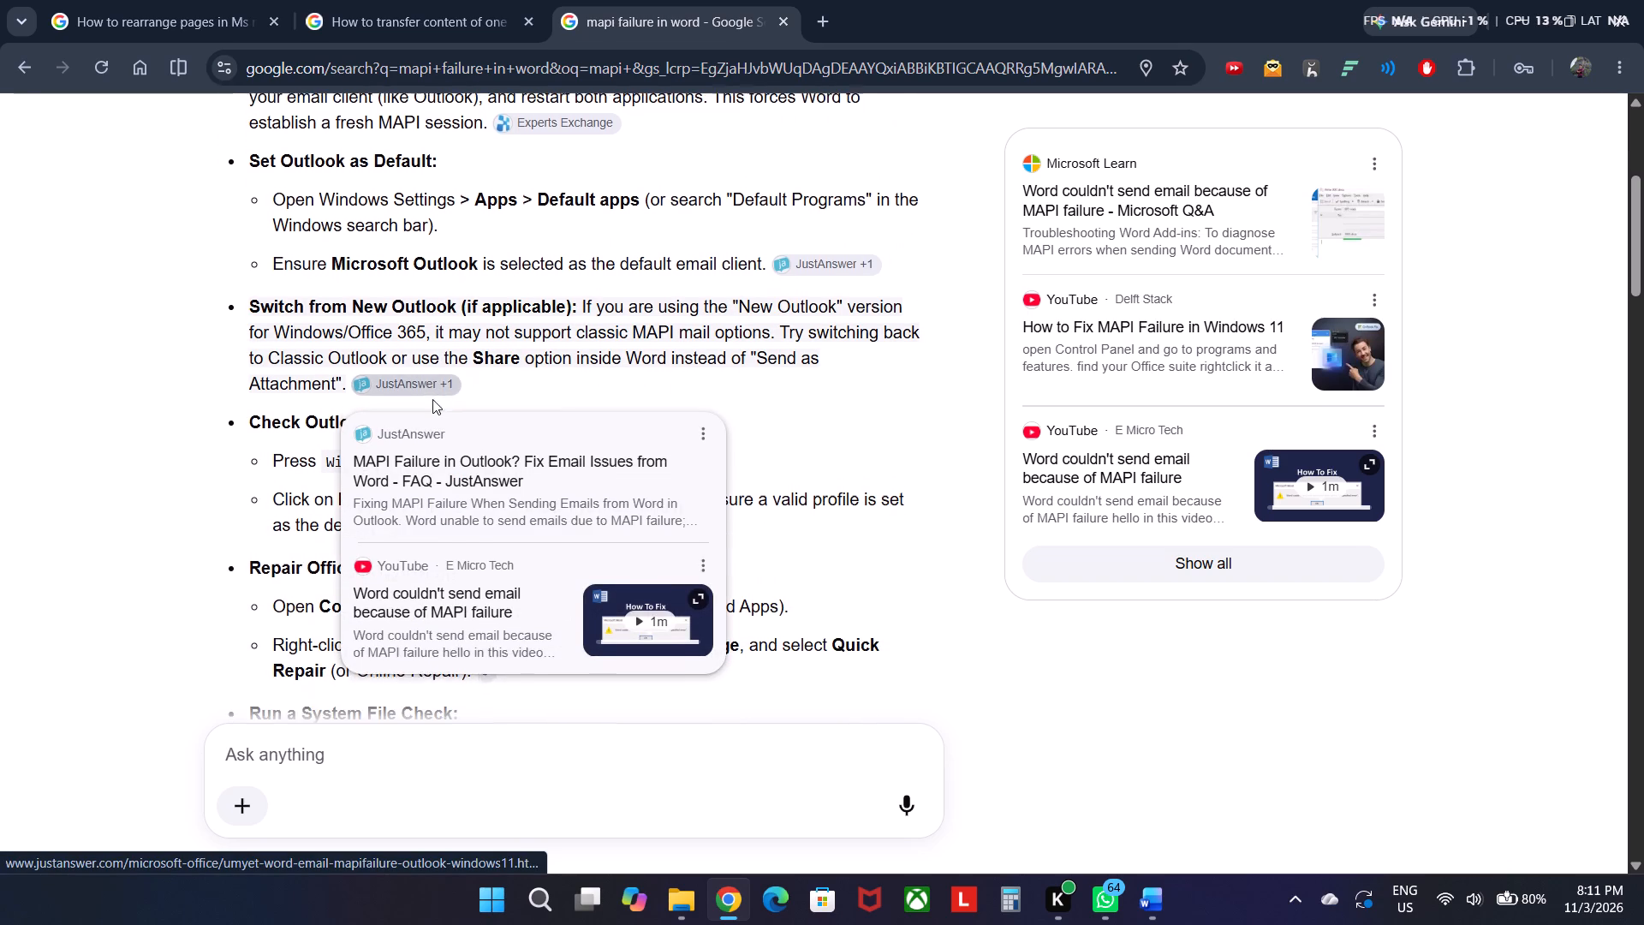
{"action": "scroll", "coordinate": [432, 399], "scroll_direction": "down", "scroll_amount": 1}
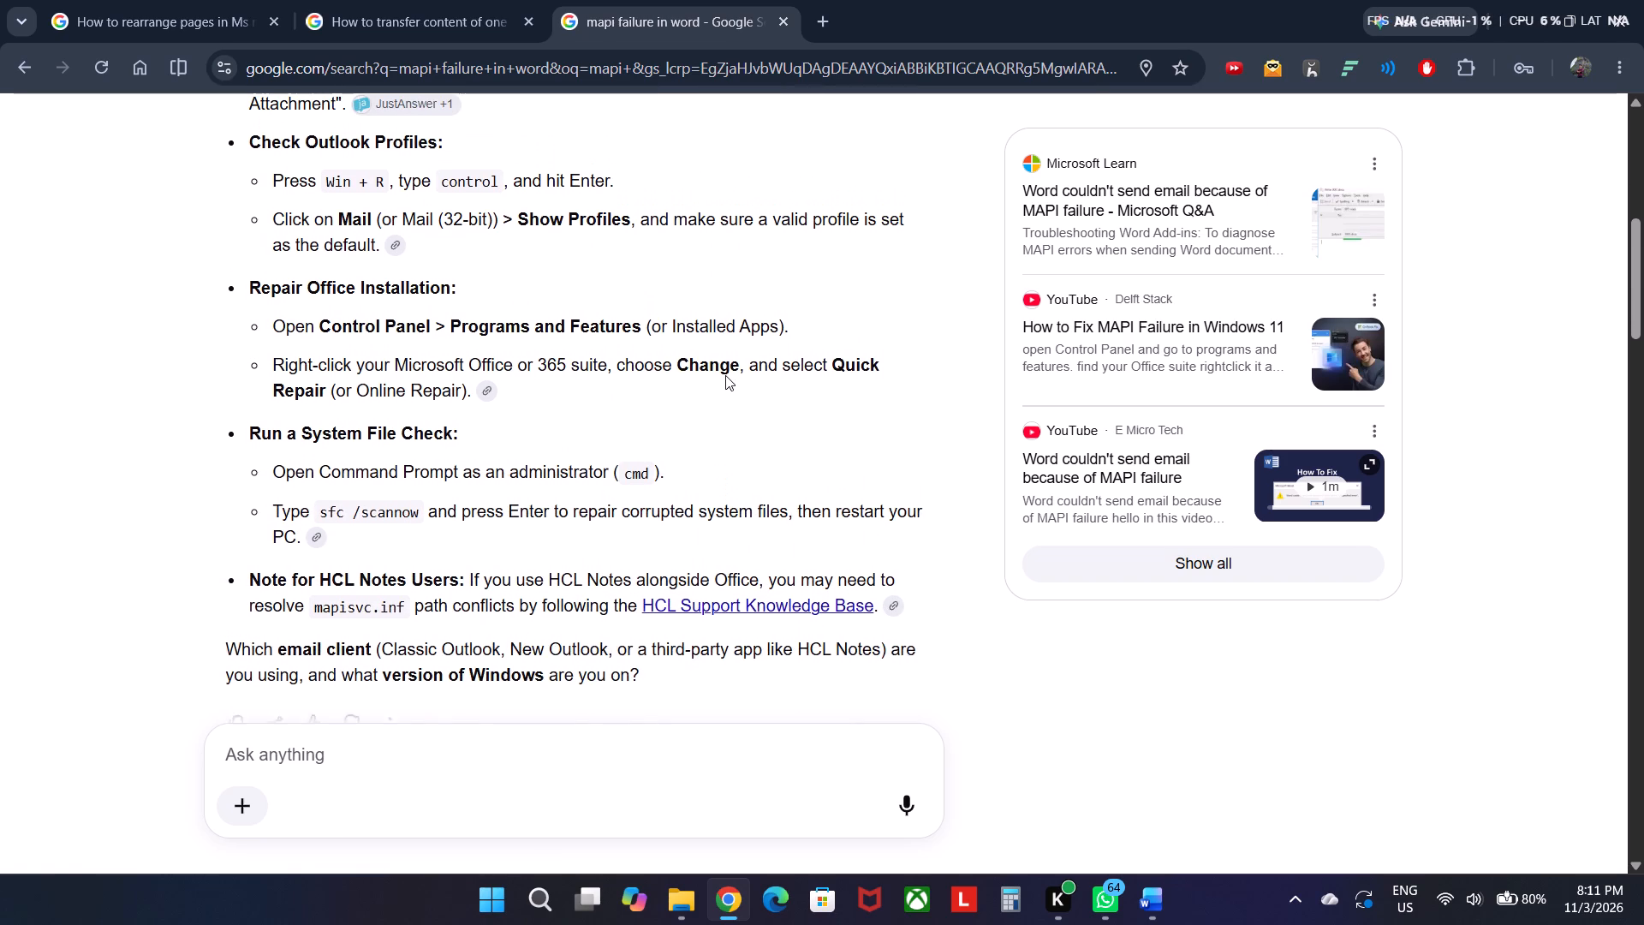
{"action": "scroll", "coordinate": [725, 375], "scroll_direction": "up", "scroll_amount": 1}
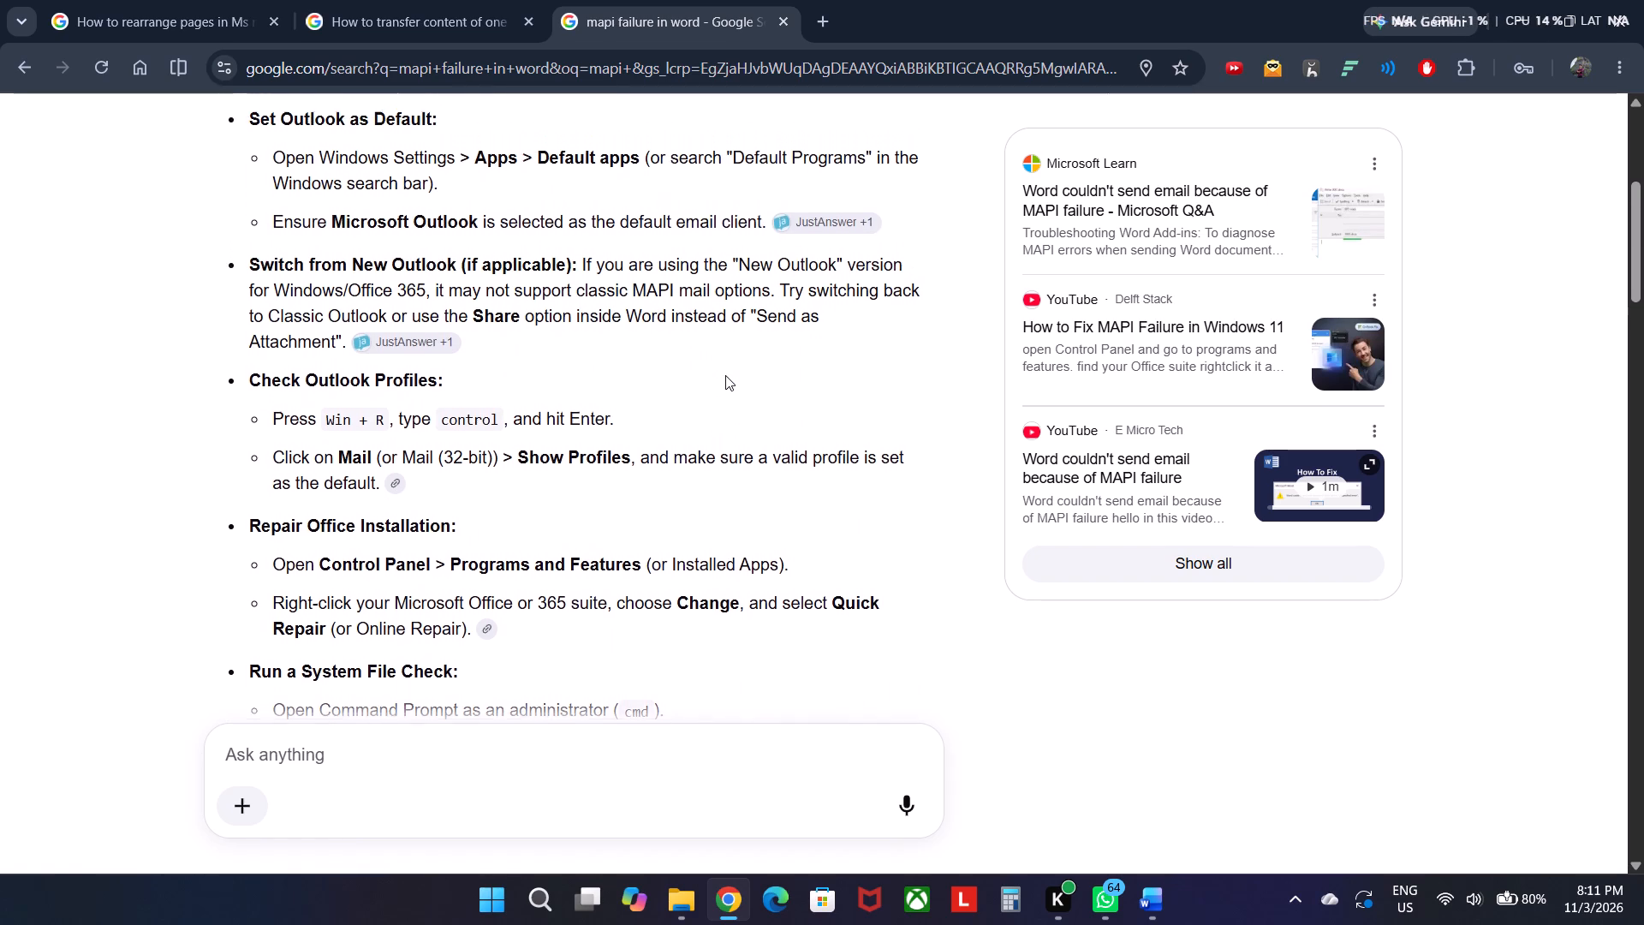
{"action": "scroll", "coordinate": [725, 375], "scroll_direction": "up", "scroll_amount": 1}
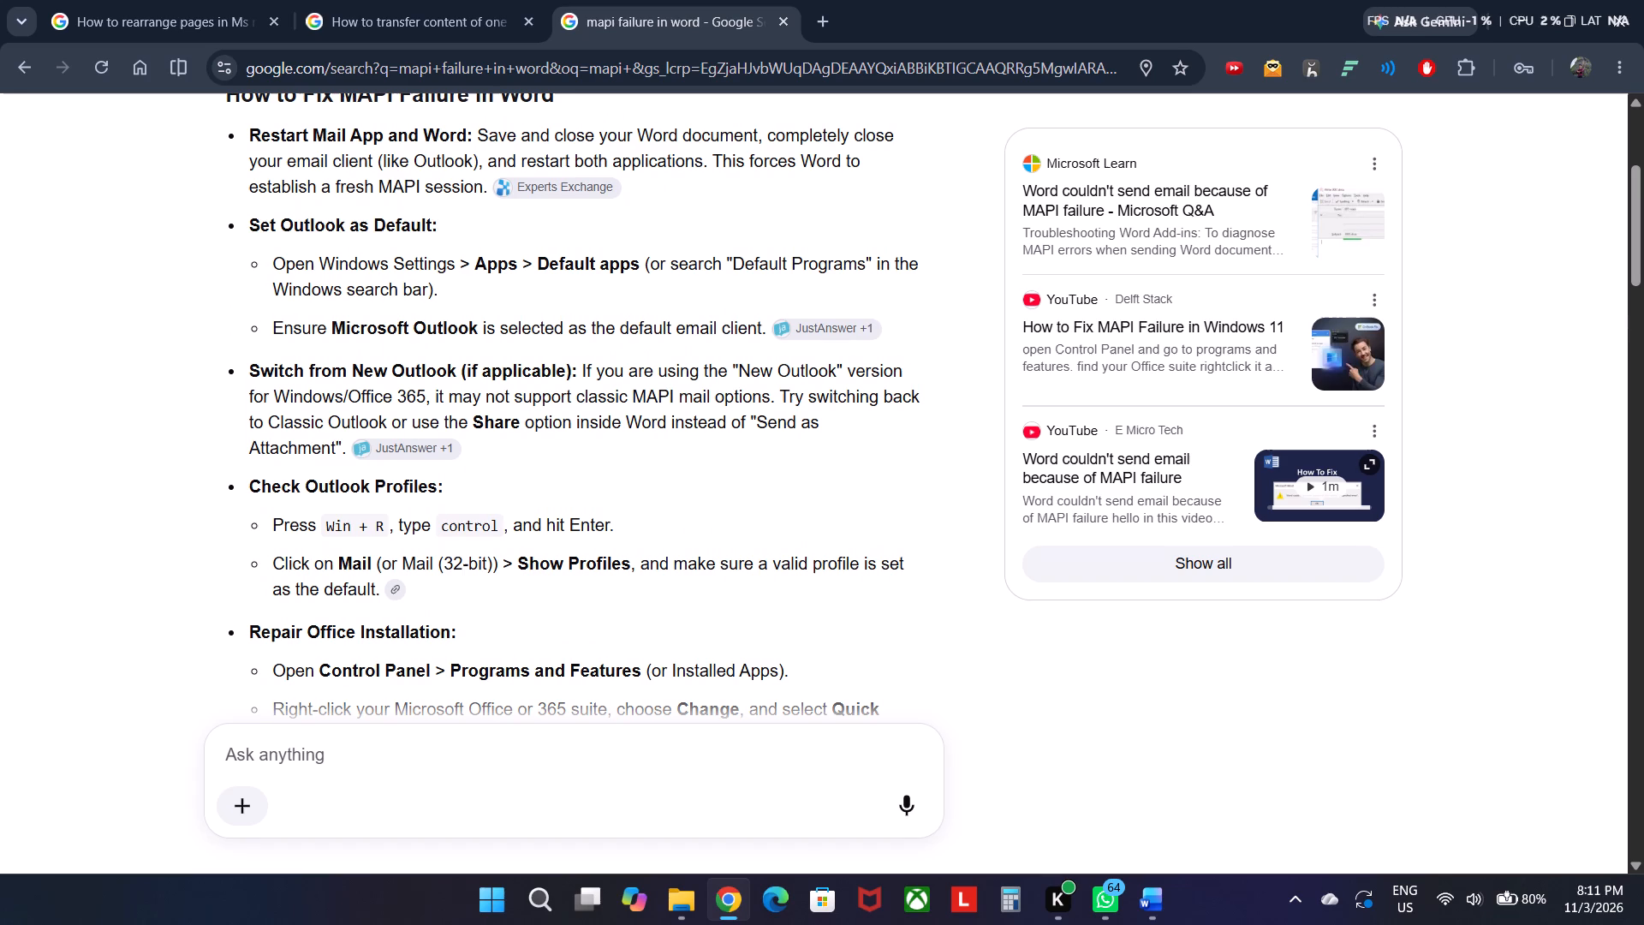
Switch to Windows Settings and open the Default apps page.
{"action": "left_click", "coordinate": [528, 896]}
{"action": "left_click", "coordinate": [498, 897]}
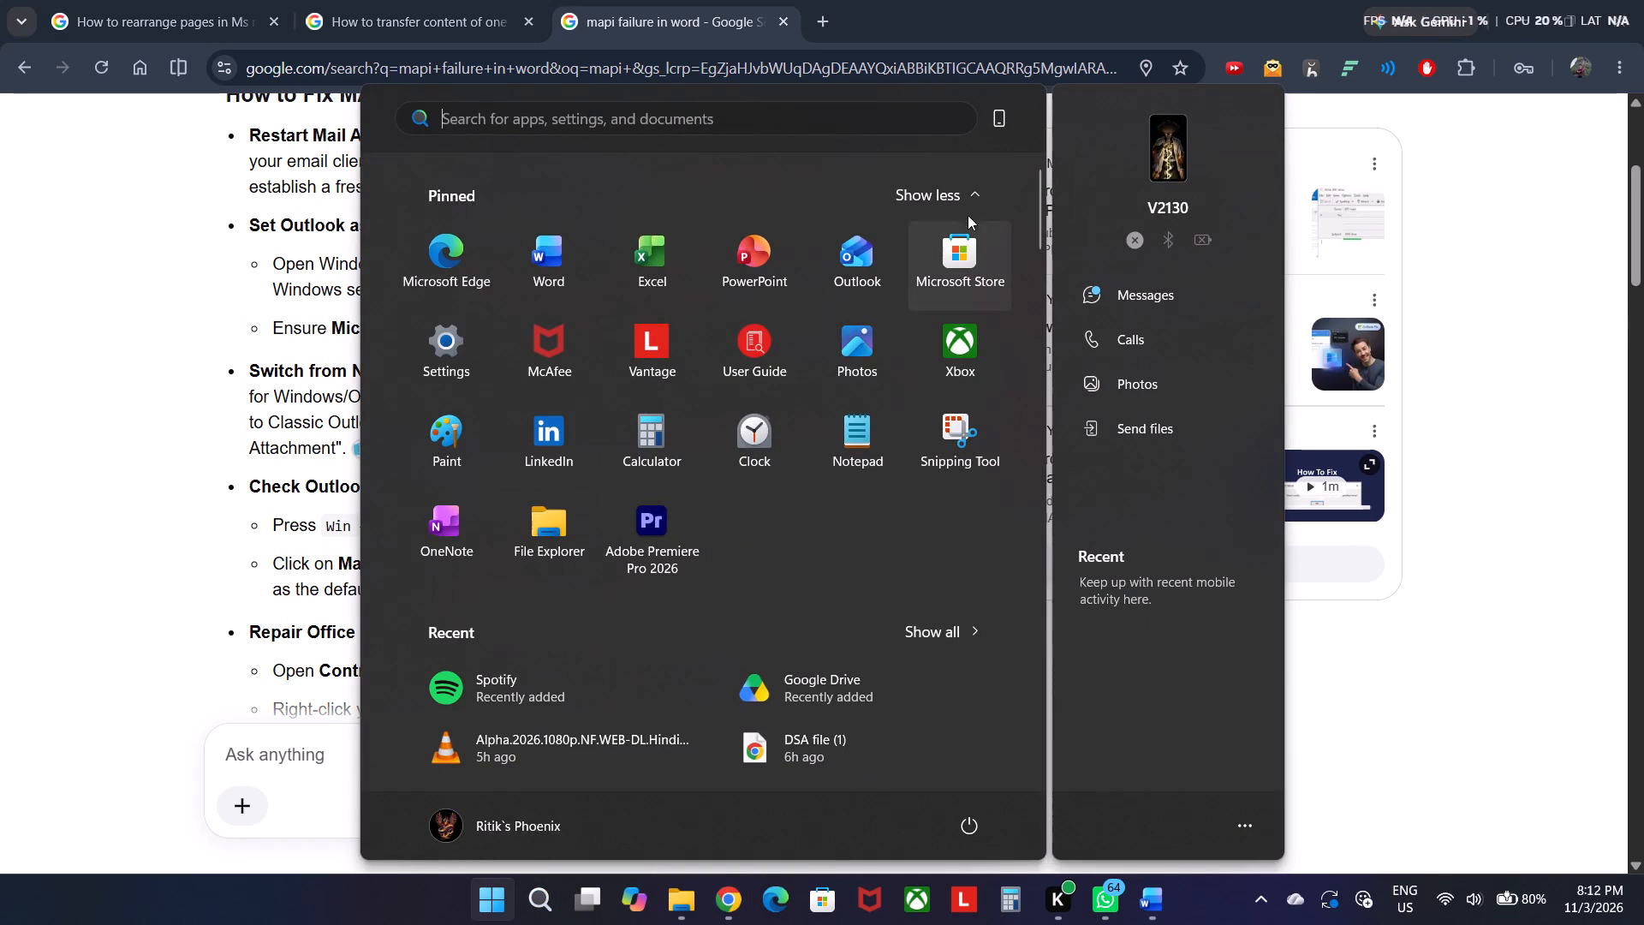
{"action": "left_click", "coordinate": [460, 334]}
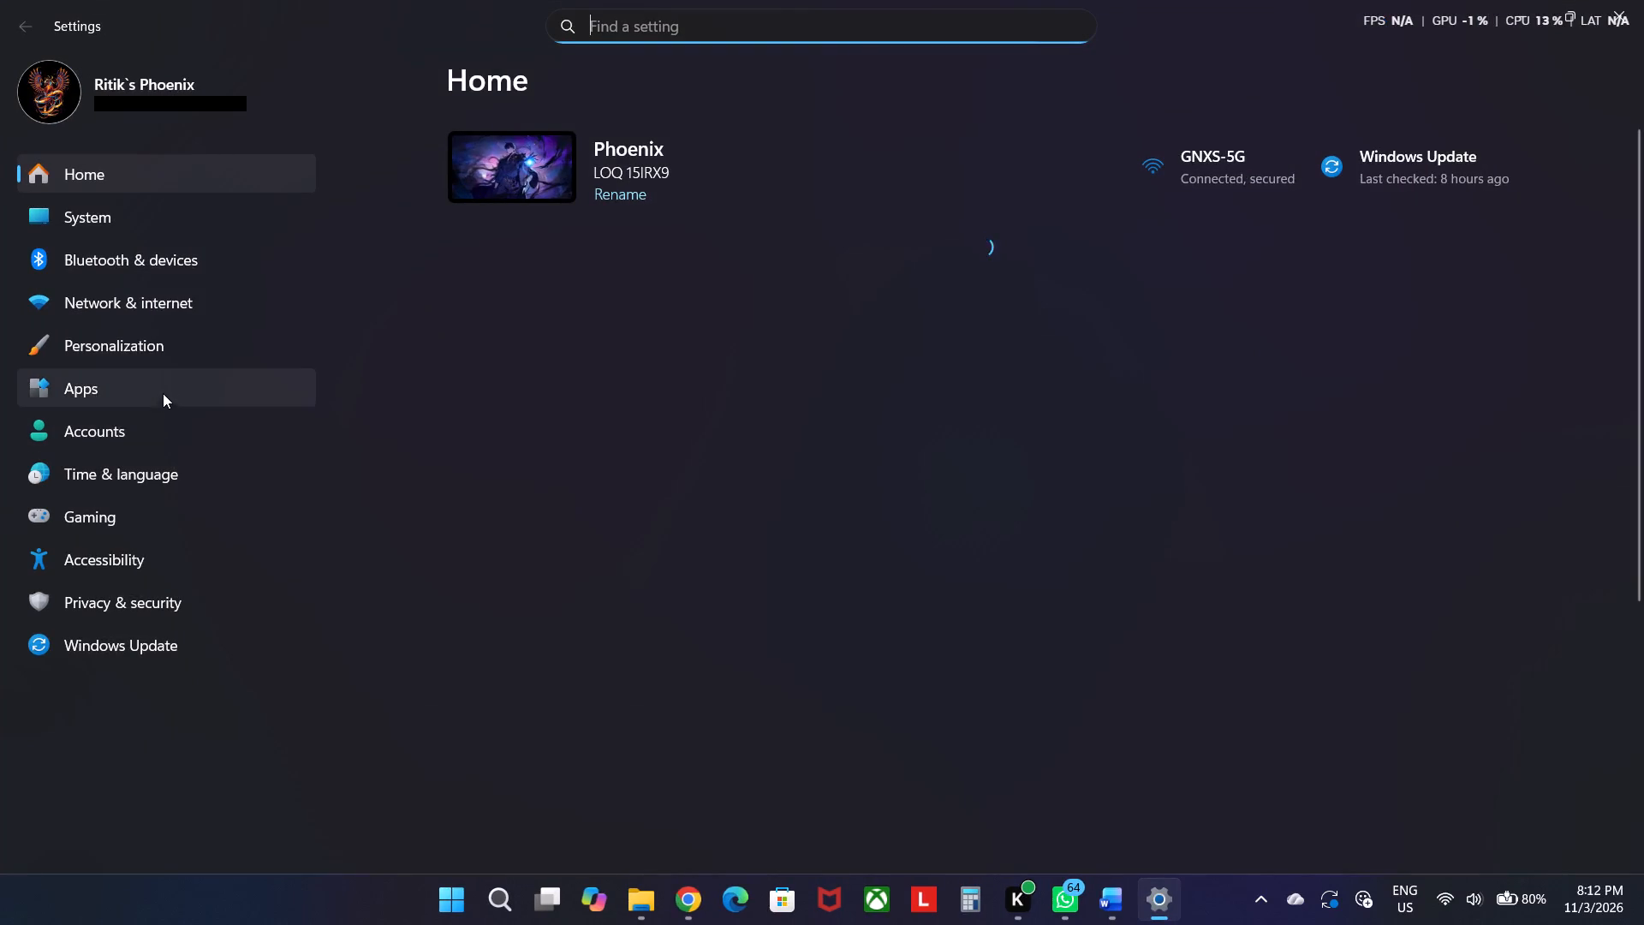
{"action": "left_click", "coordinate": [163, 388]}
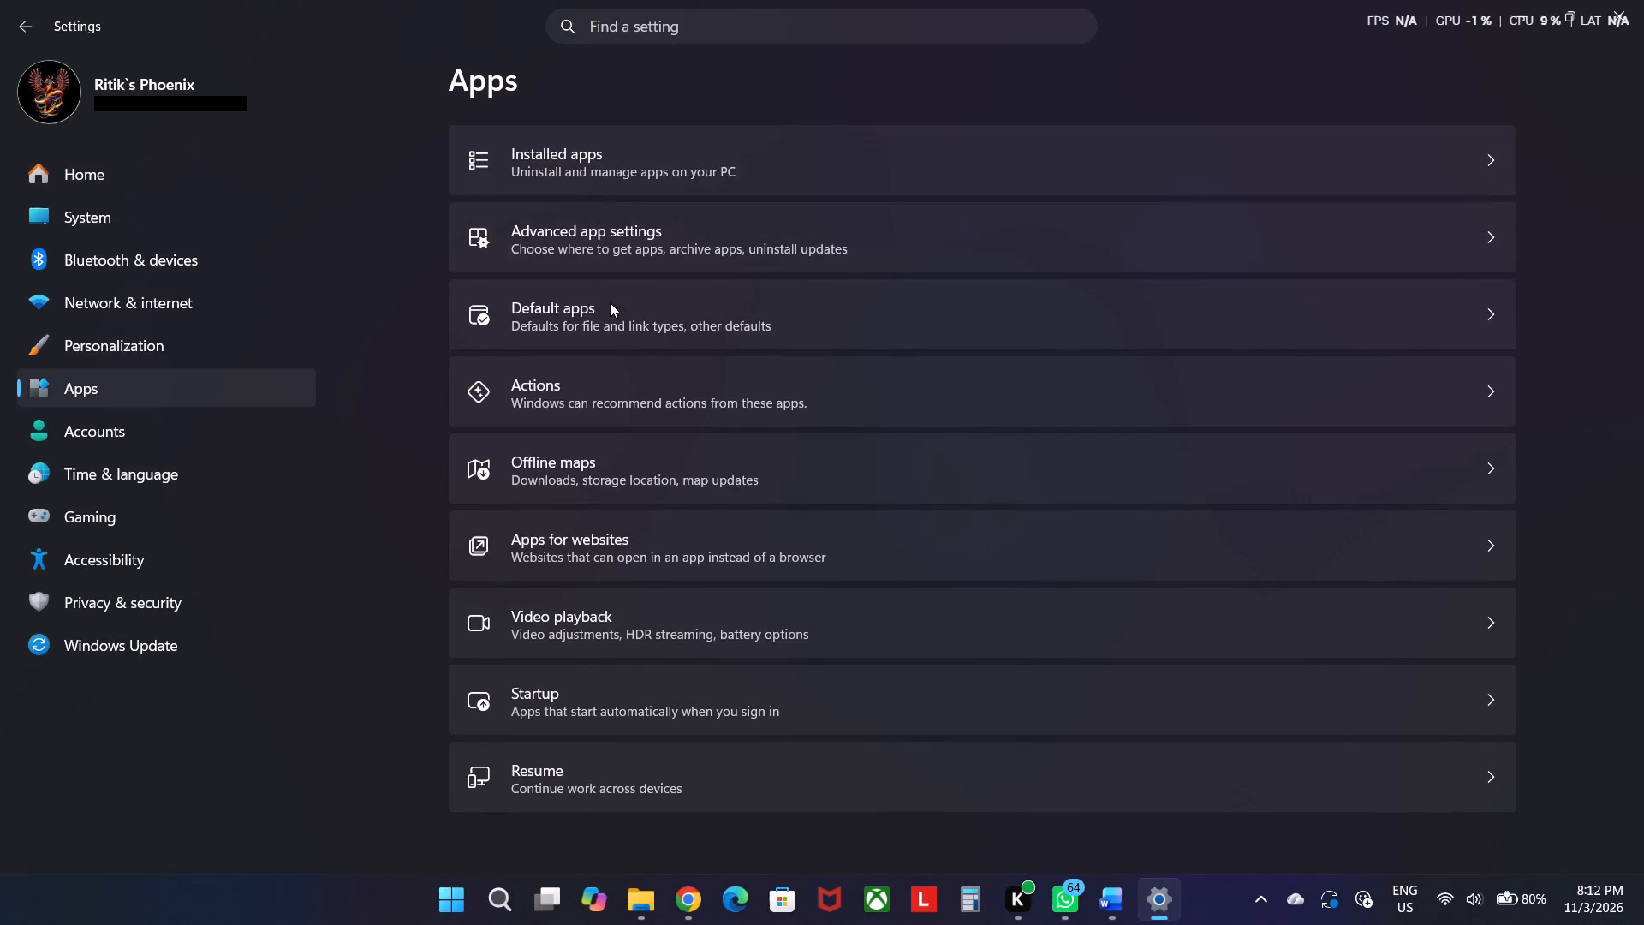
{"action": "left_click", "coordinate": [651, 319]}
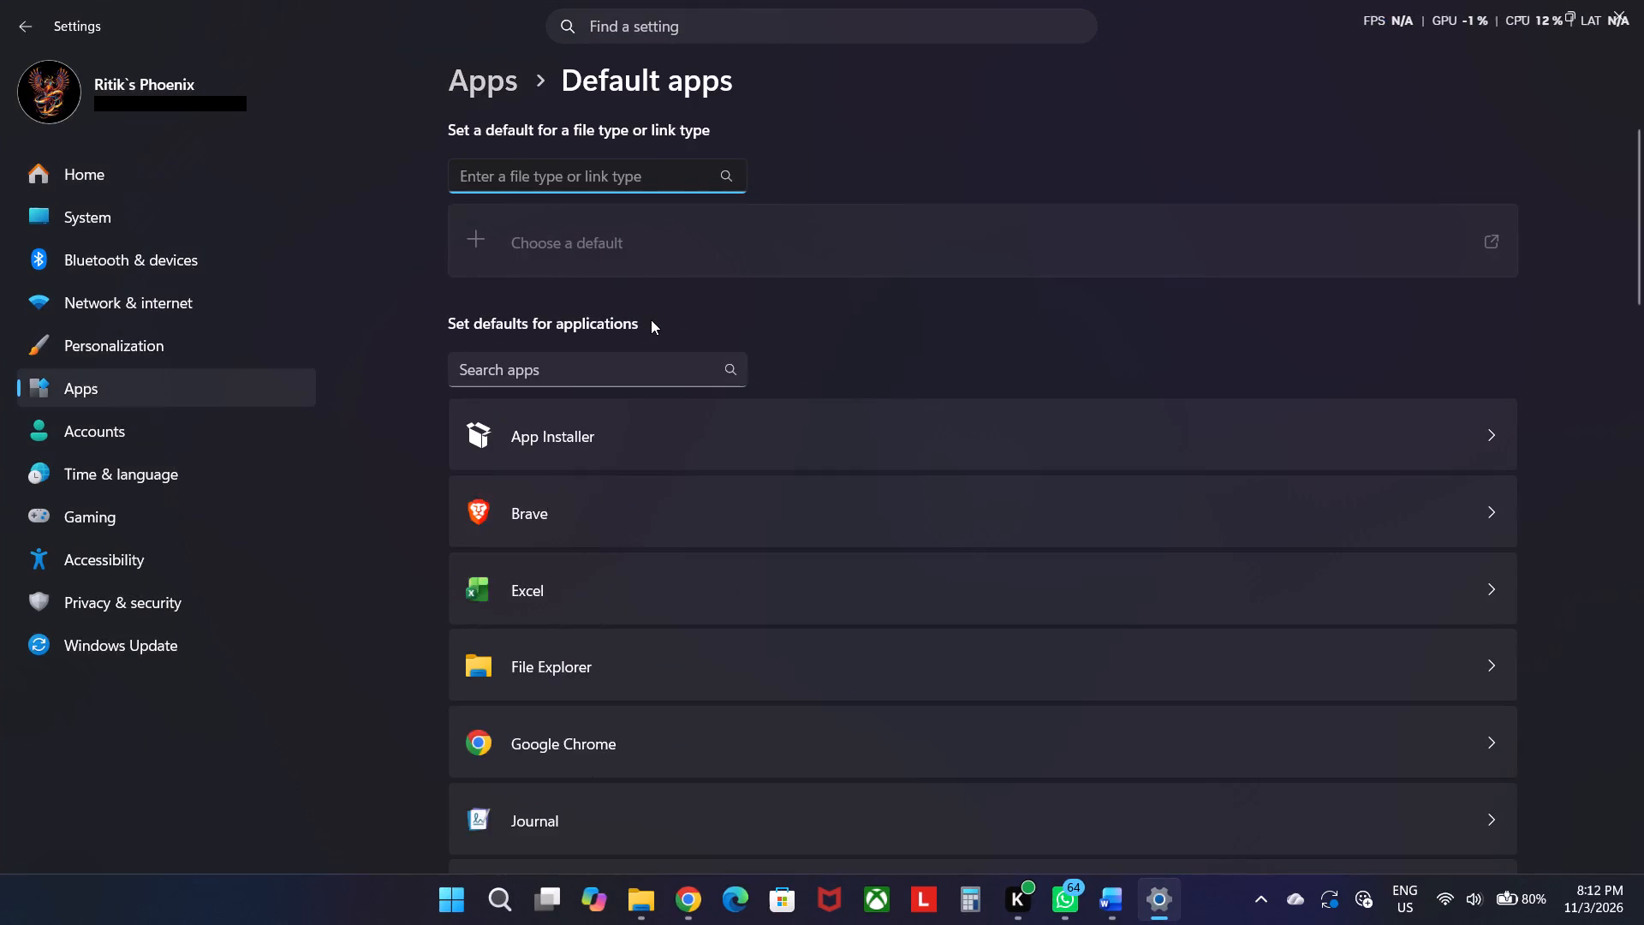
Filter the application defaults by "out" and open the default settings for Outlook.
{"action": "scroll", "coordinate": [665, 569], "scroll_direction": "down", "scroll_amount": 5}
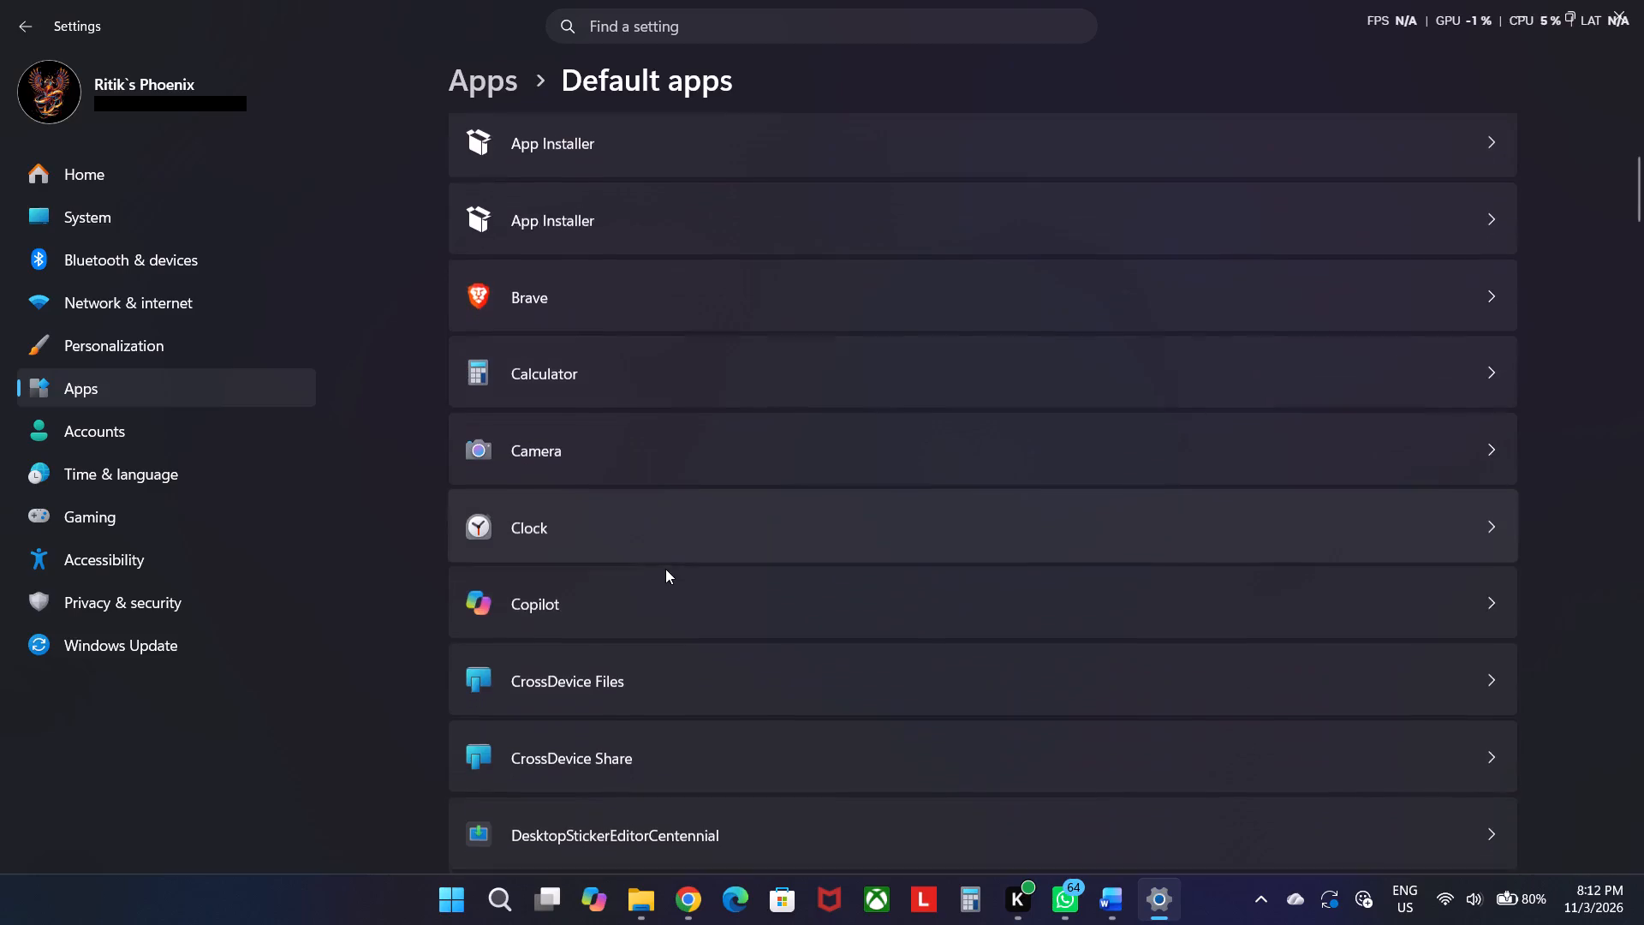
{"action": "scroll", "coordinate": [665, 569], "scroll_direction": "down", "scroll_amount": 6}
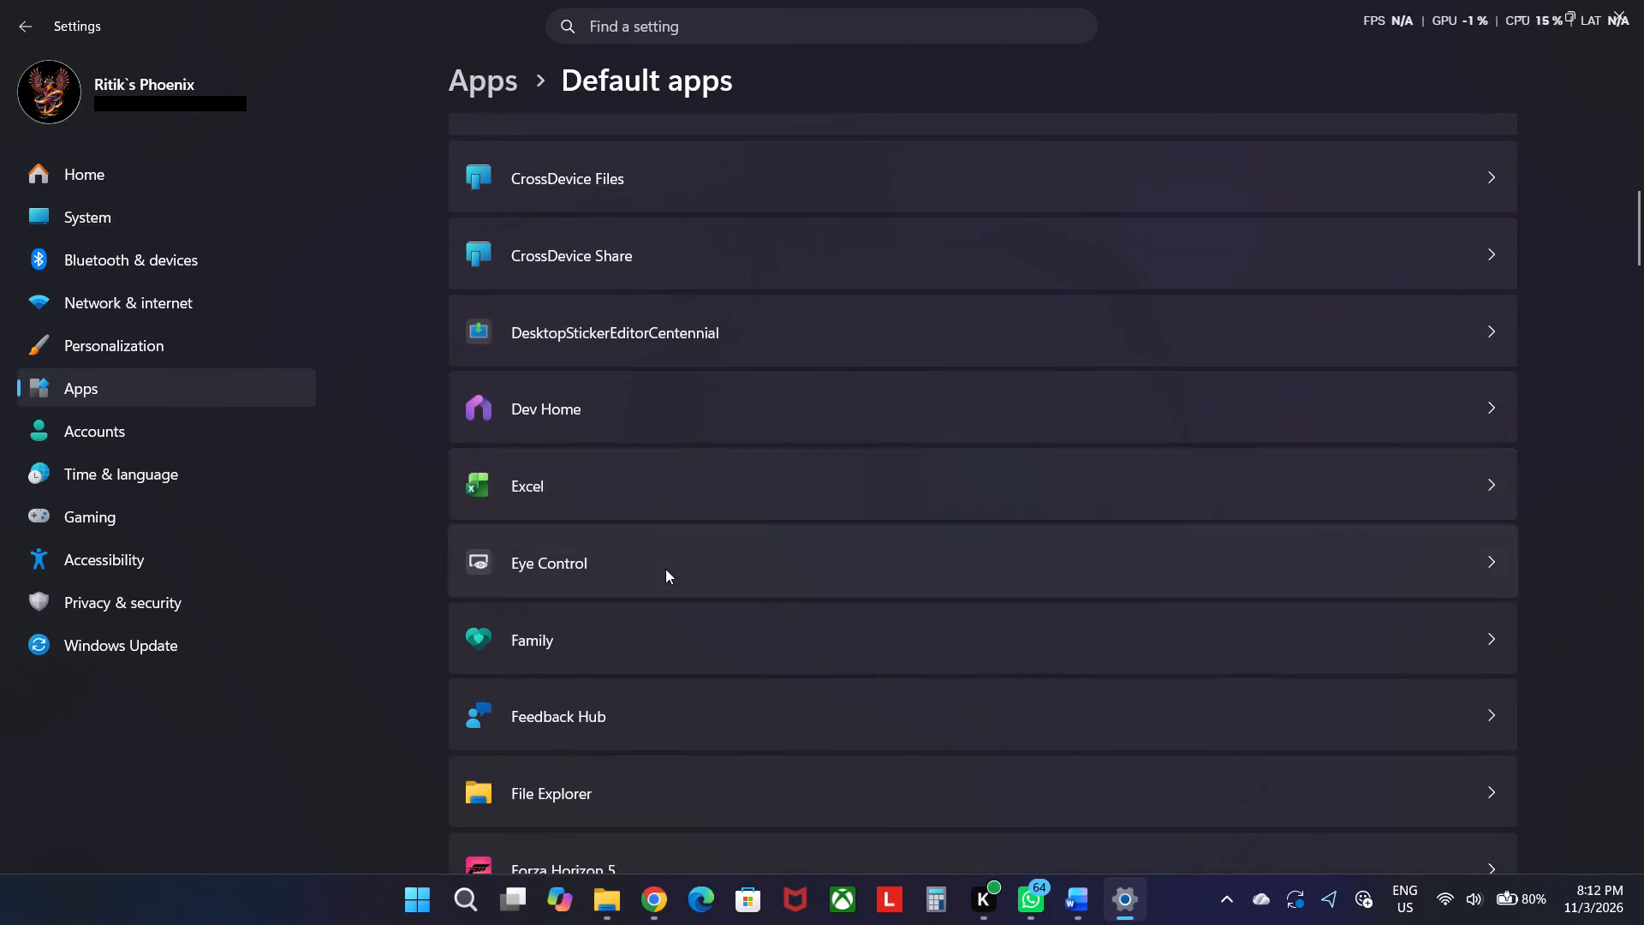
{"action": "scroll", "coordinate": [665, 569], "scroll_direction": "down", "scroll_amount": 4}
{"action": "scroll", "coordinate": [665, 569], "scroll_direction": "up", "scroll_amount": 4}
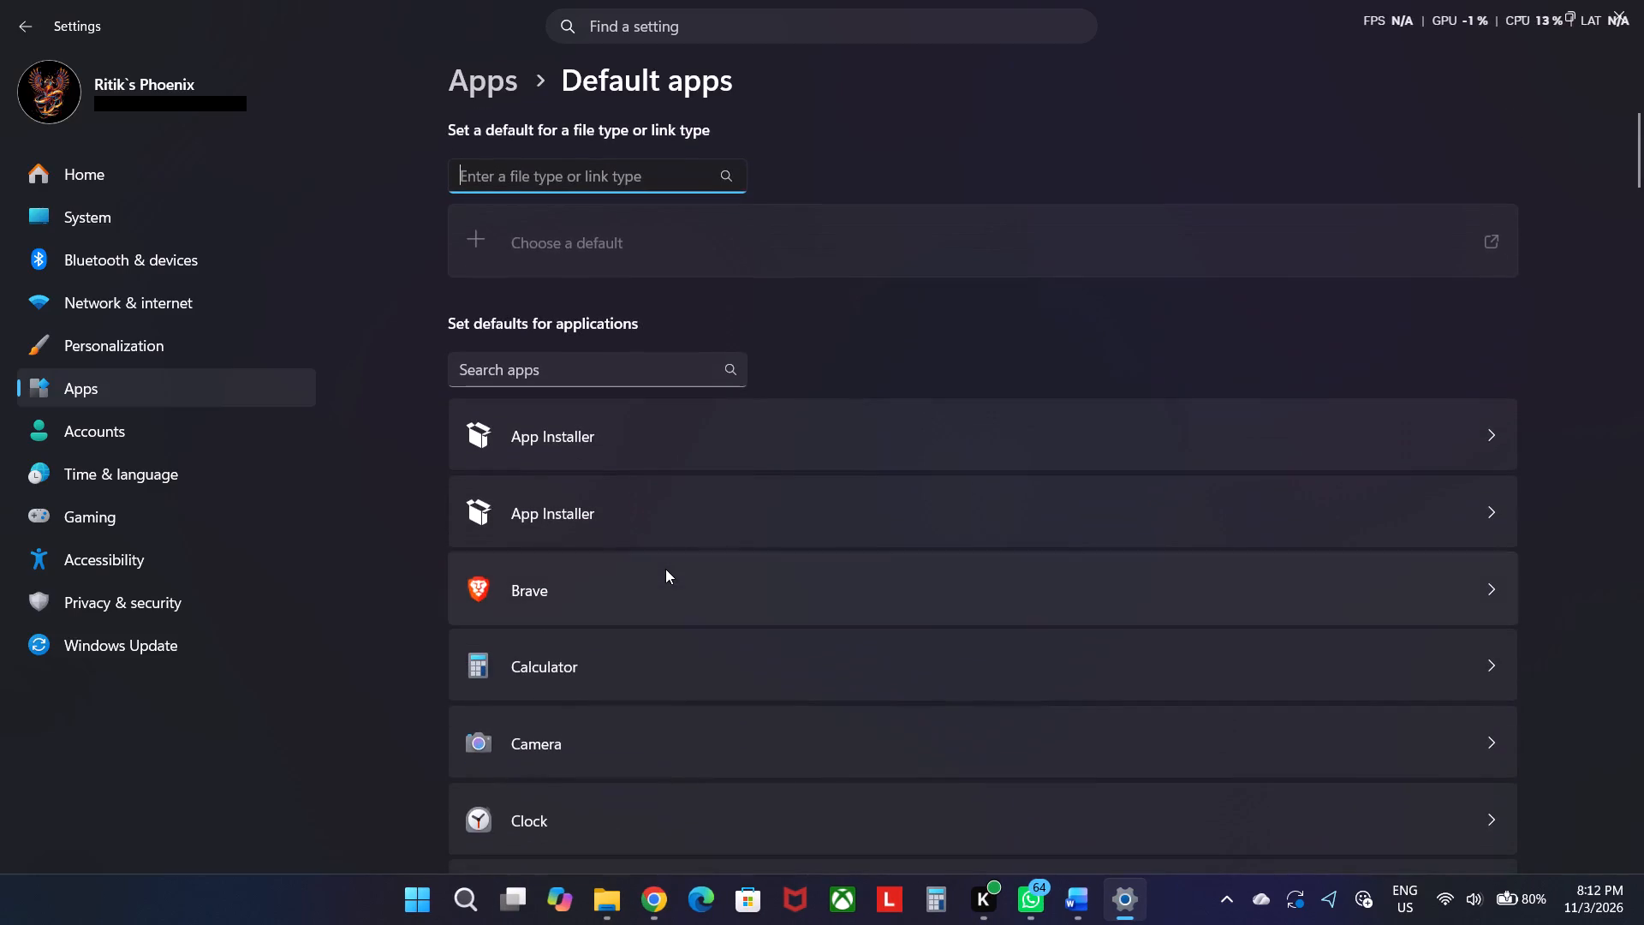
{"action": "left_click", "coordinate": [536, 364]}
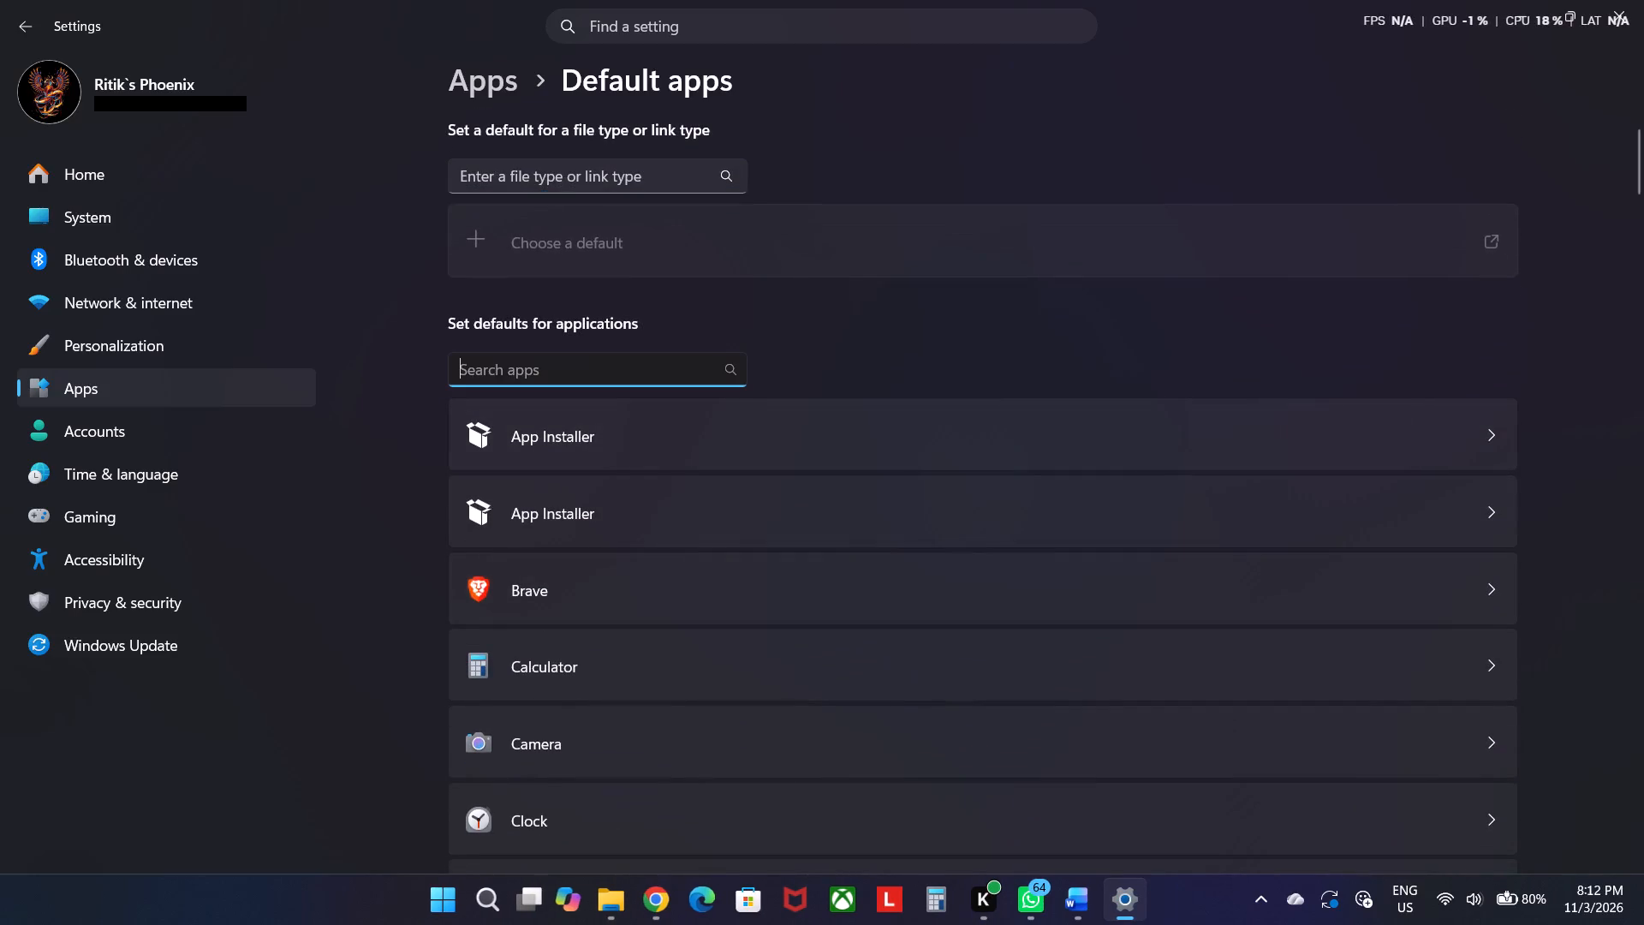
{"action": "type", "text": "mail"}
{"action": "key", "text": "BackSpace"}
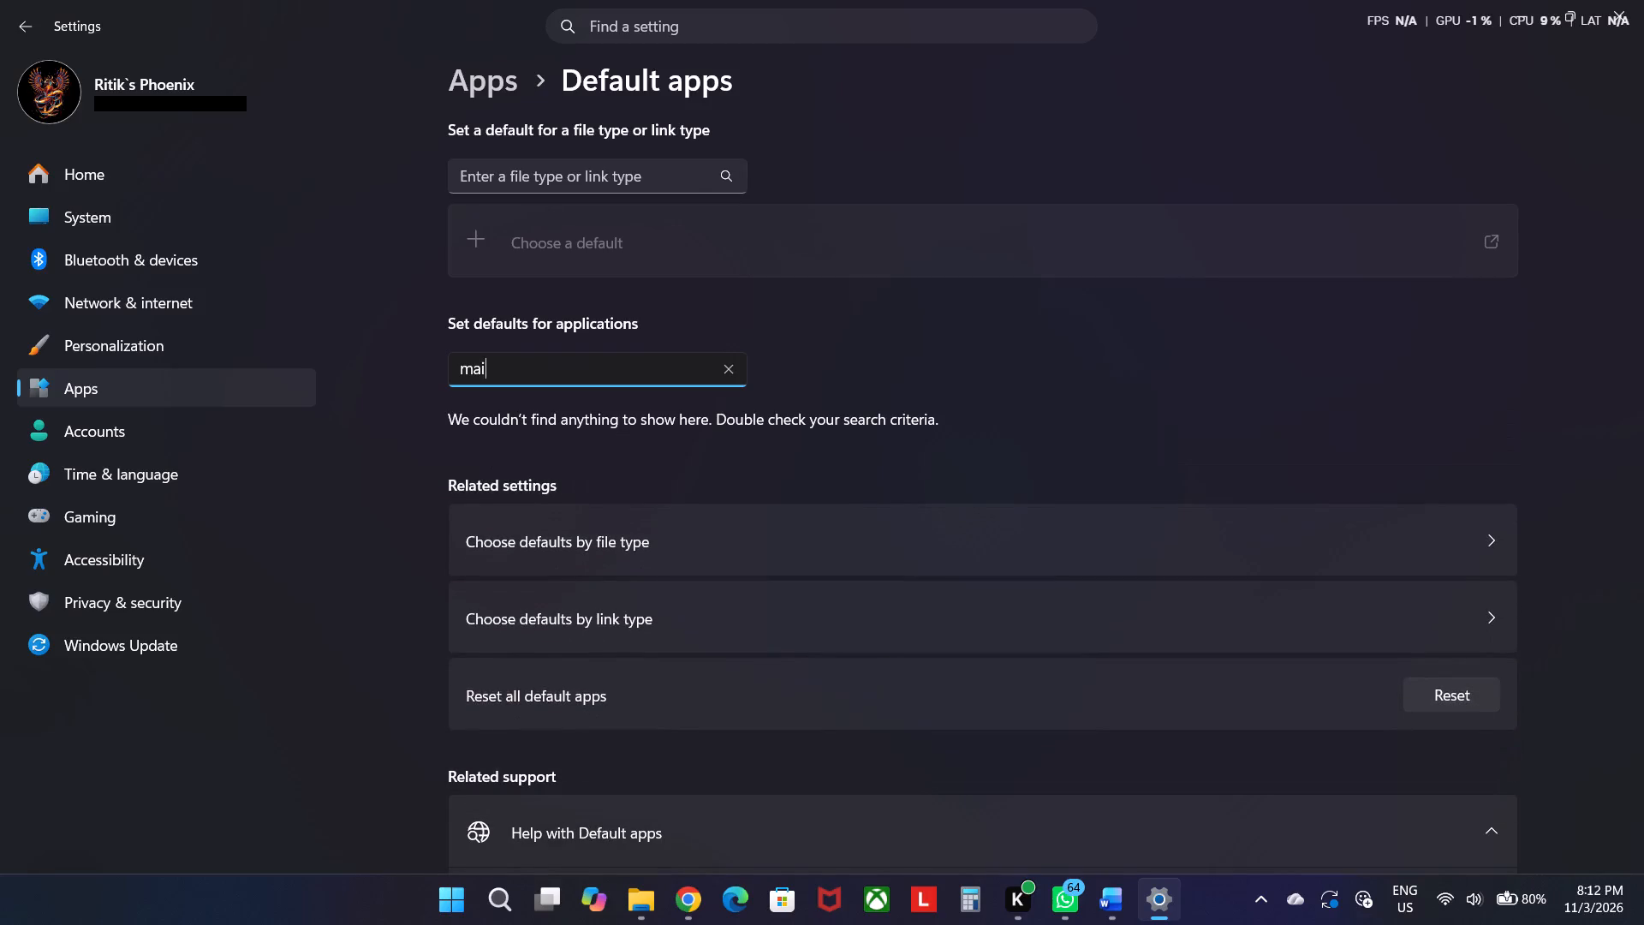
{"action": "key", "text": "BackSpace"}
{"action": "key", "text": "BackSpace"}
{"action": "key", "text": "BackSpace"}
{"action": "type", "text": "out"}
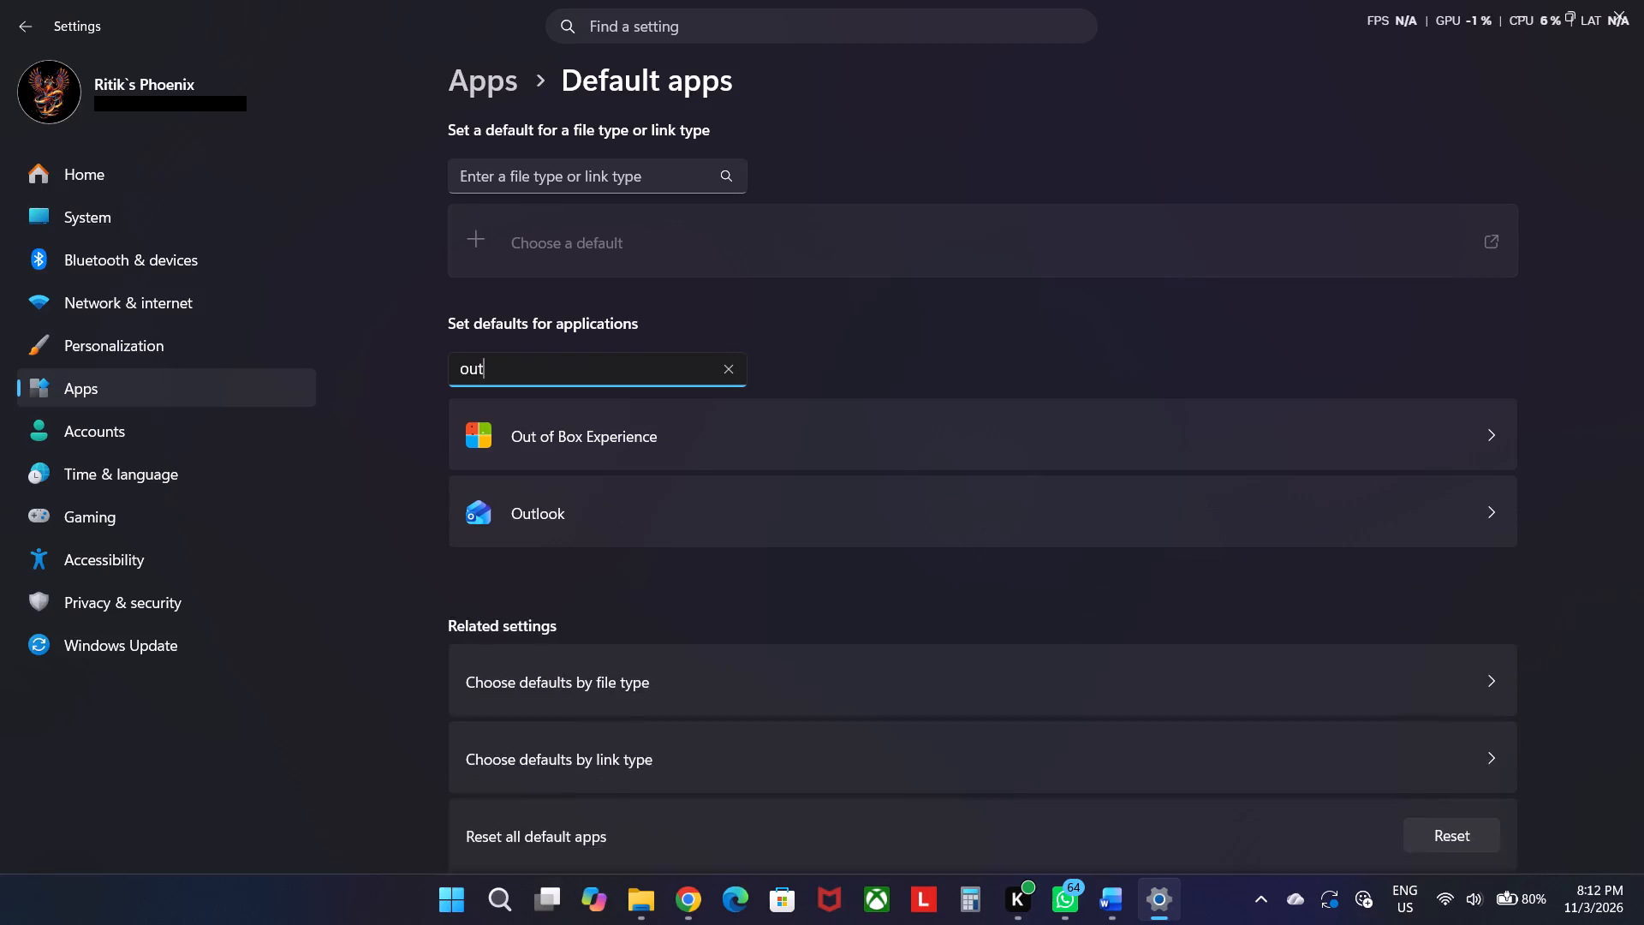
{"action": "left_click", "coordinate": [563, 528]}
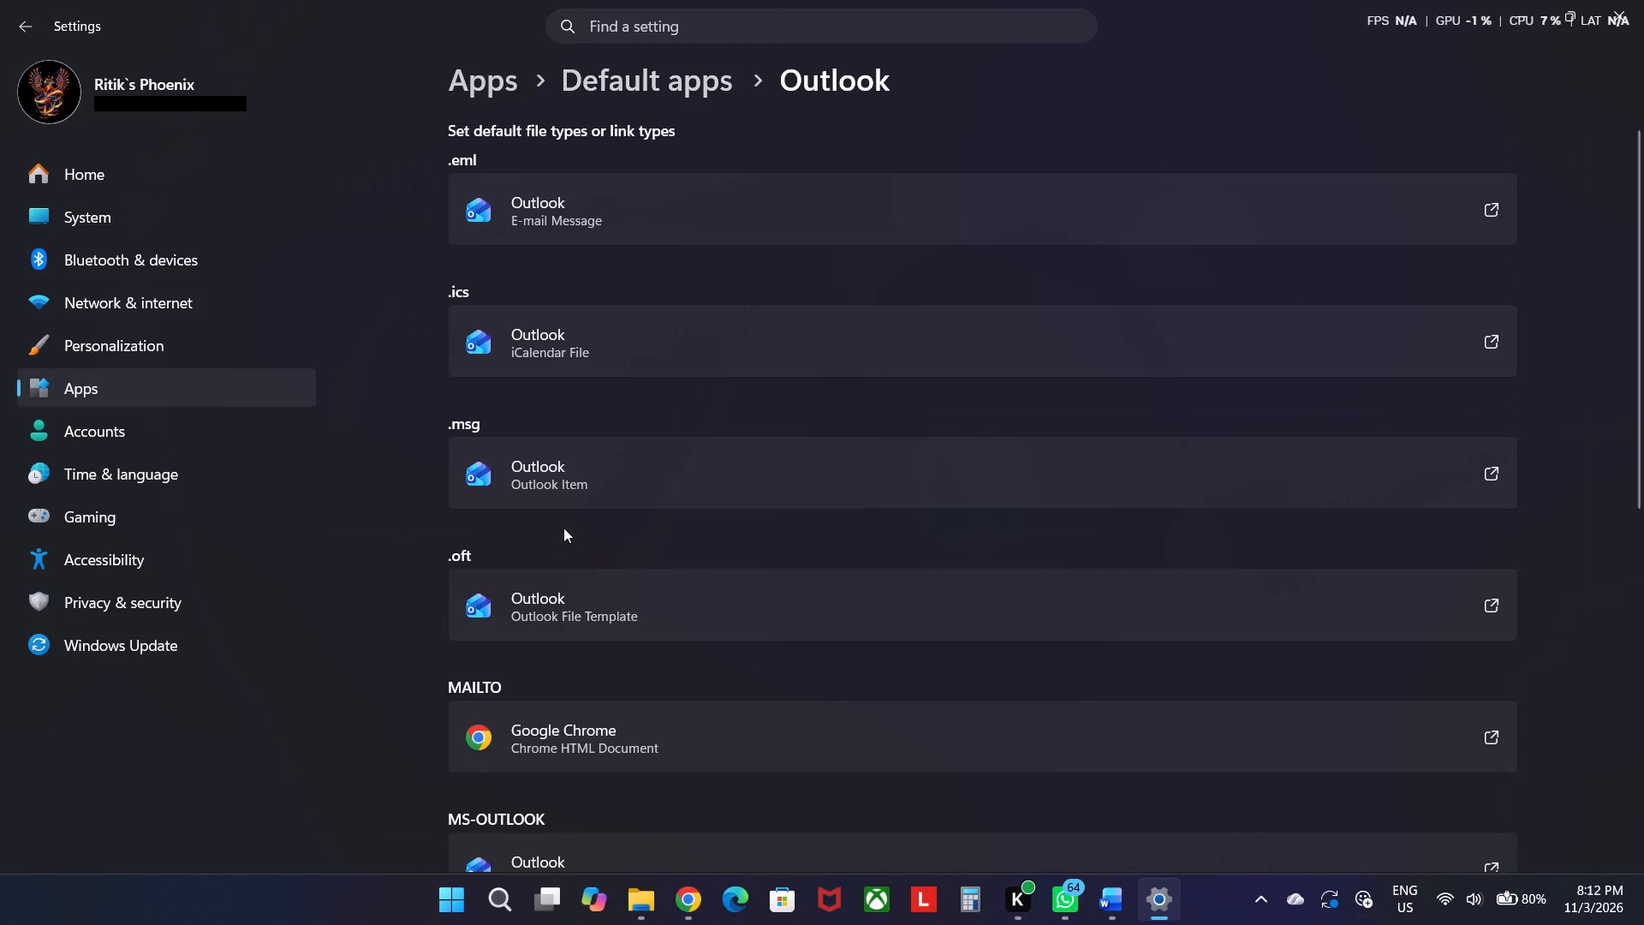
Set Outlook as the default app for MAILTO links, and close Settings.
{"action": "scroll", "coordinate": [563, 528], "scroll_direction": "down", "scroll_amount": 4}
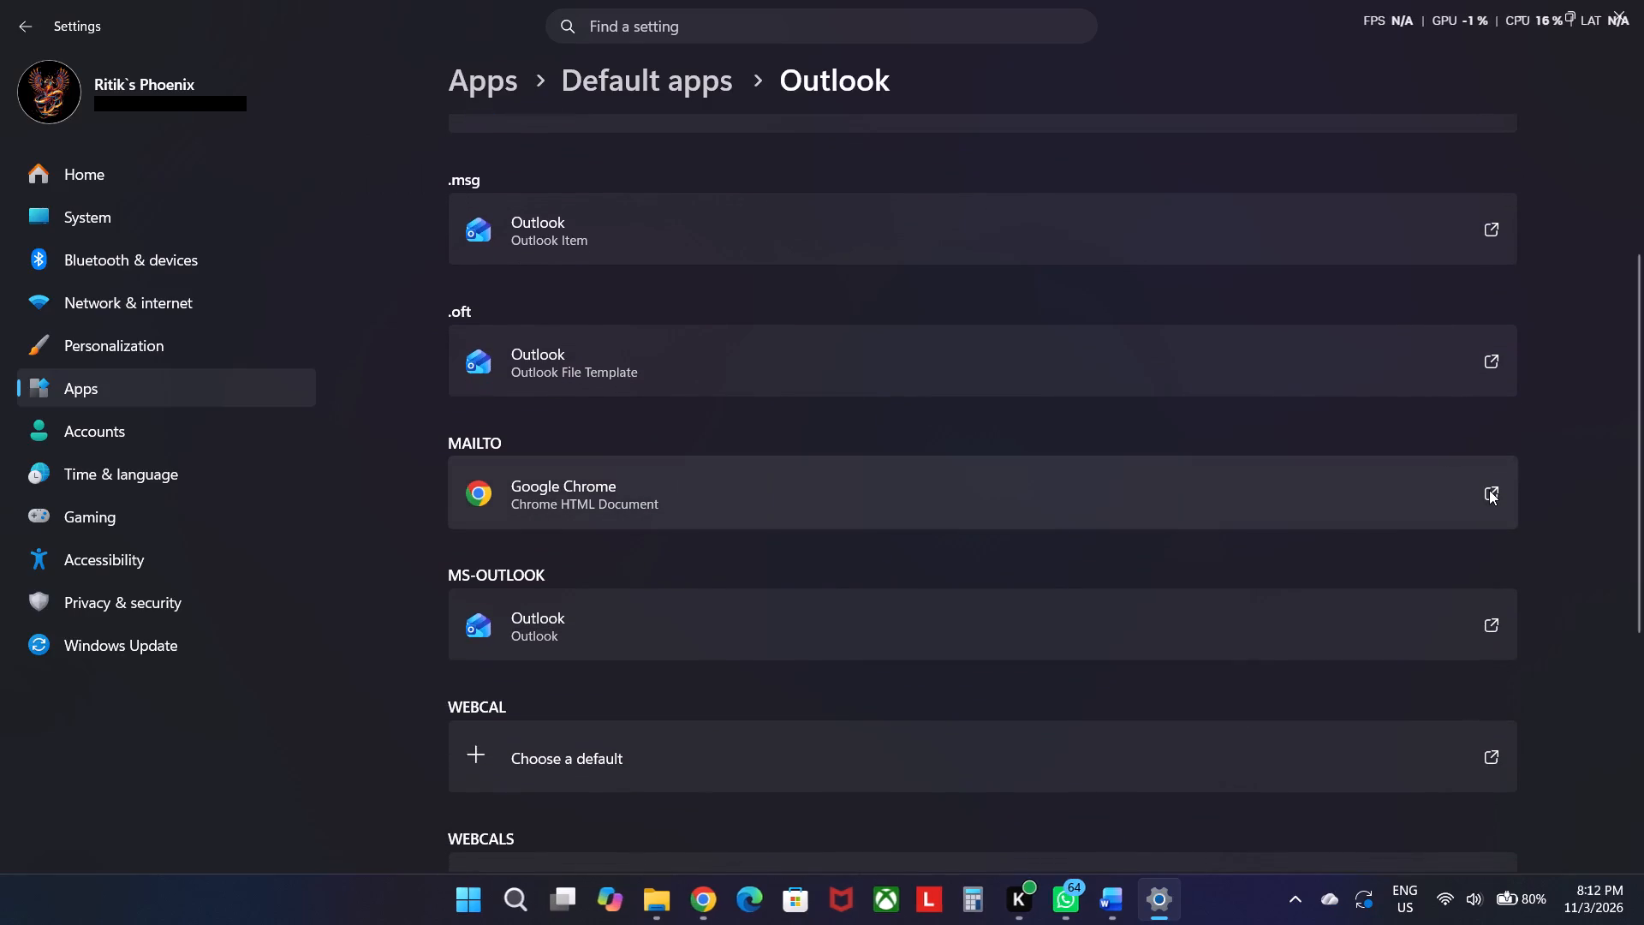
{"action": "scroll", "coordinate": [1489, 490], "scroll_direction": "down", "scroll_amount": 1}
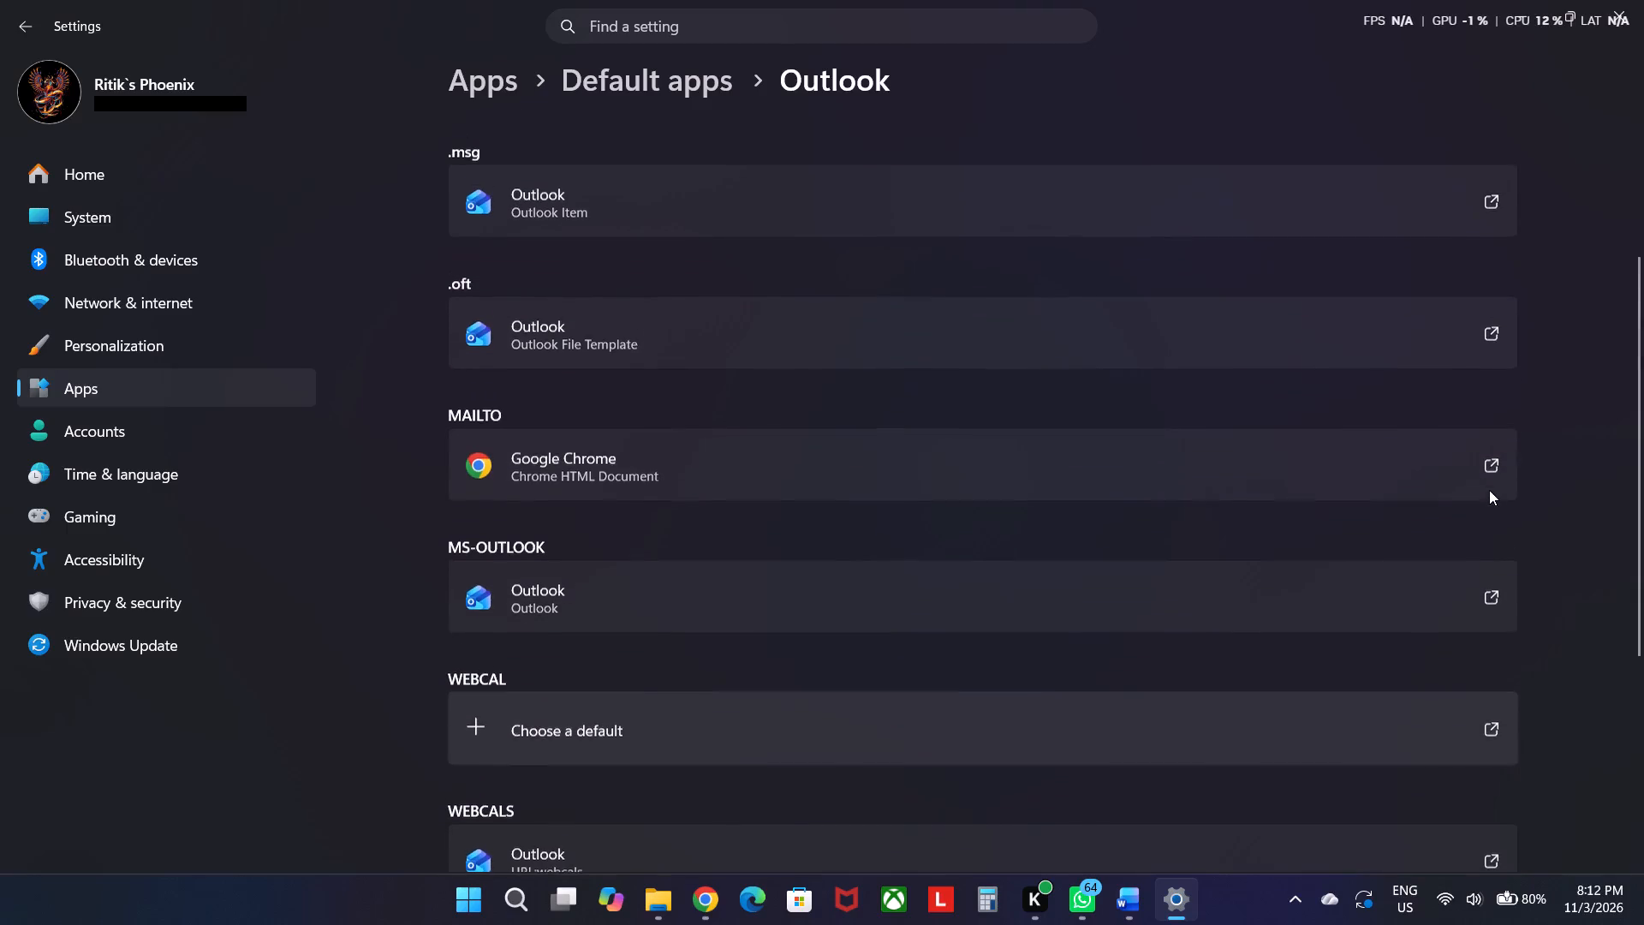
{"action": "left_click", "coordinate": [1491, 464]}
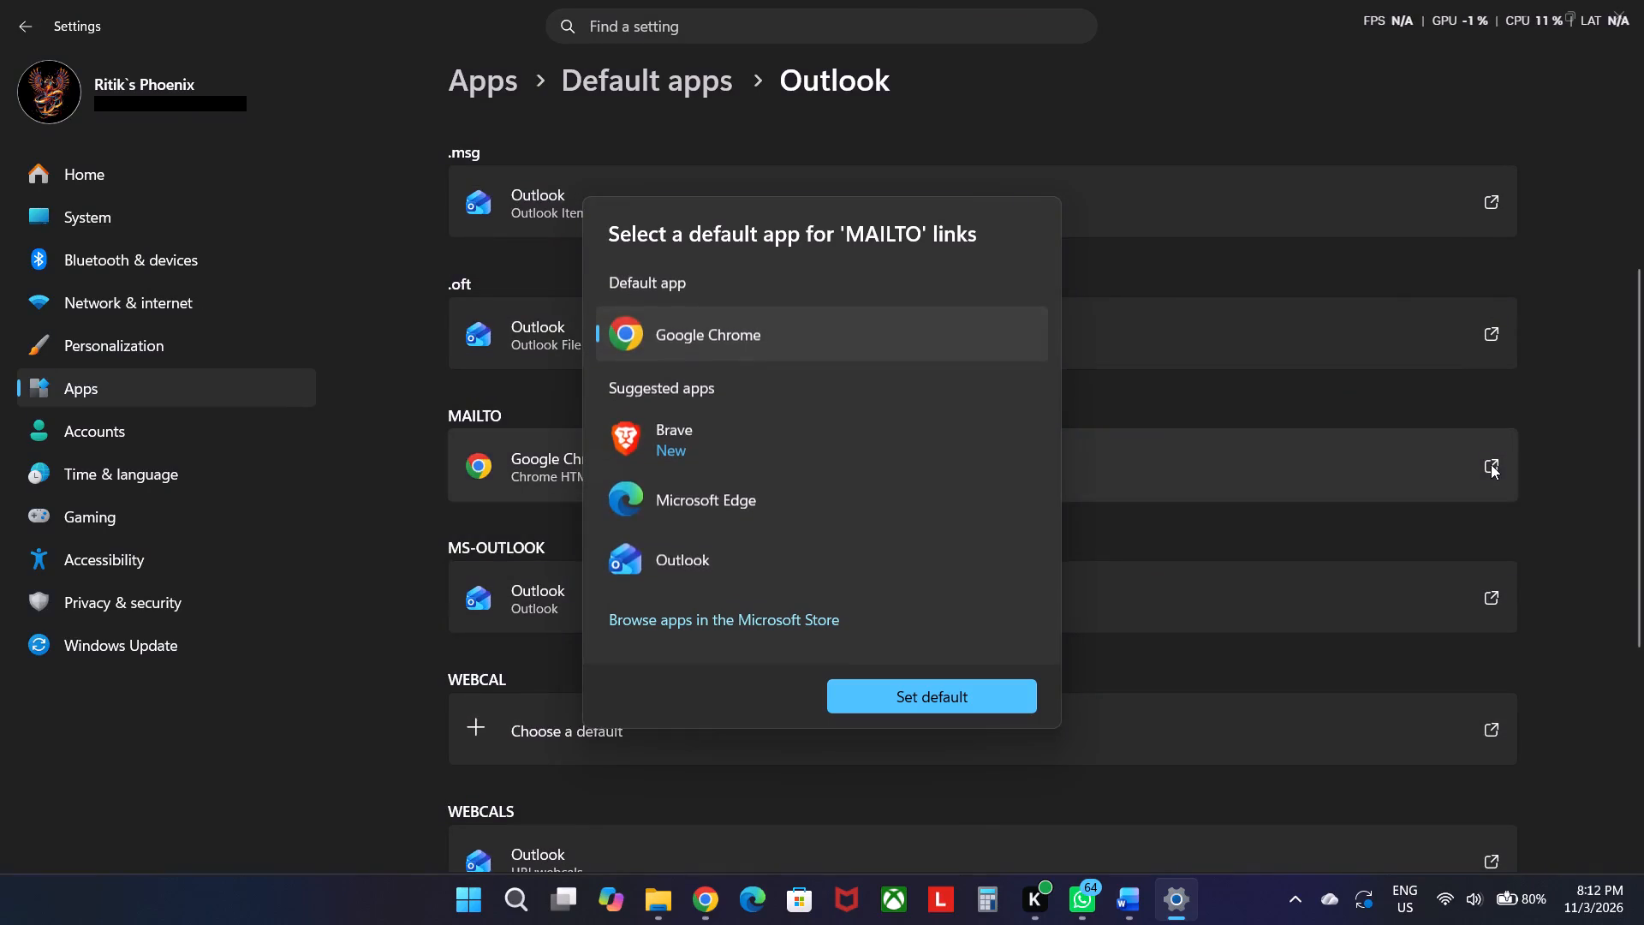
{"action": "left_click", "coordinate": [889, 558]}
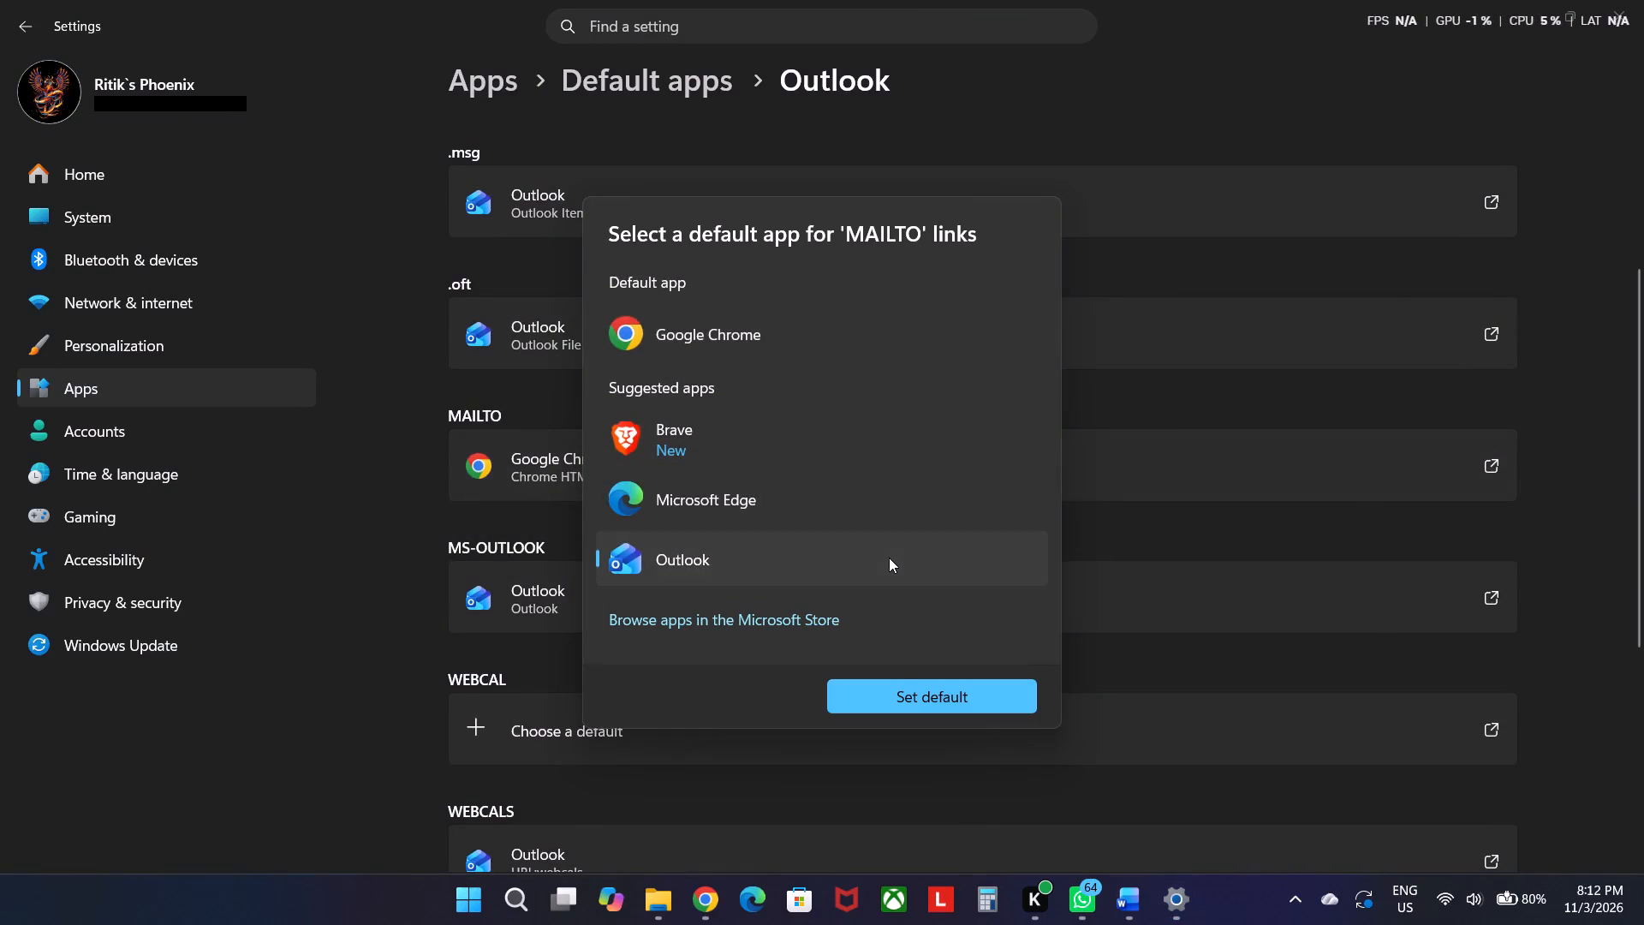
{"action": "left_click", "coordinate": [899, 696]}
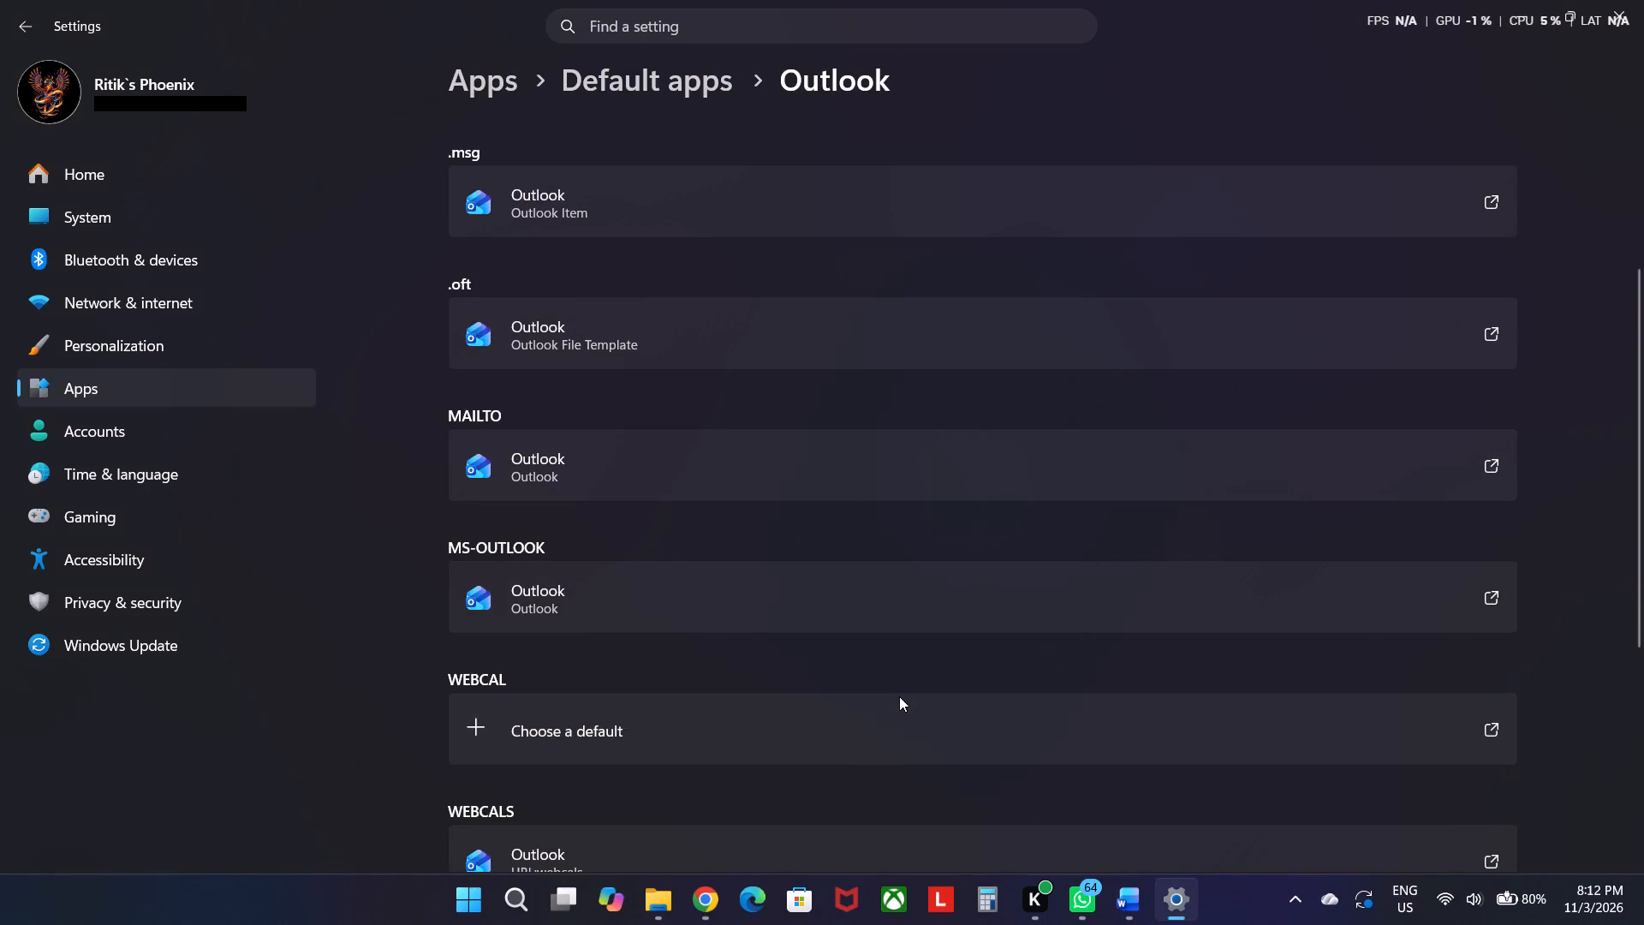
{"action": "scroll", "coordinate": [1188, 532], "scroll_direction": "down", "scroll_amount": 3}
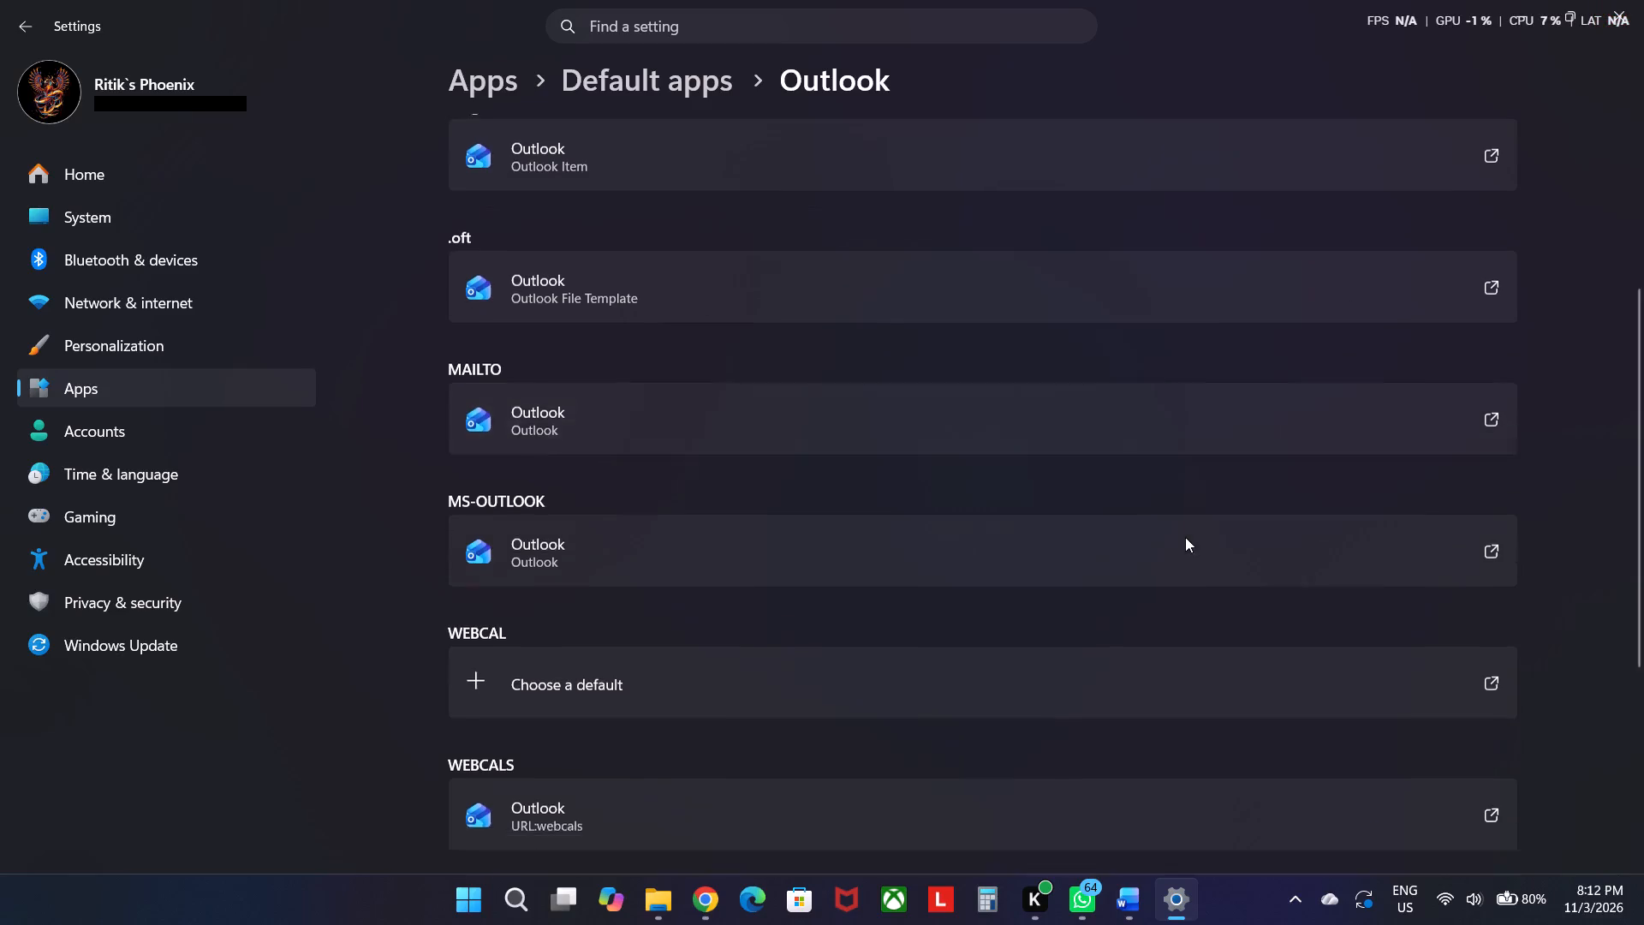
{"action": "scroll", "coordinate": [1185, 537], "scroll_direction": "down", "scroll_amount": 8}
{"action": "scroll", "coordinate": [1185, 536], "scroll_direction": "up", "scroll_amount": 12}
{"action": "left_click", "coordinate": [1643, 0]}
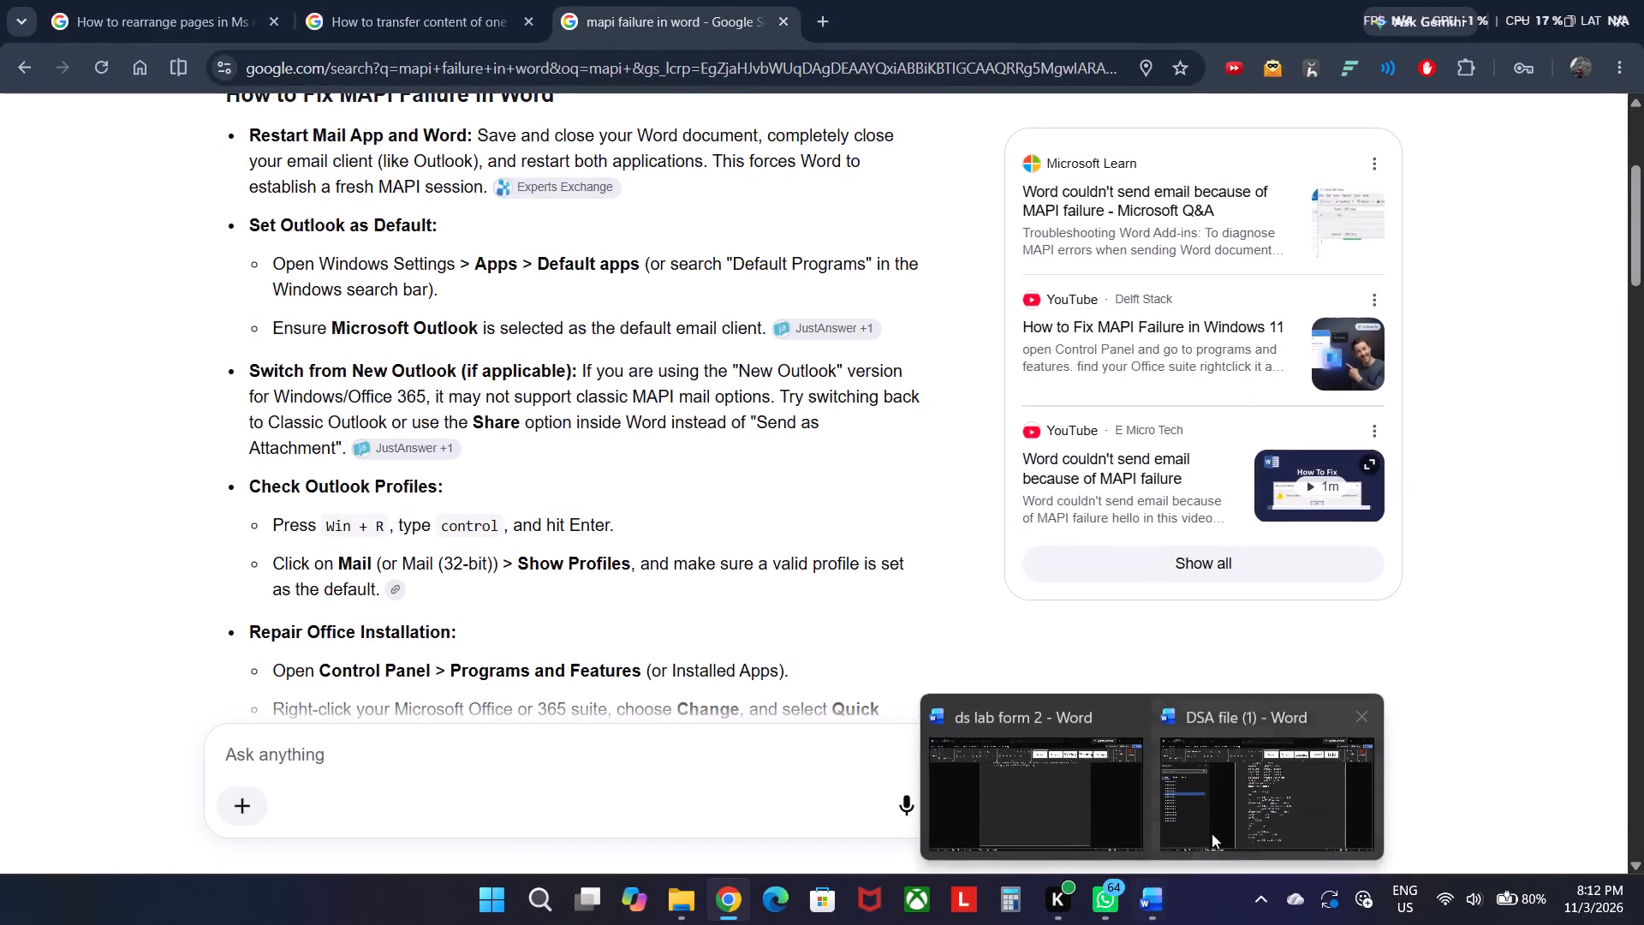
Switch to DSA file (1) in Word and dismiss the open mail error dialog.
{"action": "left_click", "coordinate": [1220, 815]}
{"action": "left_click", "coordinate": [965, 478]}
{"action": "left_click", "coordinate": [968, 485]}
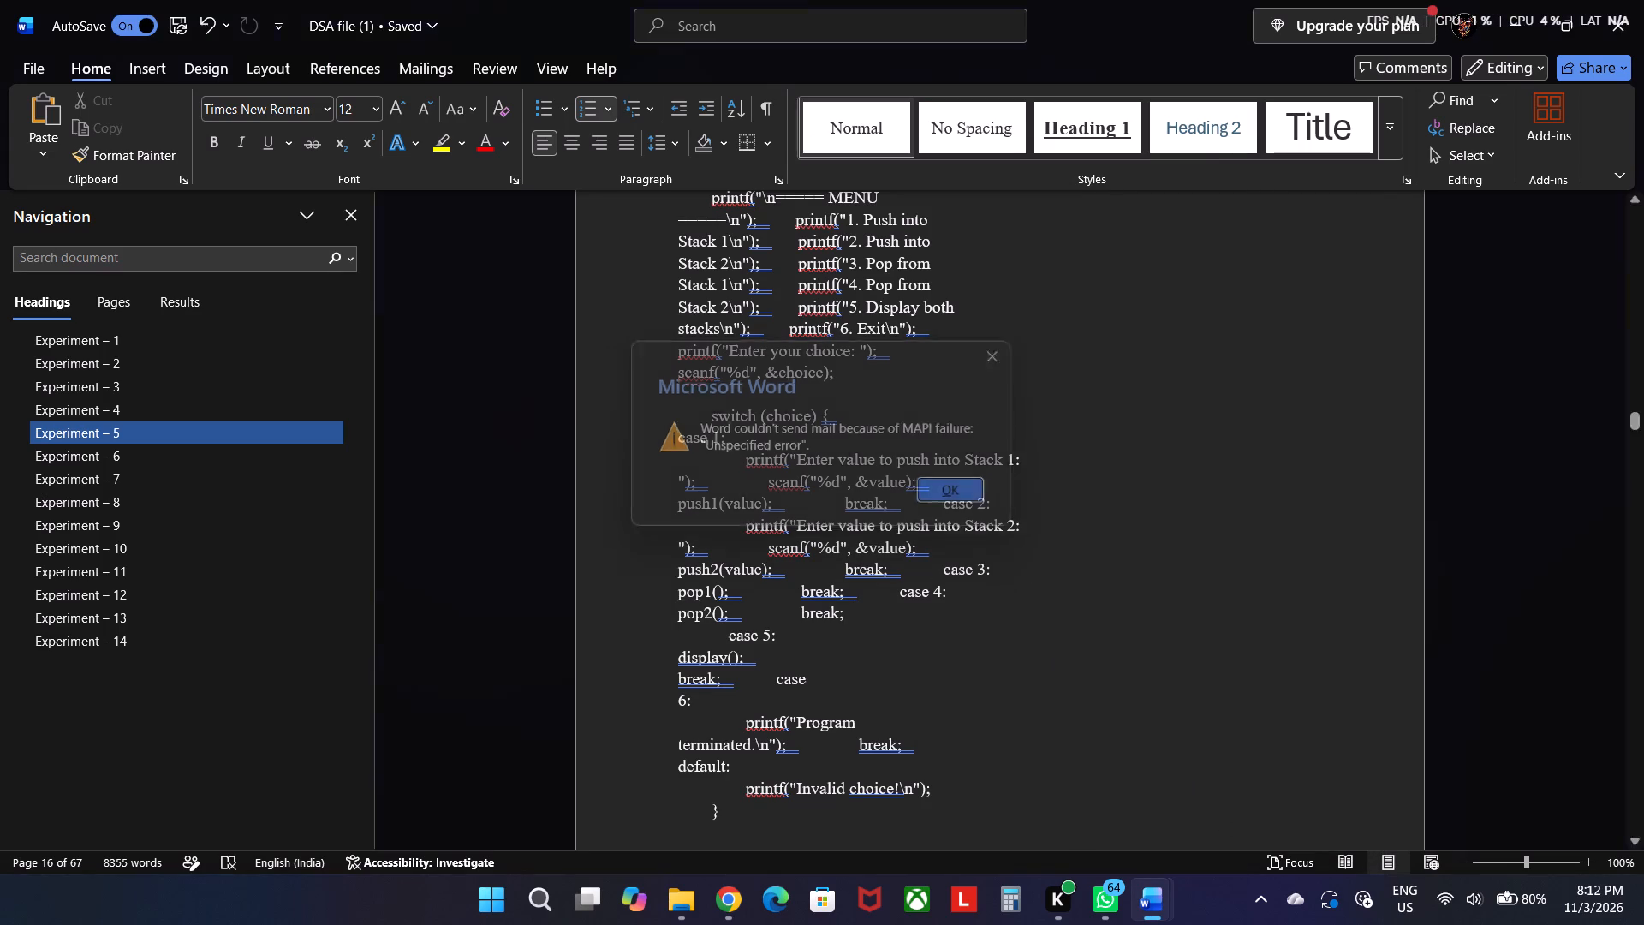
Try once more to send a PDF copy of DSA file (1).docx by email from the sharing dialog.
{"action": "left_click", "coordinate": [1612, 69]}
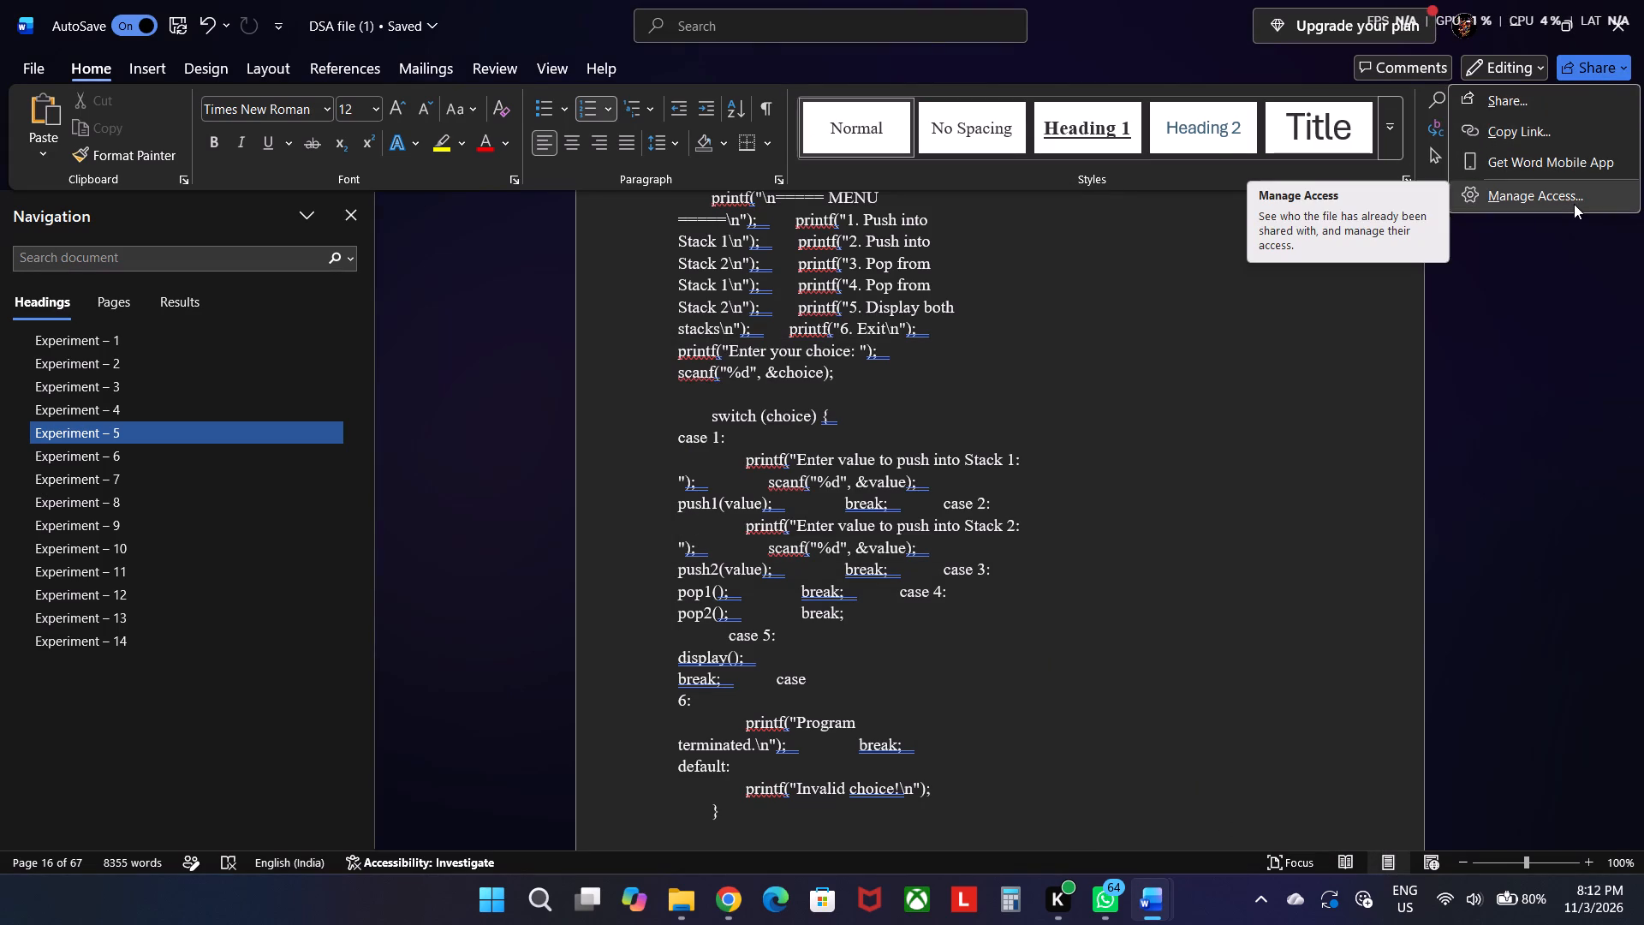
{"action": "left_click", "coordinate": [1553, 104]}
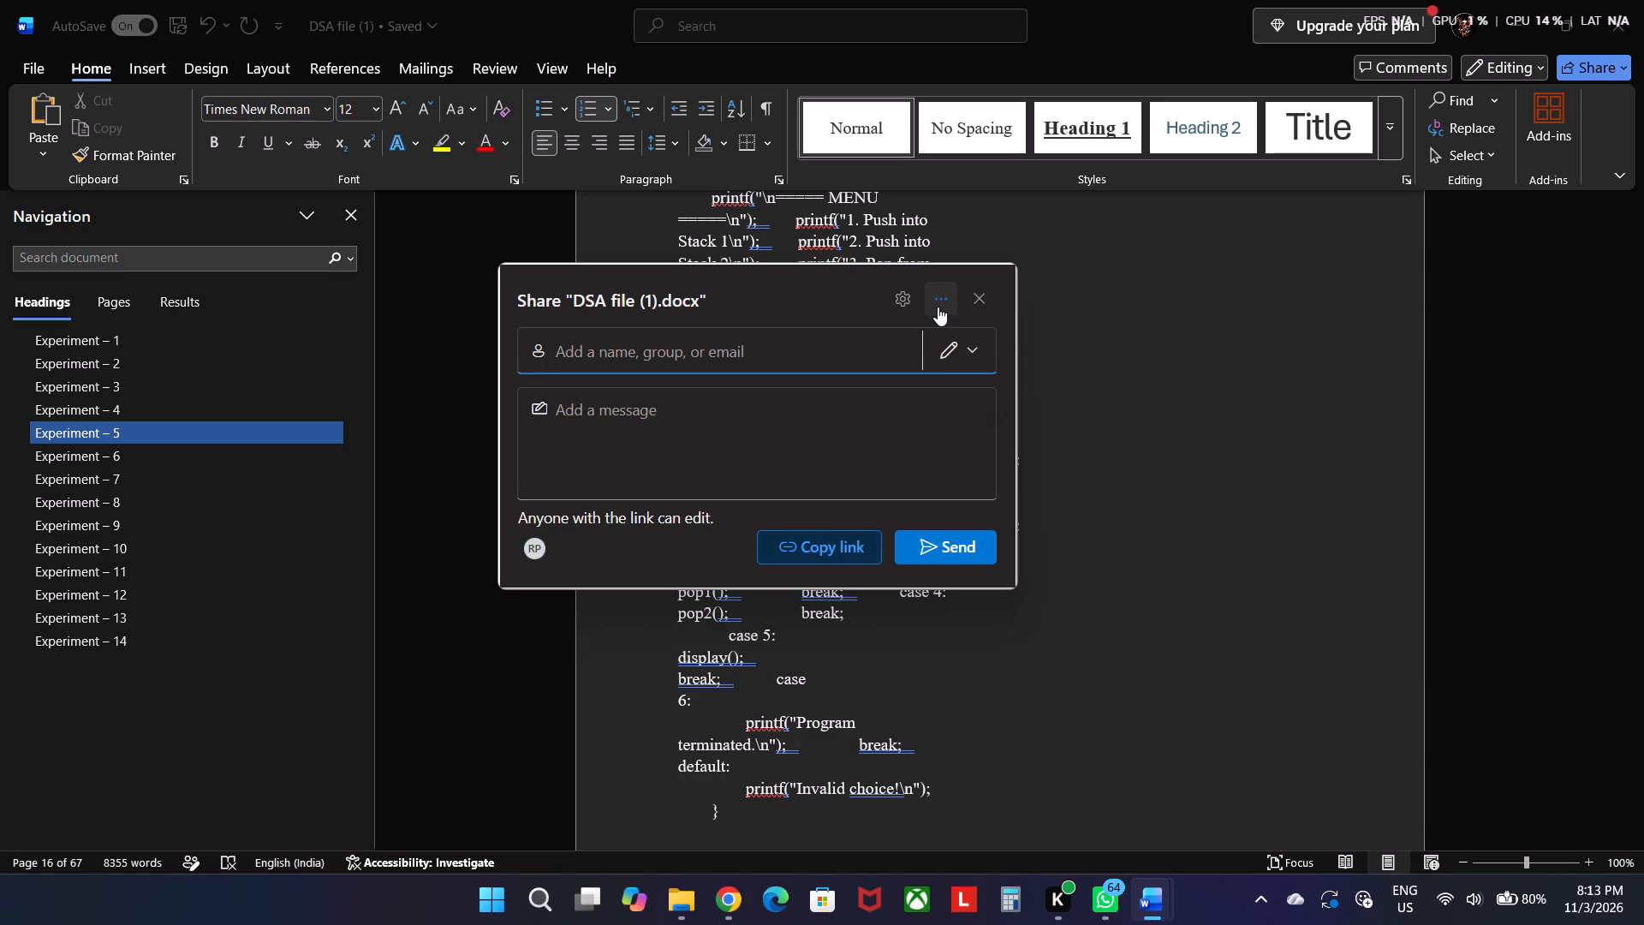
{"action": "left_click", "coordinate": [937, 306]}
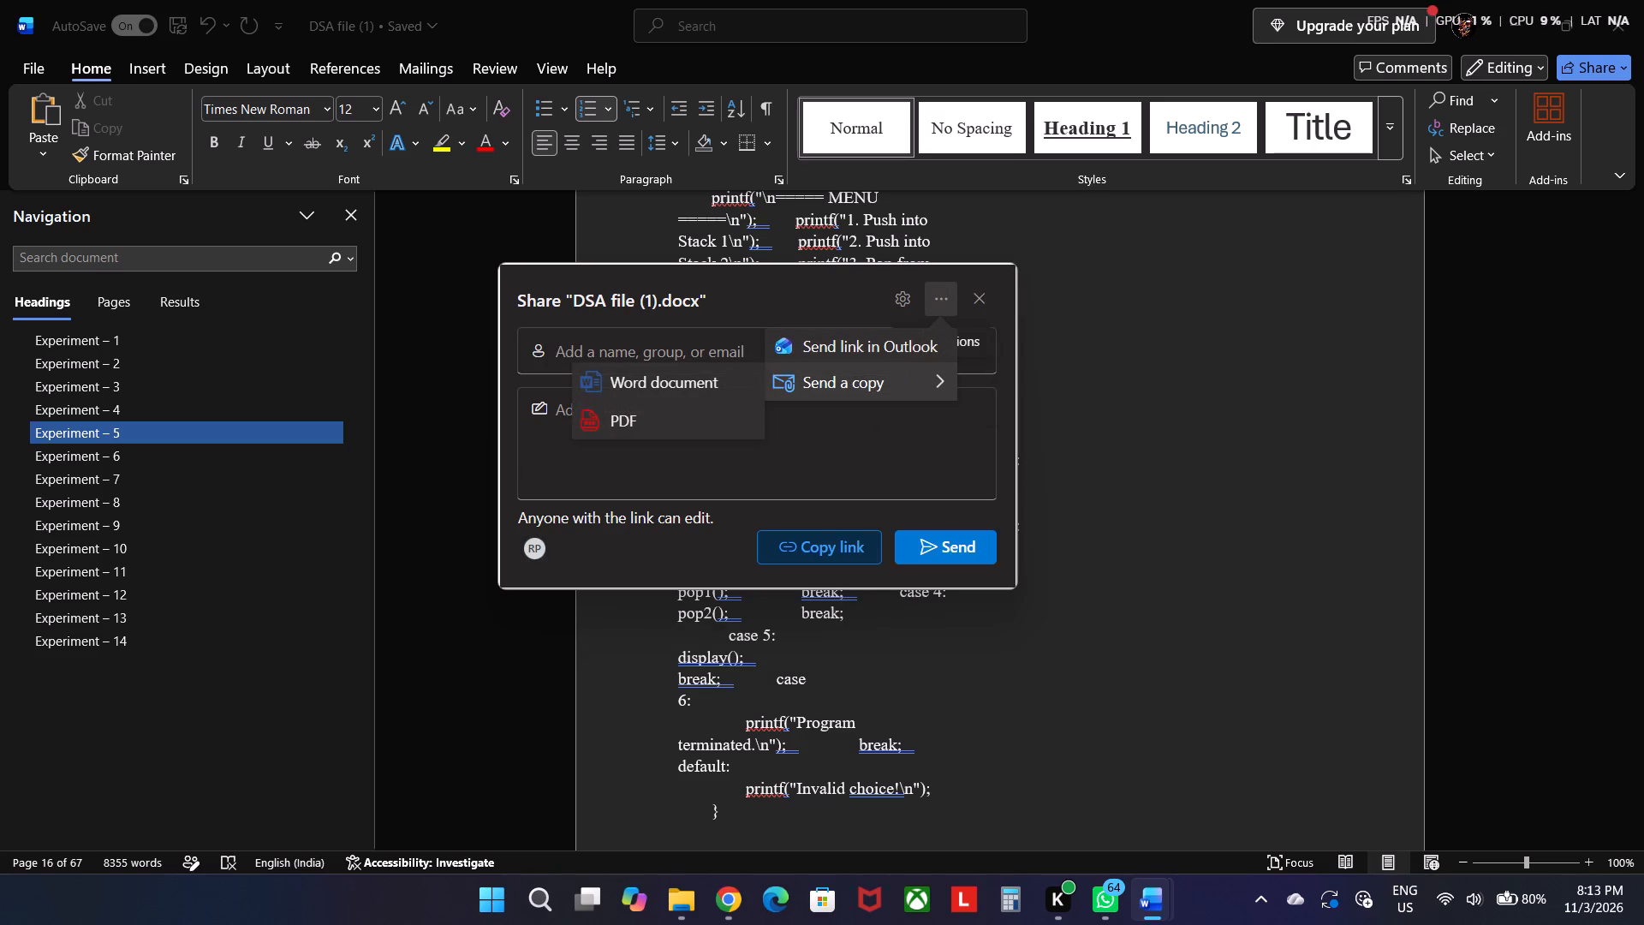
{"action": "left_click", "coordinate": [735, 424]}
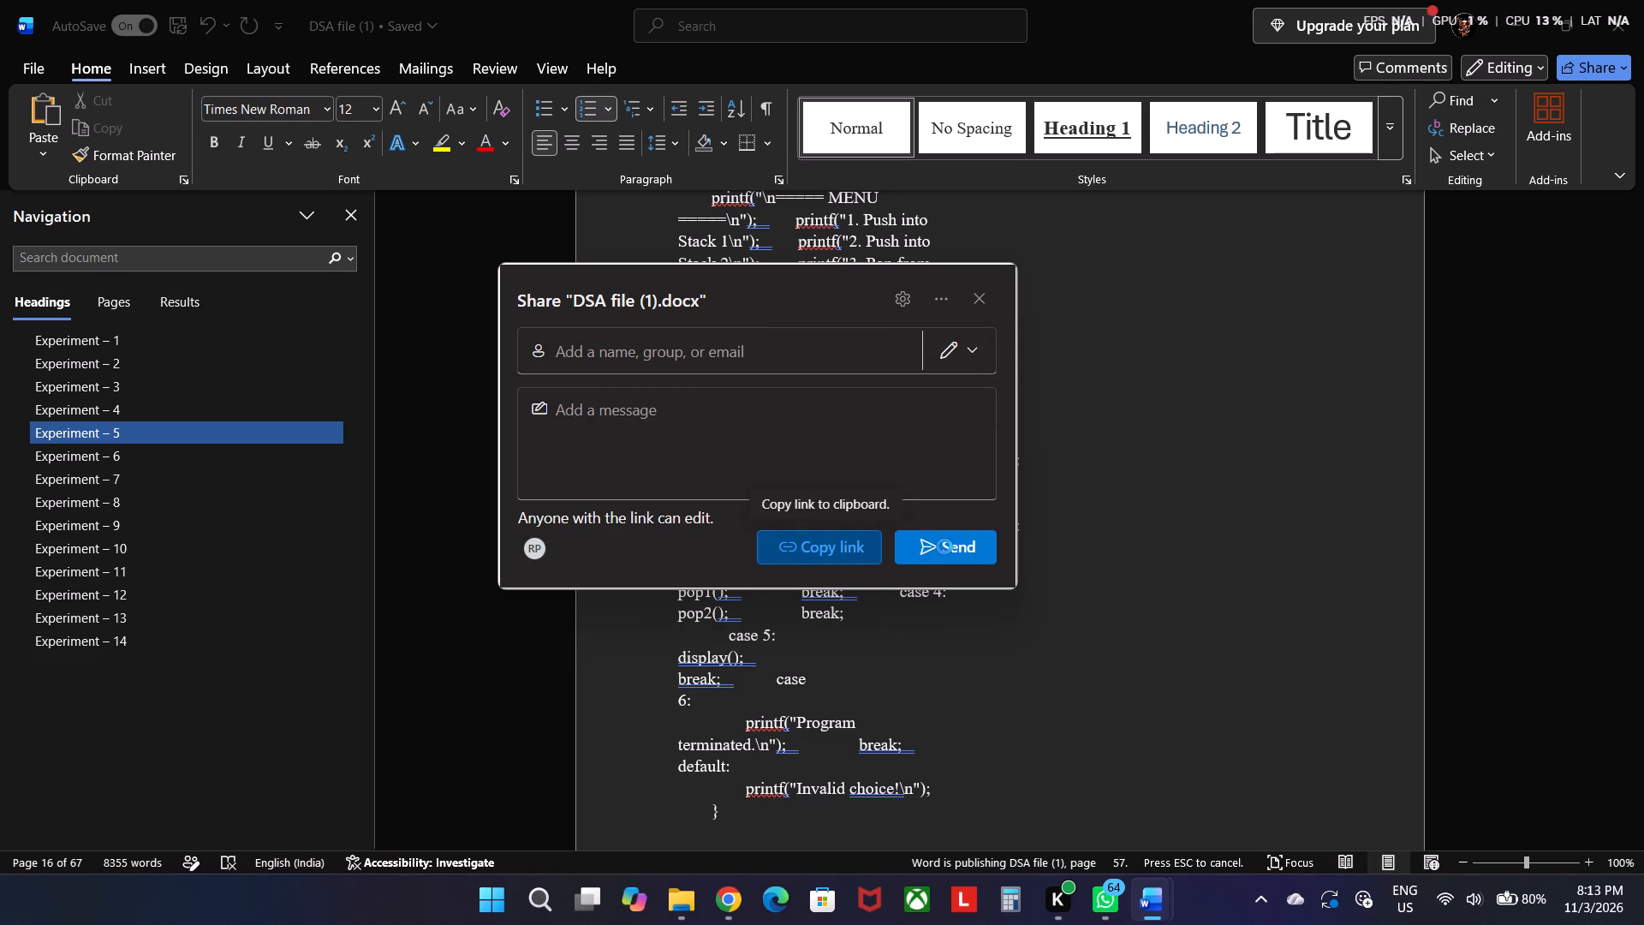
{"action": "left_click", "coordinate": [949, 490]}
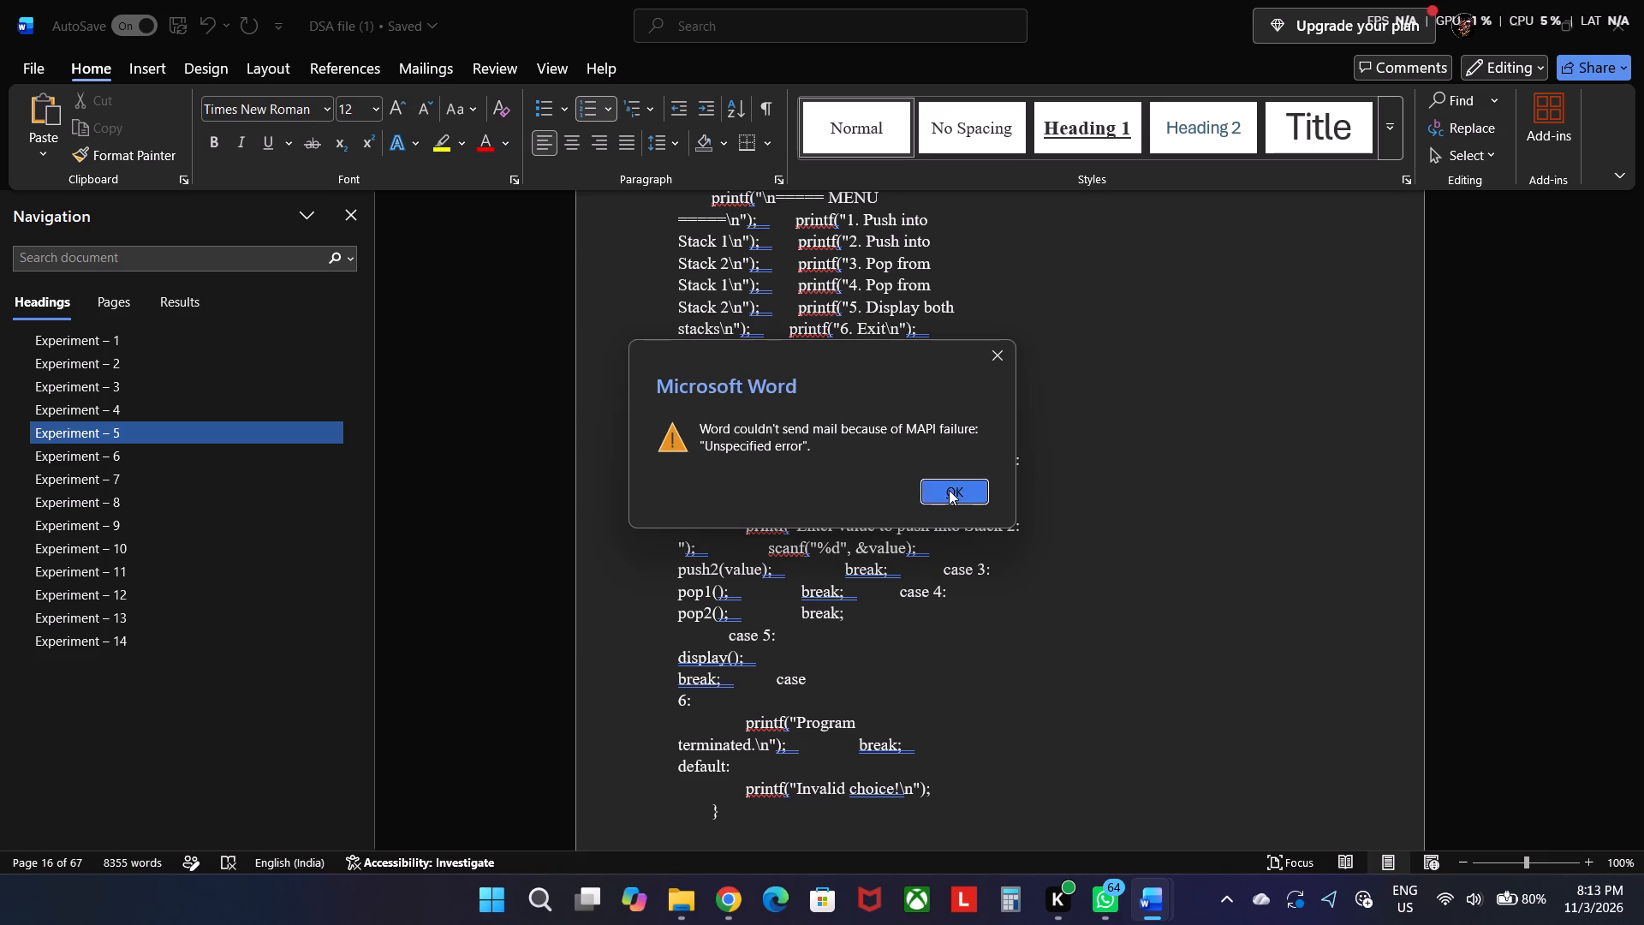
Review the pages from the end of Experiment 5 to the start of Experiment 6.
{"action": "scroll", "coordinate": [917, 794], "scroll_direction": "down", "scroll_amount": 19}
{"action": "scroll", "coordinate": [918, 795], "scroll_direction": "down", "scroll_amount": 9}
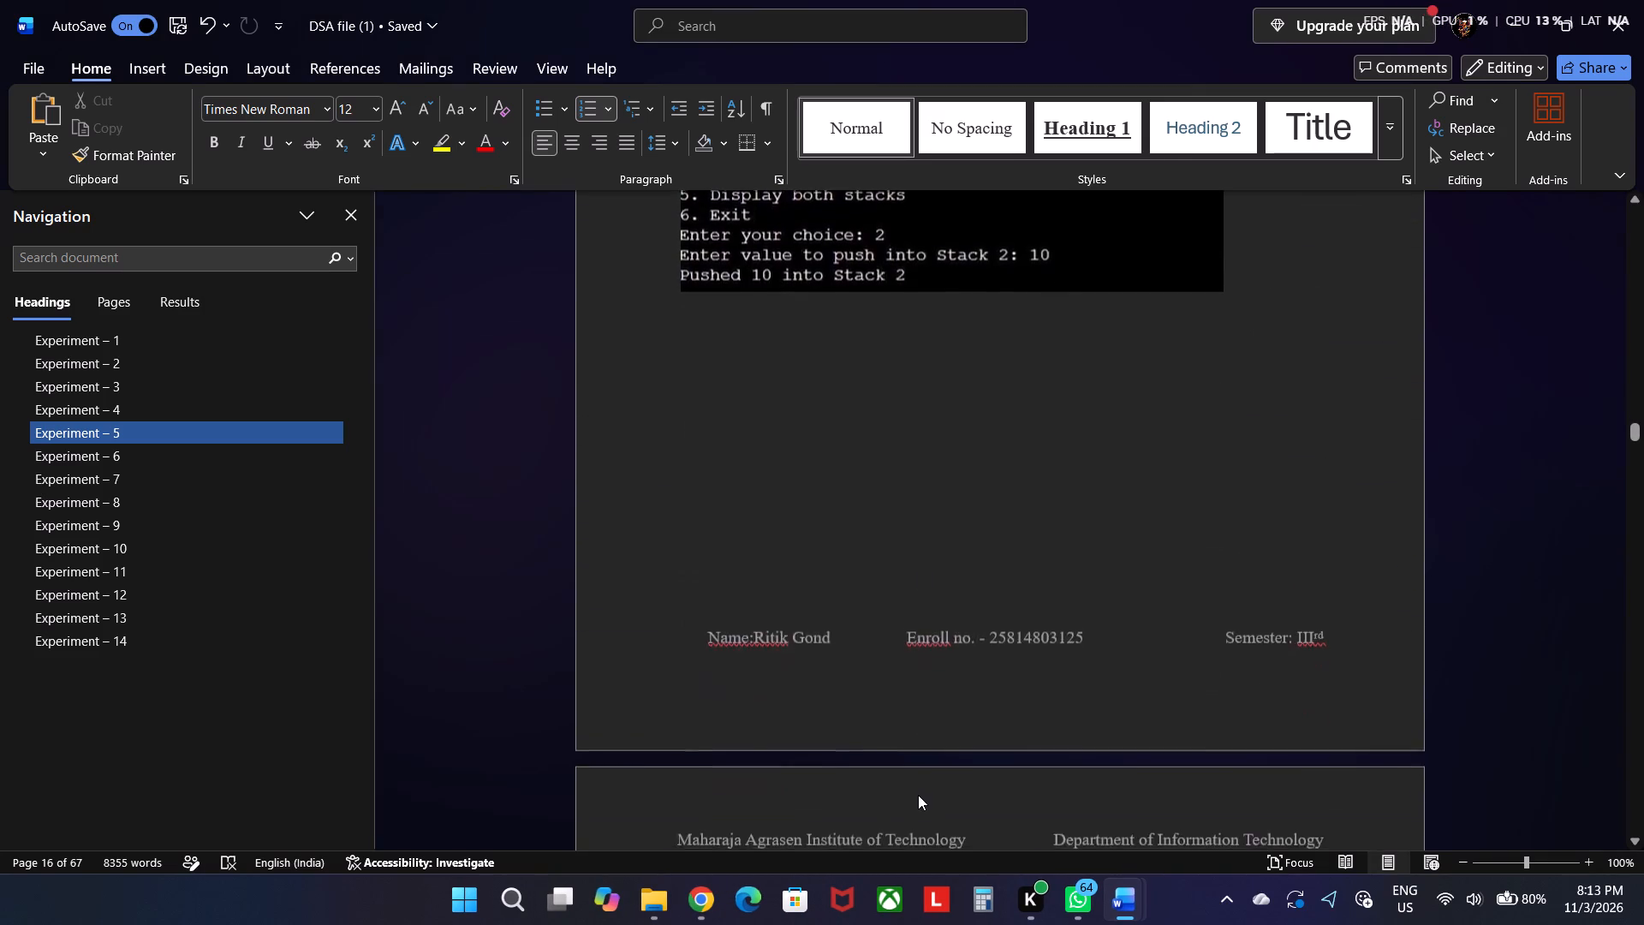
{"action": "scroll", "coordinate": [918, 795], "scroll_direction": "down", "scroll_amount": 18}
{"action": "scroll", "coordinate": [917, 797], "scroll_direction": "down", "scroll_amount": 5}
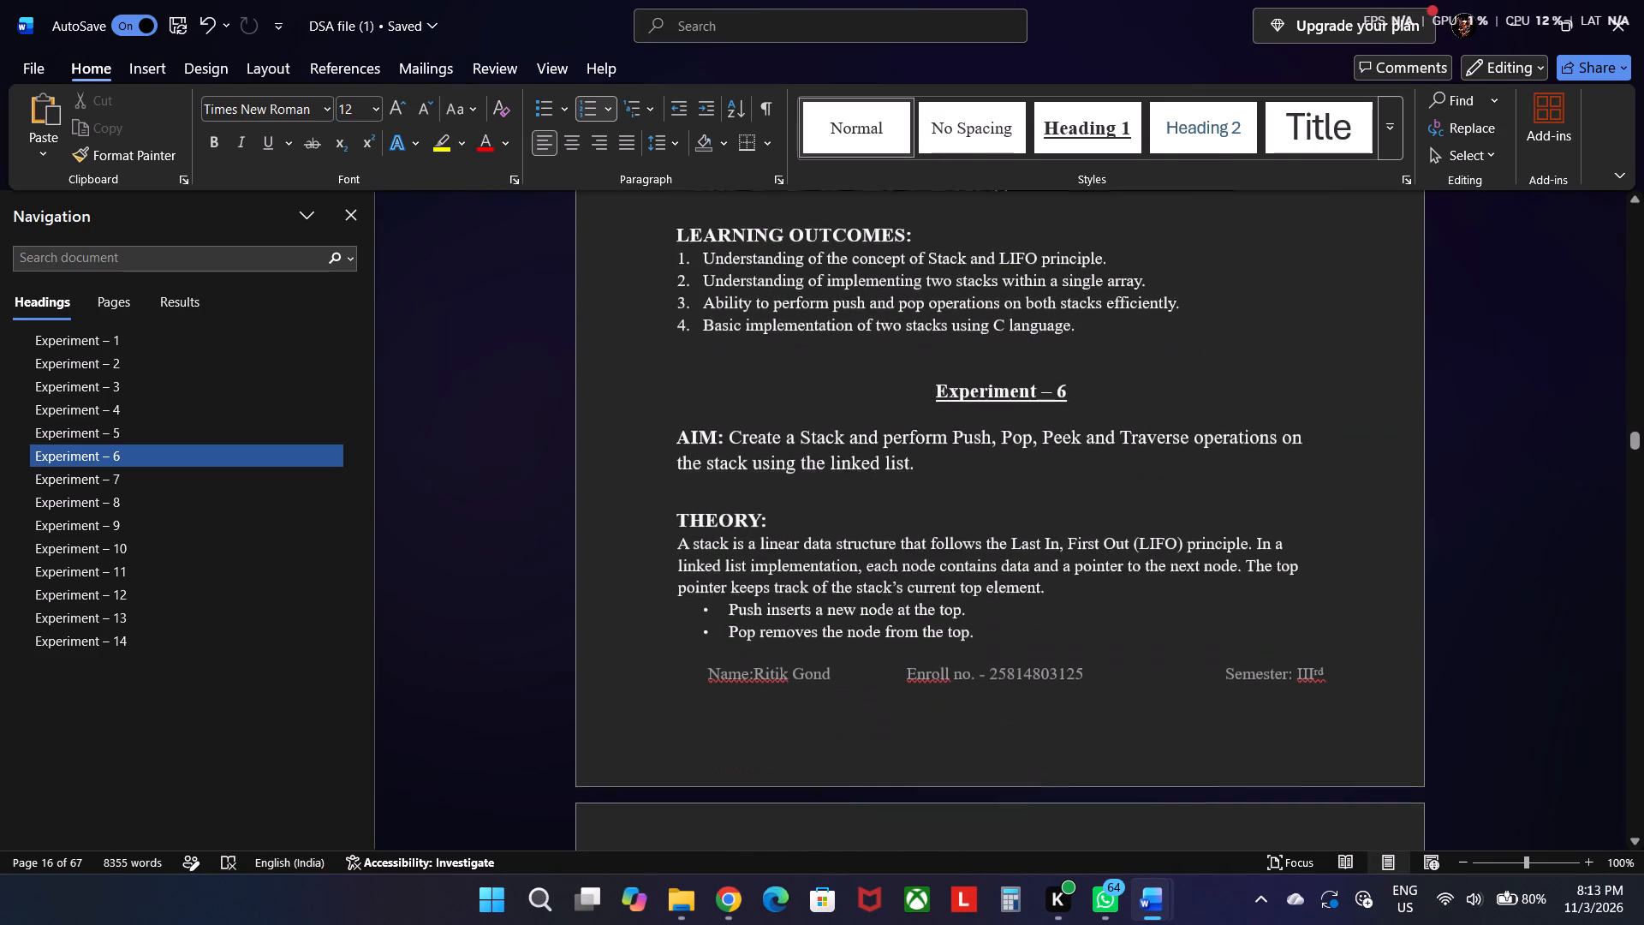
{"action": "scroll", "coordinate": [917, 797], "scroll_direction": "down", "scroll_amount": 3}
{"action": "scroll", "coordinate": [917, 797], "scroll_direction": "up", "scroll_amount": 3}
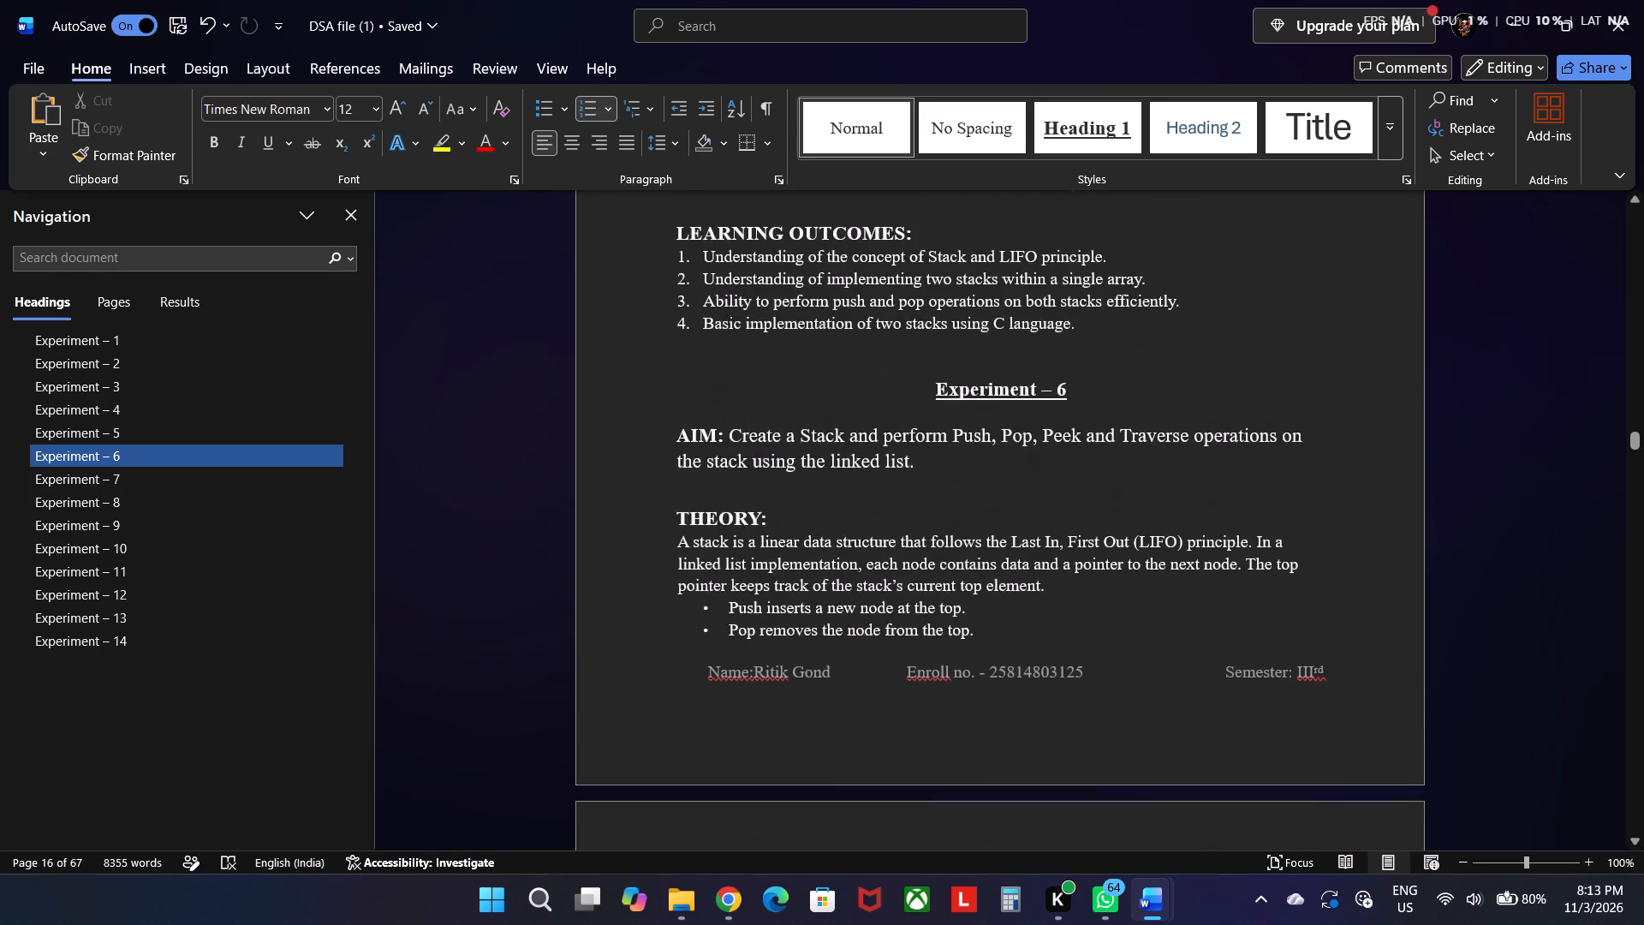
{"action": "scroll", "coordinate": [917, 797], "scroll_direction": "up", "scroll_amount": 3}
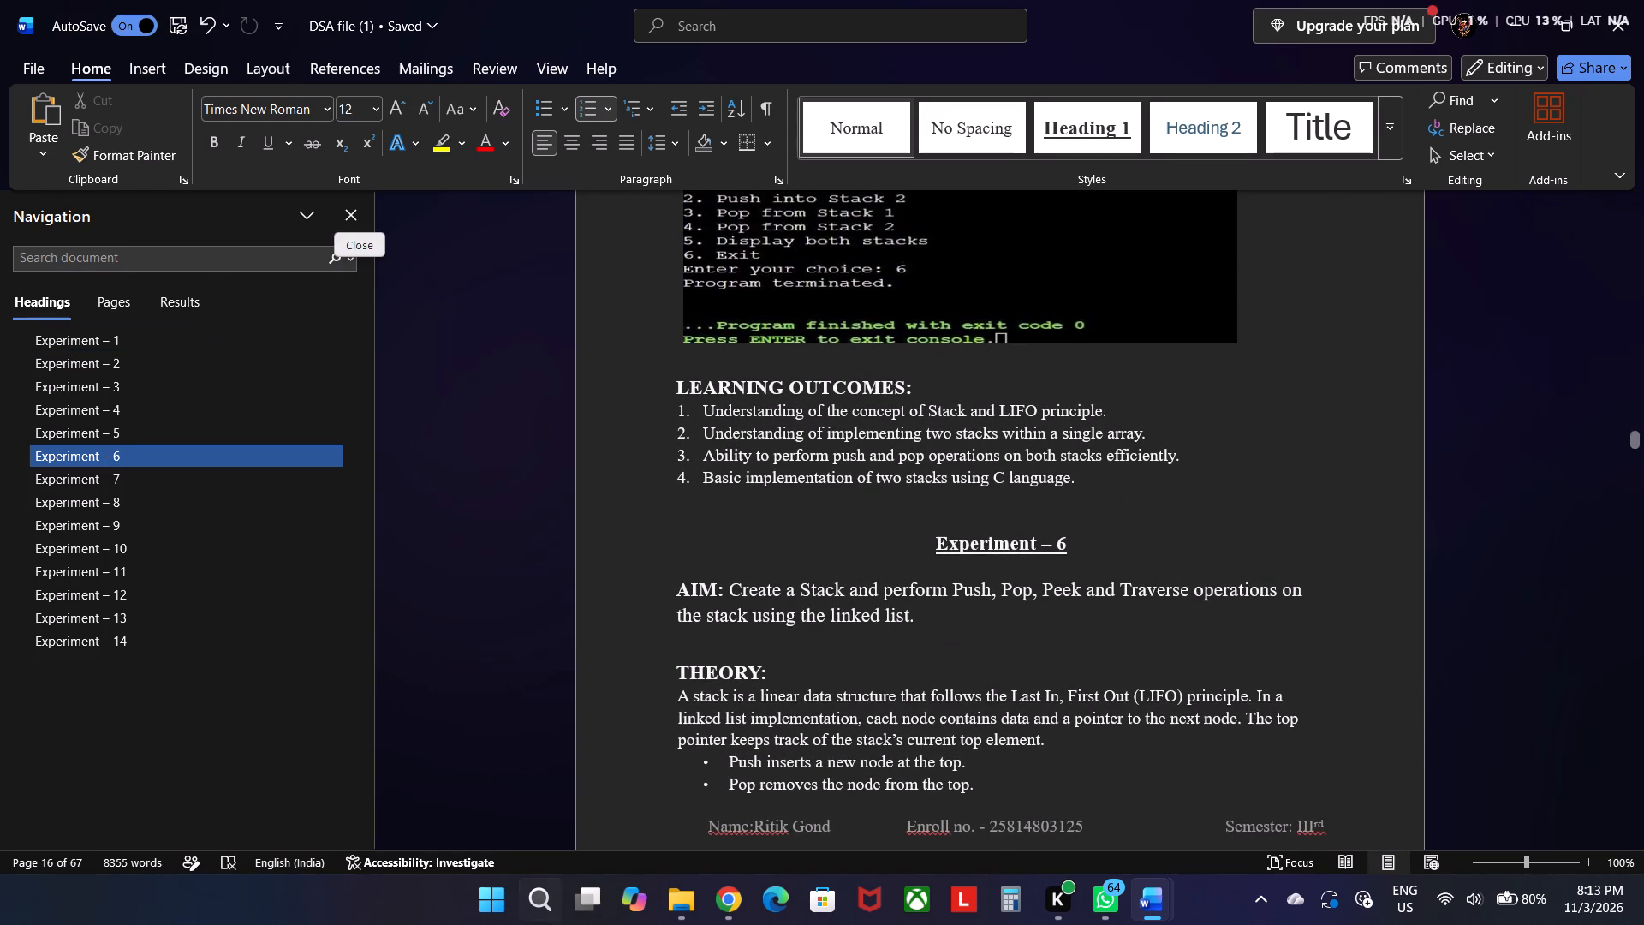
Search Google in a new Chrome tab for "how to share ms word document as pdf".
{"action": "left_click", "coordinate": [736, 904]}
{"action": "left_click", "coordinate": [830, 2]}
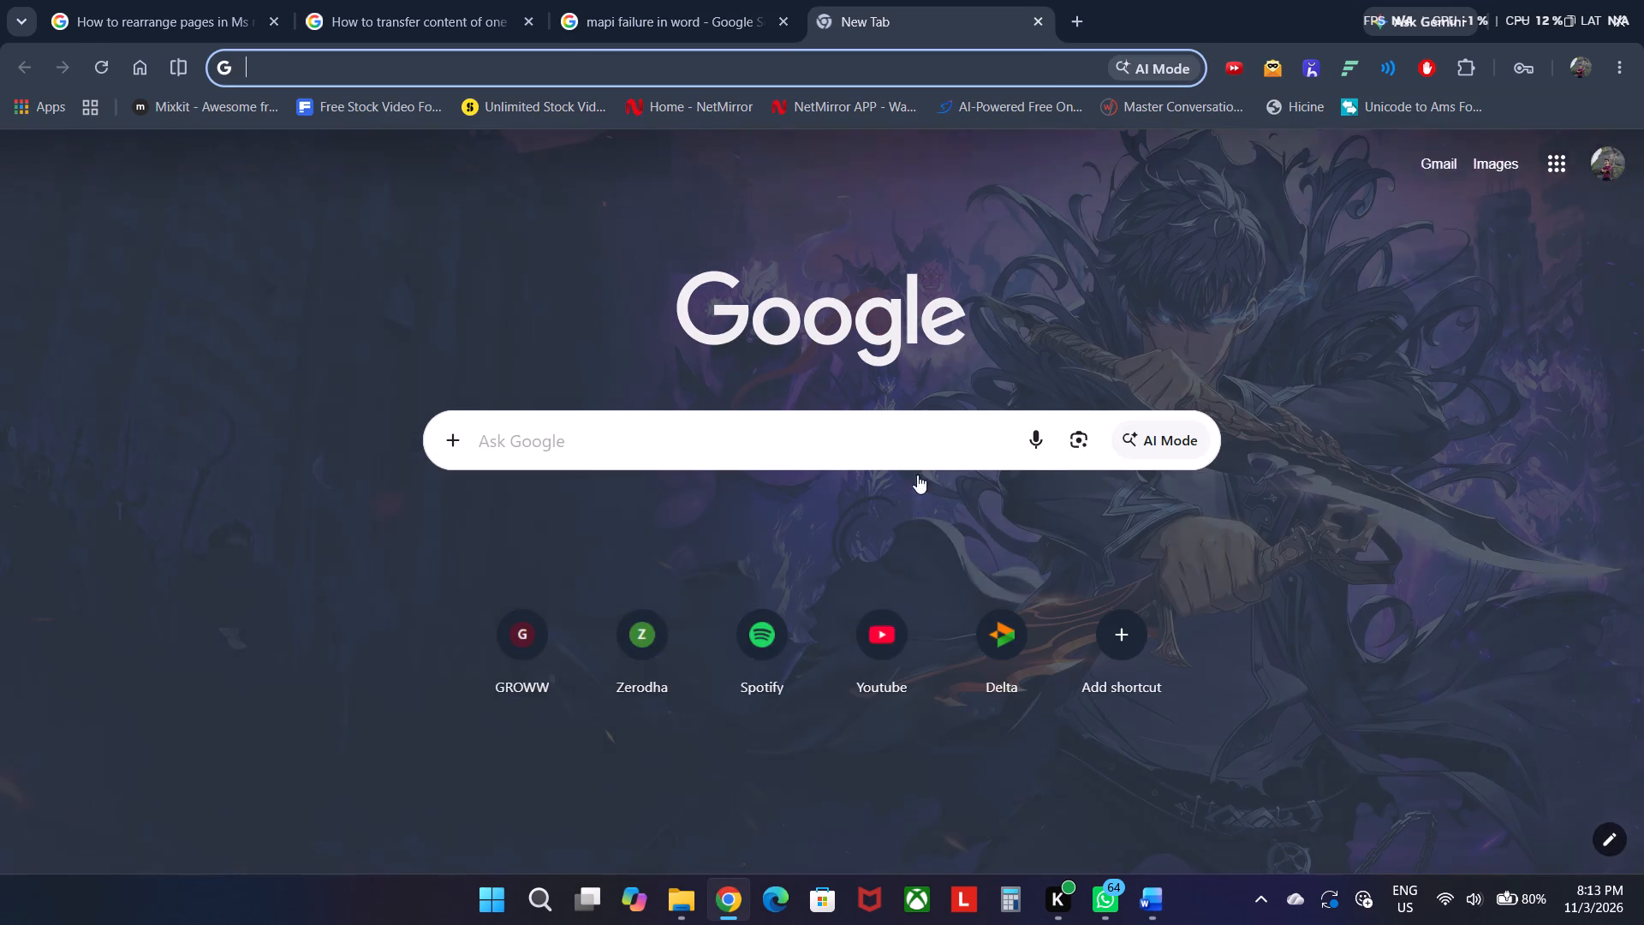
{"action": "left_click", "coordinate": [919, 456]}
{"action": "type", "text": "how to share ms word document"}
{"action": "key", "text": "space"}
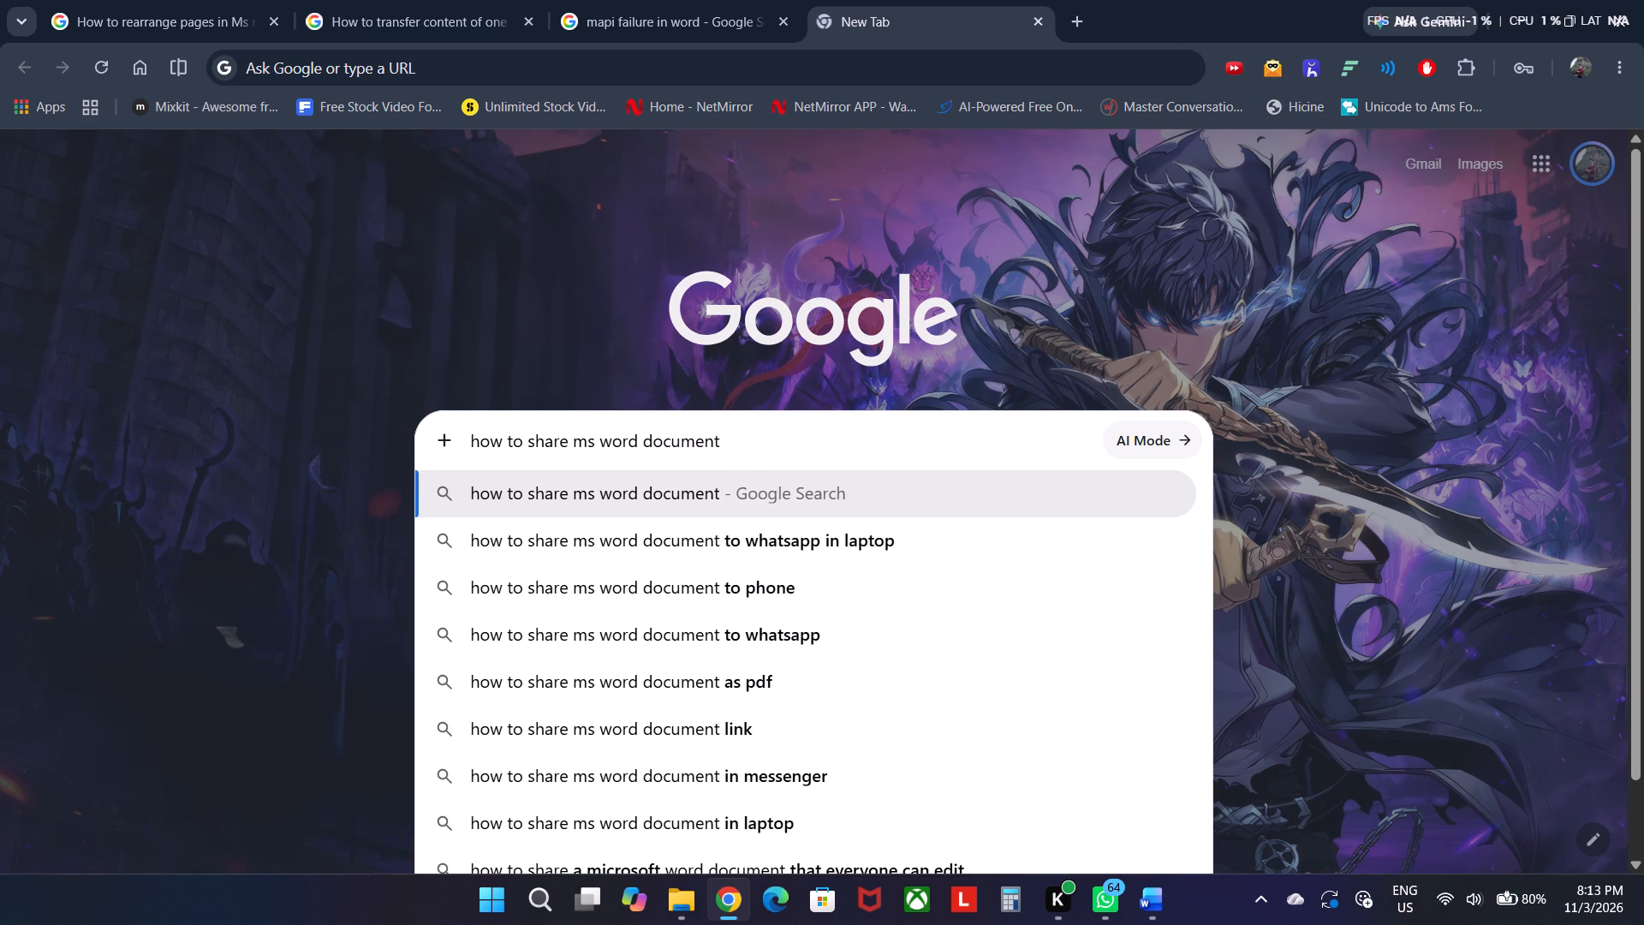
{"action": "key", "text": "Down"}
{"action": "key", "text": "Down"}
{"action": "key", "text": "Down"}
{"action": "key", "text": "Down"}
{"action": "key", "text": "Down"}
{"action": "key", "text": "Up"}
{"action": "key", "text": "Return"}
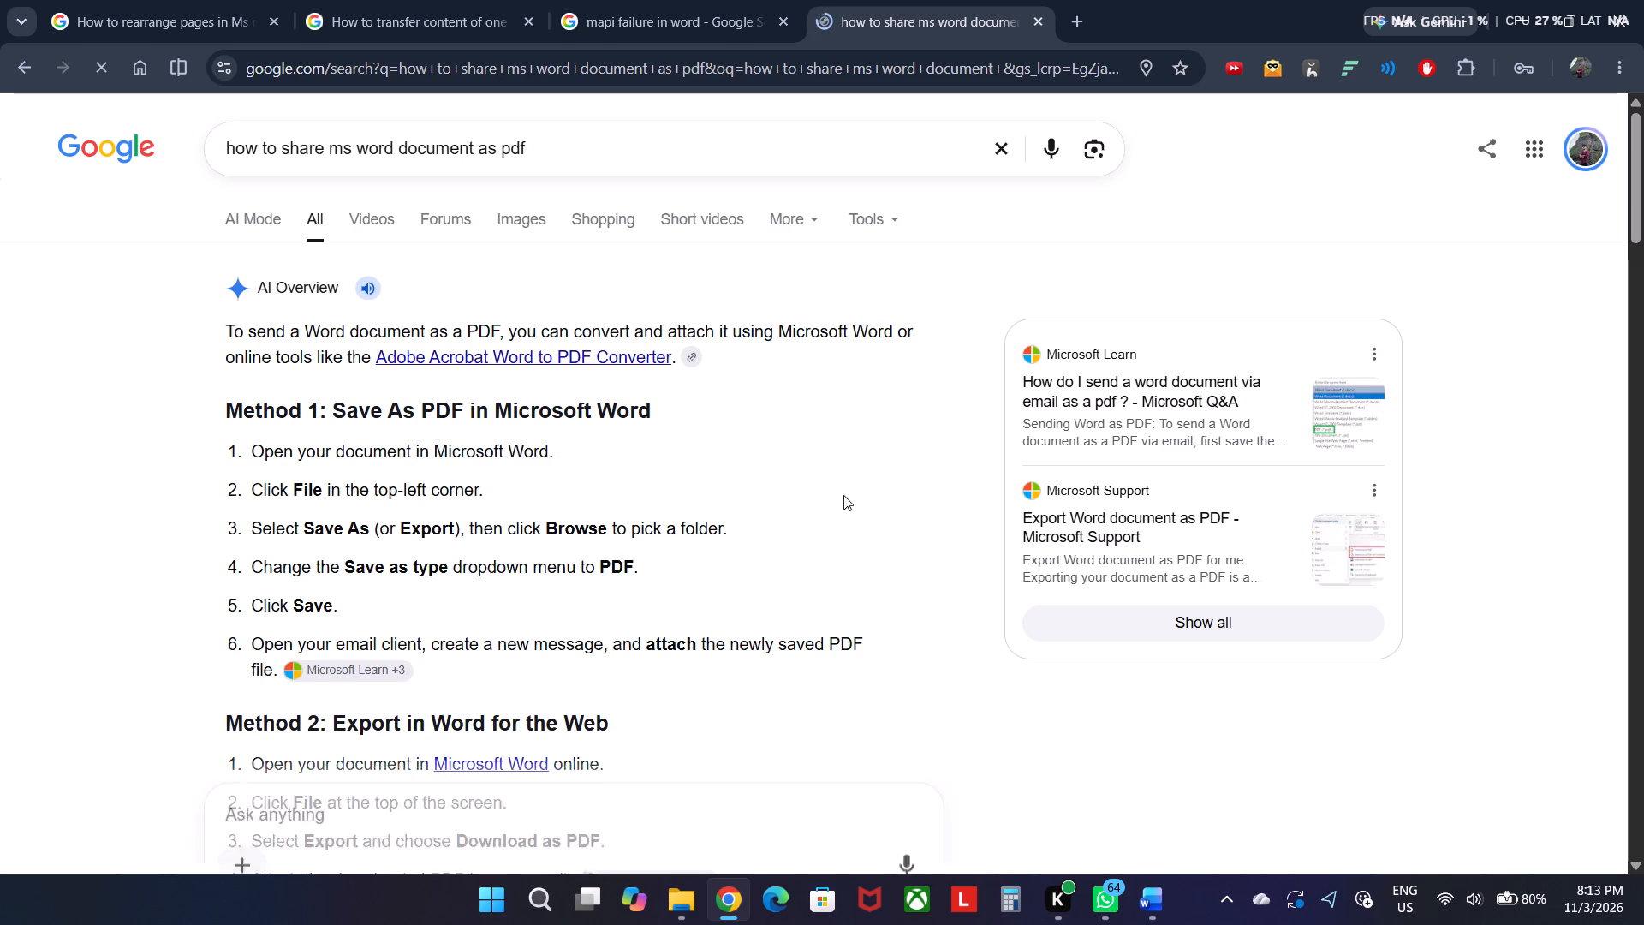
Read the suggested methods for saving or exporting a Word document as a PDF.
{"action": "scroll", "coordinate": [588, 627], "scroll_direction": "down", "scroll_amount": 1}
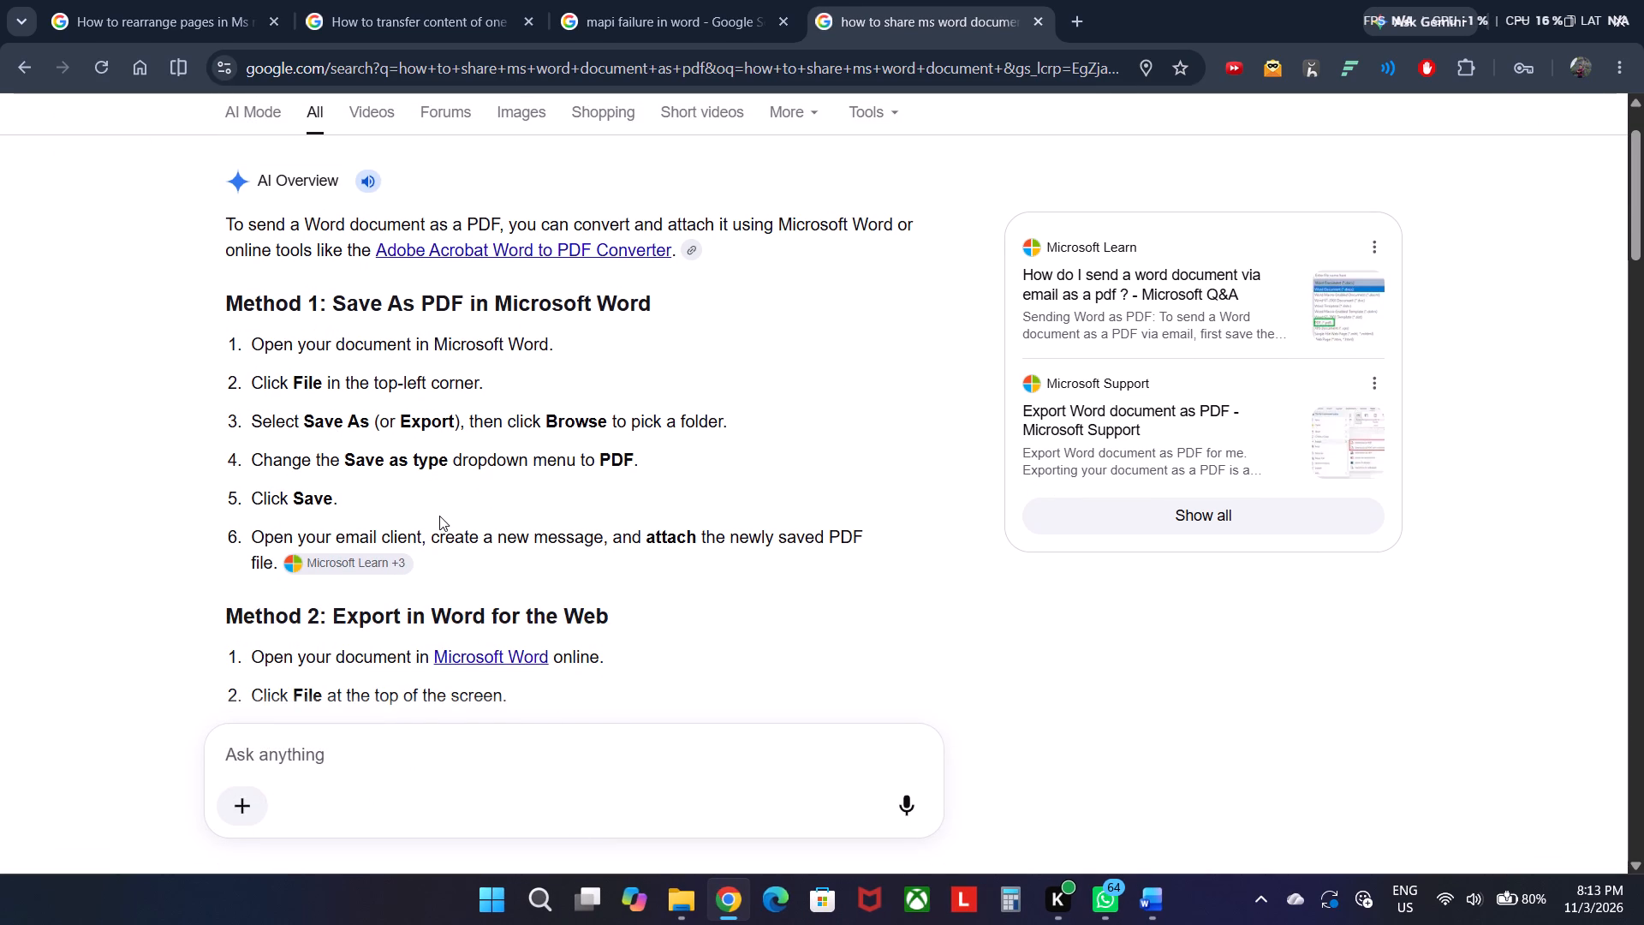
{"action": "scroll", "coordinate": [356, 536], "scroll_direction": "down", "scroll_amount": 3}
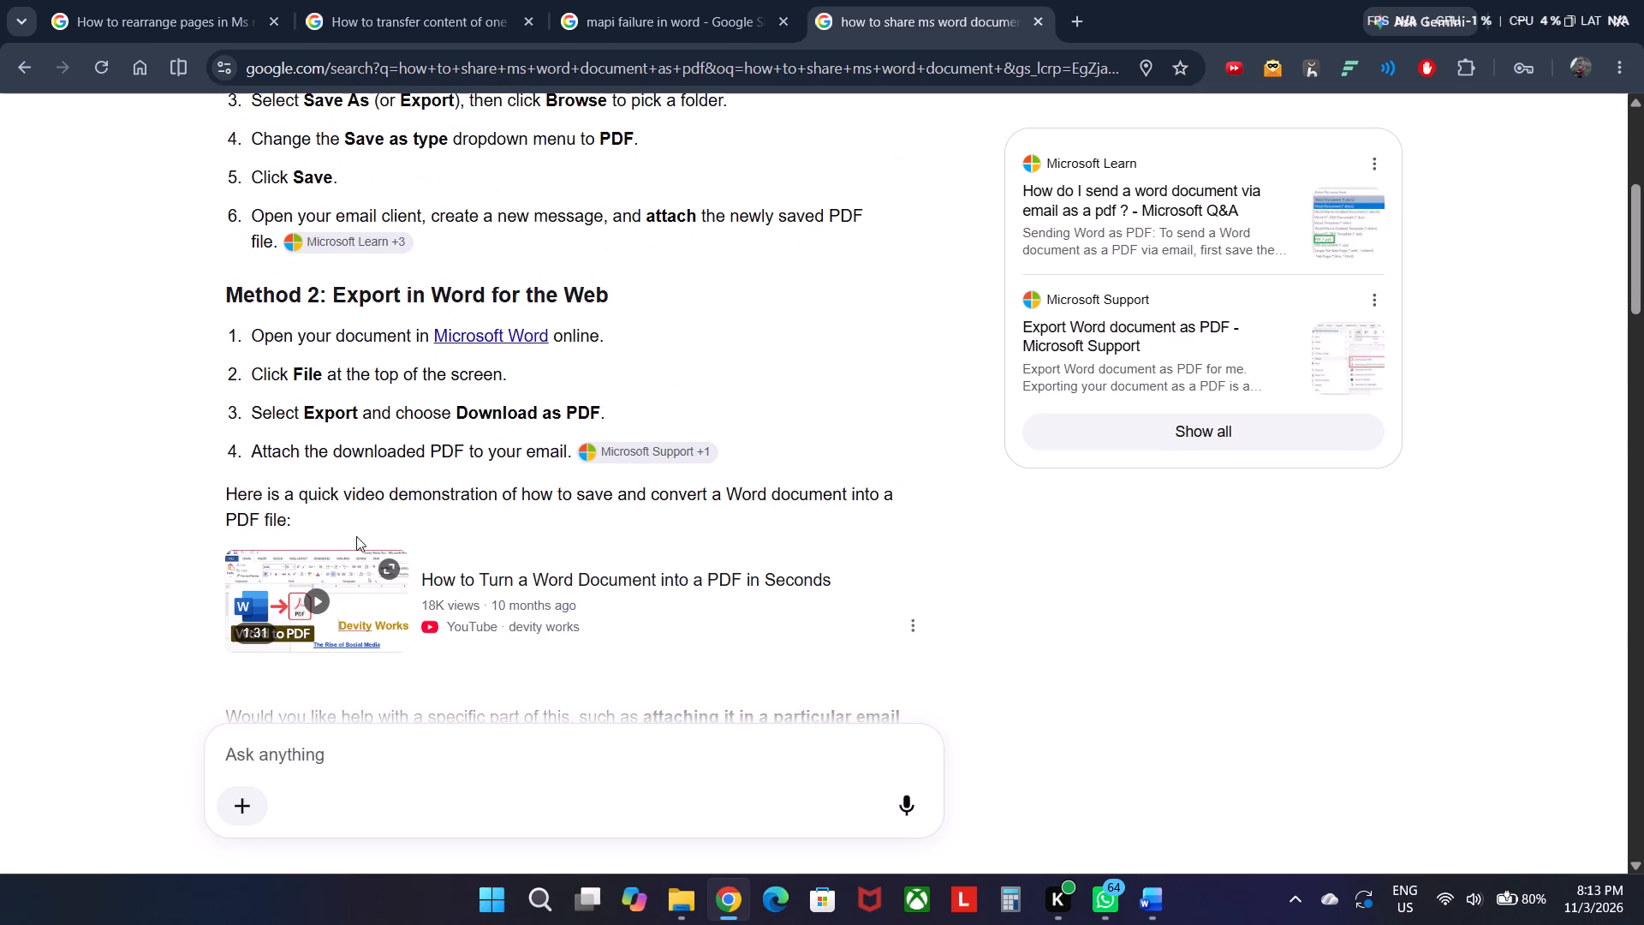
{"action": "scroll", "coordinate": [356, 535], "scroll_direction": "up", "scroll_amount": 1}
{"action": "scroll", "coordinate": [356, 535], "scroll_direction": "down", "scroll_amount": 1}
{"action": "scroll", "coordinate": [356, 535], "scroll_direction": "up", "scroll_amount": 1}
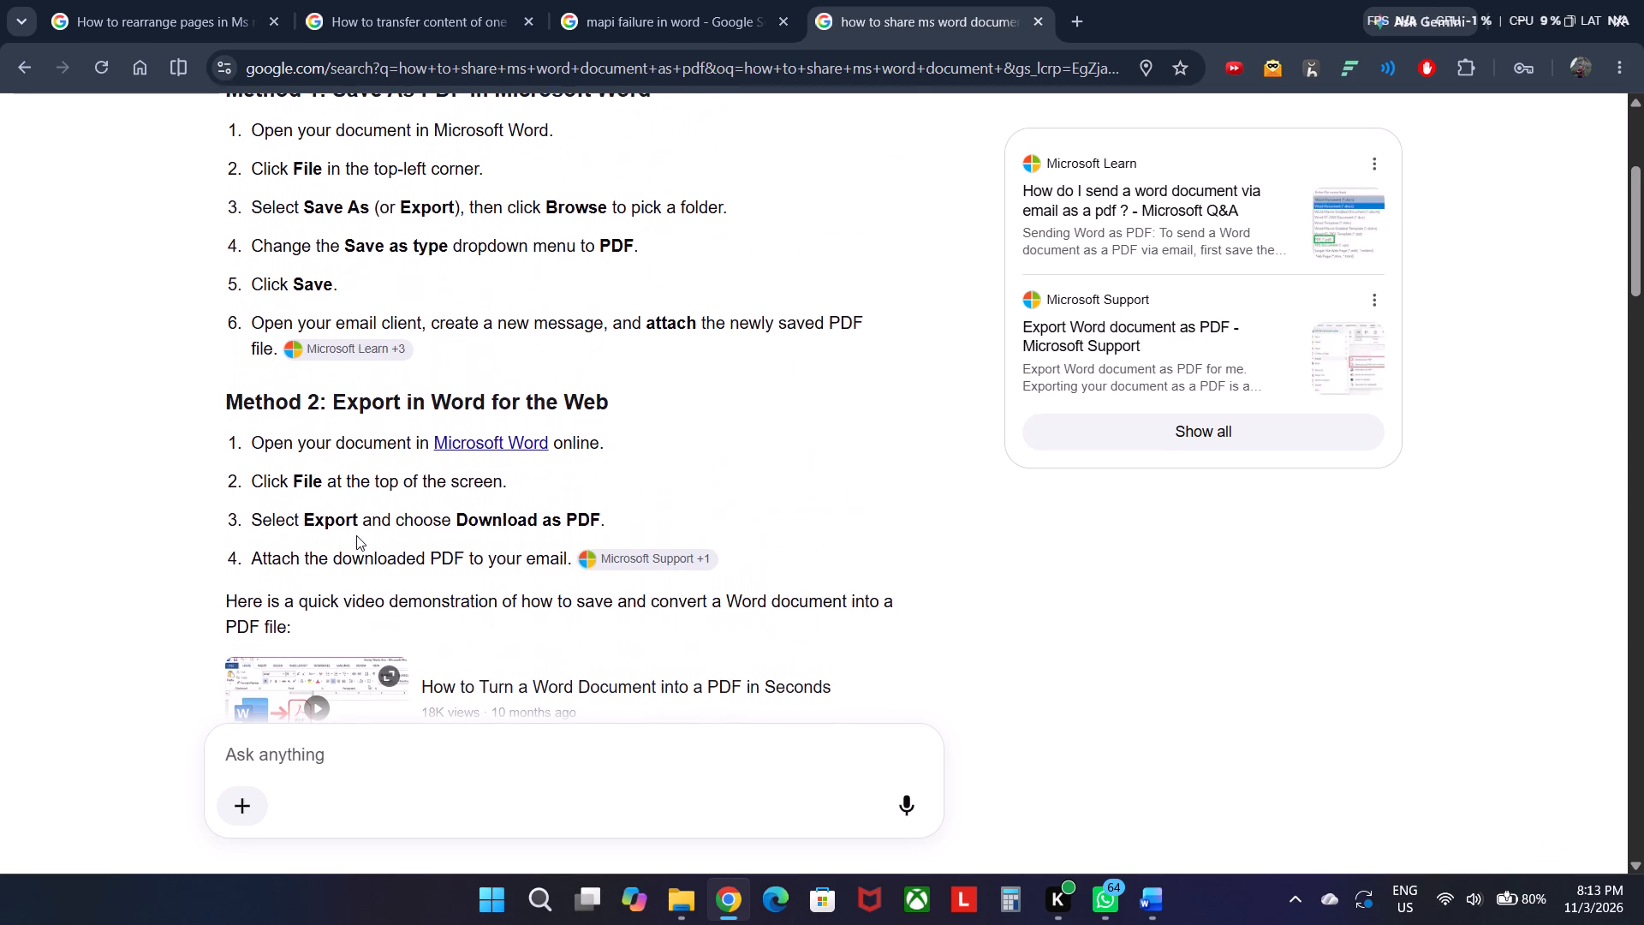
{"action": "scroll", "coordinate": [356, 535], "scroll_direction": "up", "scroll_amount": 1}
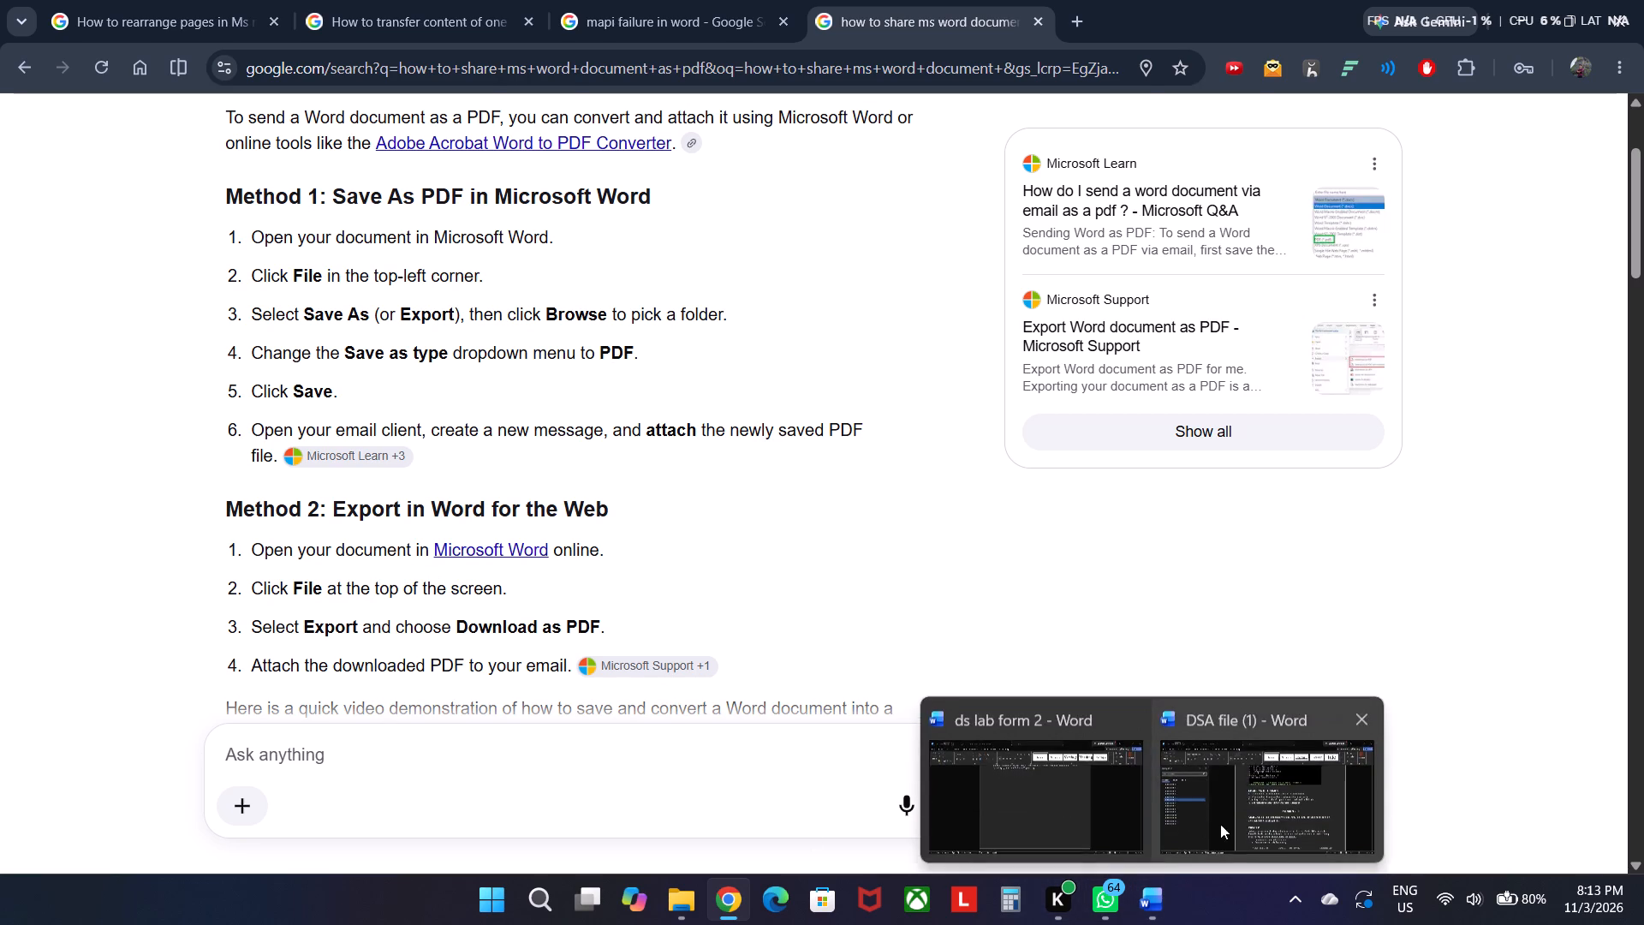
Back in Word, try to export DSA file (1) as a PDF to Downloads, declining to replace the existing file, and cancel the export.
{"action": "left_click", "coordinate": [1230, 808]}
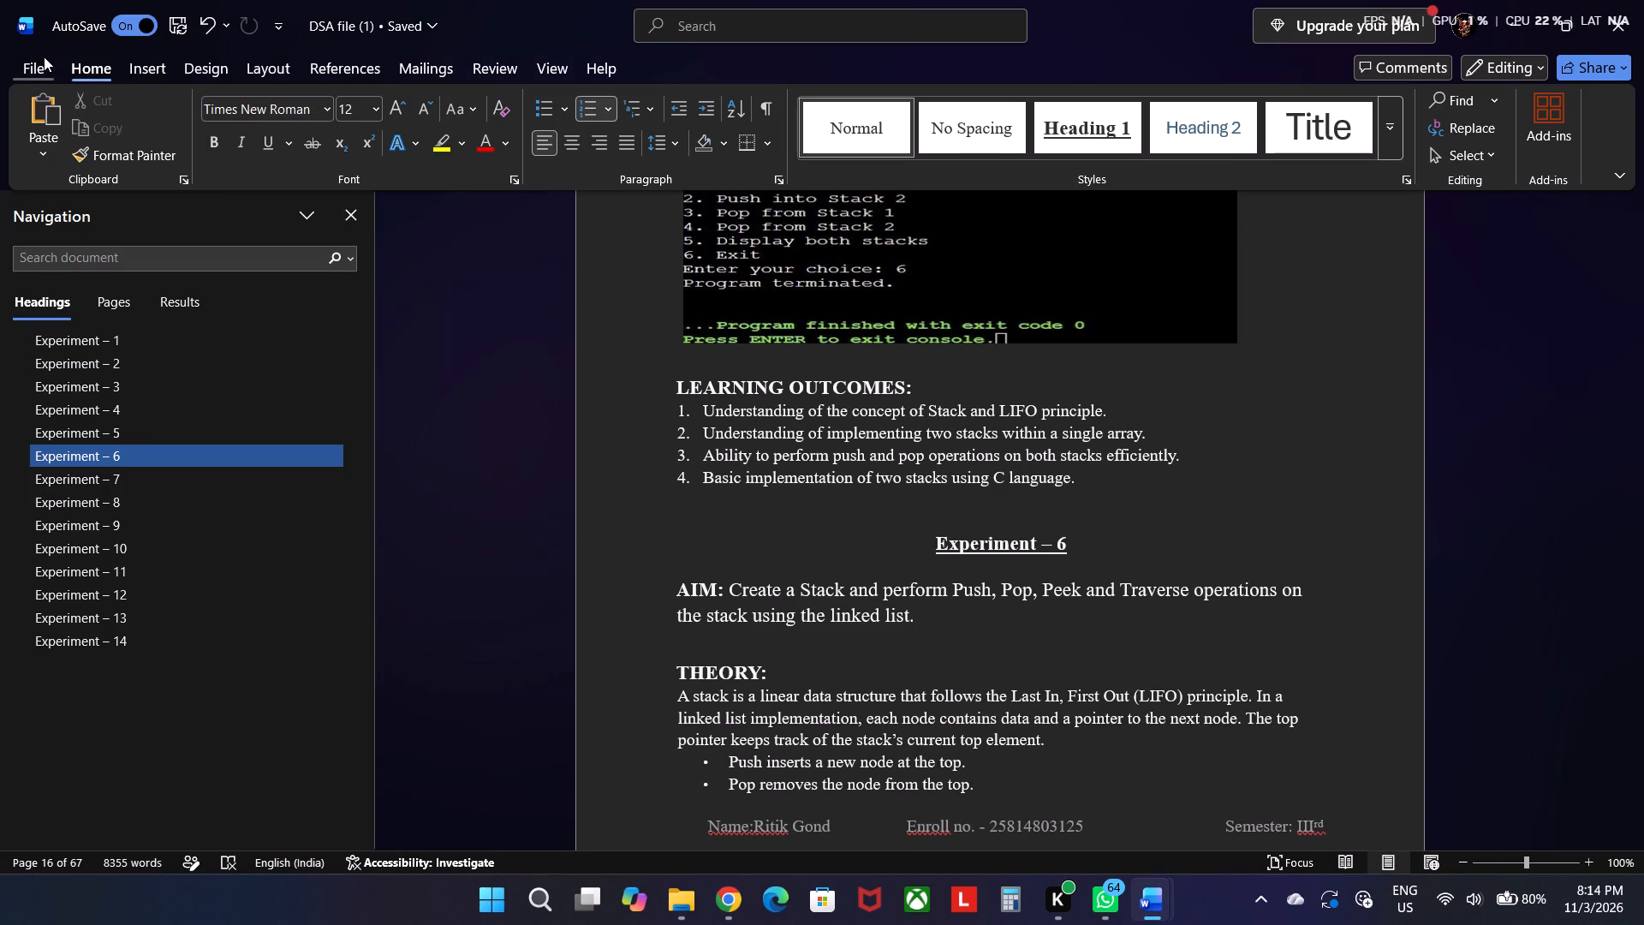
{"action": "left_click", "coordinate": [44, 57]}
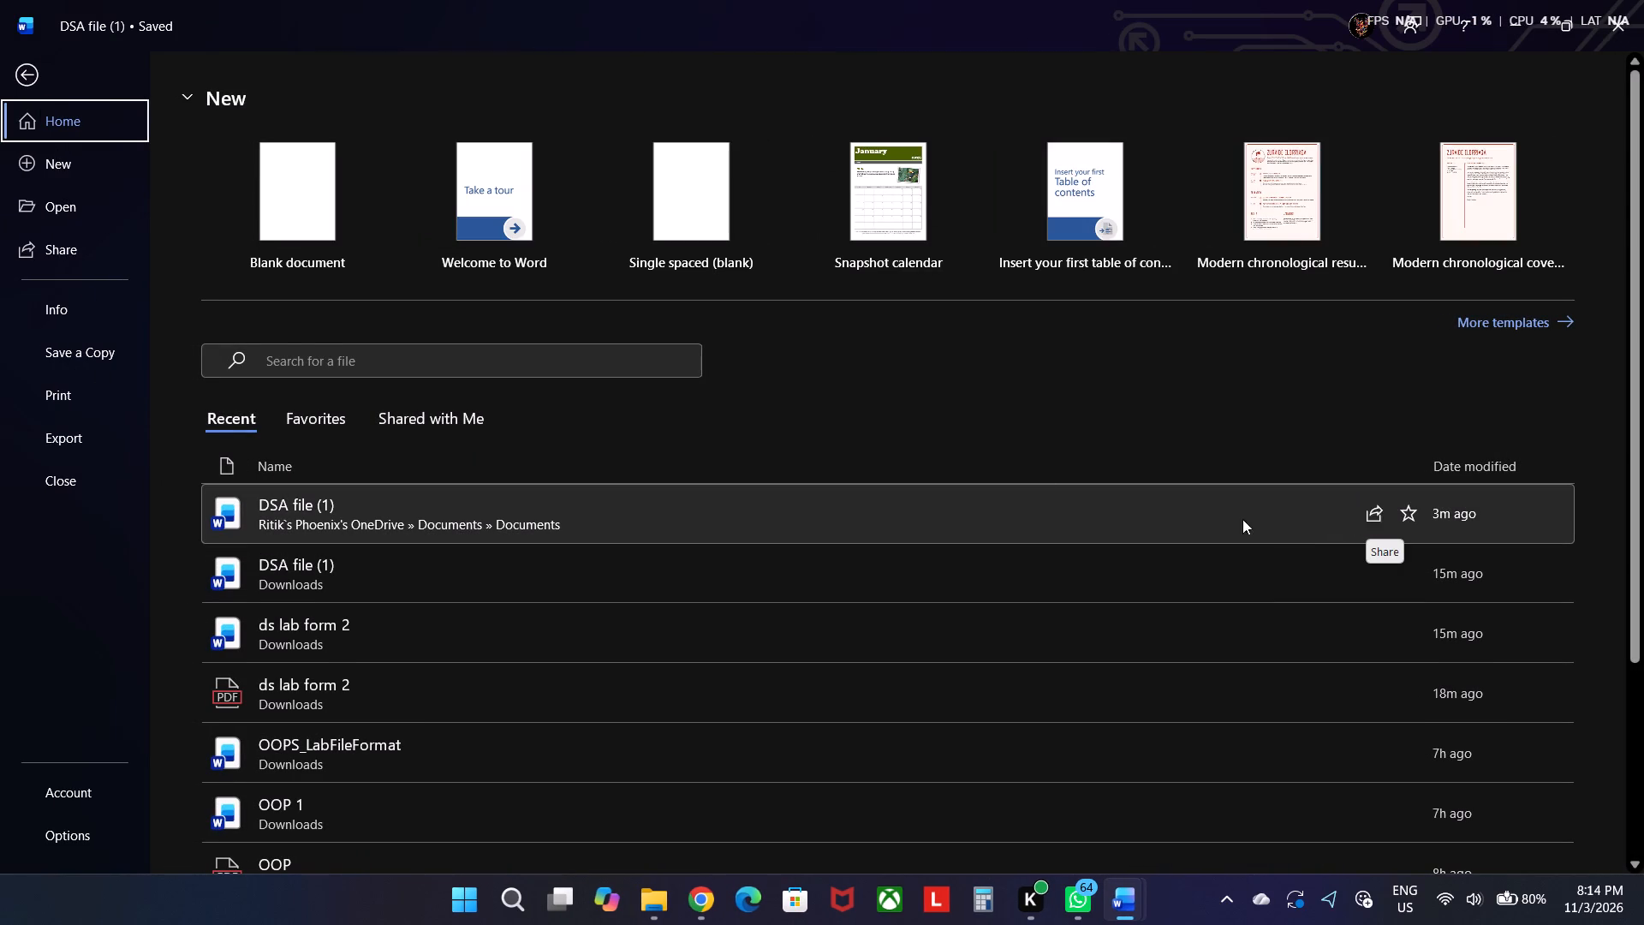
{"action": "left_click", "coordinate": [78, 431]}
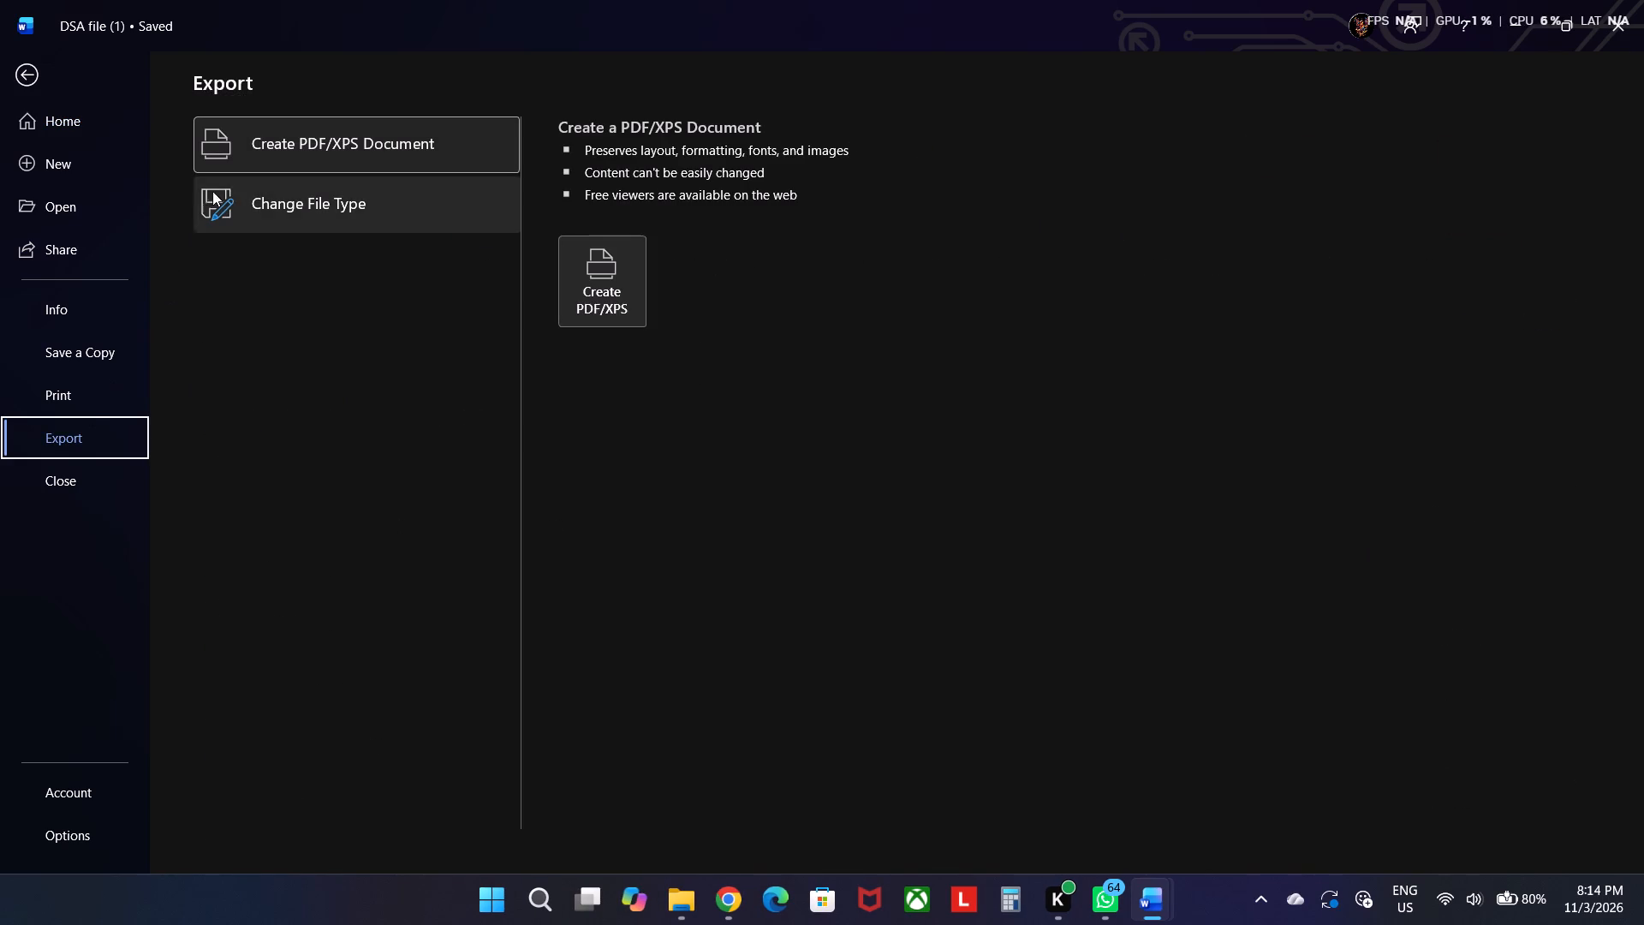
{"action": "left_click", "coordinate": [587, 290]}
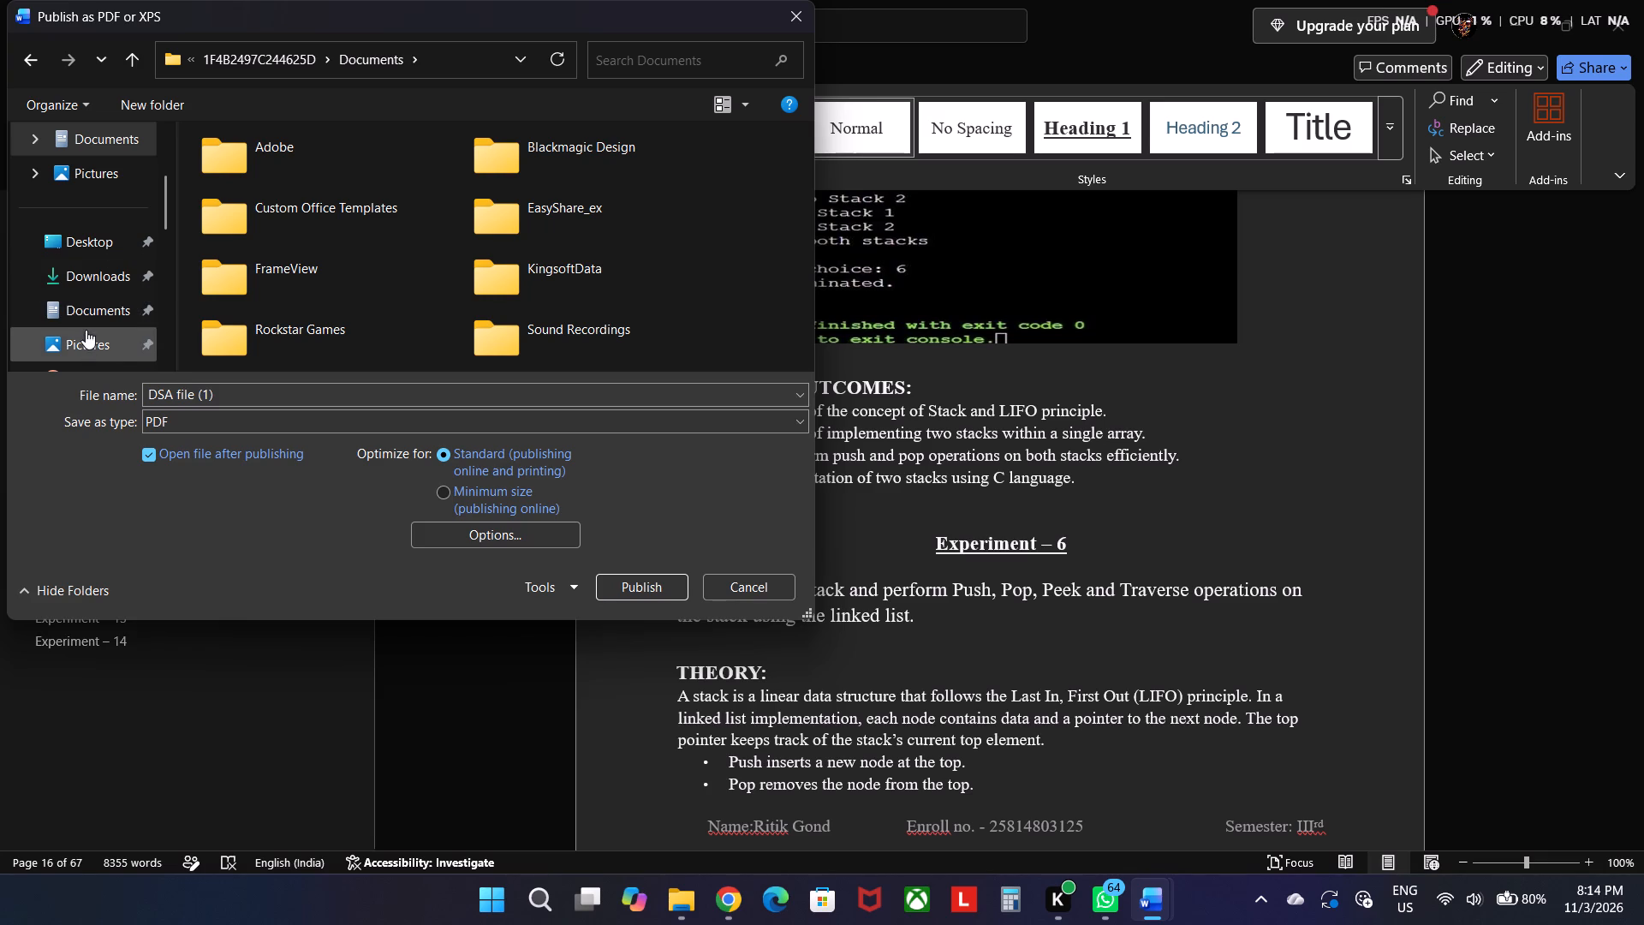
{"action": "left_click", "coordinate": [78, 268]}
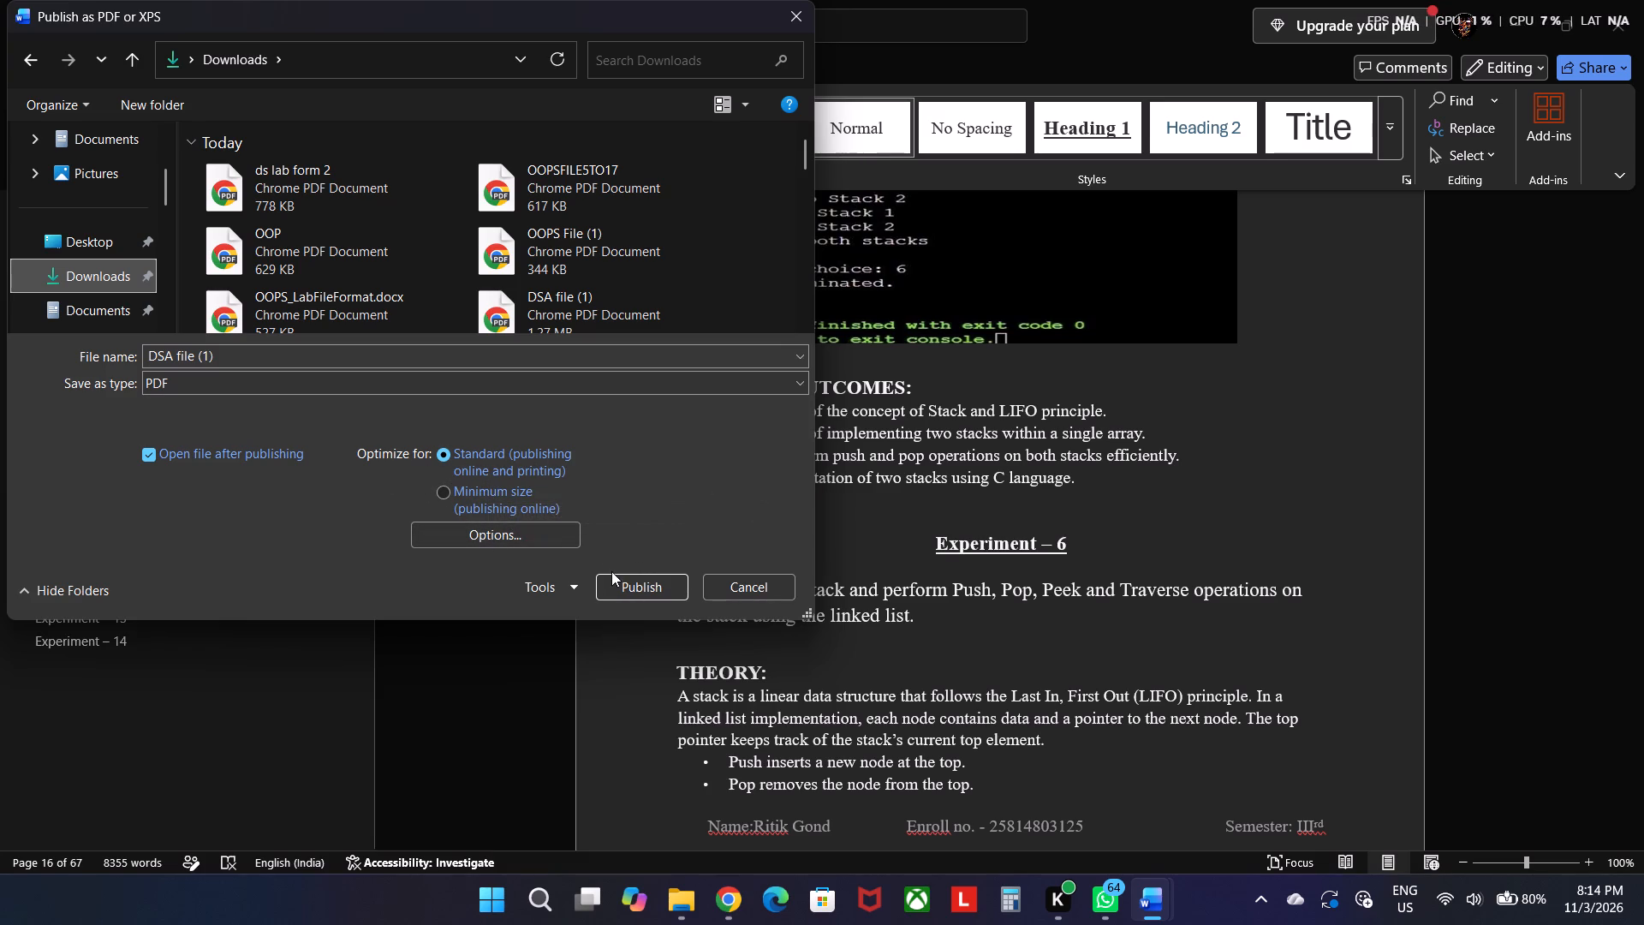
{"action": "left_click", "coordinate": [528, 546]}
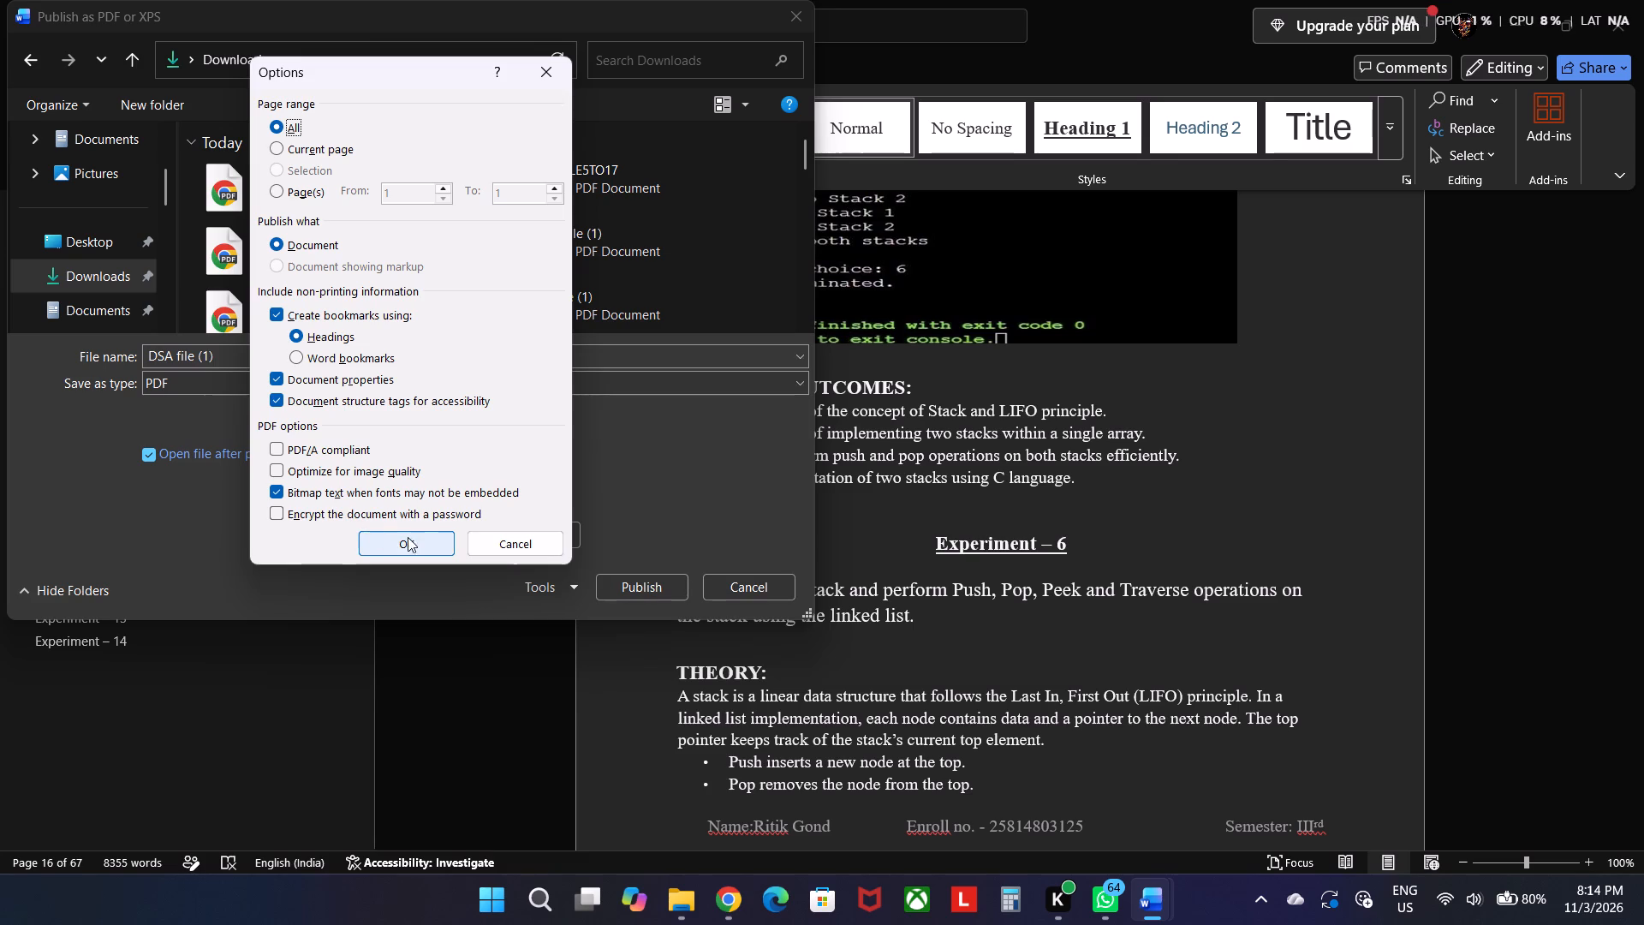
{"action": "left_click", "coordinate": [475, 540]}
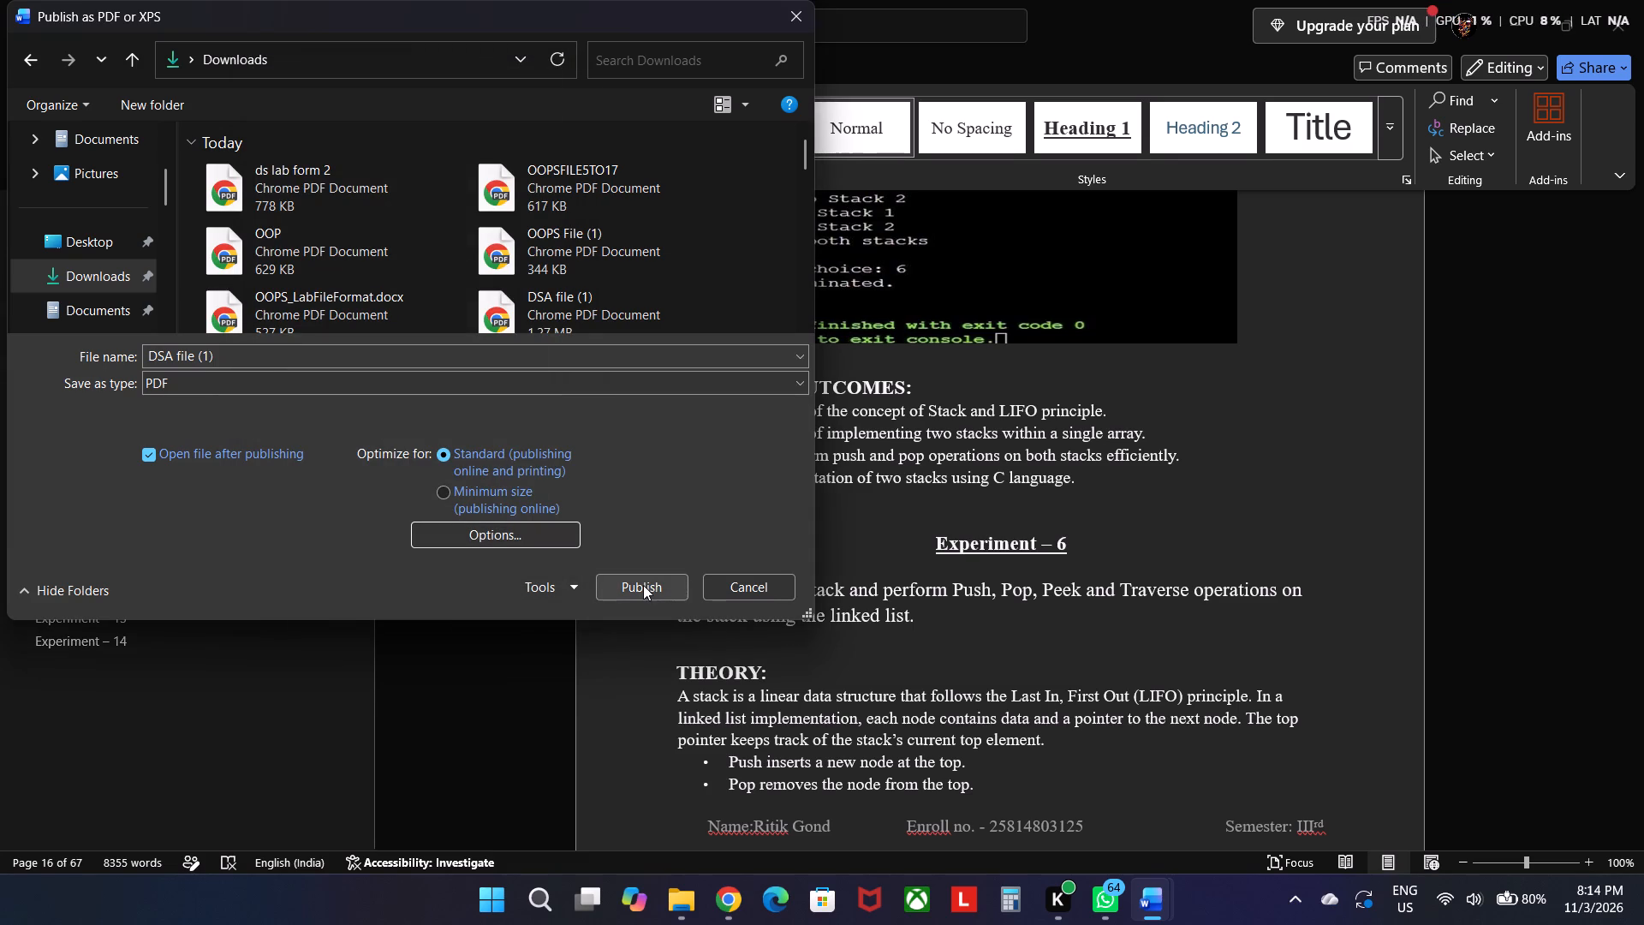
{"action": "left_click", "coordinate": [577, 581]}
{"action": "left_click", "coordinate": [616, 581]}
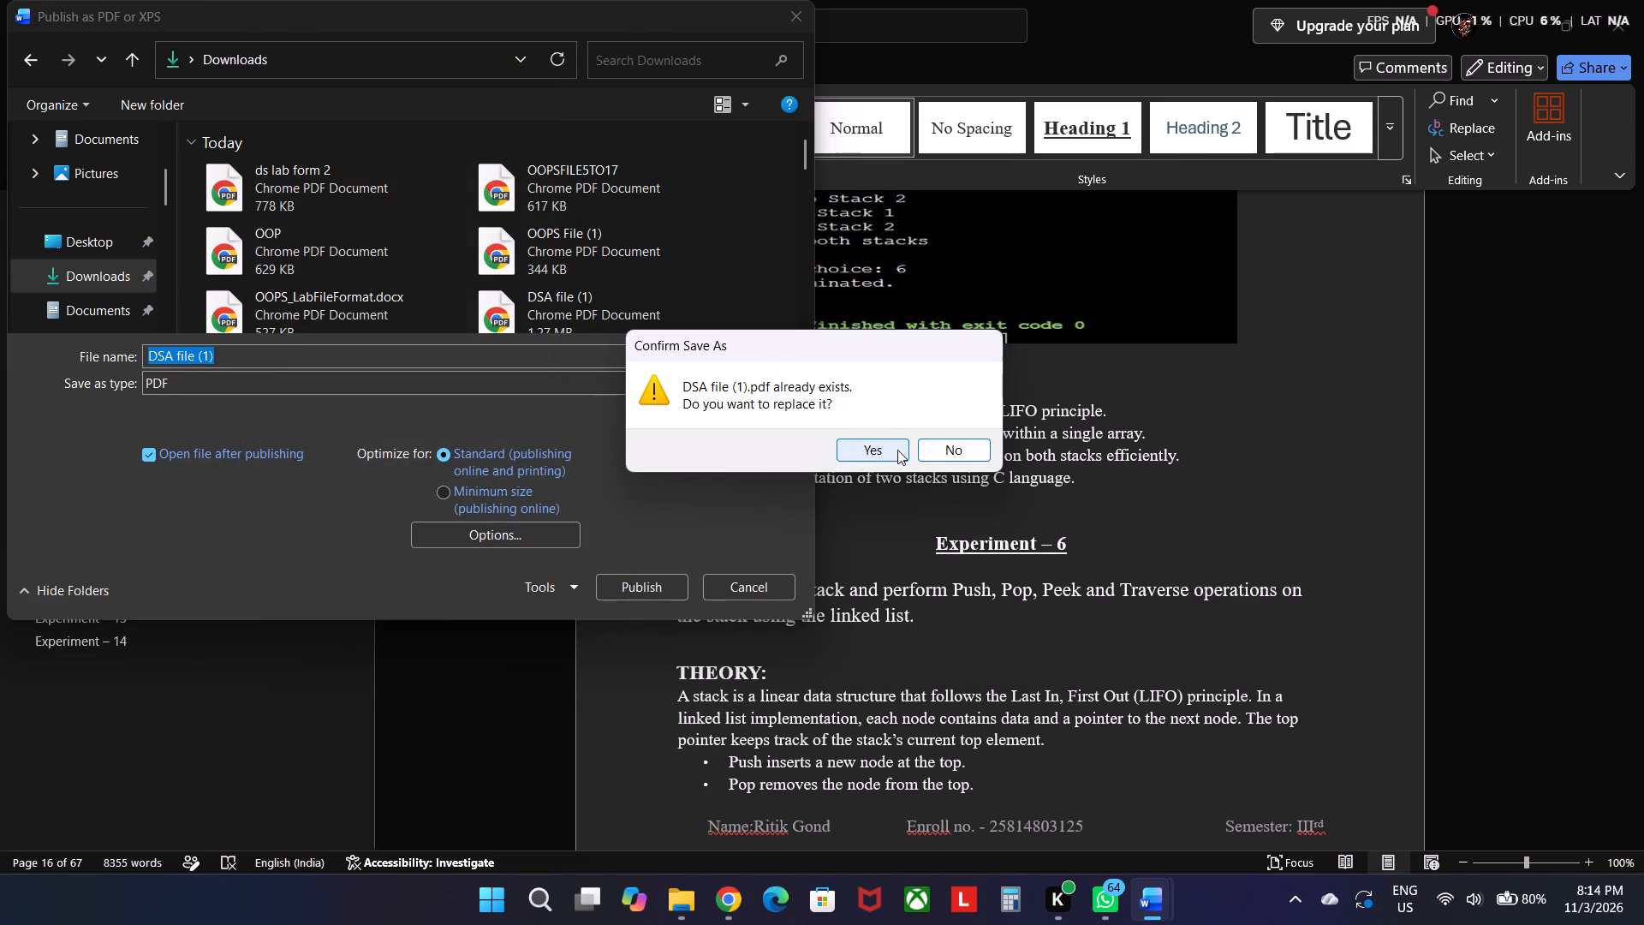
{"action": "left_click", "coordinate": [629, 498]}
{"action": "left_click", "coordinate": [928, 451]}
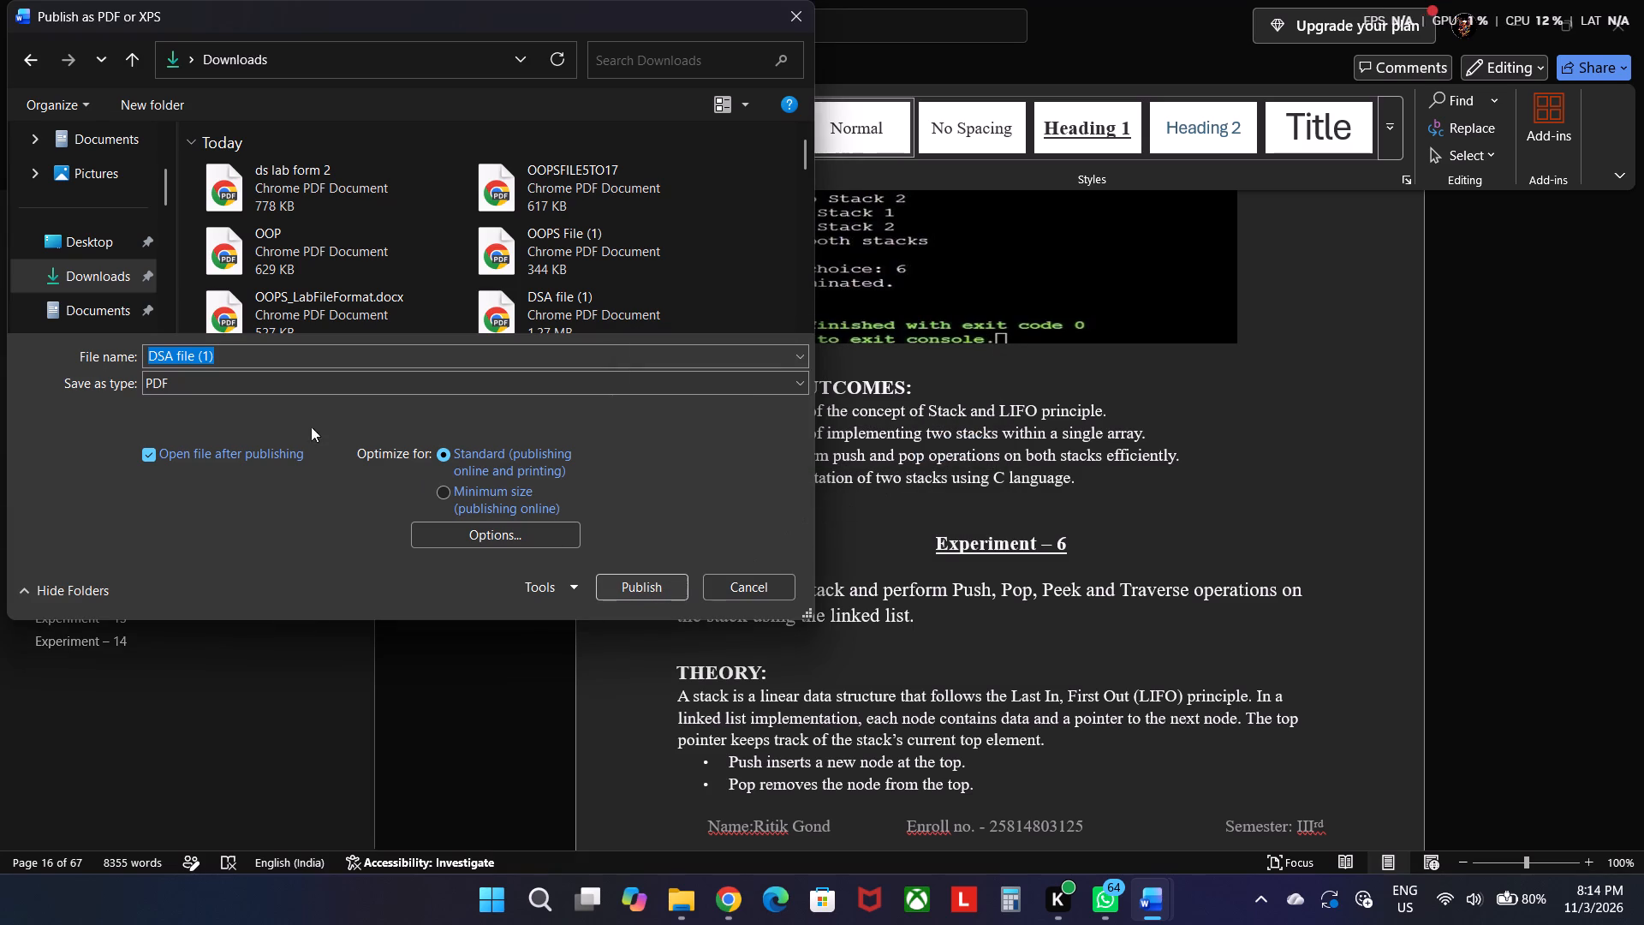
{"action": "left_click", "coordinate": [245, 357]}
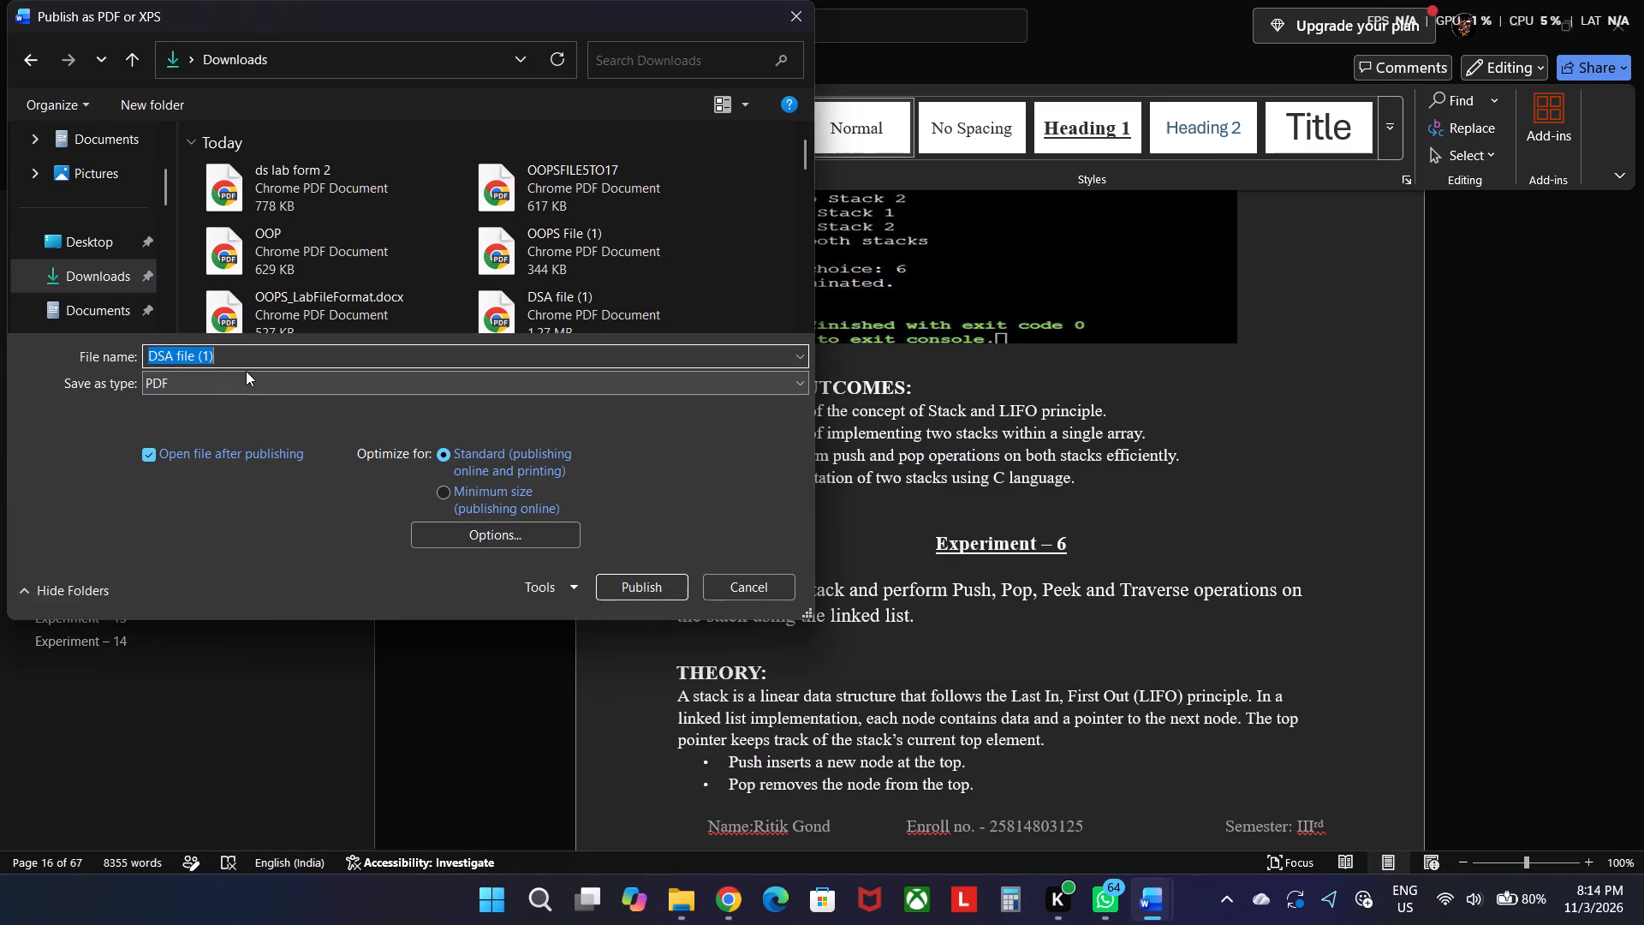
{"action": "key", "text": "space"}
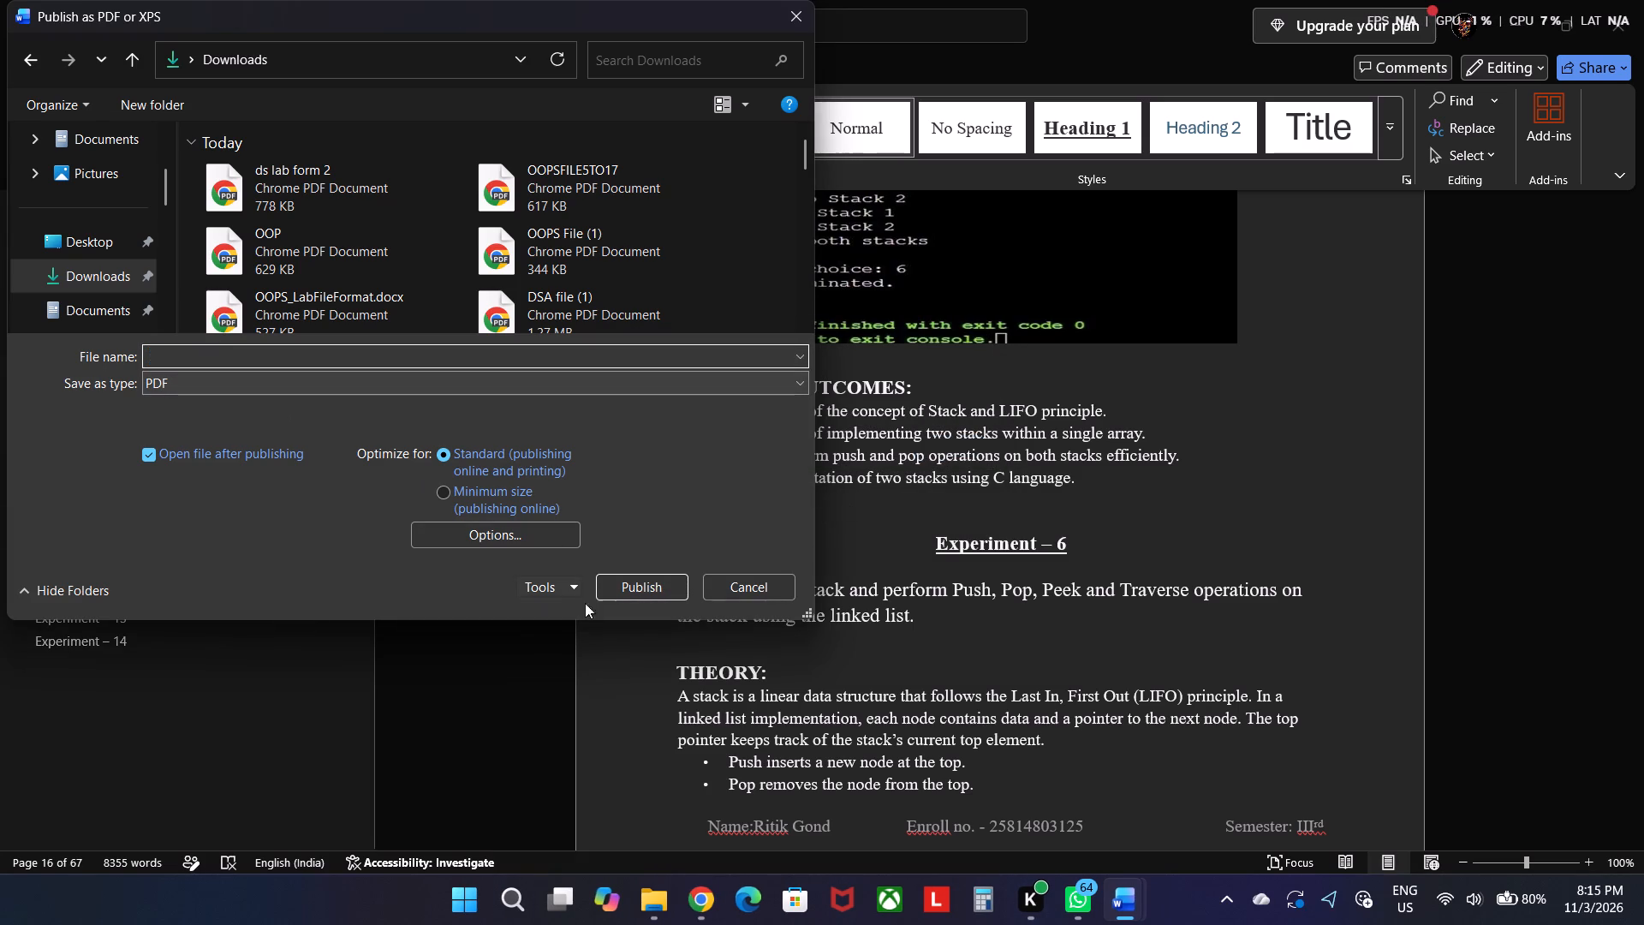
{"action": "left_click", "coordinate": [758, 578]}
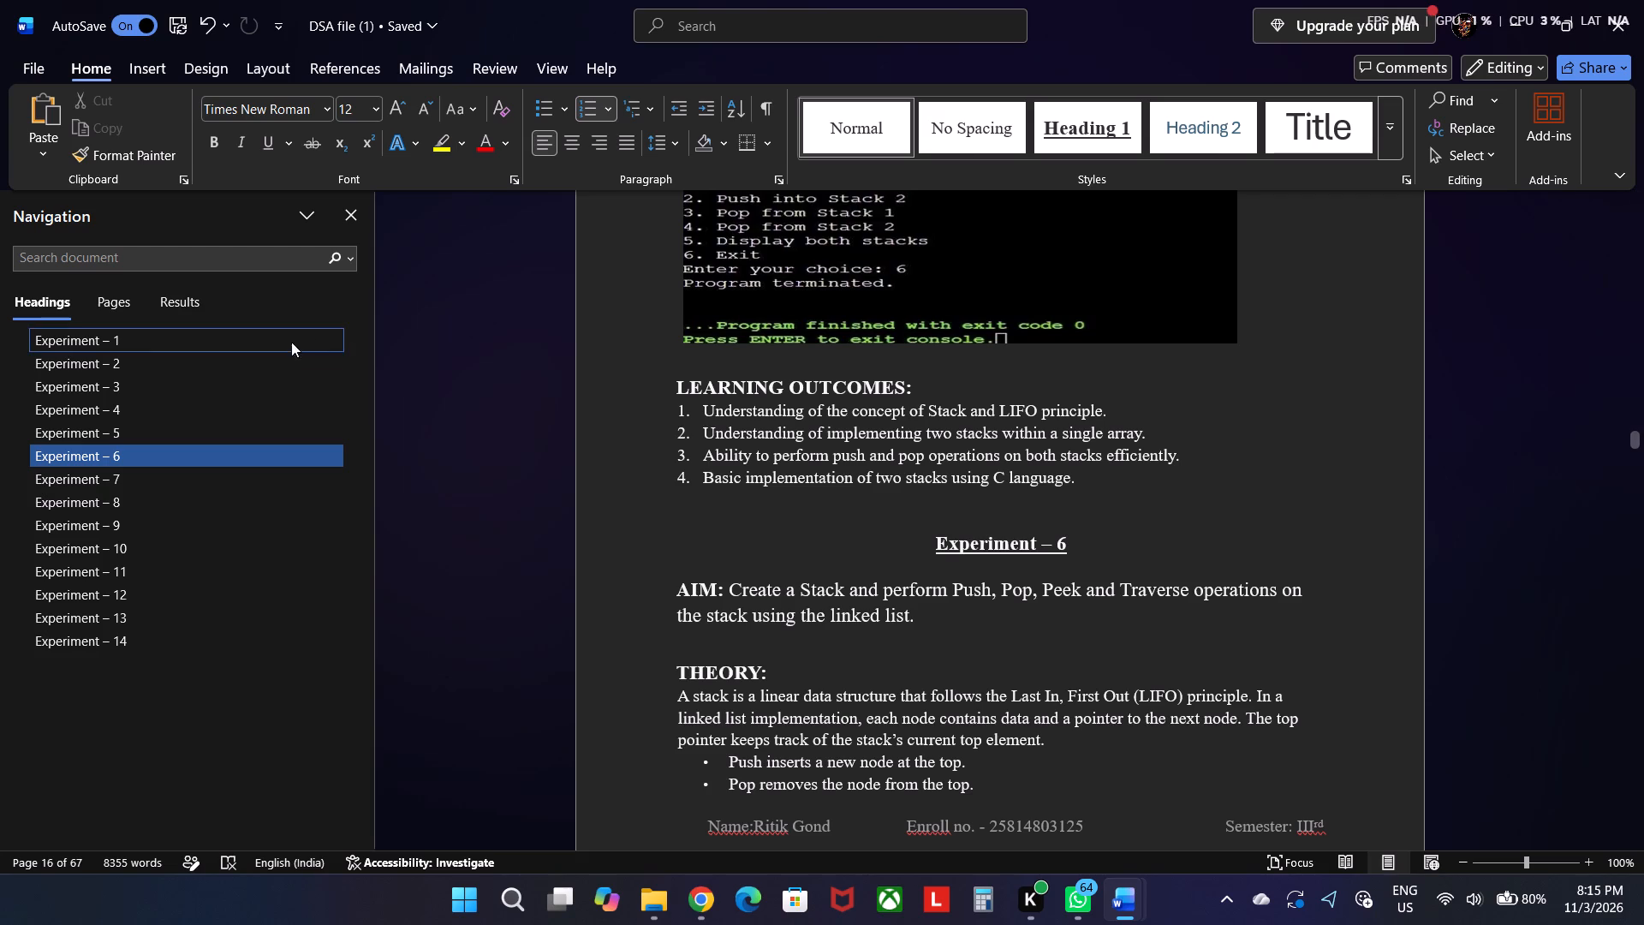
Examine the sharing options for the Downloads and OneDrive copies of DSA file (1), including the OneDrive copy's link settings.
{"action": "right_click", "coordinate": [34, 64]}
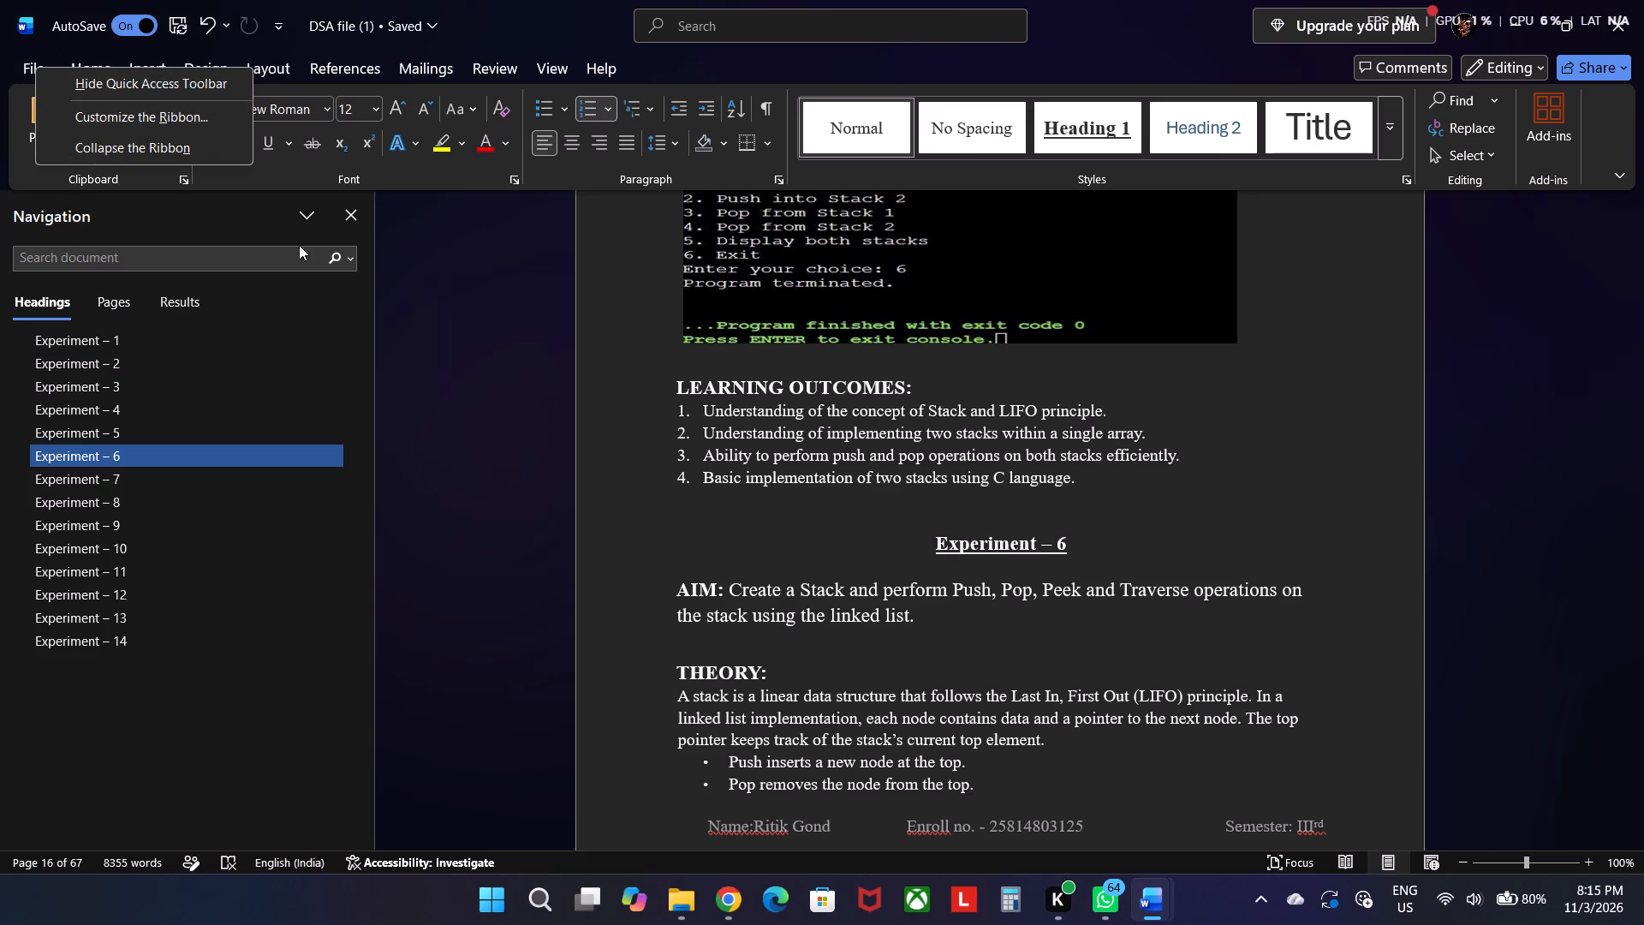
{"action": "left_click", "coordinate": [422, 275]}
{"action": "left_click", "coordinate": [9, 69]}
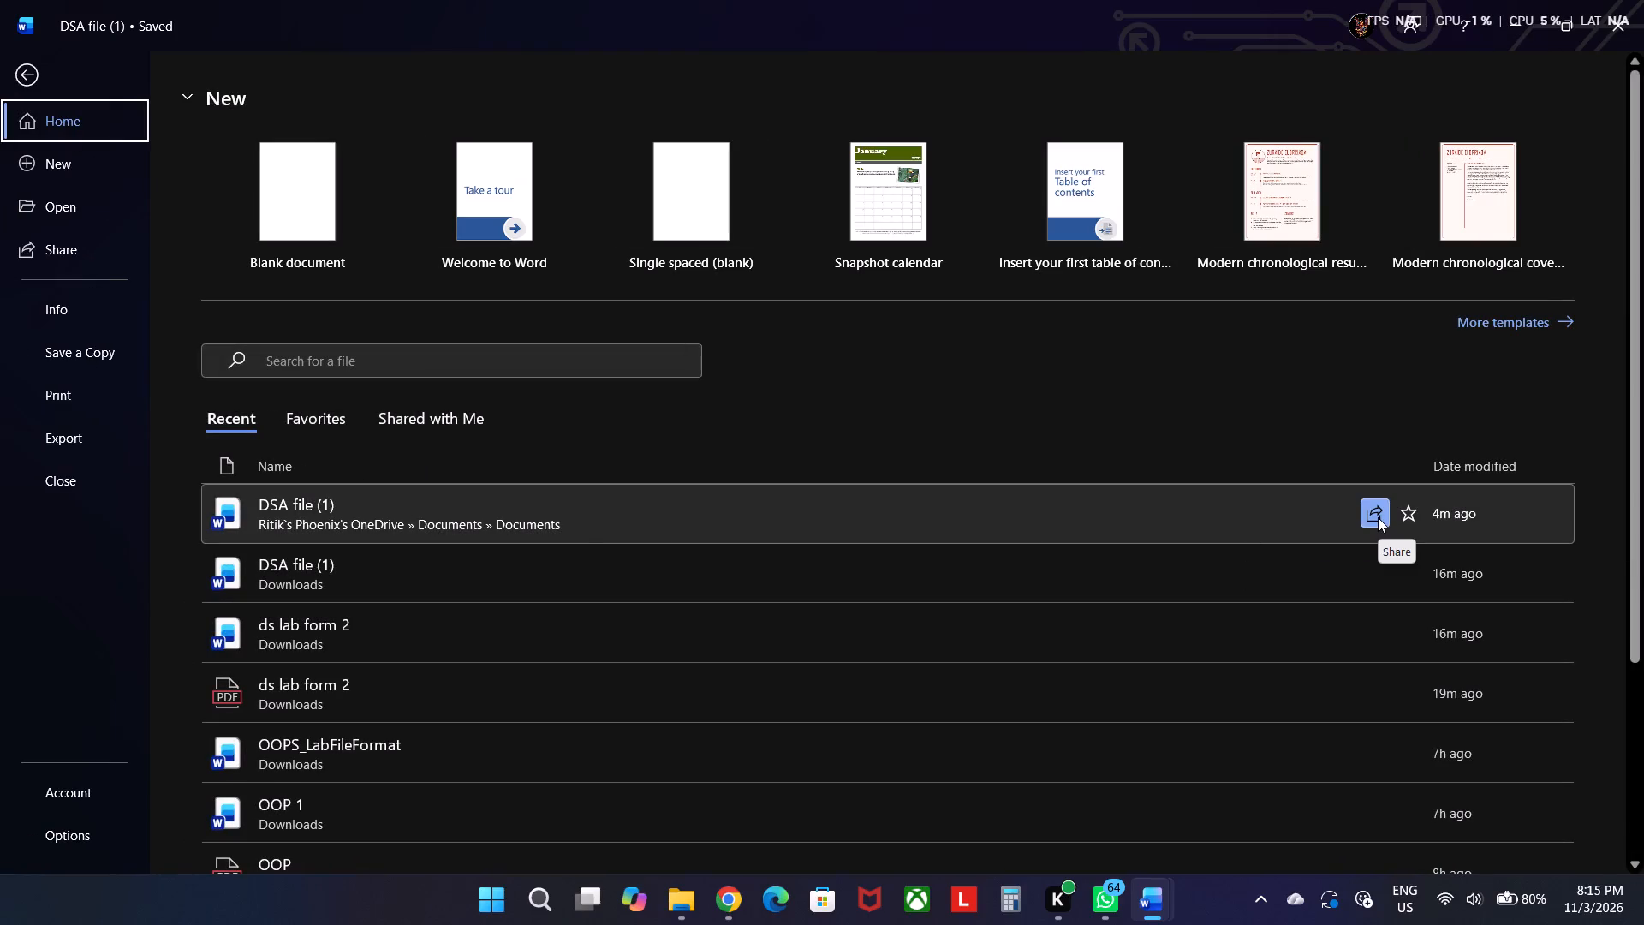
{"action": "left_click", "coordinate": [1377, 571]}
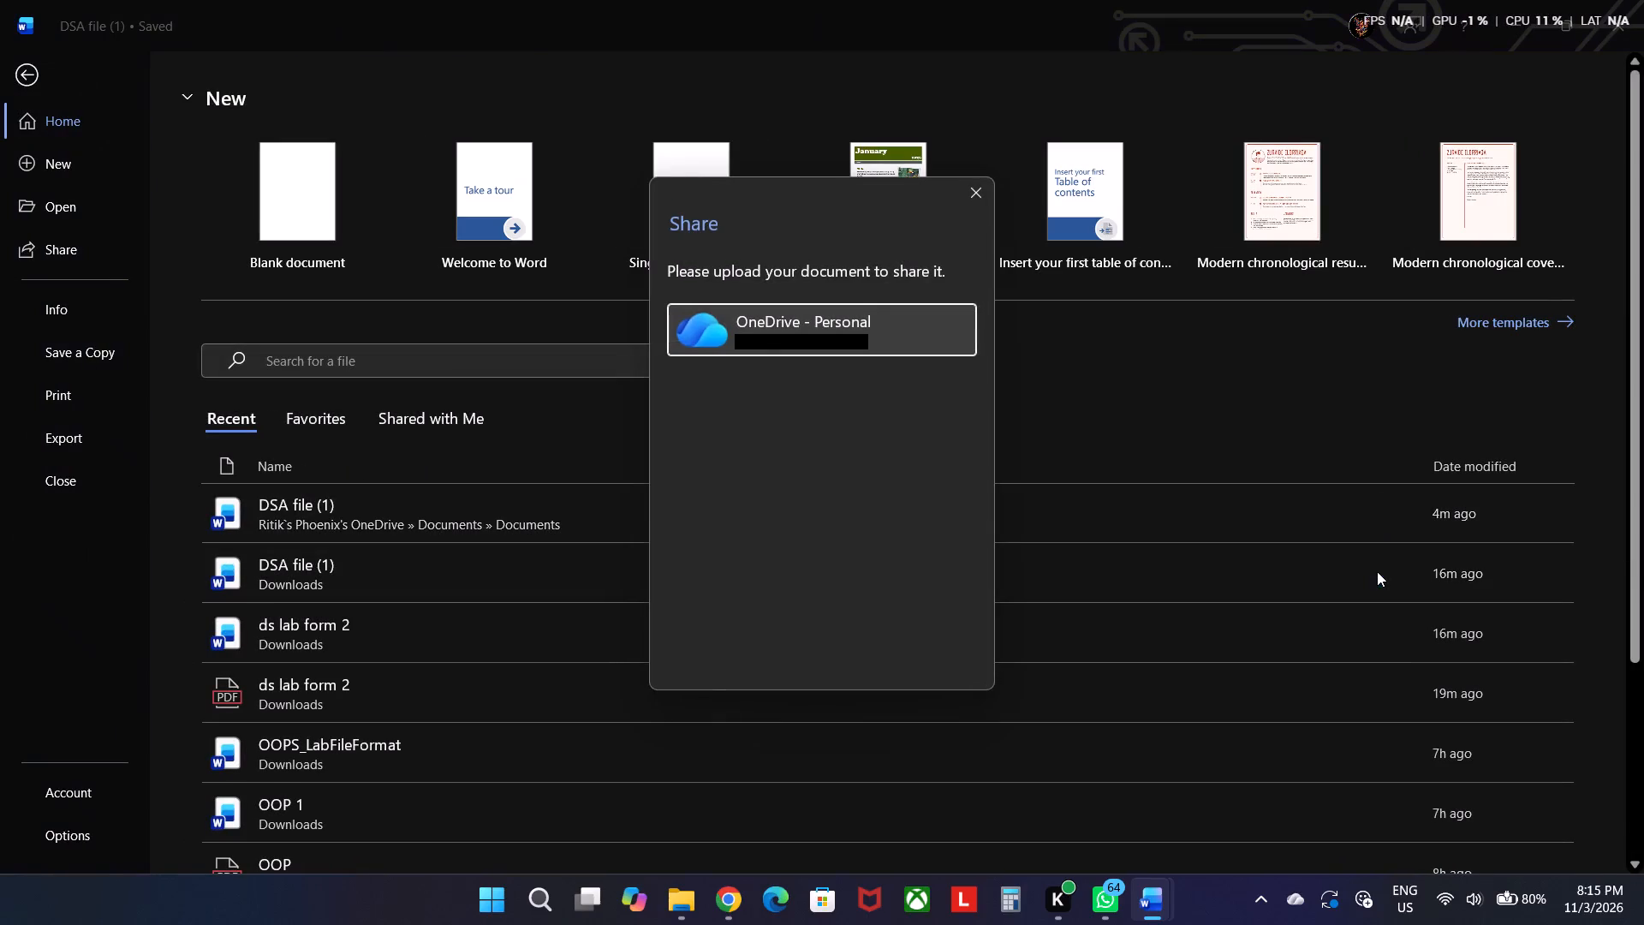
{"action": "left_click", "coordinate": [970, 189]}
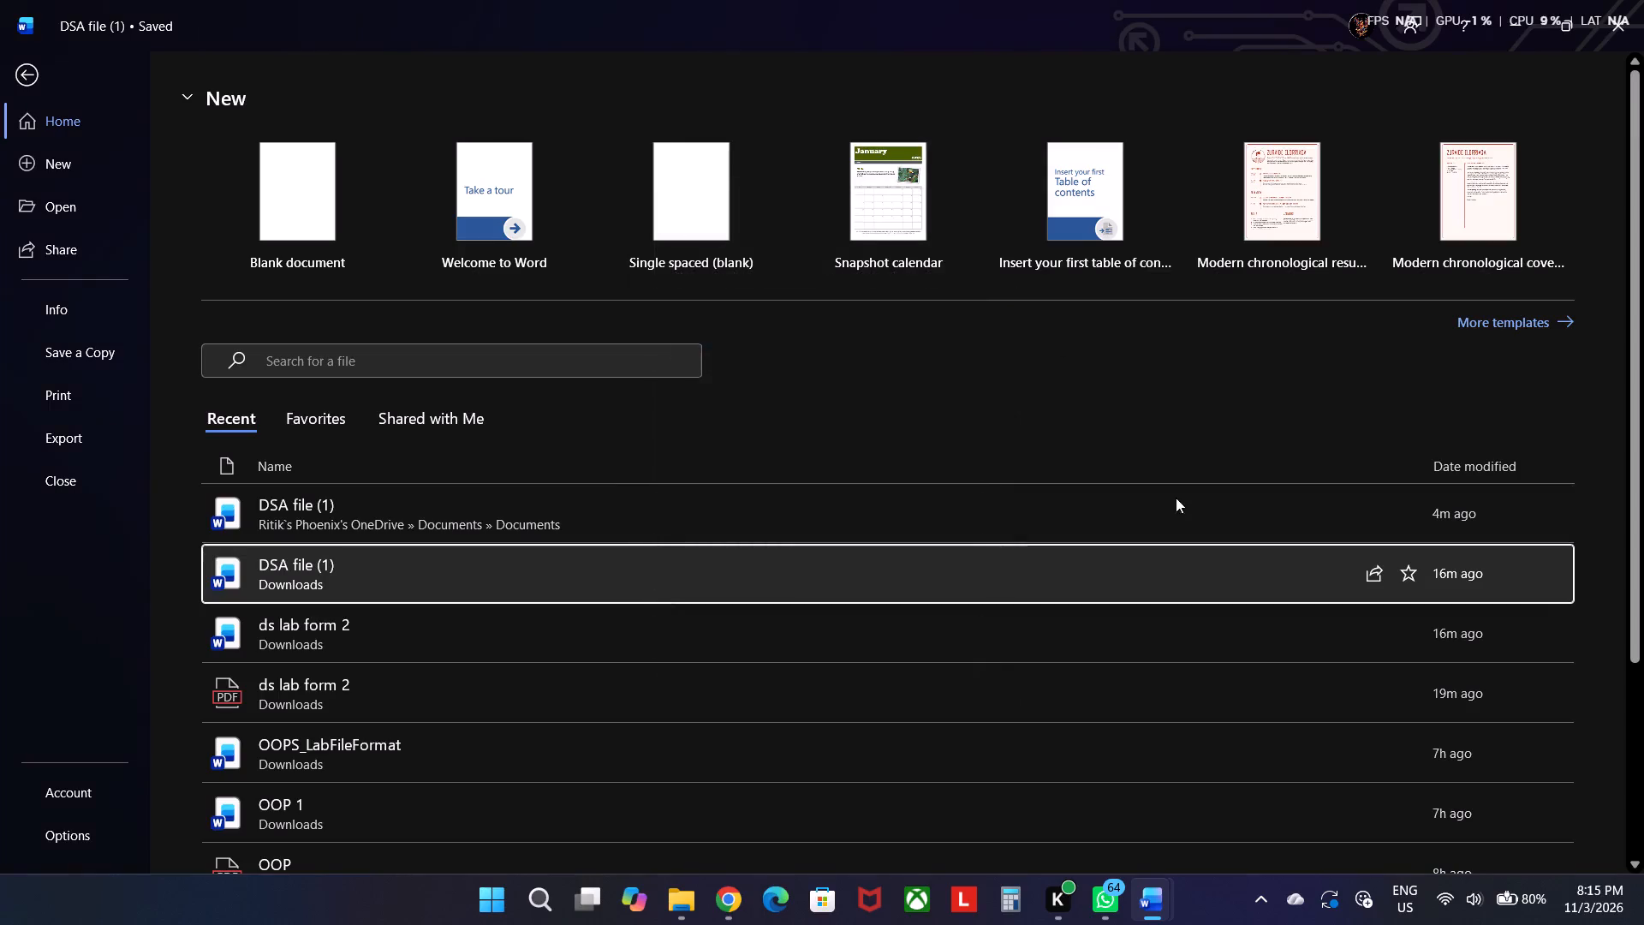
{"action": "left_click", "coordinate": [1367, 515]}
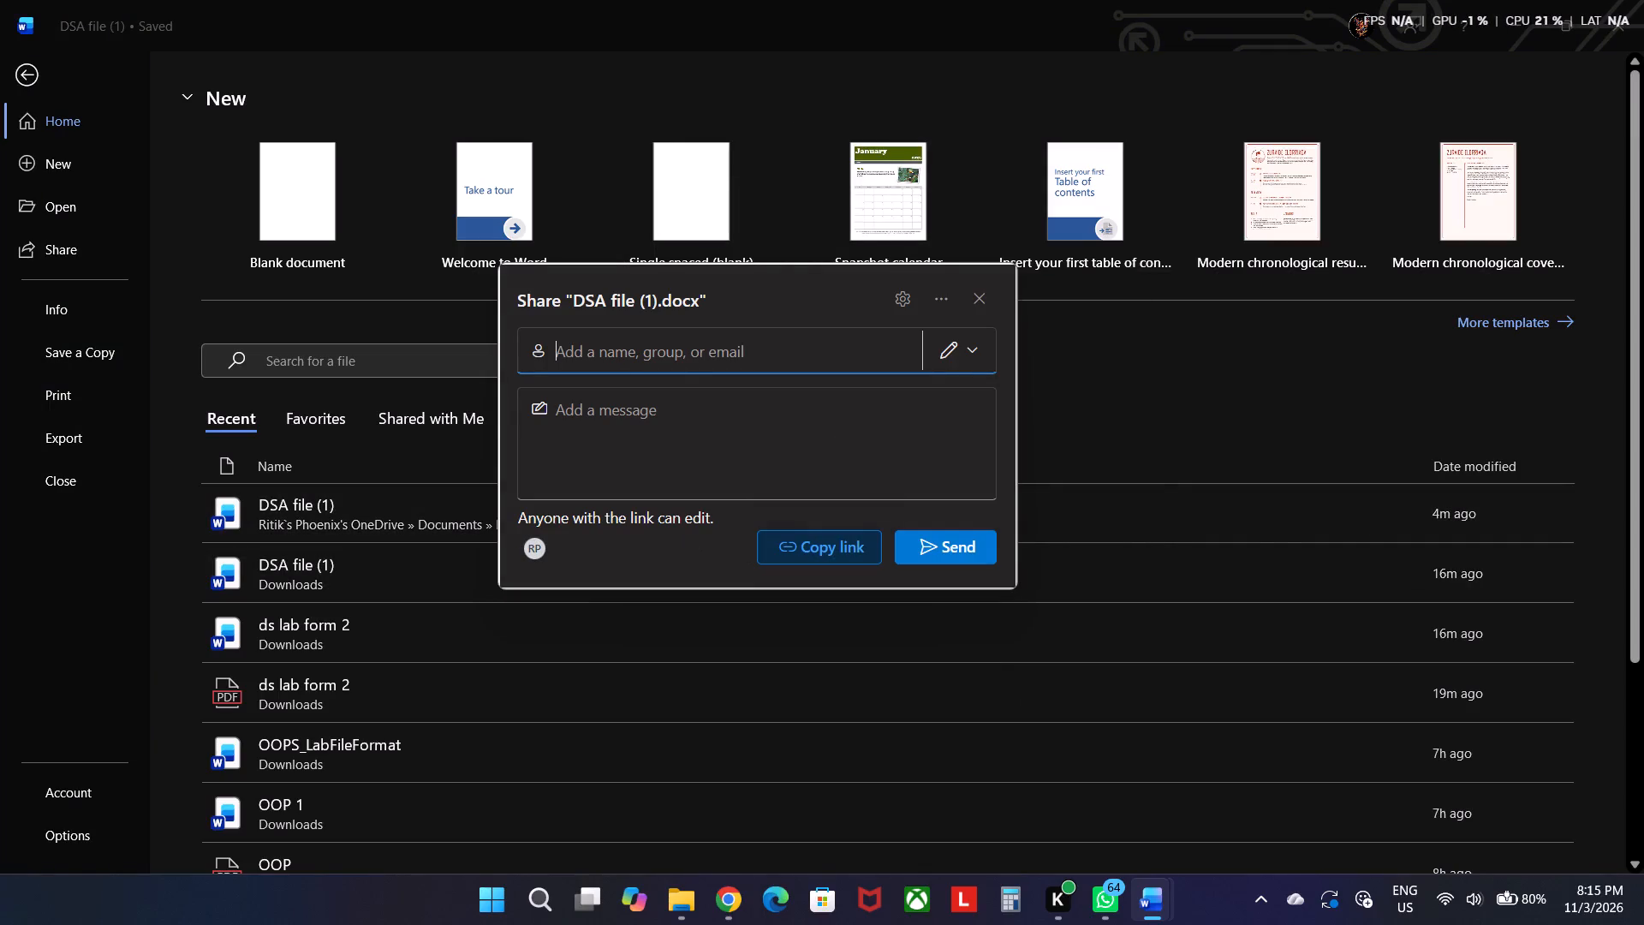
{"action": "left_click", "coordinate": [907, 308]}
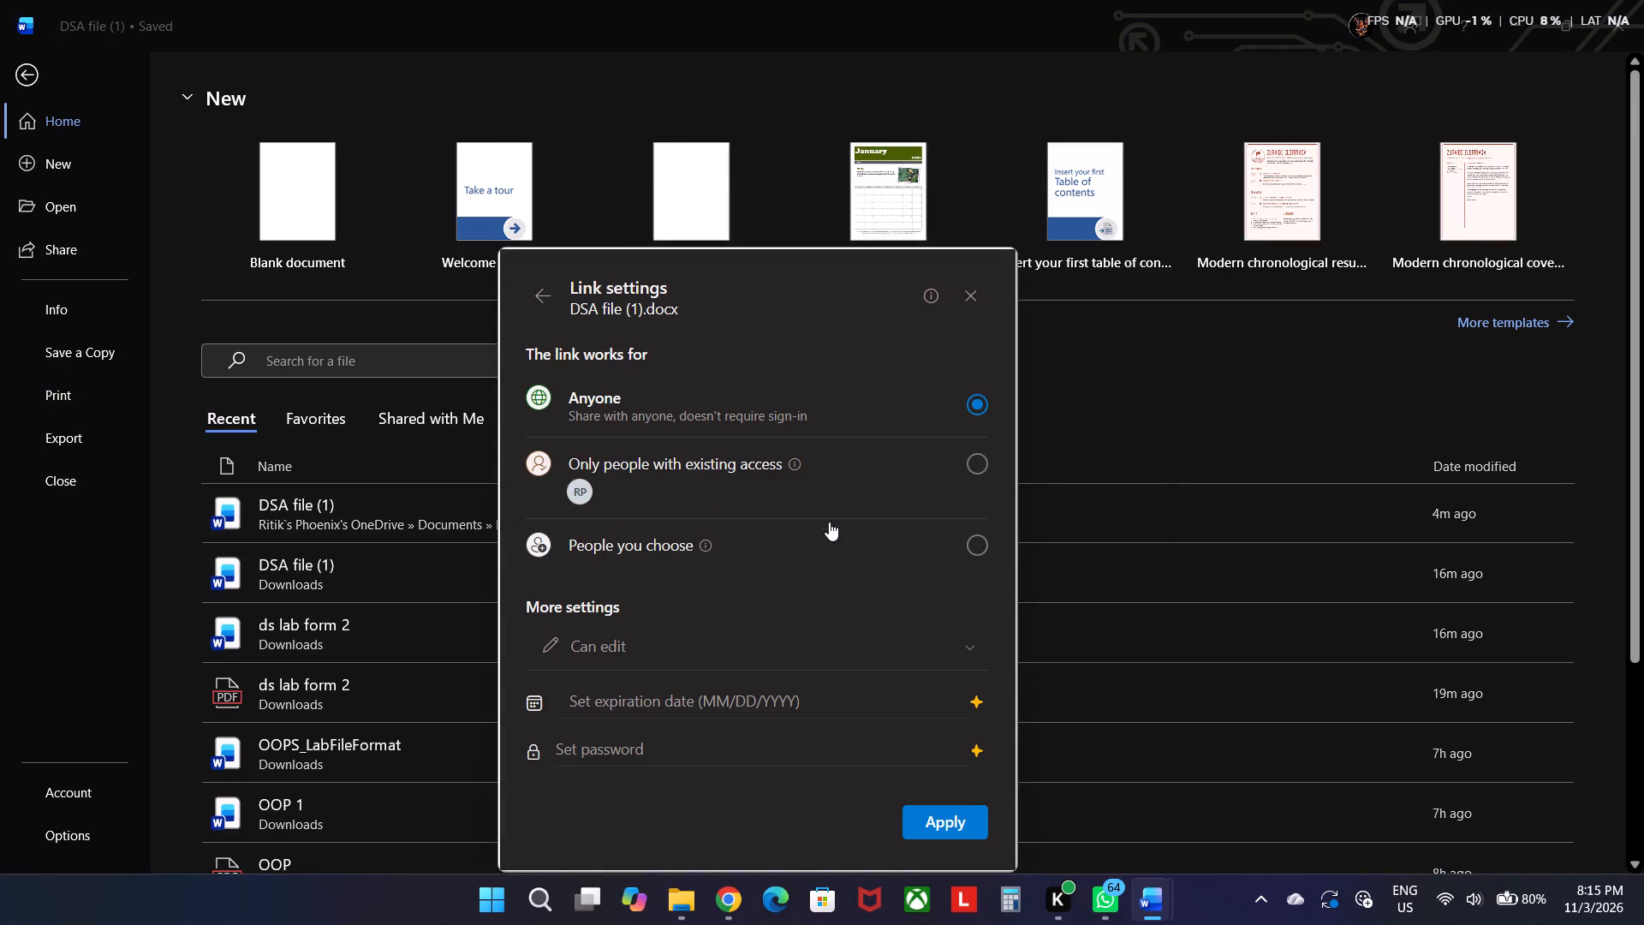
{"action": "left_click", "coordinate": [546, 289]}
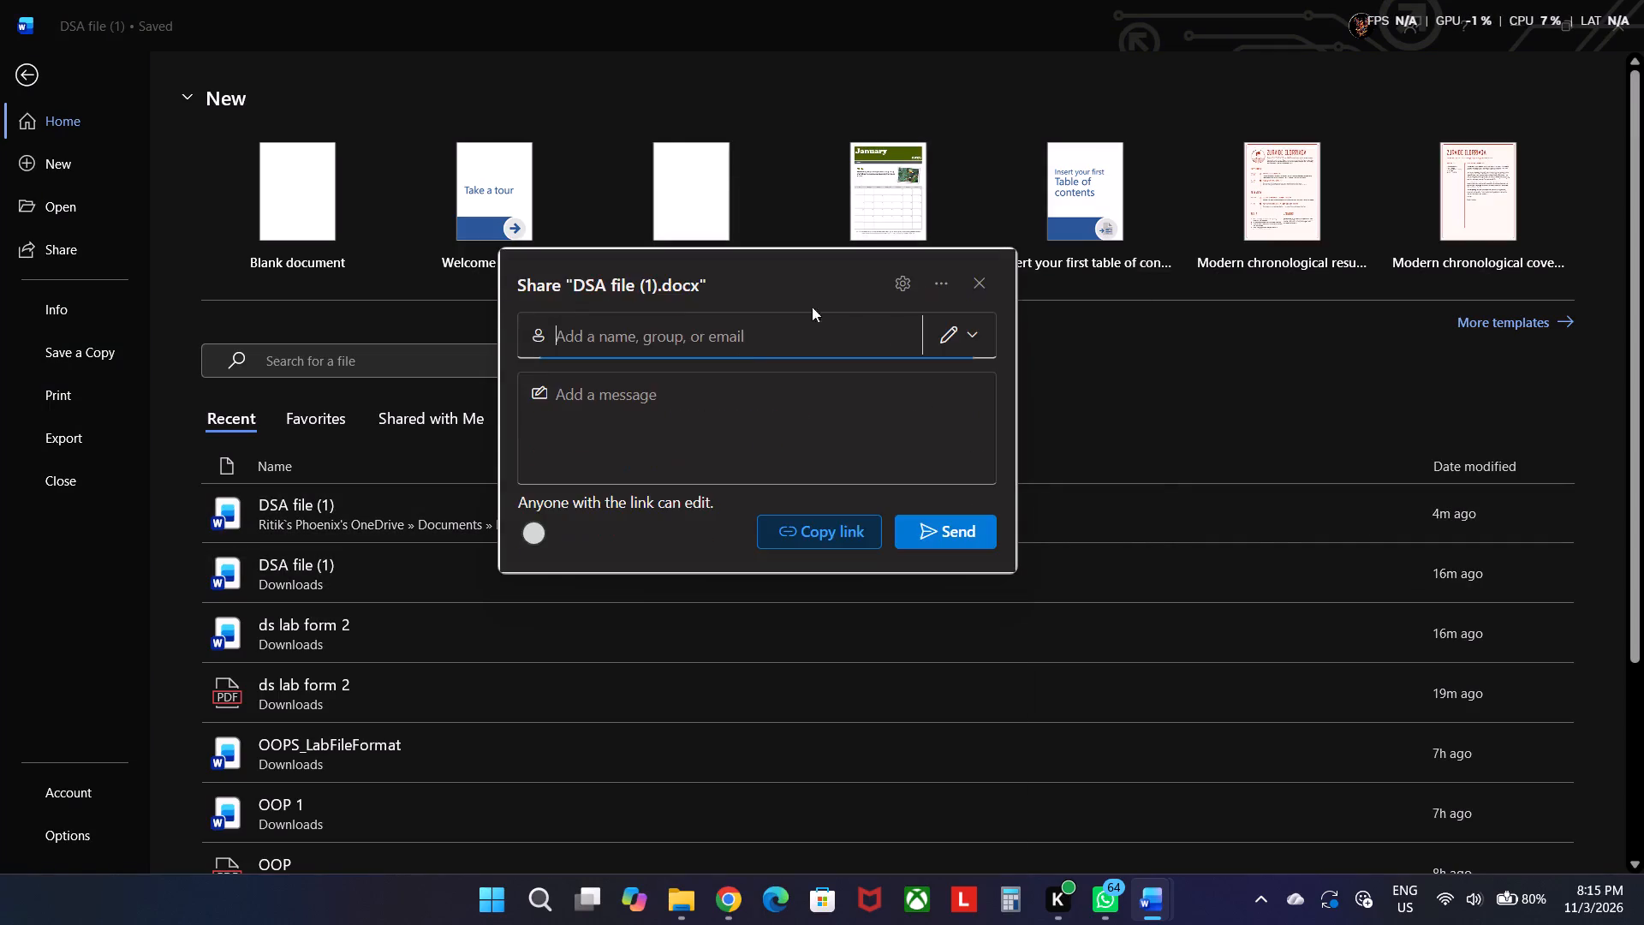
{"action": "left_click", "coordinate": [947, 300]}
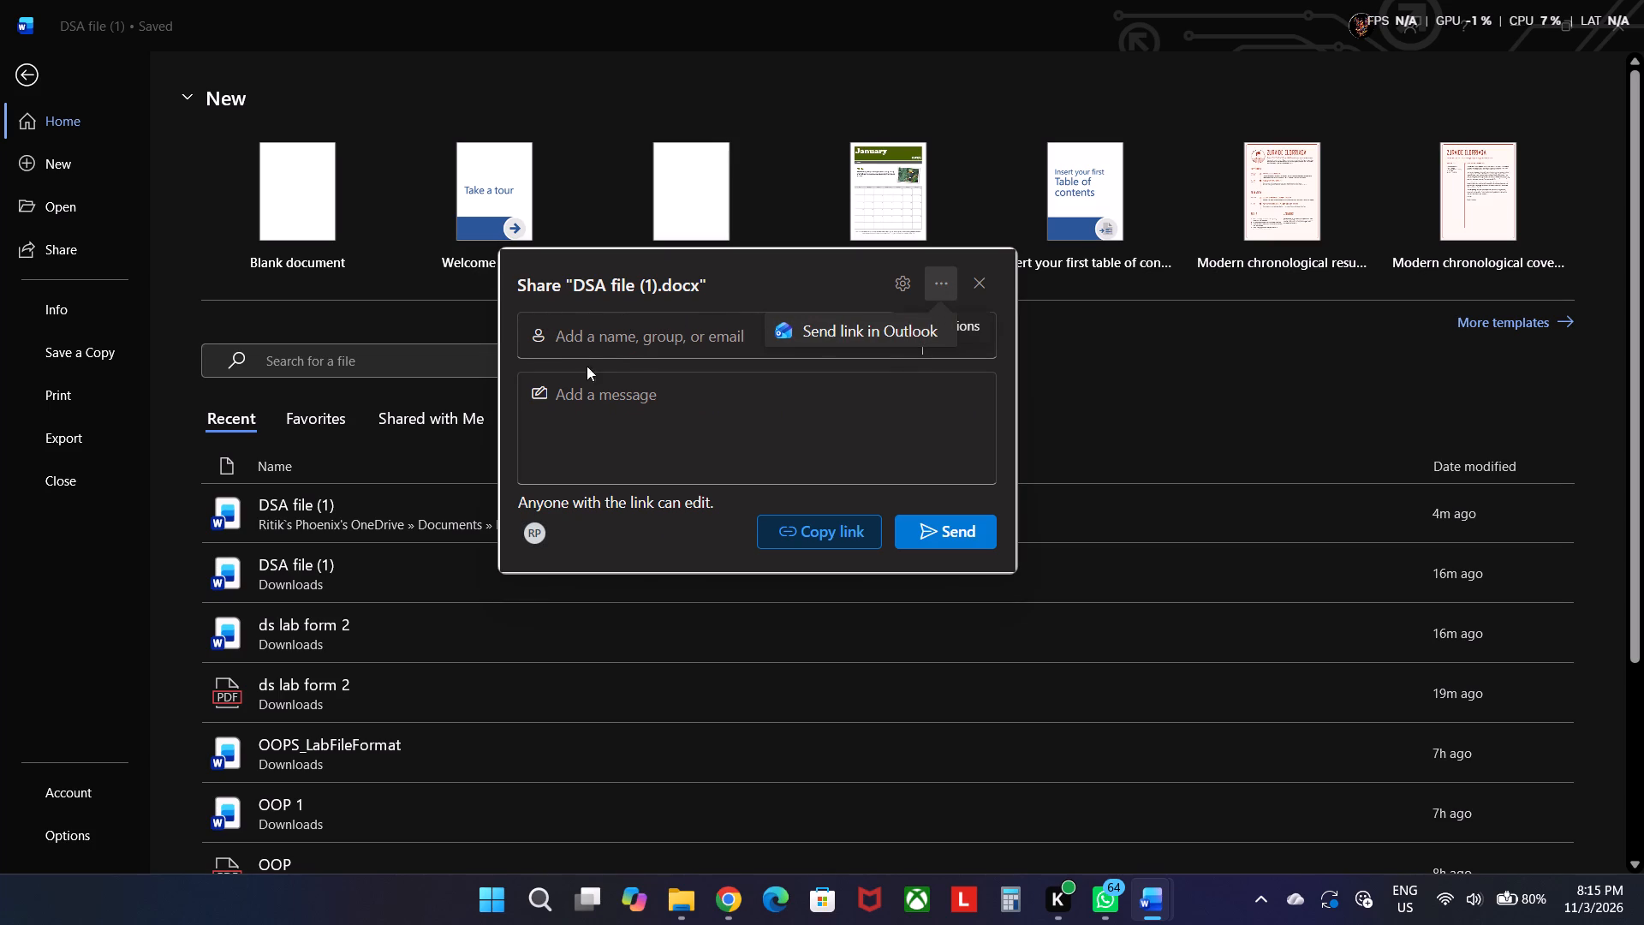
{"action": "left_click", "coordinate": [422, 333]}
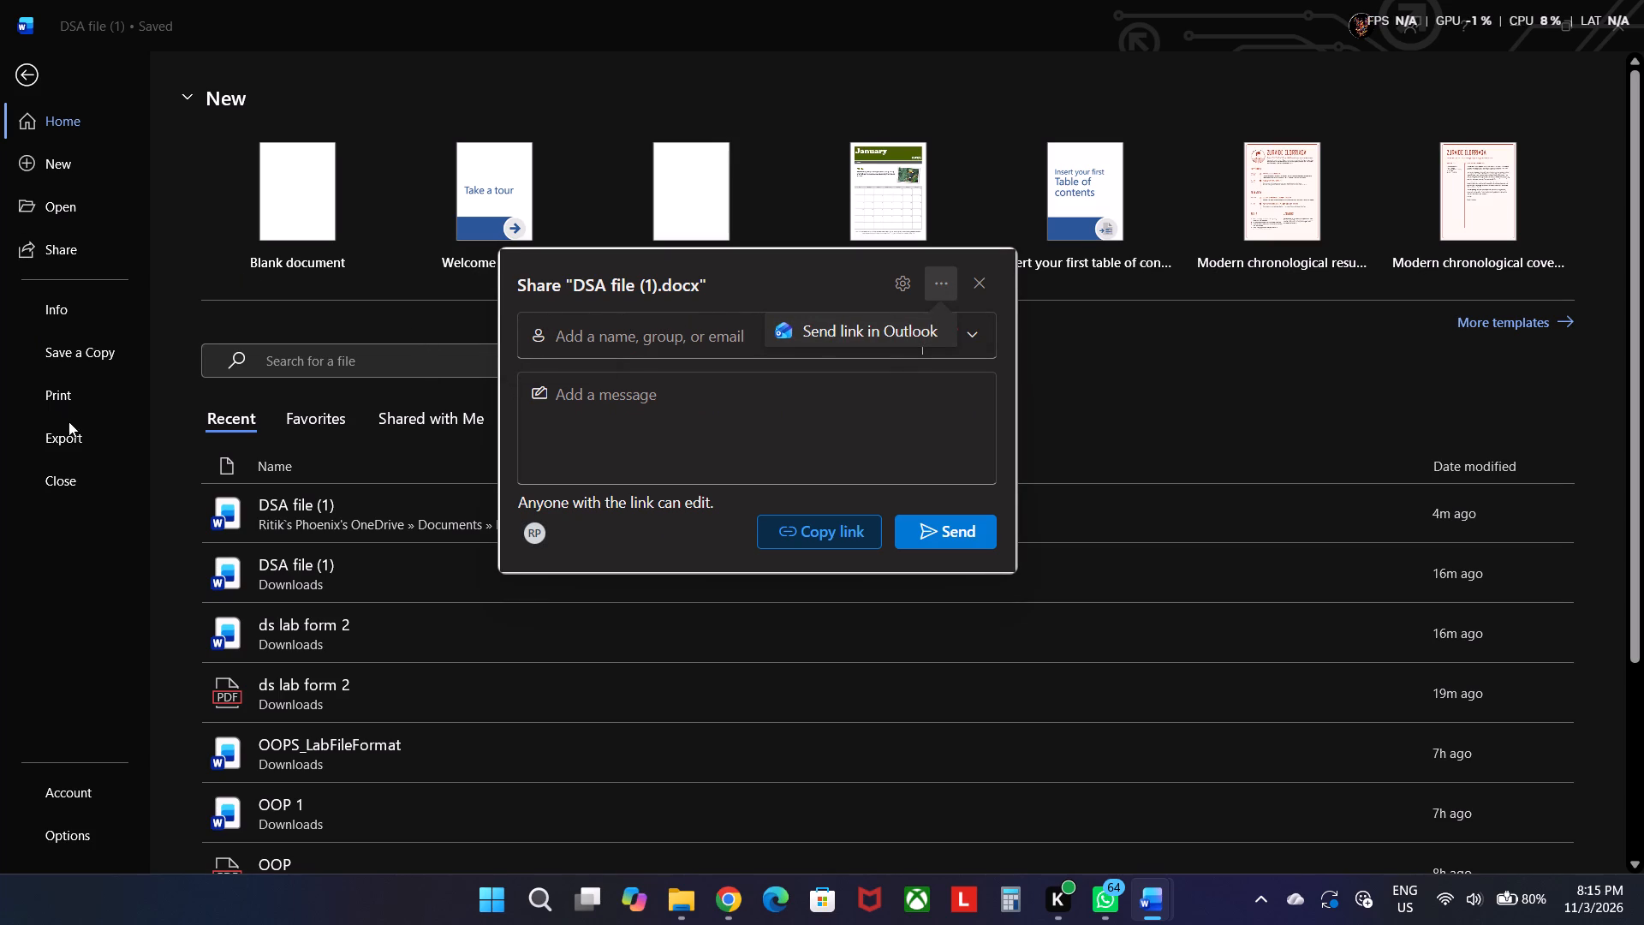
{"action": "left_click", "coordinate": [77, 416]}
{"action": "left_click", "coordinate": [981, 282]}
Review the print preview of DSA file (1) from the first experiment through to the final pages.
{"action": "left_click", "coordinate": [110, 403]}
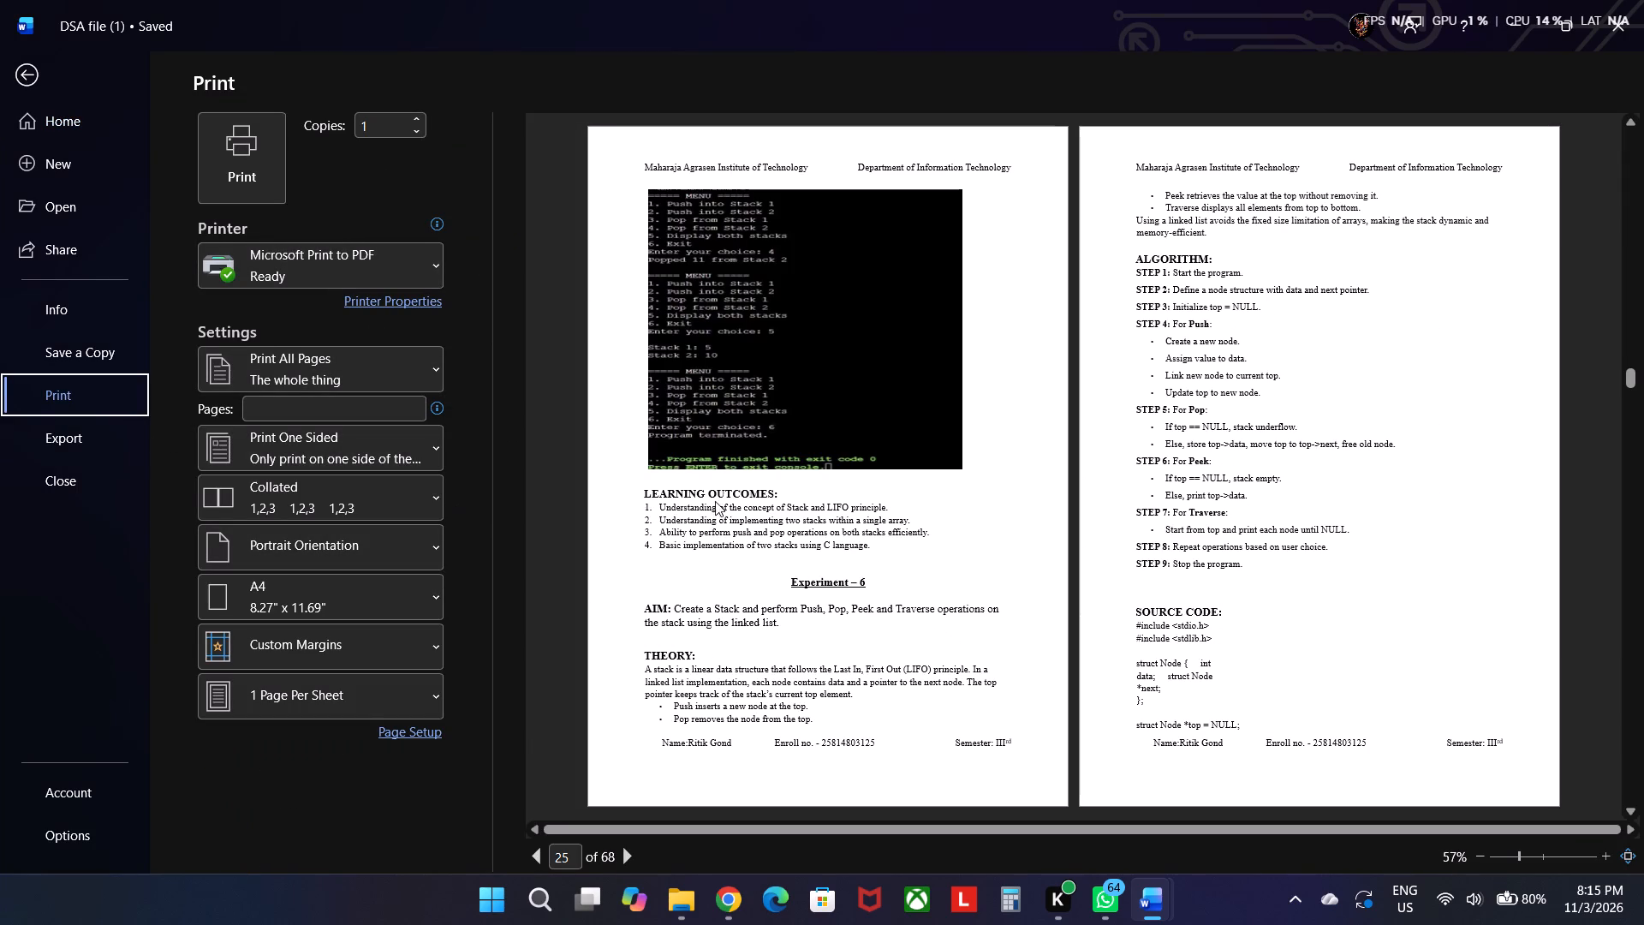
{"action": "scroll", "coordinate": [865, 558], "scroll_direction": "down", "scroll_amount": 10}
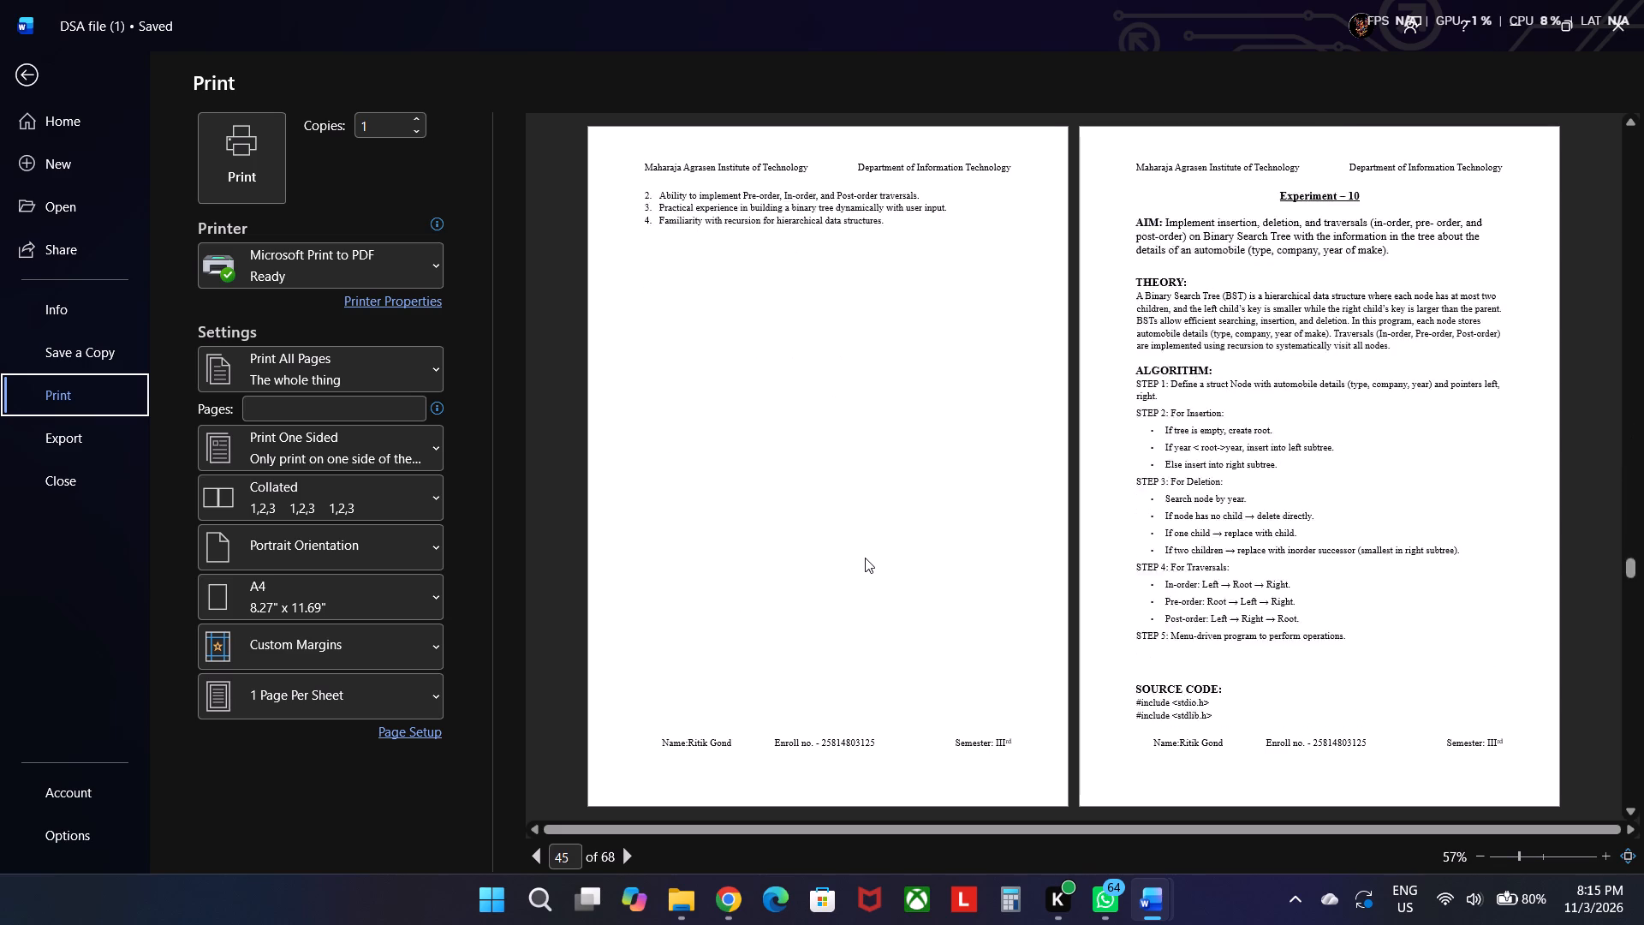
{"action": "scroll", "coordinate": [865, 558], "scroll_direction": "down", "scroll_amount": 14}
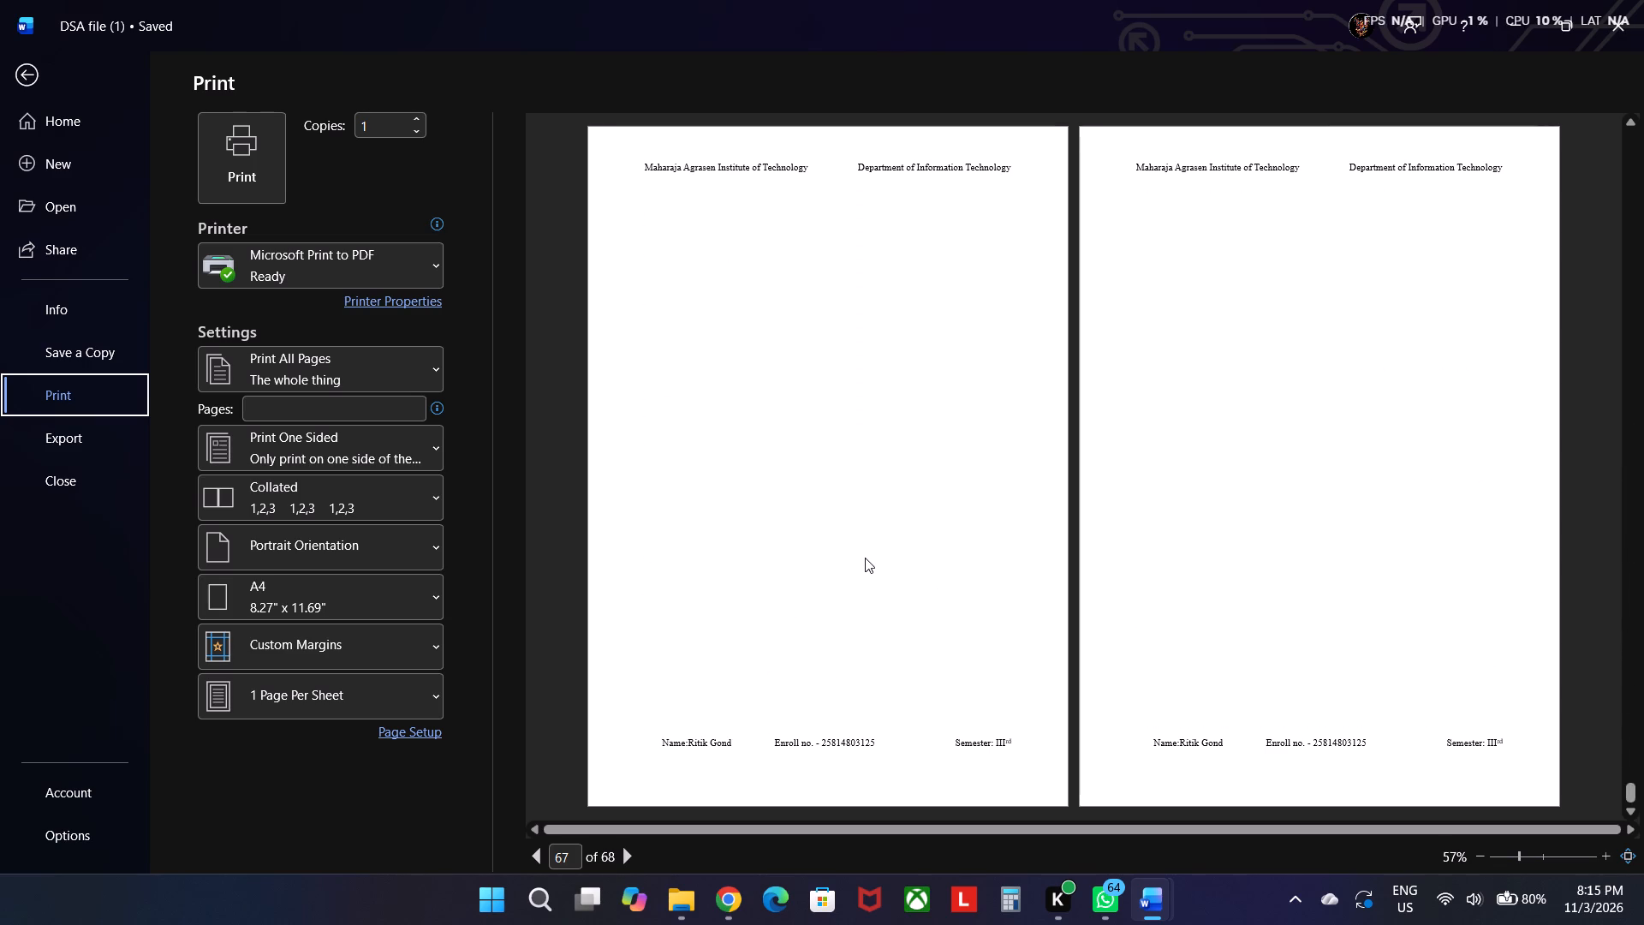
{"action": "scroll", "coordinate": [865, 558], "scroll_direction": "up", "scroll_amount": 20}
{"action": "scroll", "coordinate": [865, 558], "scroll_direction": "up", "scroll_amount": 6}
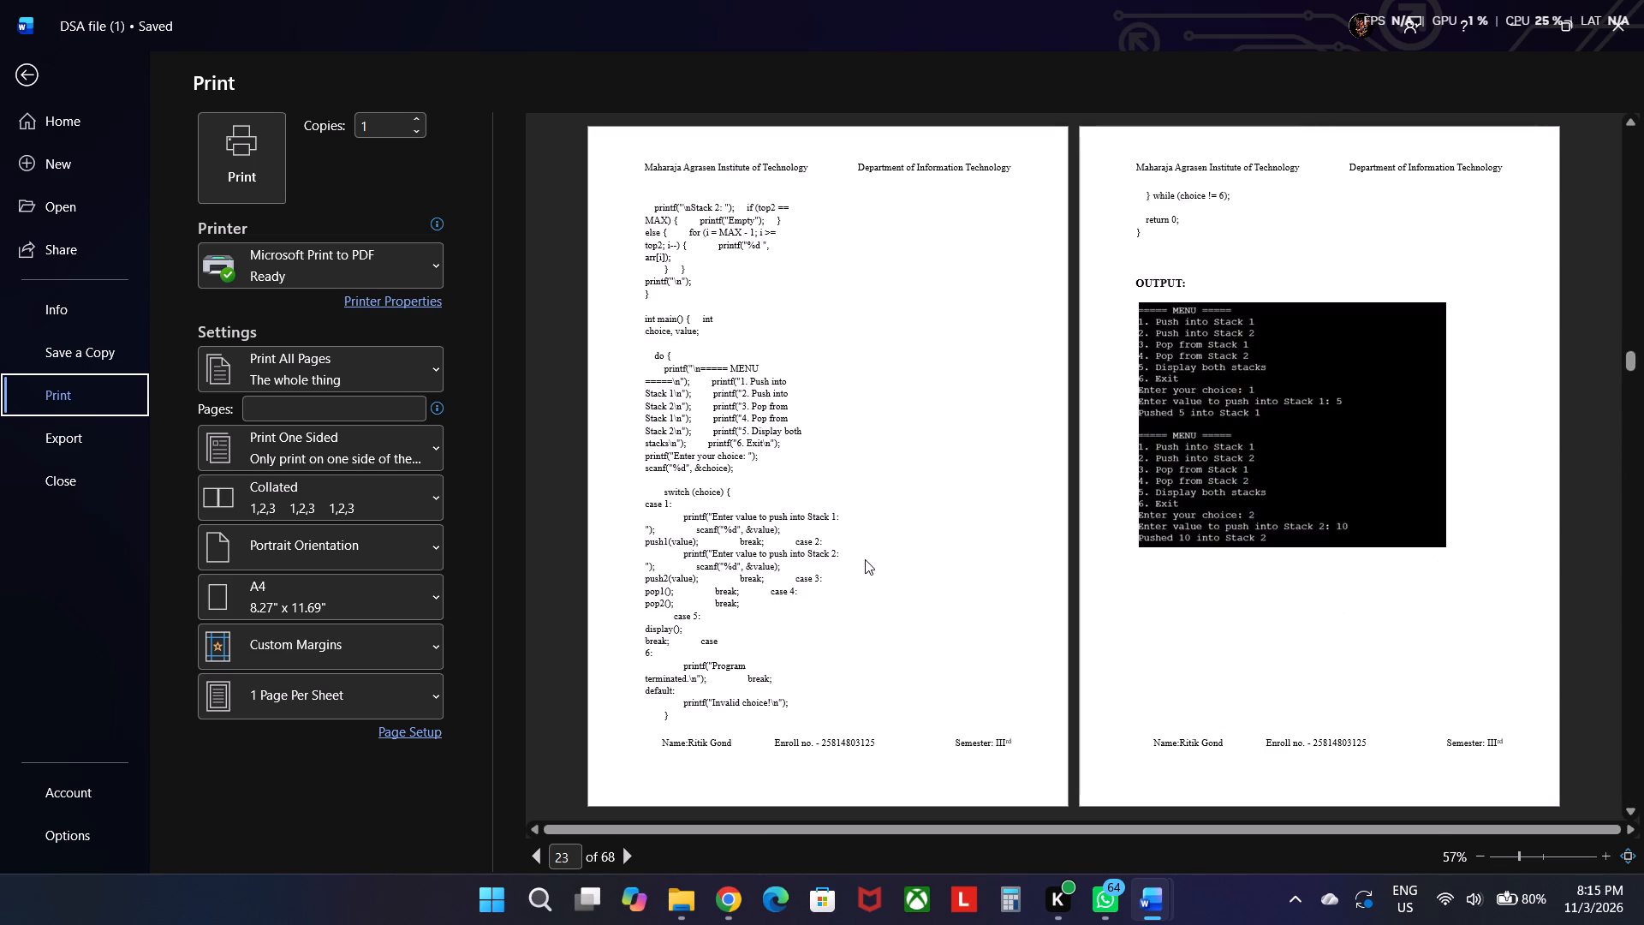
{"action": "scroll", "coordinate": [865, 559], "scroll_direction": "up", "scroll_amount": 12}
{"action": "scroll", "coordinate": [865, 560], "scroll_direction": "up", "scroll_amount": 12}
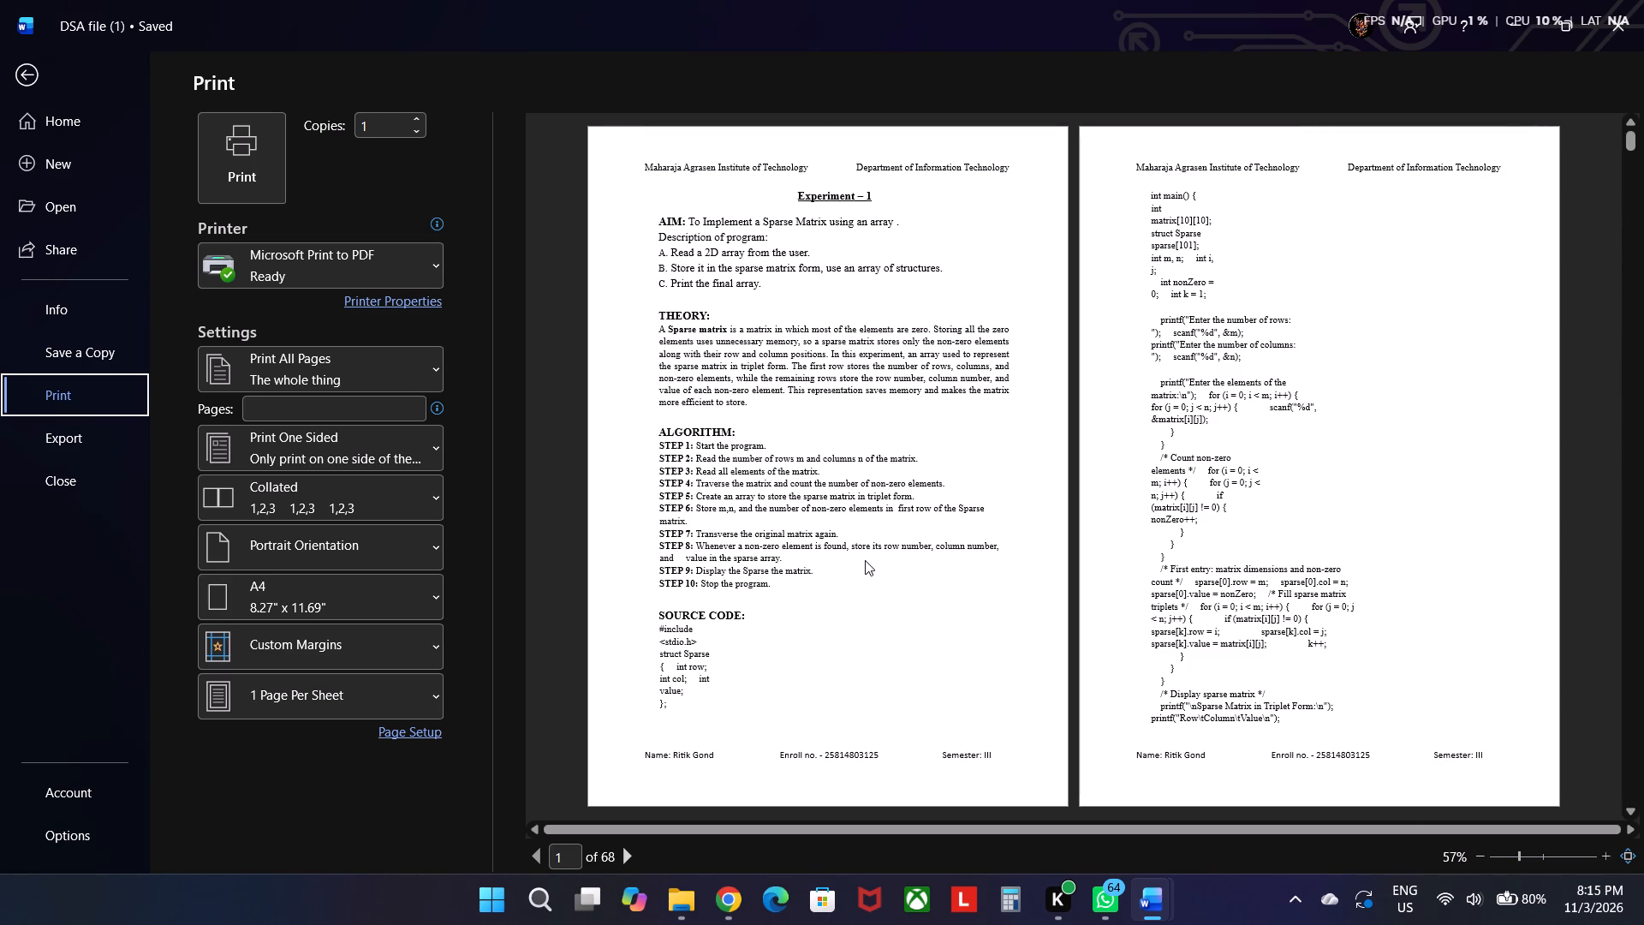
{"action": "scroll", "coordinate": [865, 560], "scroll_direction": "up", "scroll_amount": 1}
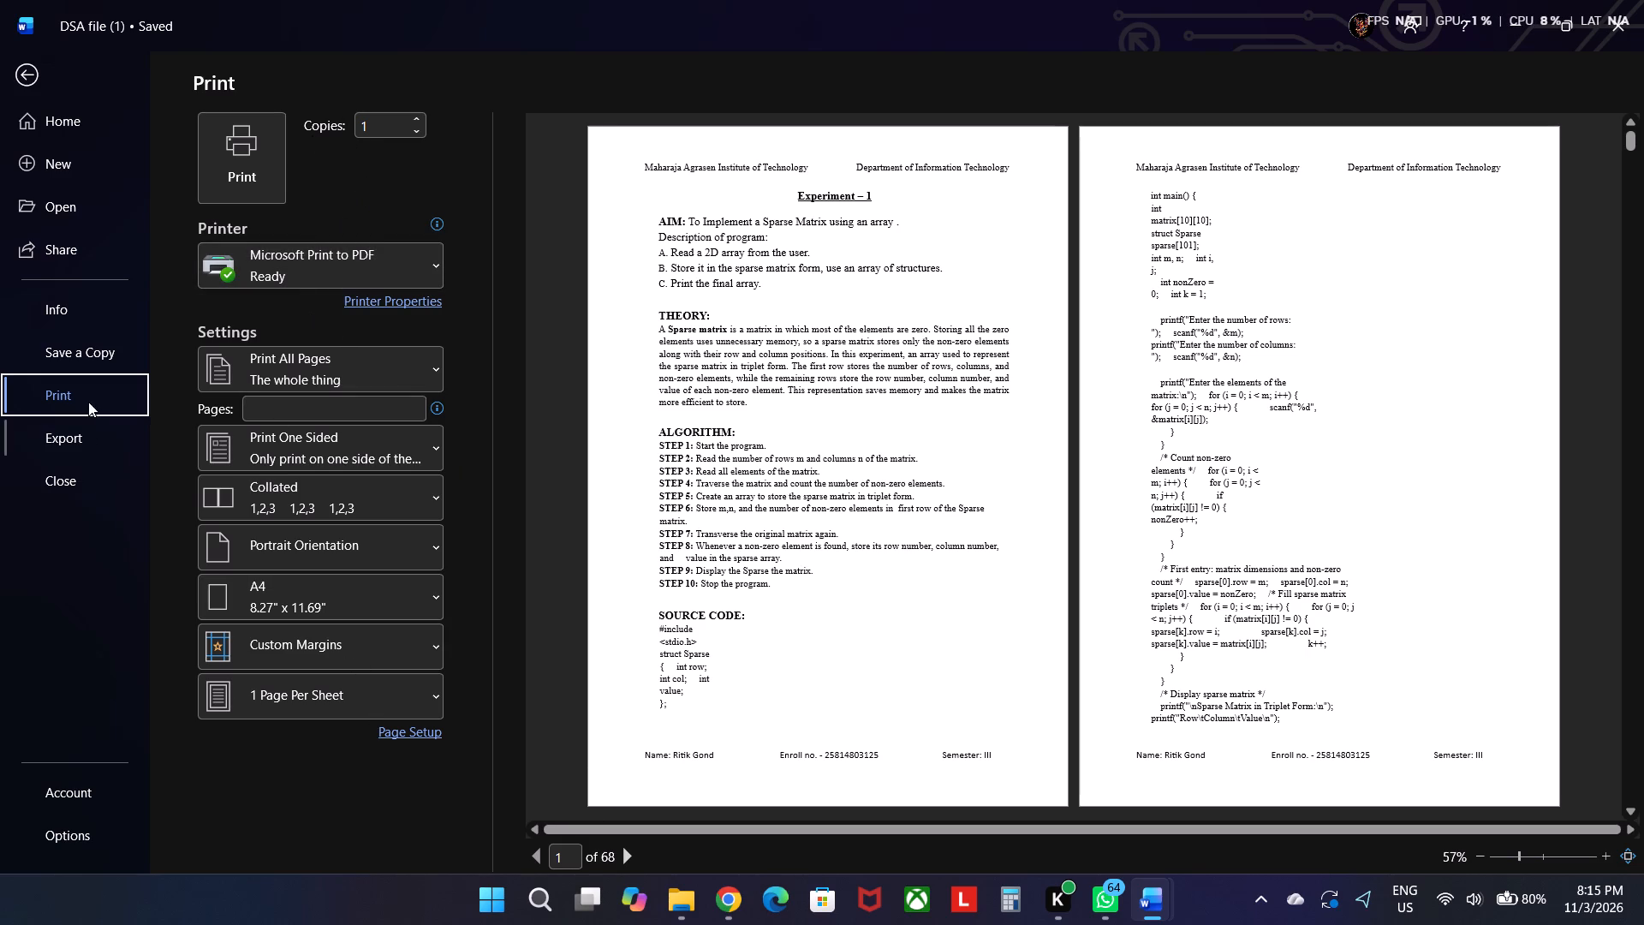
{"action": "scroll", "coordinate": [592, 636], "scroll_direction": "down", "scroll_amount": 4}
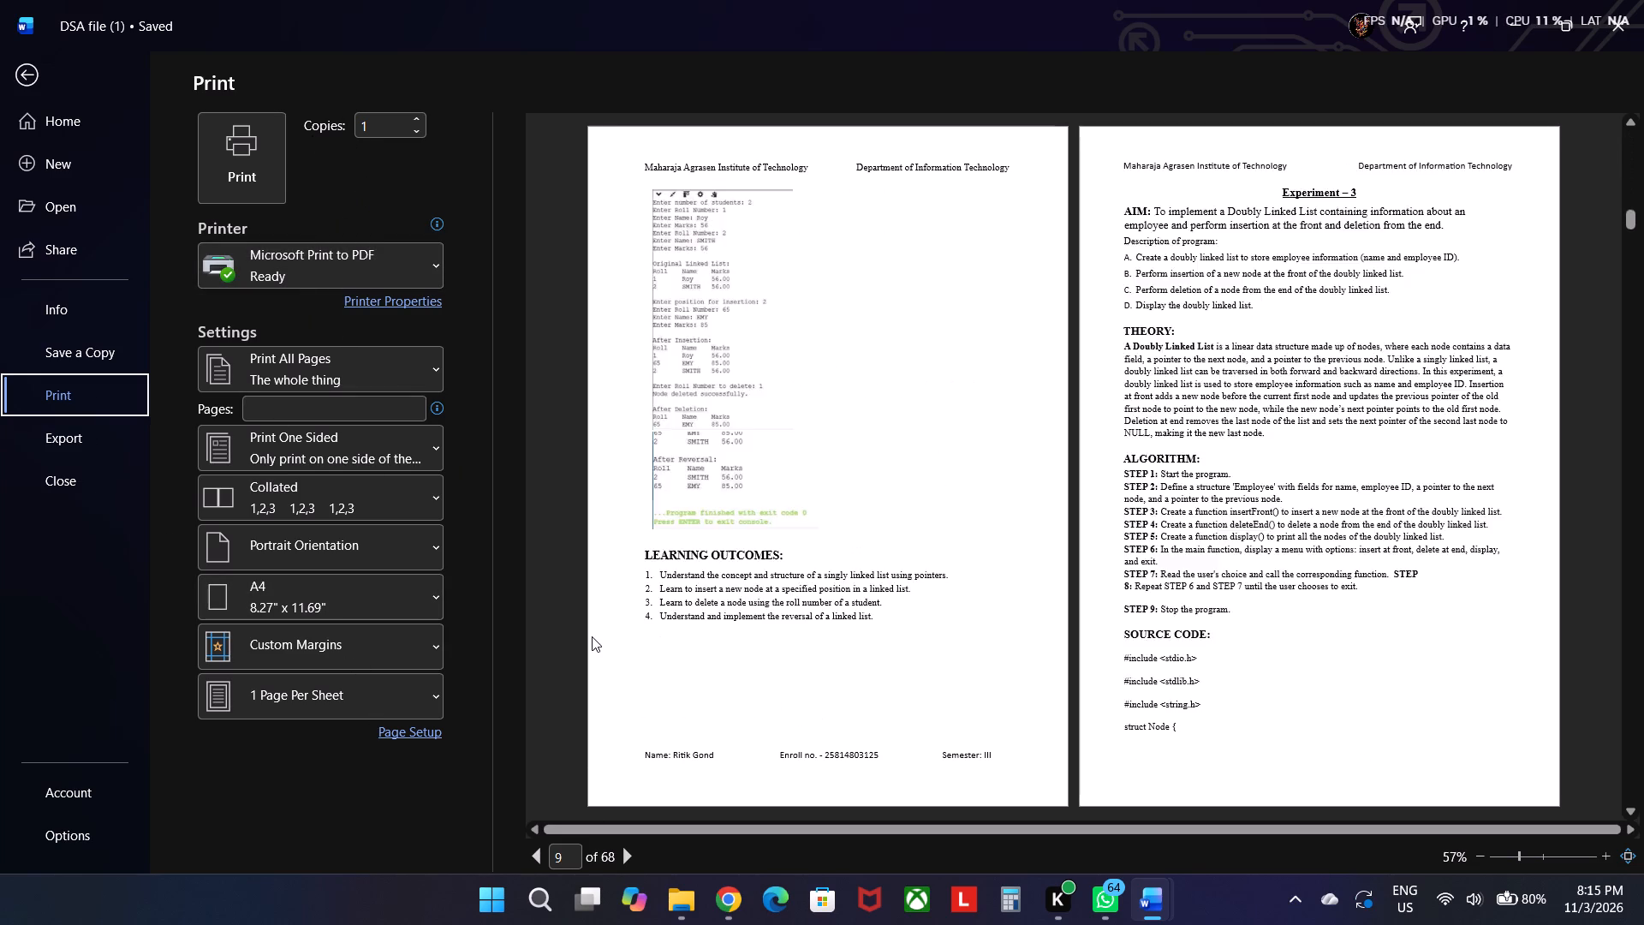
{"action": "scroll", "coordinate": [592, 636], "scroll_direction": "down", "scroll_amount": 18}
{"action": "scroll", "coordinate": [592, 638], "scroll_direction": "down", "scroll_amount": 11}
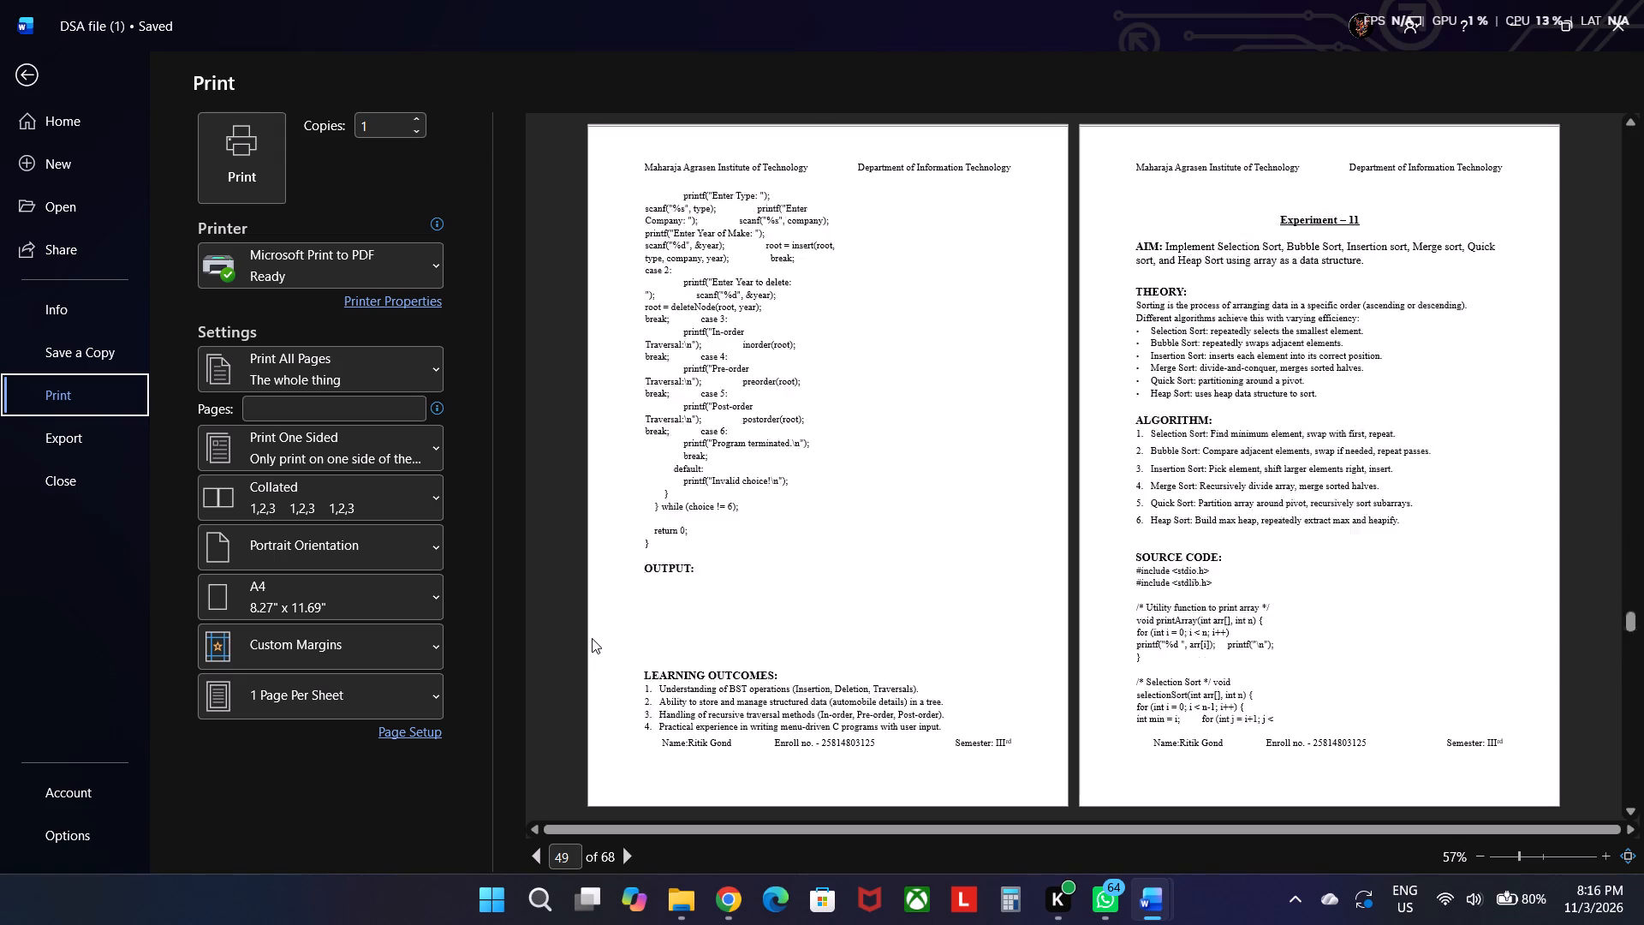
{"action": "scroll", "coordinate": [592, 638], "scroll_direction": "down", "scroll_amount": 15}
{"action": "scroll", "coordinate": [609, 595], "scroll_direction": "up", "scroll_amount": 14}
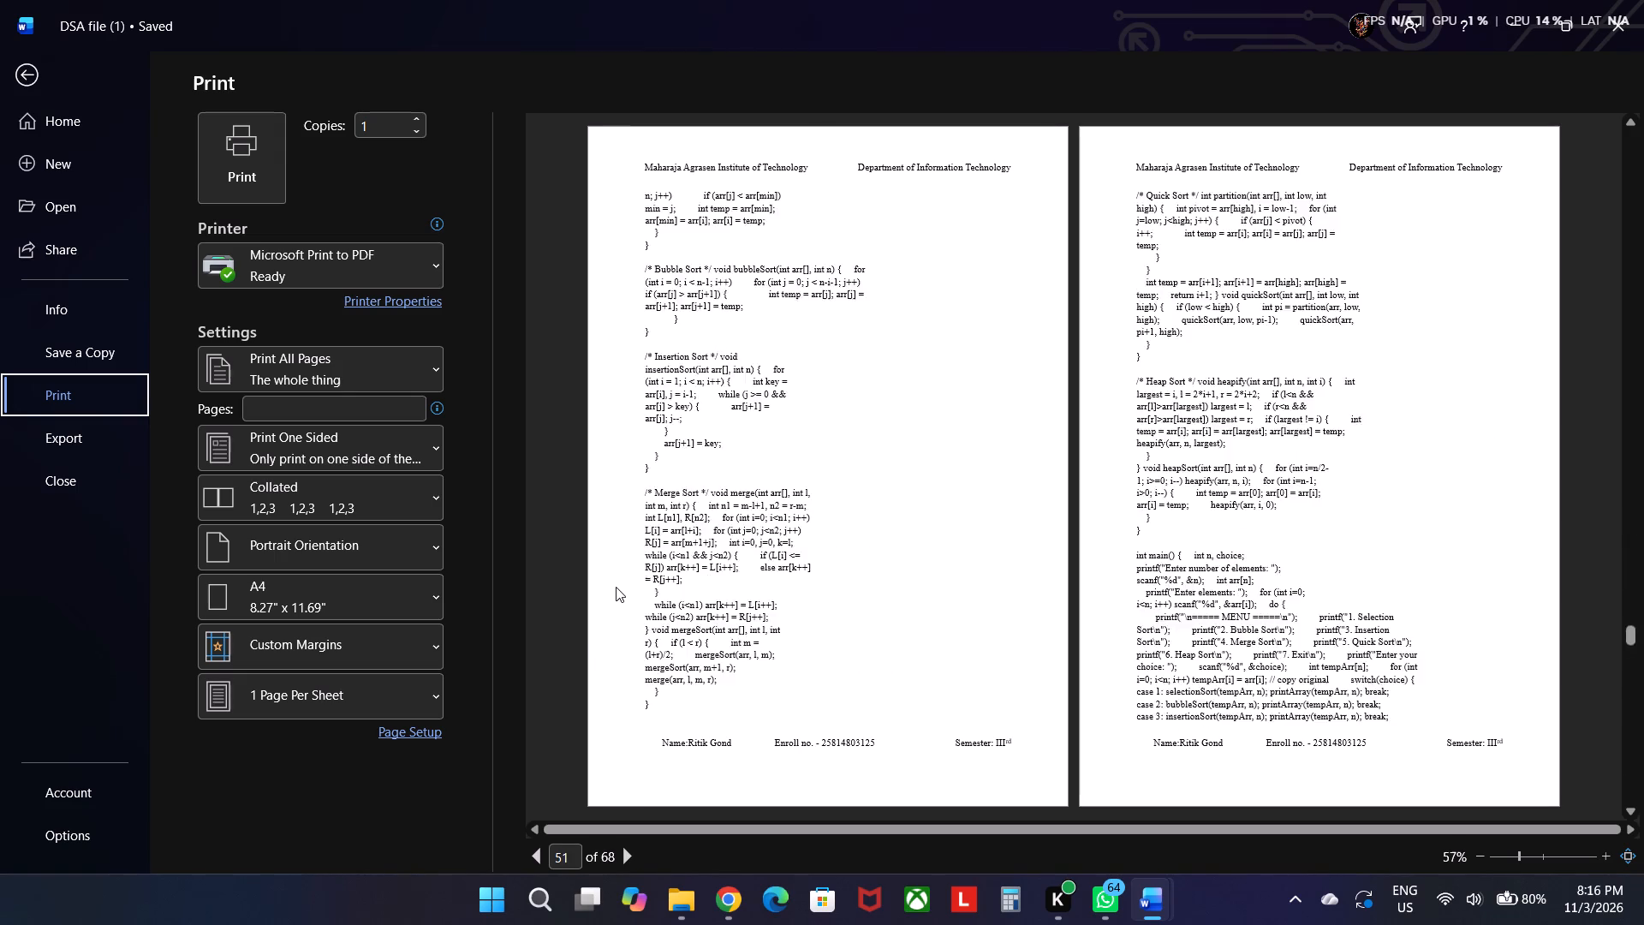
{"action": "scroll", "coordinate": [616, 587], "scroll_direction": "up", "scroll_amount": 20}
{"action": "scroll", "coordinate": [616, 587], "scroll_direction": "up", "scroll_amount": 20}
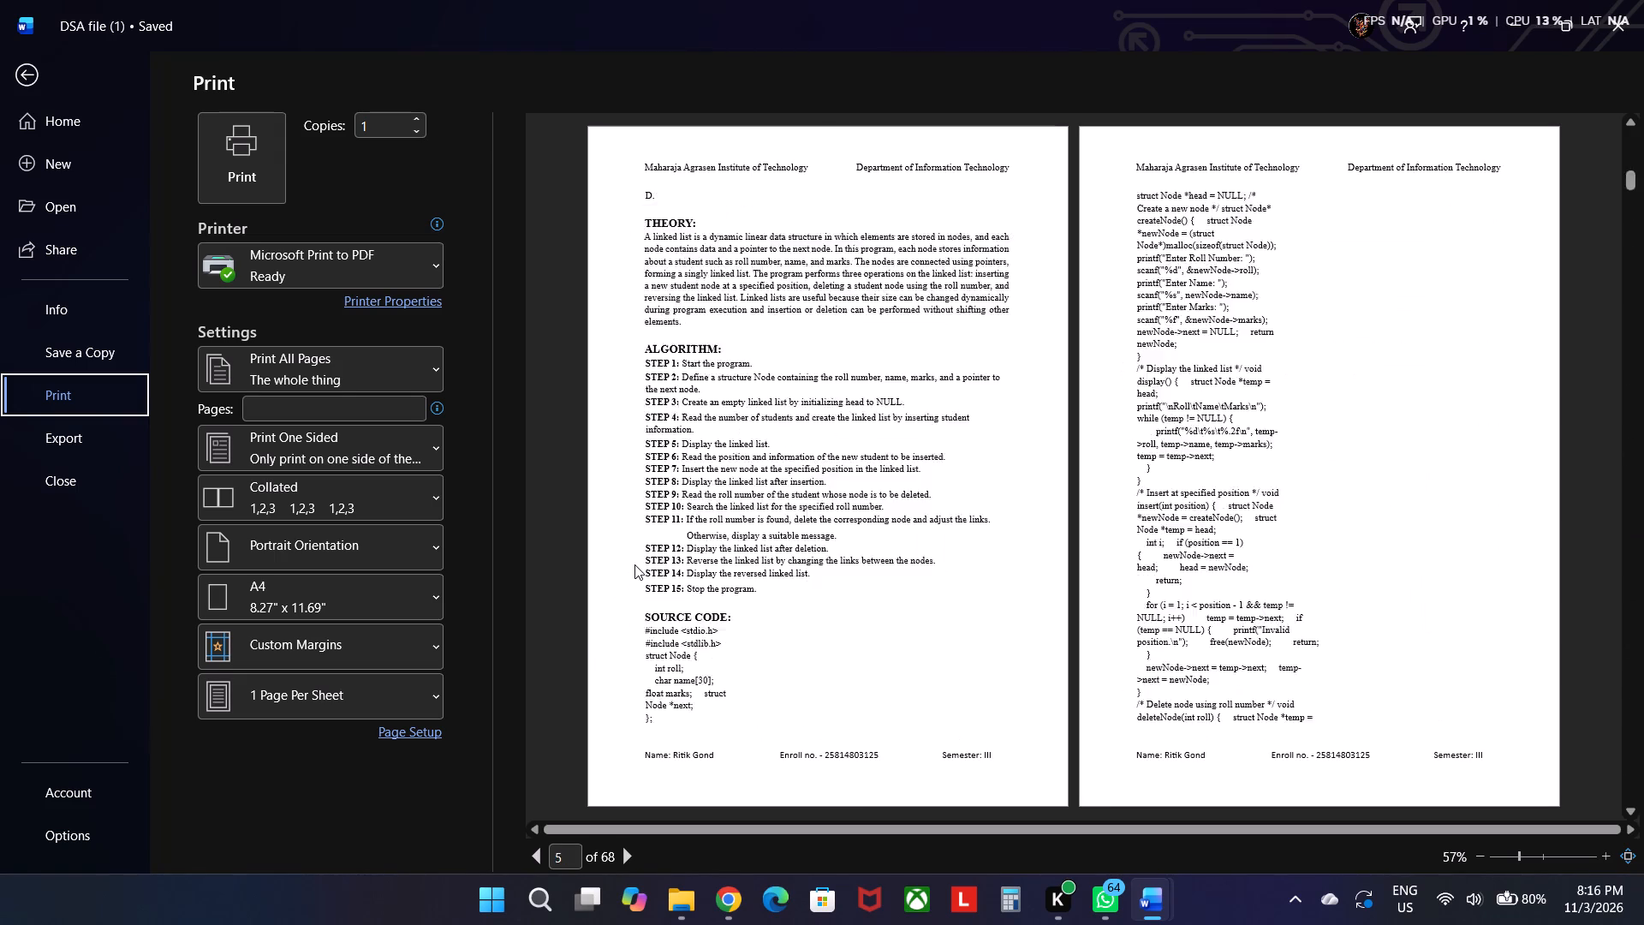
{"action": "scroll", "coordinate": [634, 564], "scroll_direction": "up", "scroll_amount": 10}
{"action": "scroll", "coordinate": [637, 561], "scroll_direction": "down", "scroll_amount": 18}
{"action": "scroll", "coordinate": [640, 554], "scroll_direction": "up", "scroll_amount": 7}
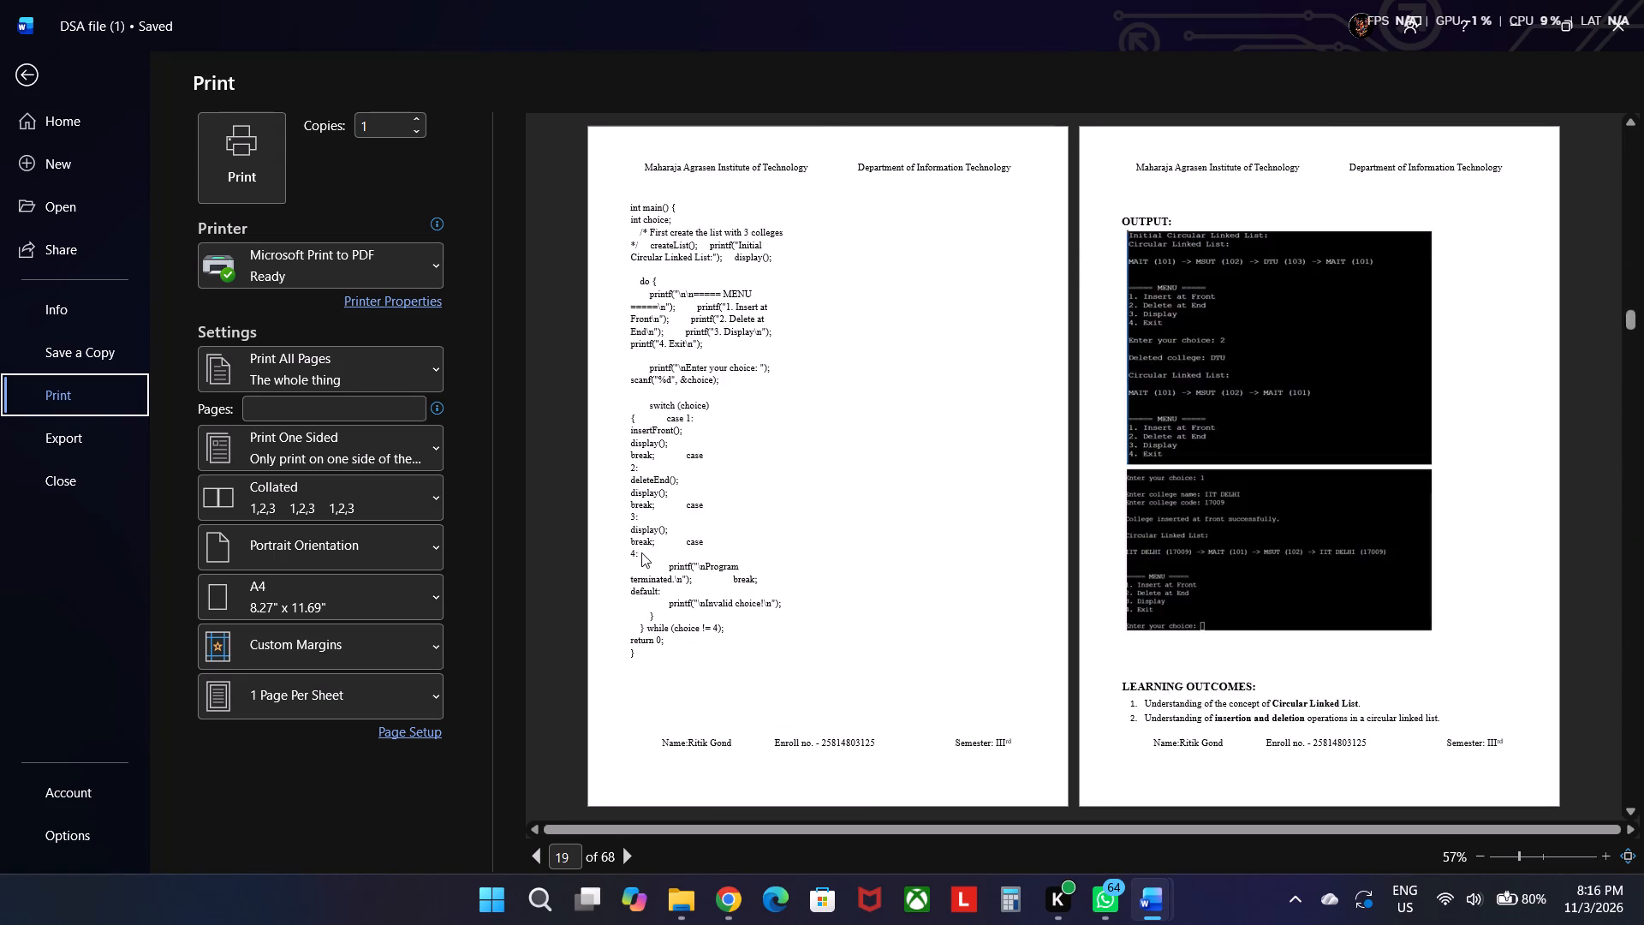
{"action": "scroll", "coordinate": [641, 552], "scroll_direction": "up", "scroll_amount": 16}
{"action": "scroll", "coordinate": [644, 547], "scroll_direction": "up", "scroll_amount": 5}
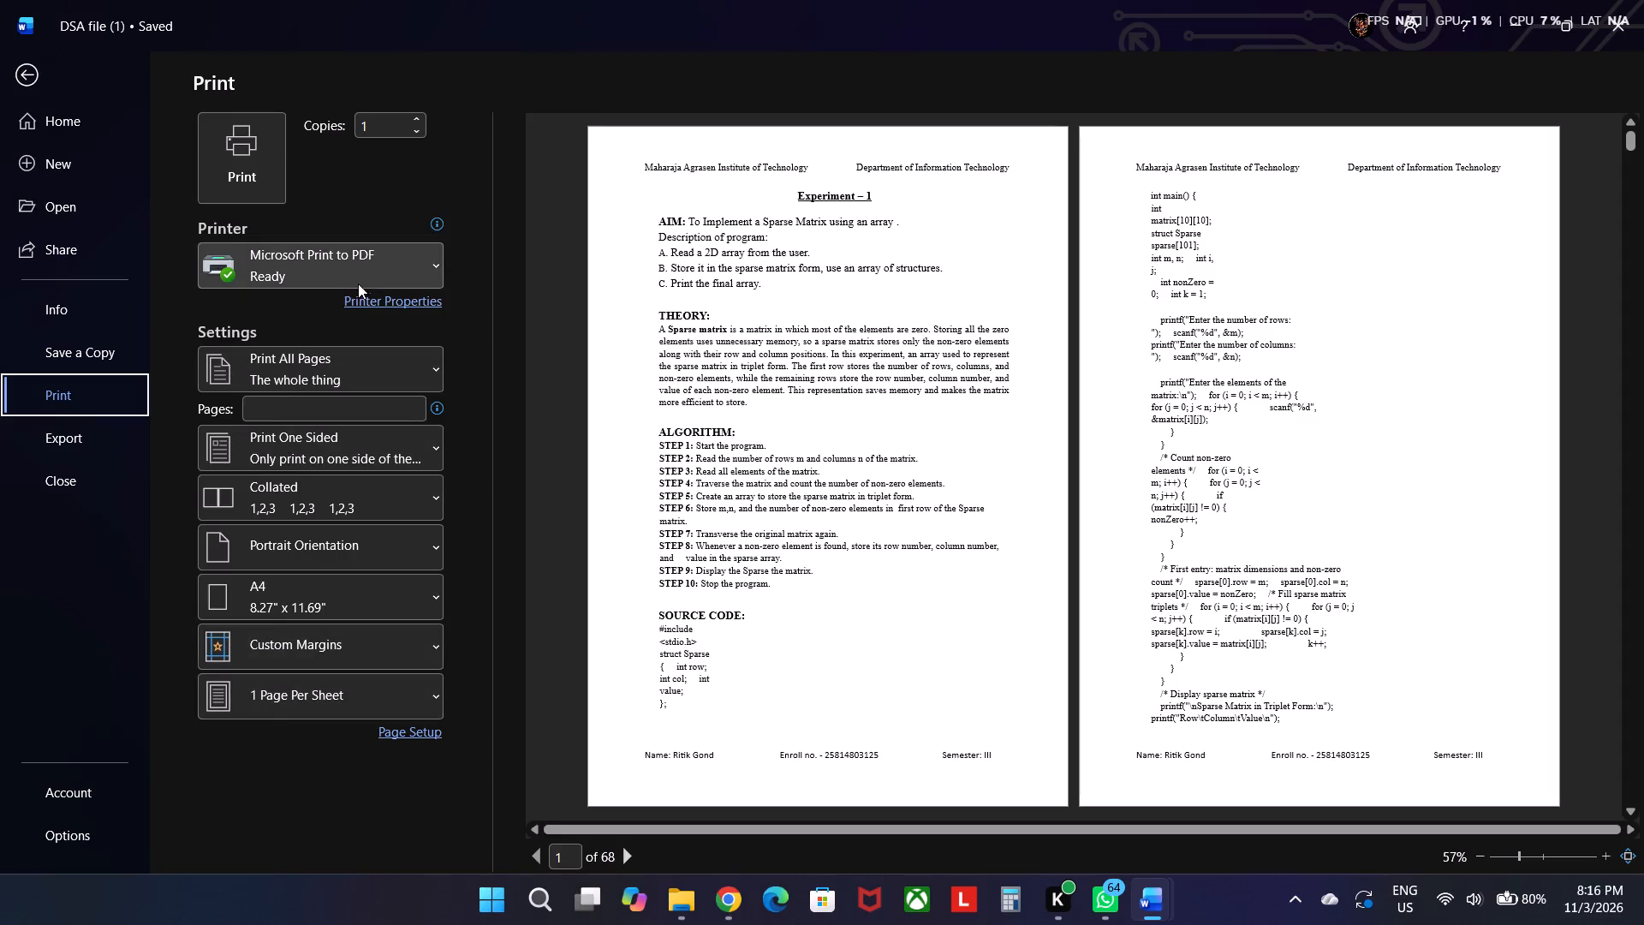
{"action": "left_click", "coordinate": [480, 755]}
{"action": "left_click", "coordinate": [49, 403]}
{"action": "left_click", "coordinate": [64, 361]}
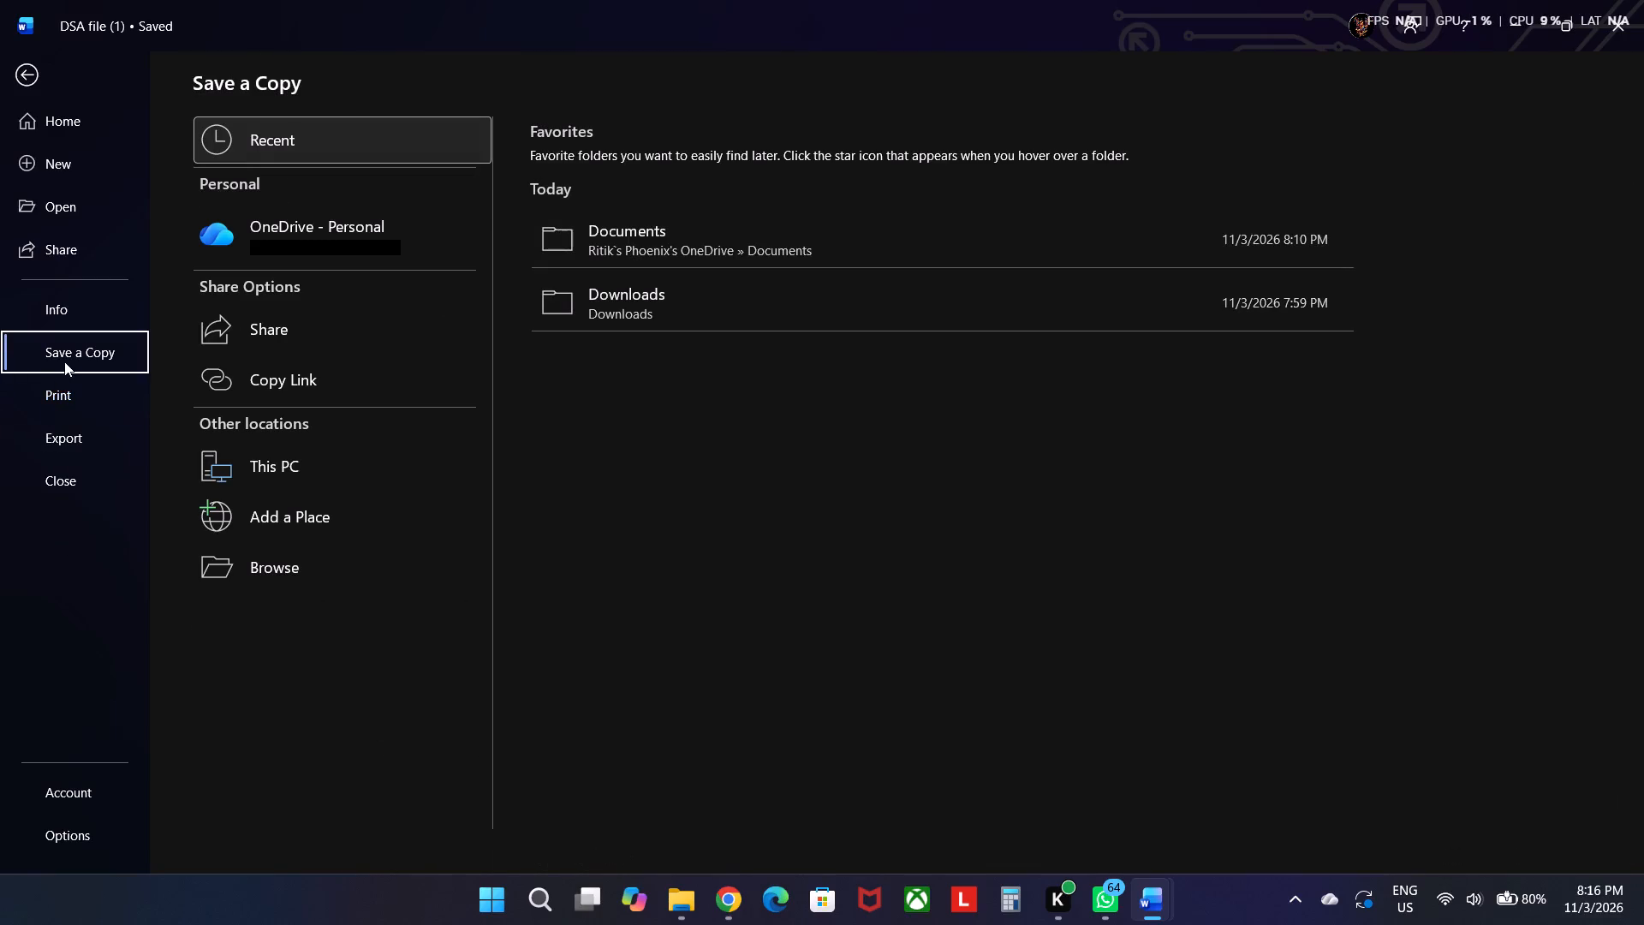
Print all pages of the document with Microsoft Print to PDF, saving the output in Downloads as "ds lab fileee".
{"action": "left_click", "coordinate": [86, 402]}
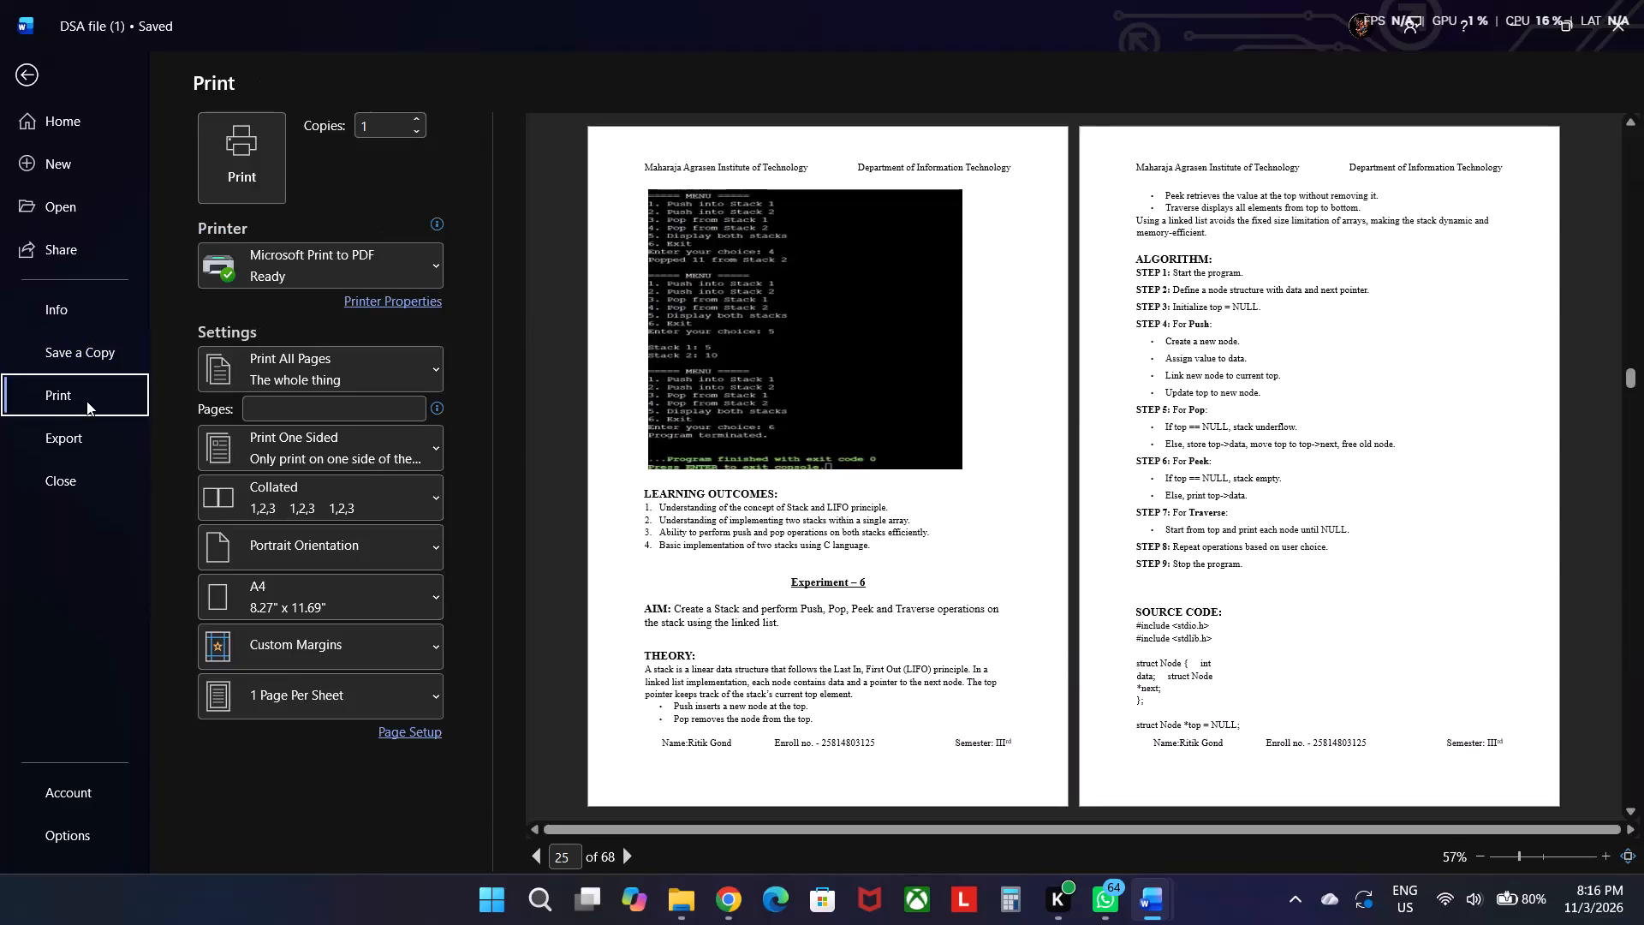
{"action": "left_click", "coordinate": [283, 264]}
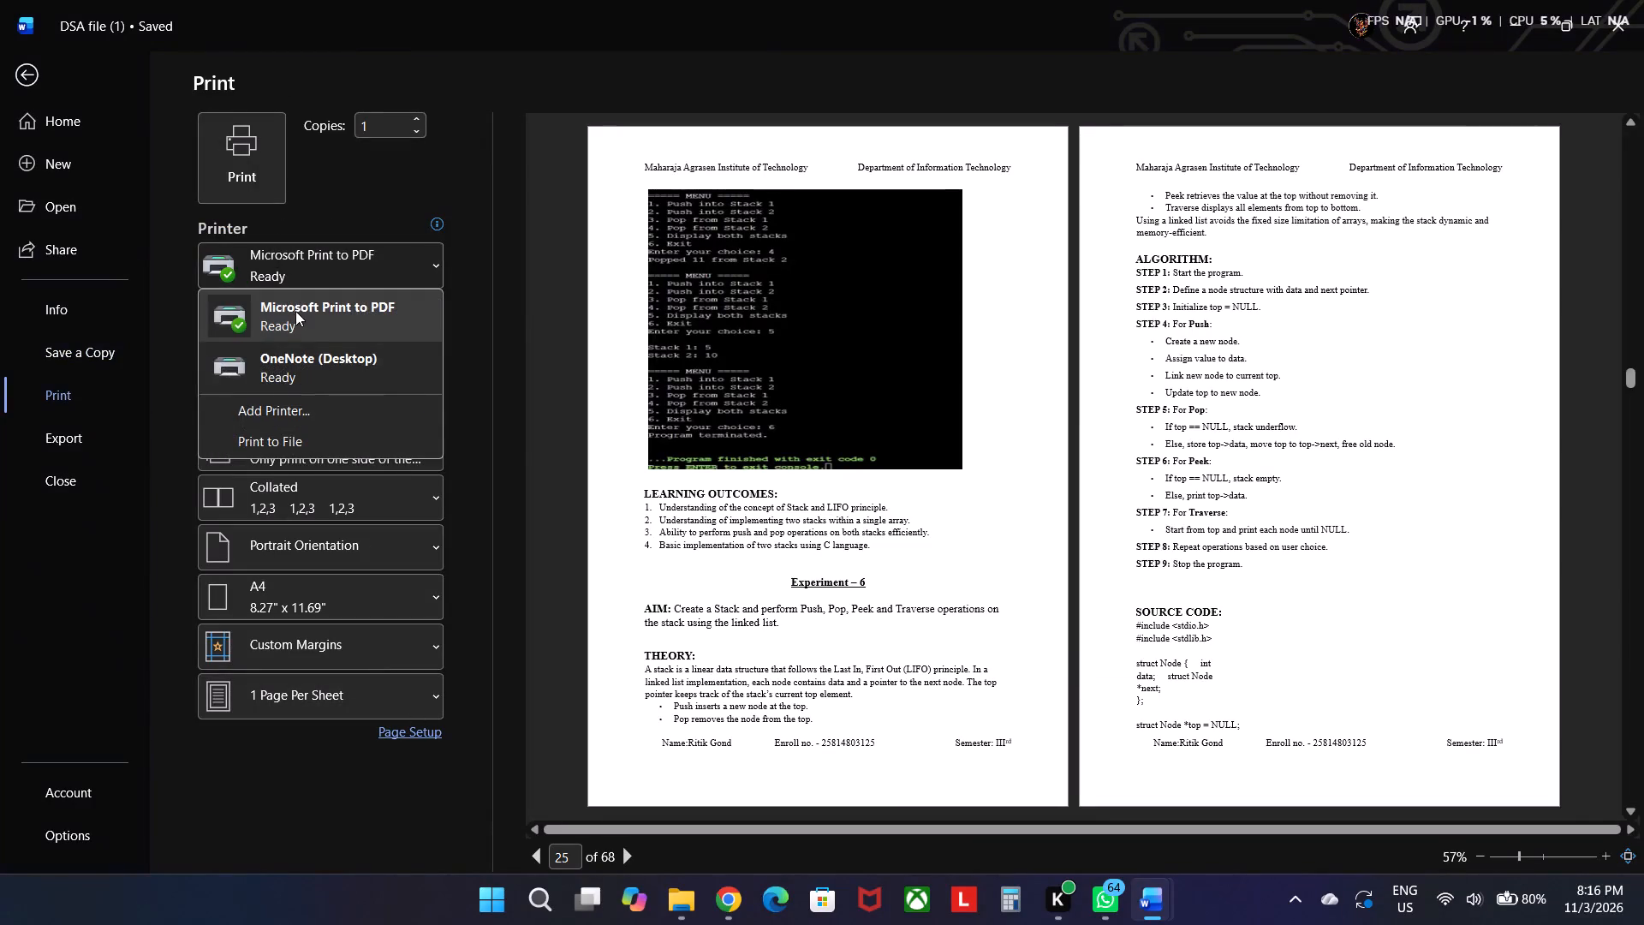
{"action": "left_click", "coordinate": [296, 323]}
{"action": "left_click", "coordinate": [341, 756]}
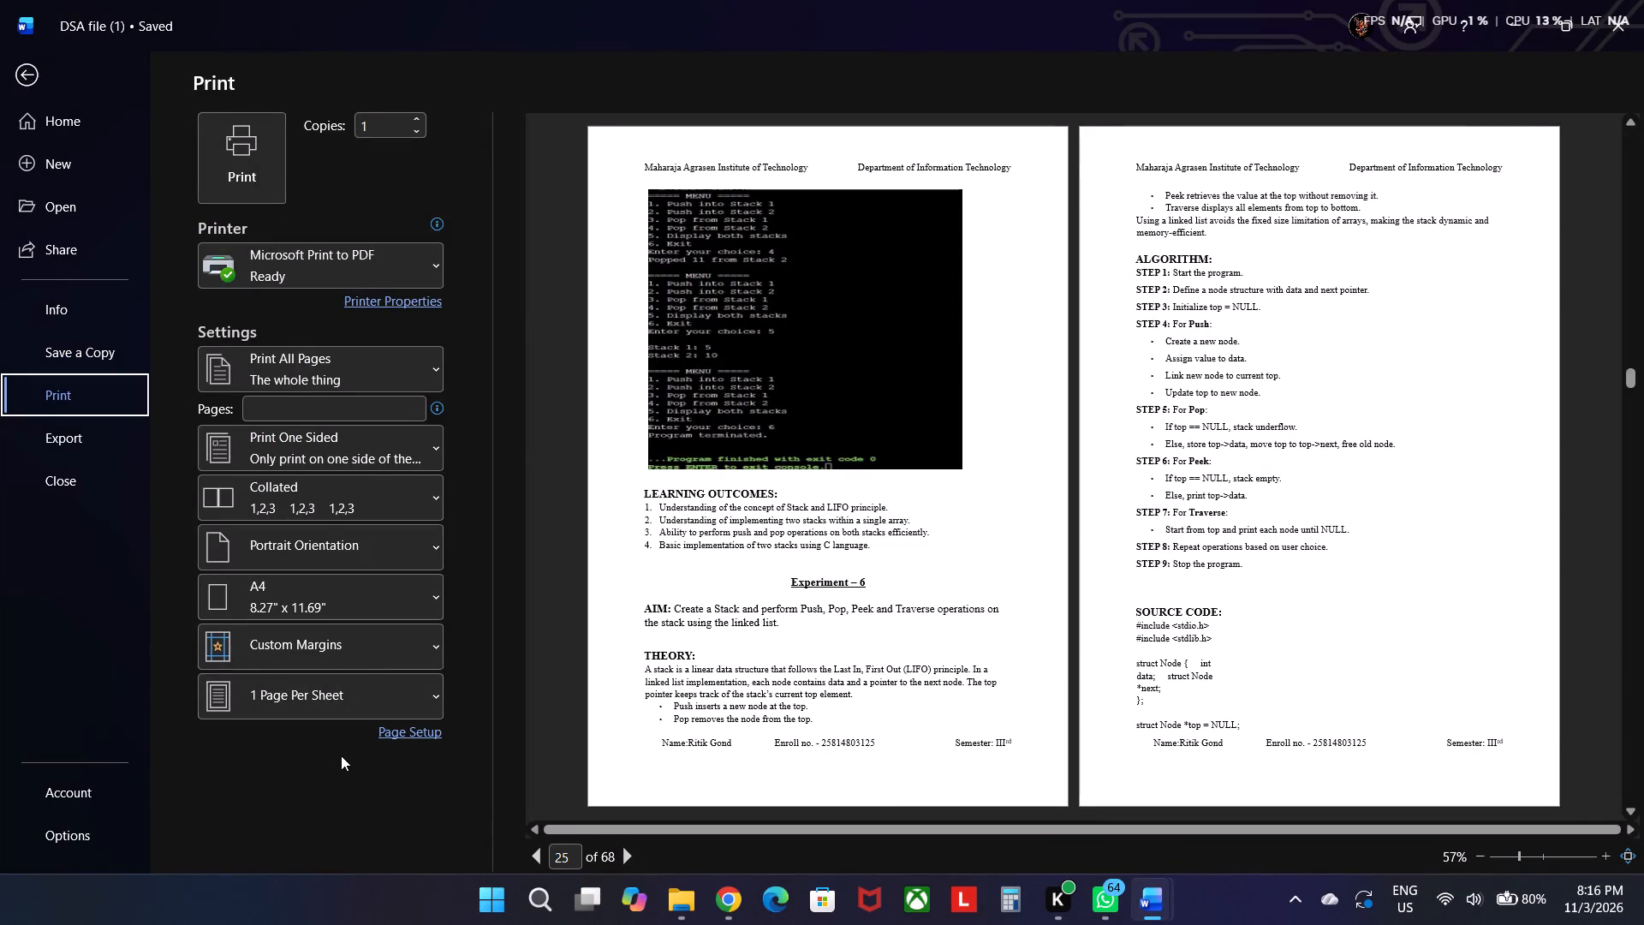
{"action": "key", "text": "Return"}
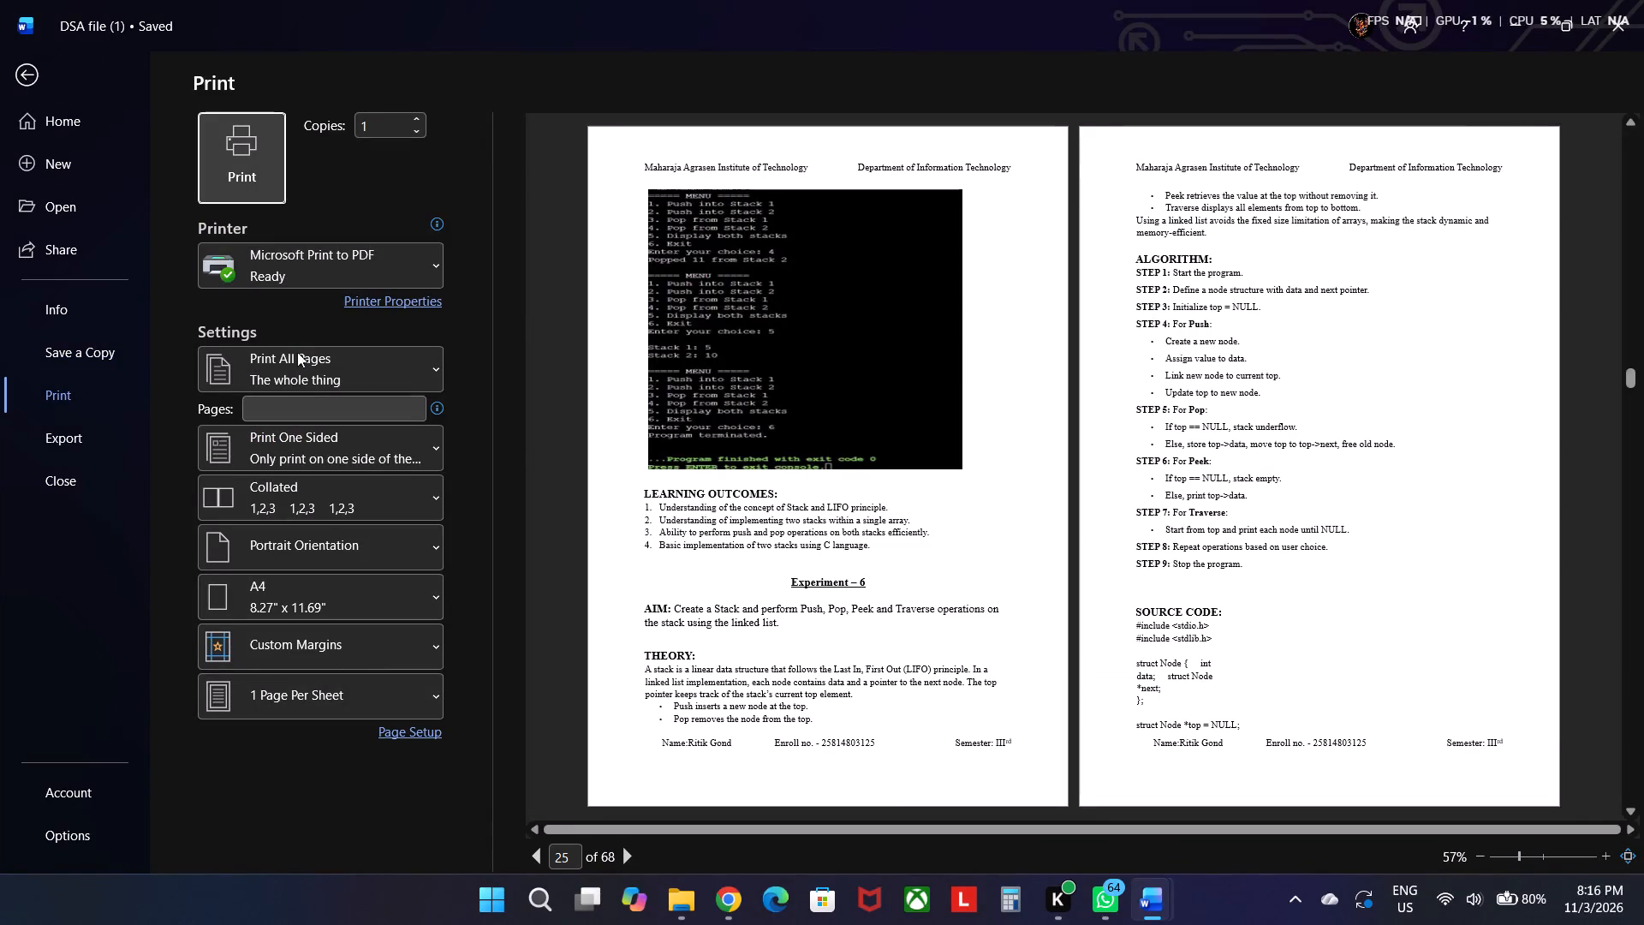
{"action": "left_click", "coordinate": [234, 190]}
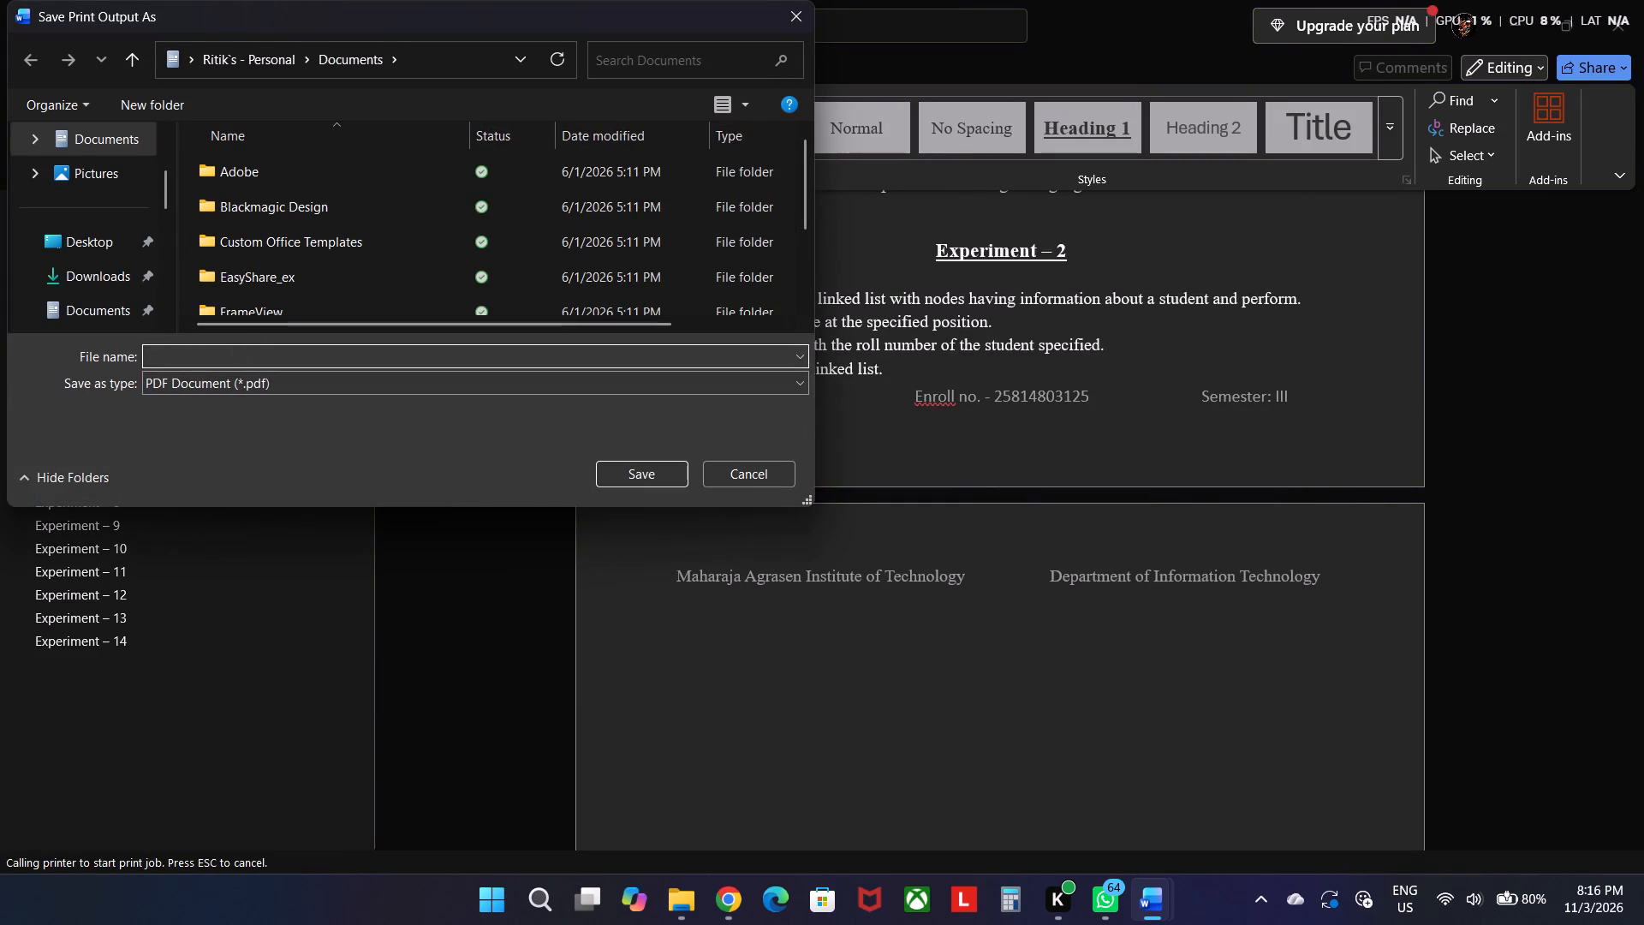
{"action": "left_click", "coordinate": [110, 284]}
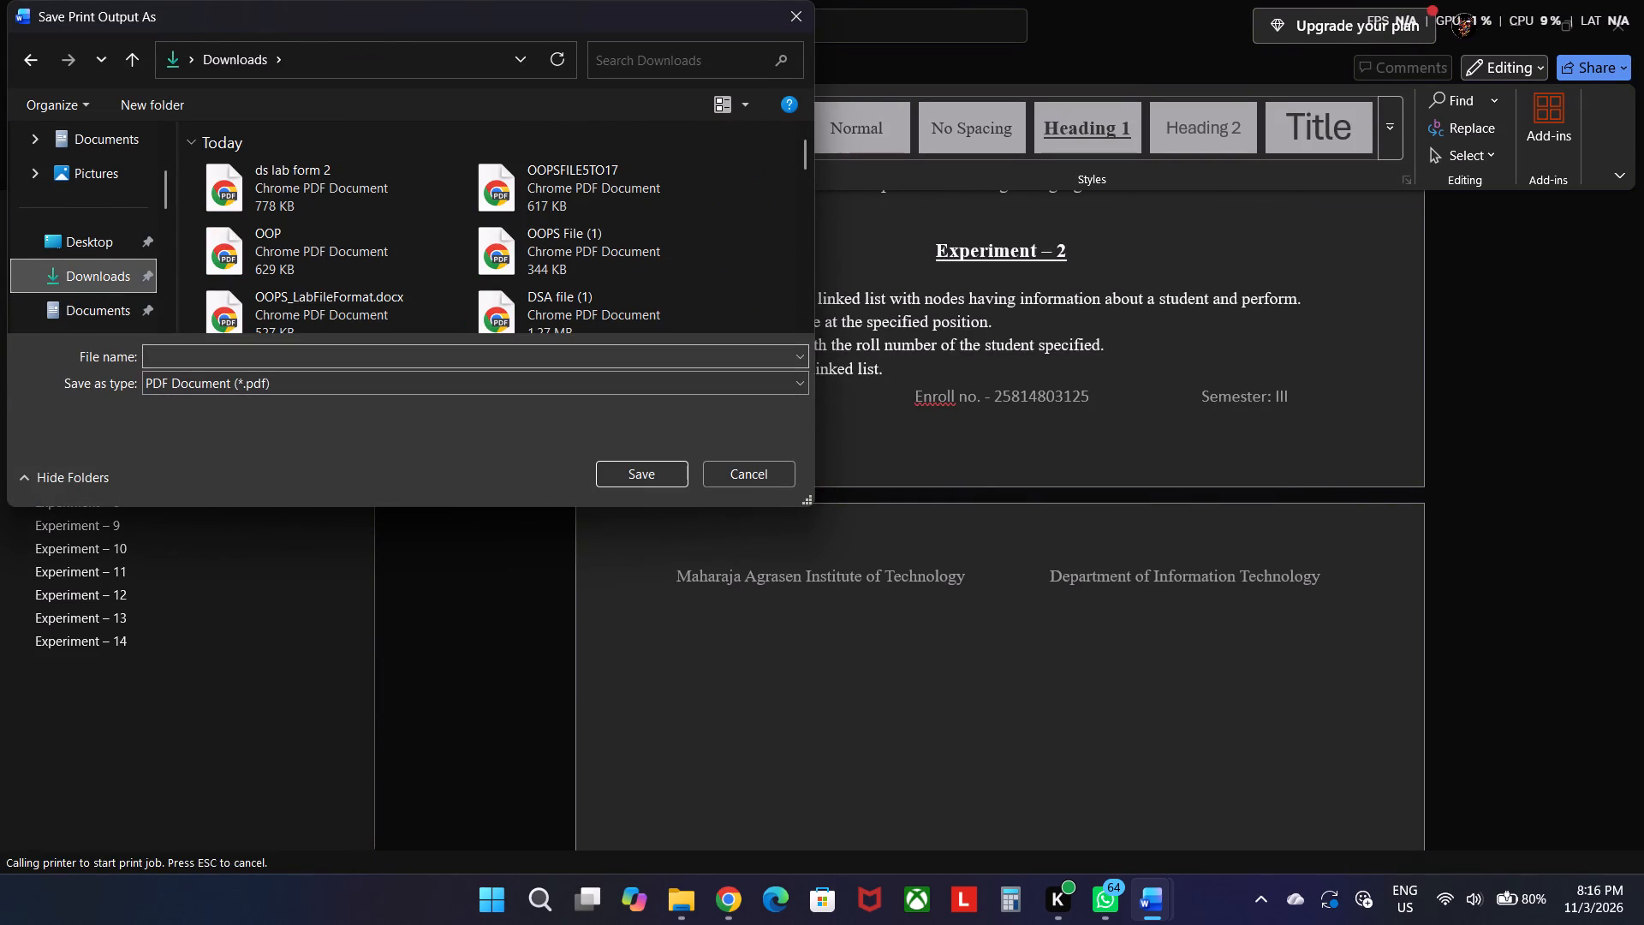
{"action": "type", "text": "ds"}
{"action": "key", "text": "space"}
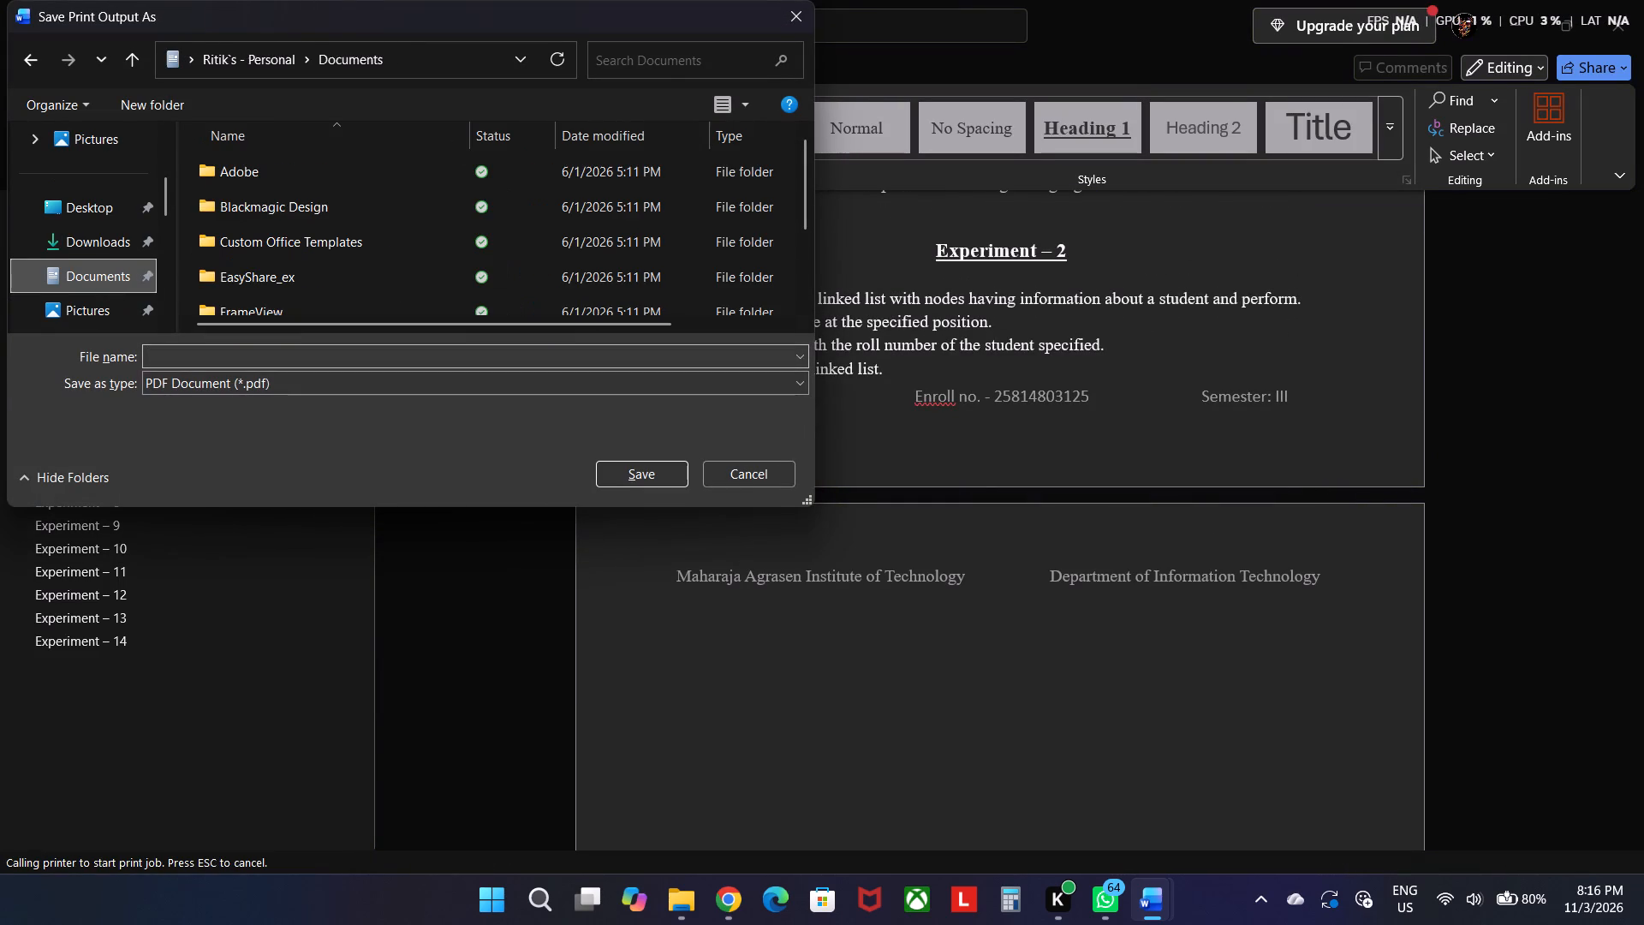
{"action": "left_click", "coordinate": [80, 241]}
{"action": "left_click", "coordinate": [171, 361]}
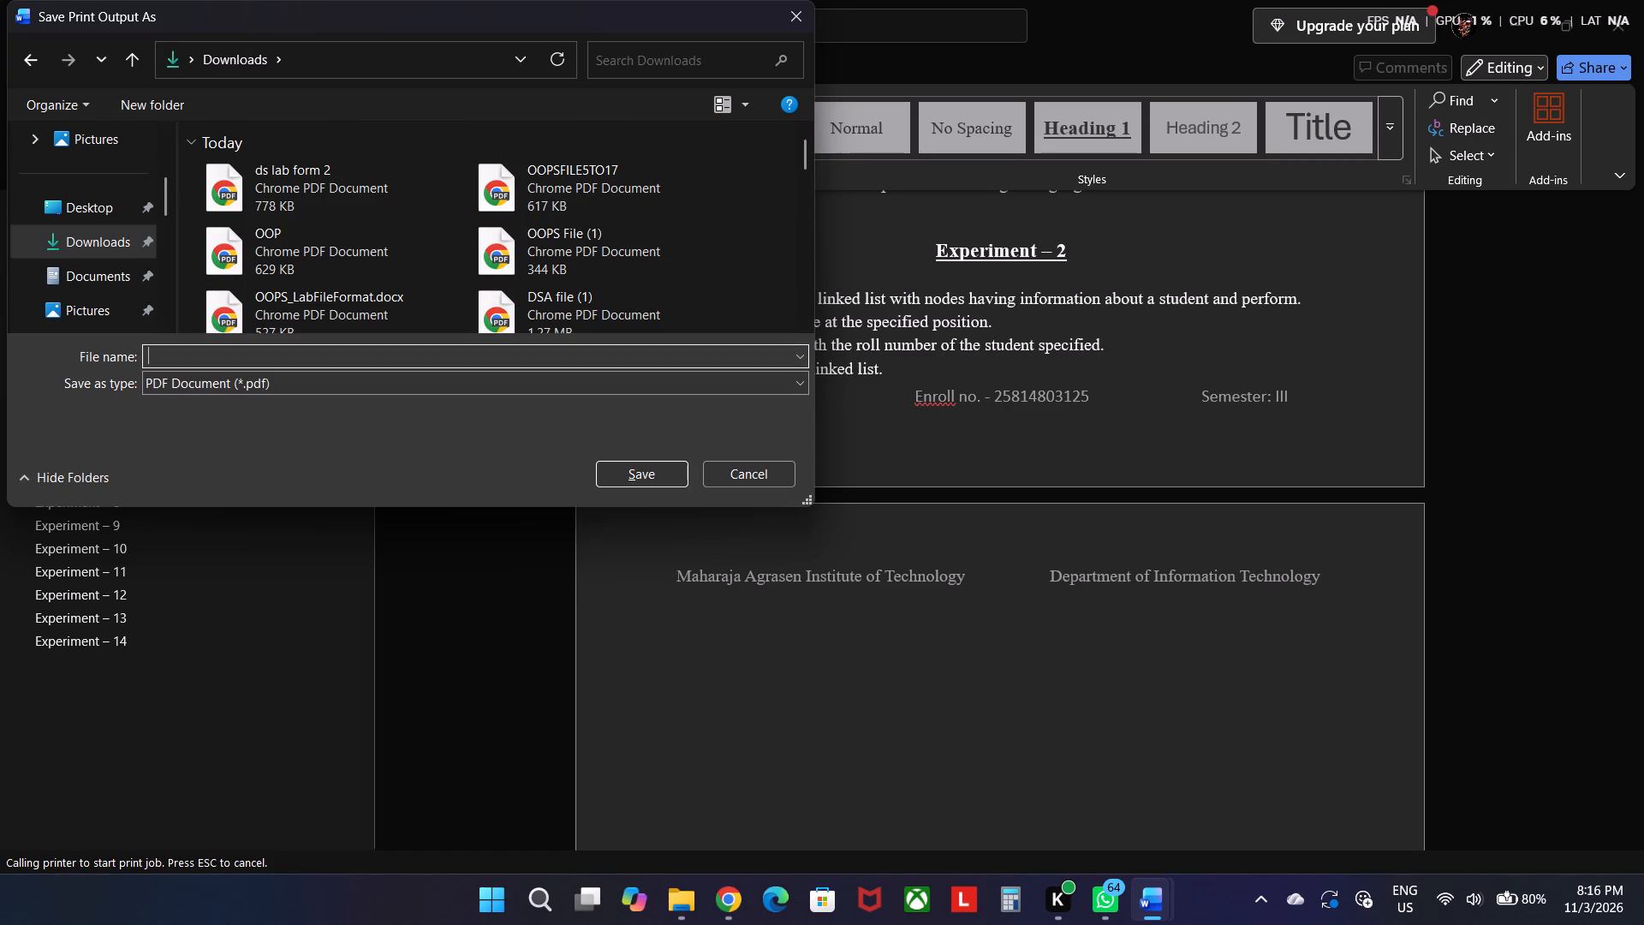
{"action": "type", "text": "ds"}
{"action": "key", "text": "space"}
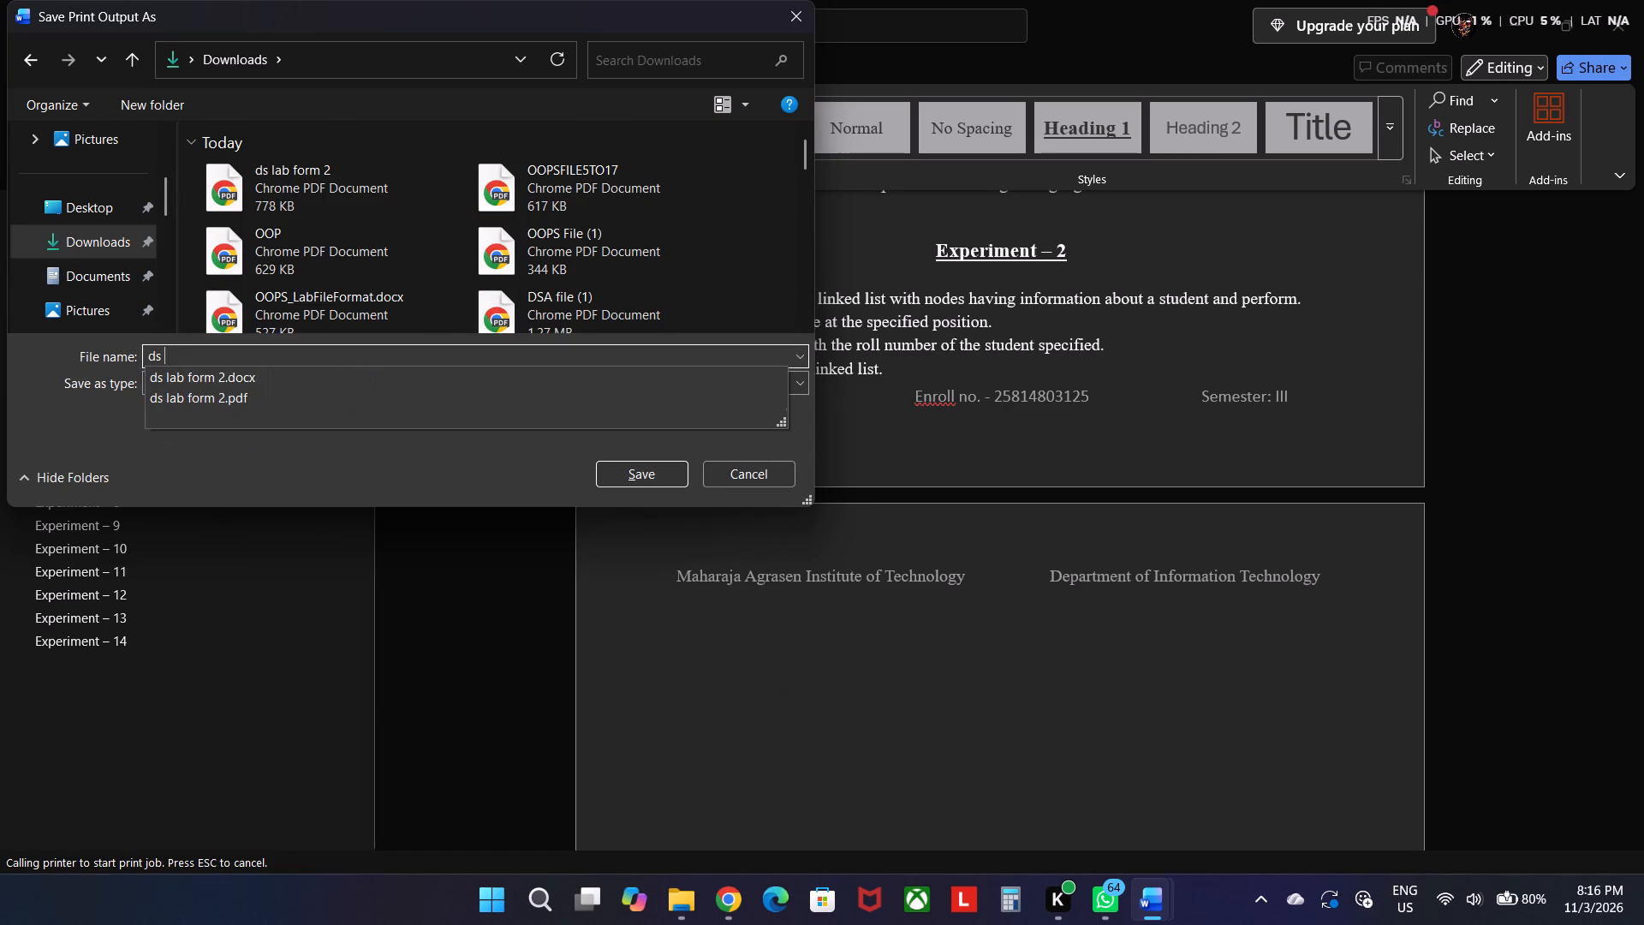
{"action": "type", "text": "lab fileee"}
{"action": "key", "text": "Return"}
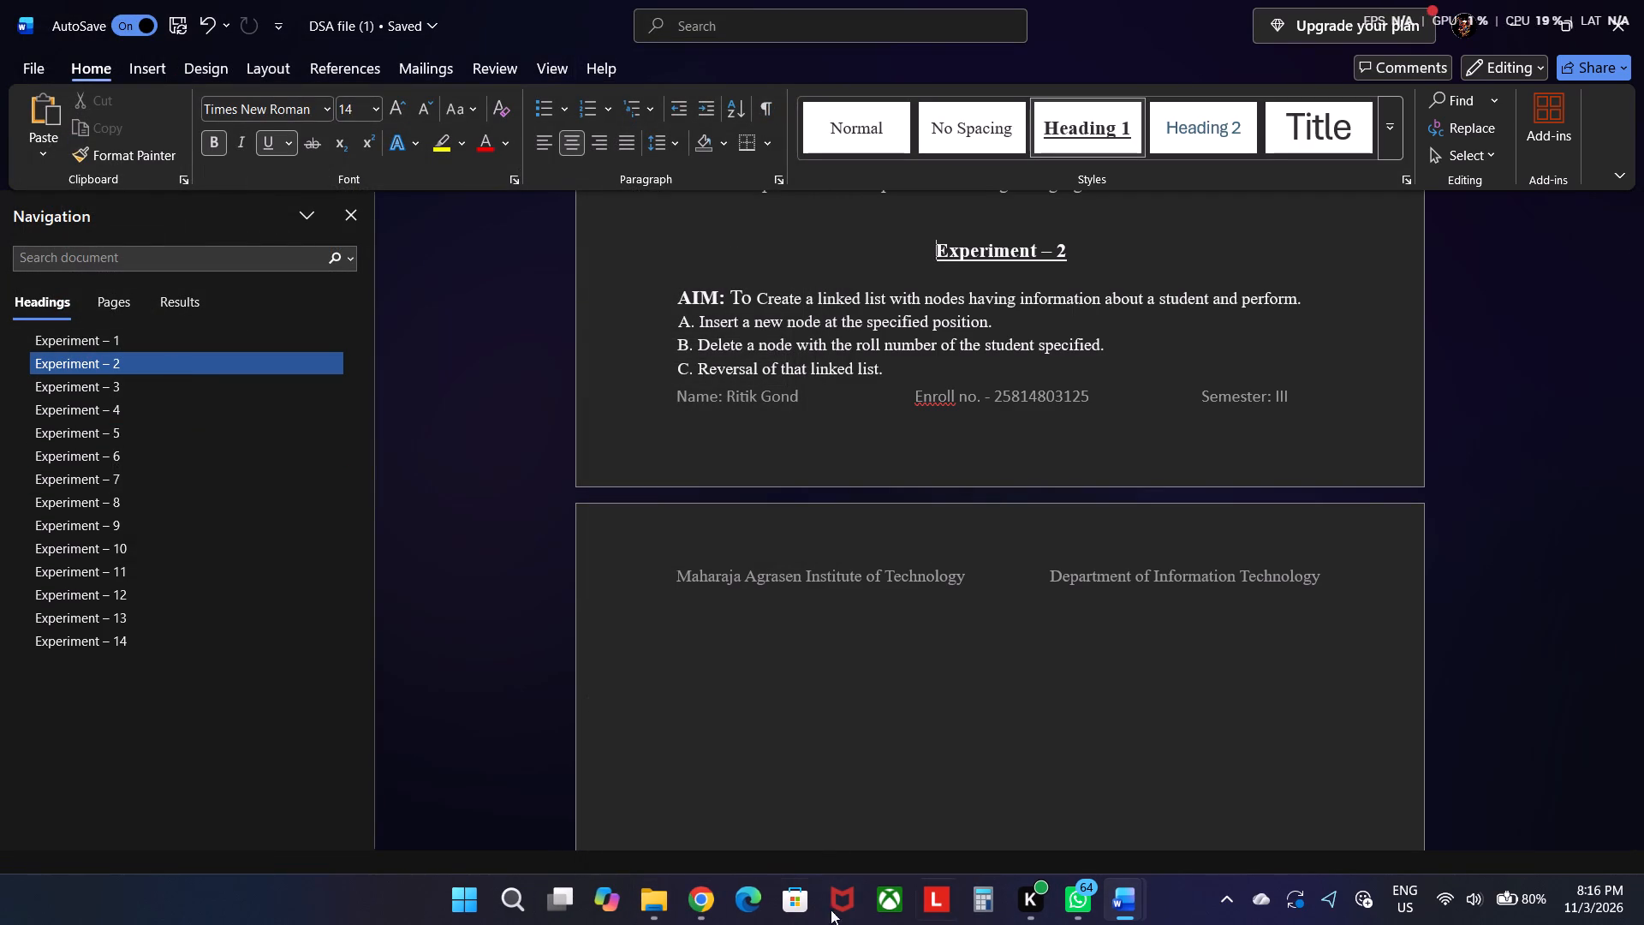
Try to open the ds lab fileee PDF from Downloads in Chrome, reloading it several times, and close its tab.
{"action": "left_click", "coordinate": [666, 906]}
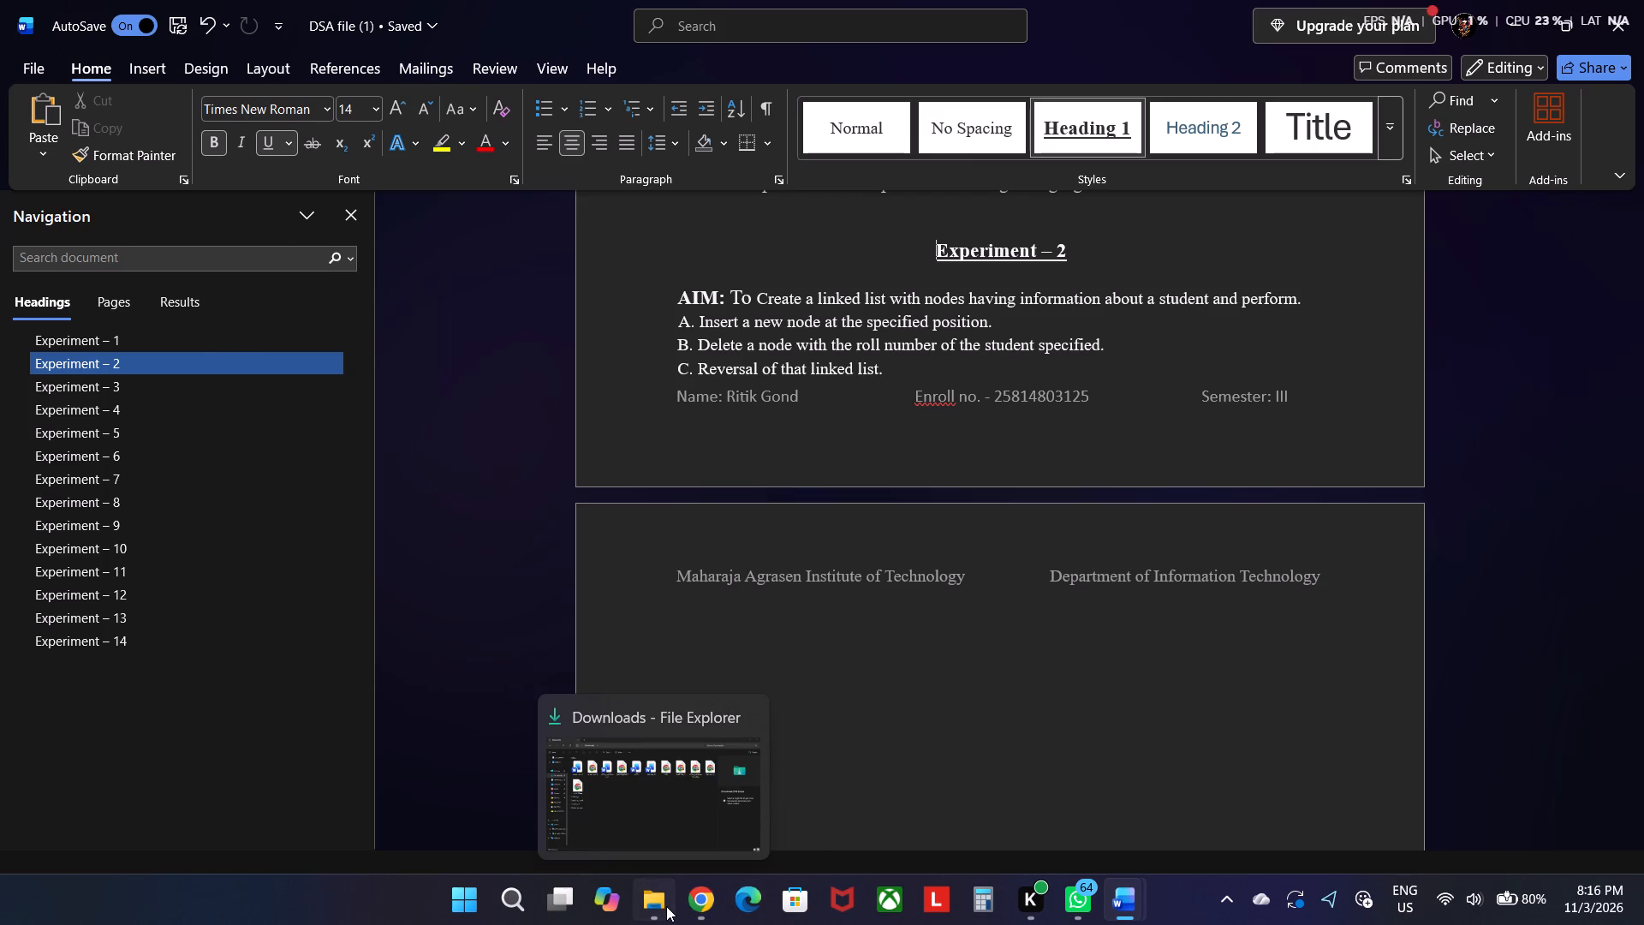
{"action": "double_click", "coordinate": [271, 421]}
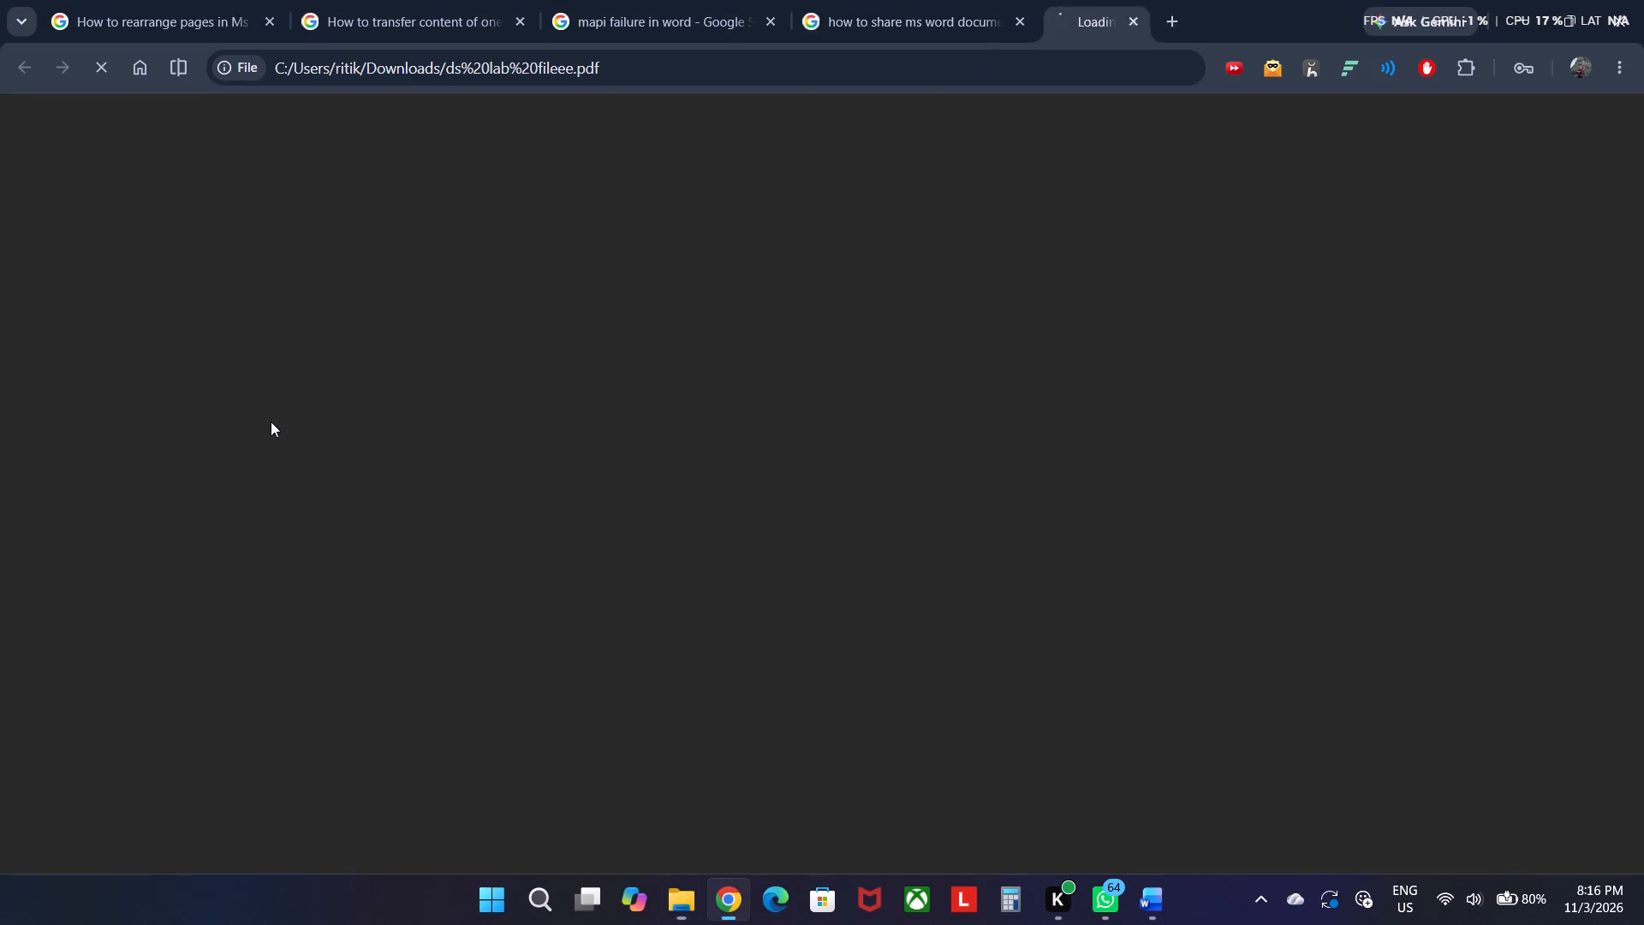
{"action": "left_click", "coordinate": [1025, 517]}
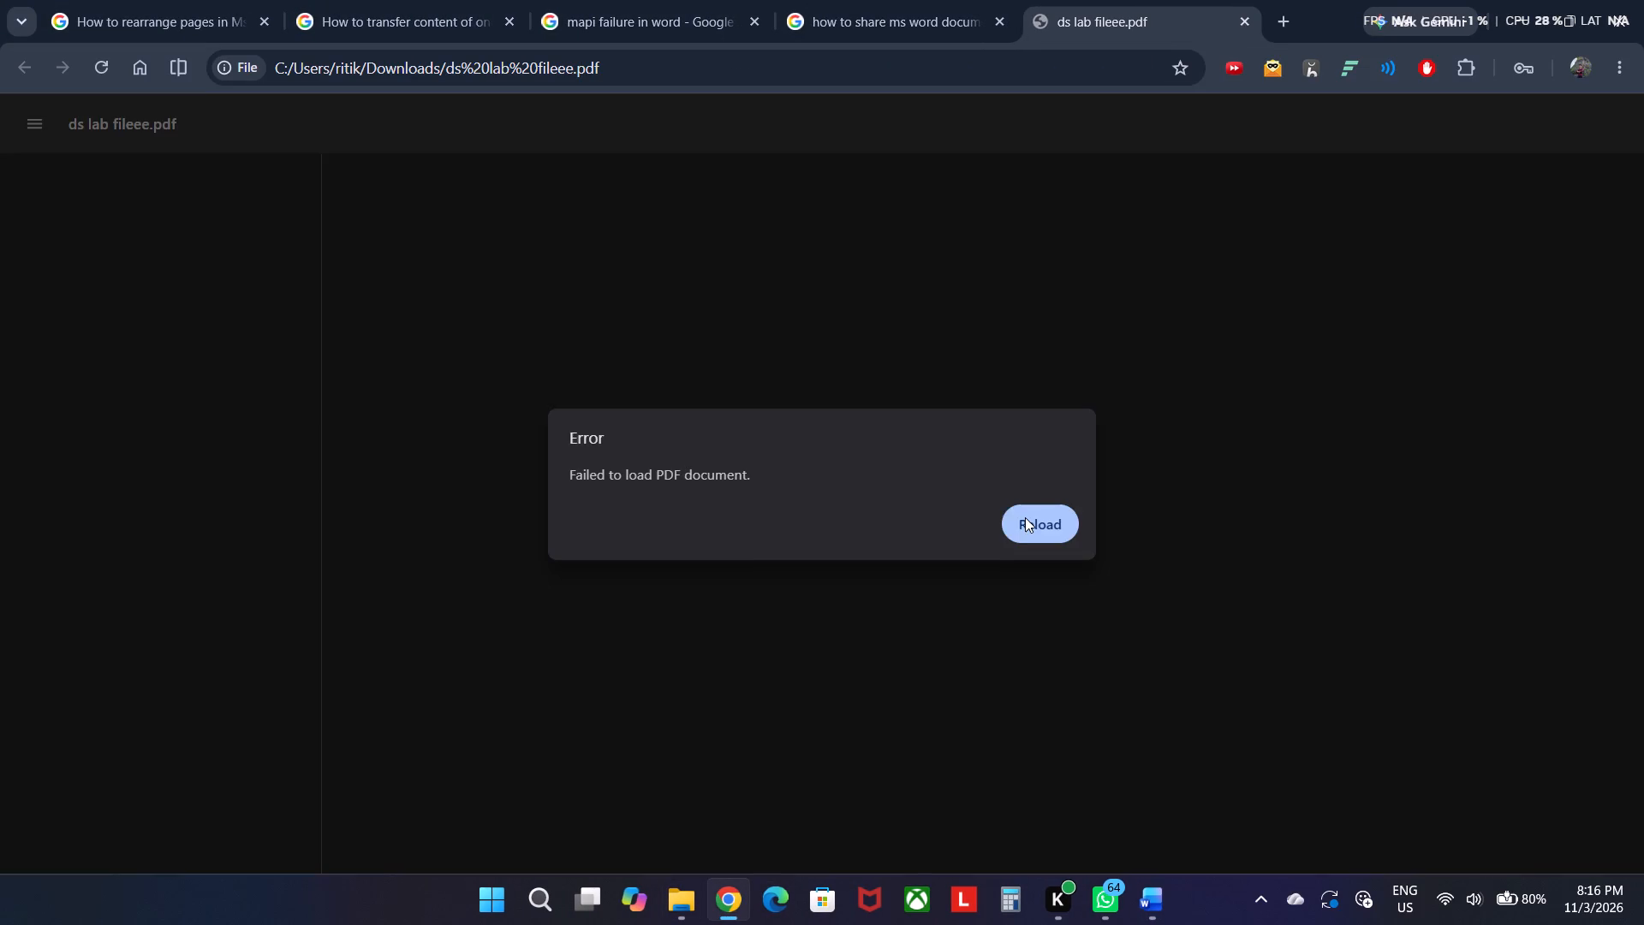
{"action": "left_click", "coordinate": [1025, 517]}
{"action": "triple_click", "coordinate": [1024, 519]}
{"action": "triple_click", "coordinate": [1023, 520]}
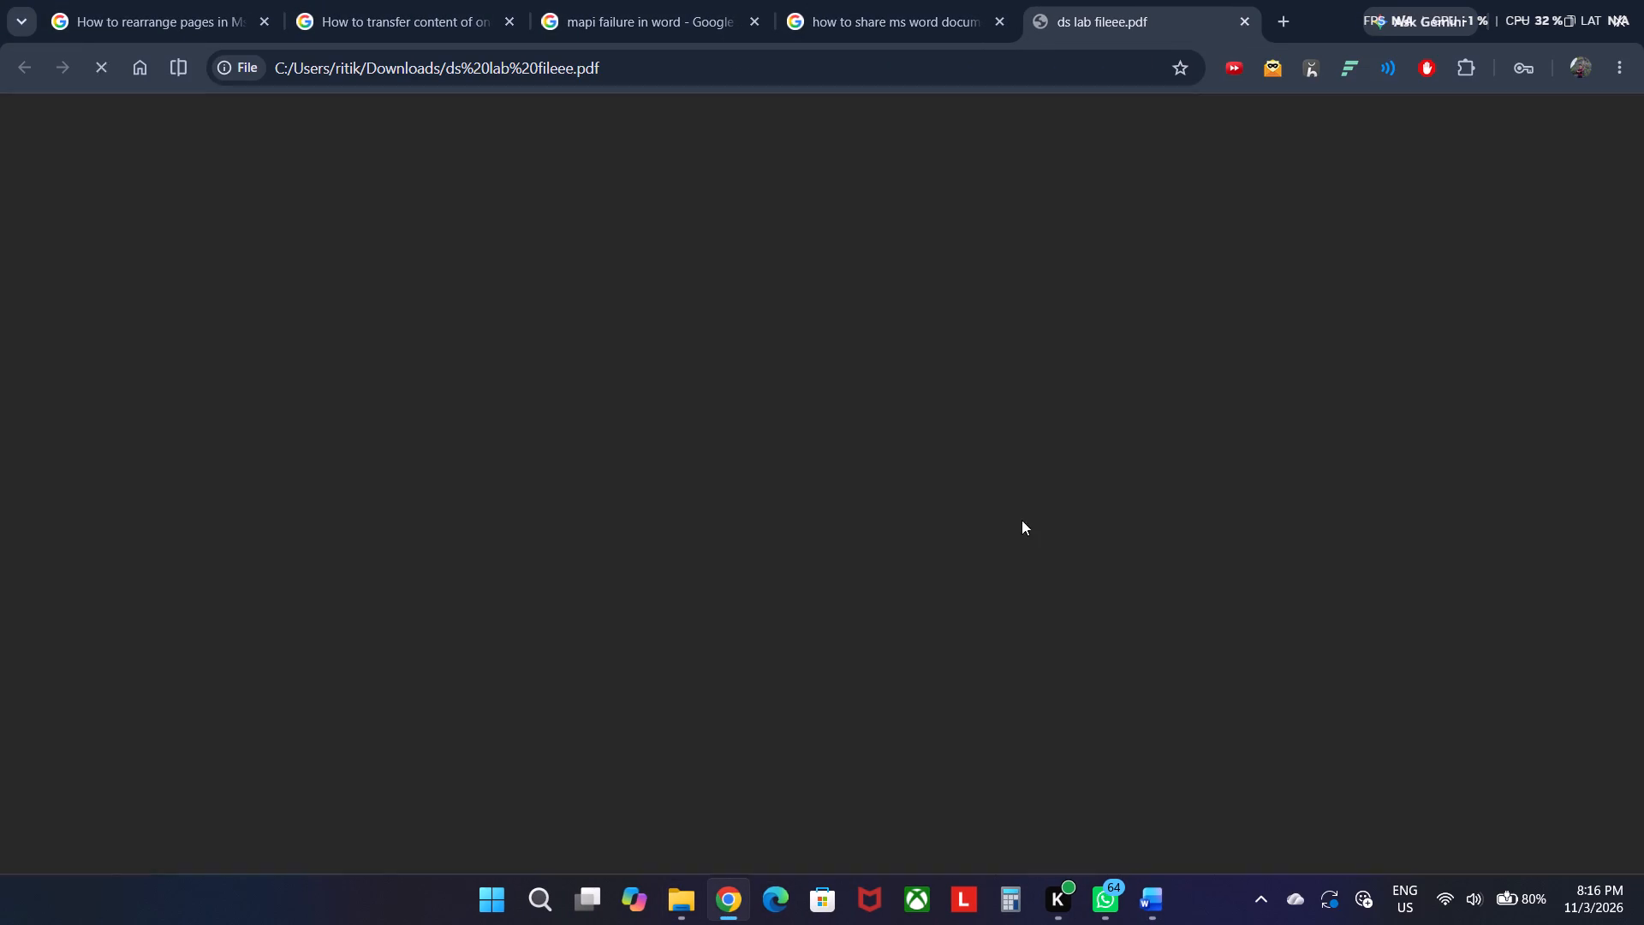
{"action": "triple_click", "coordinate": [1022, 520]}
{"action": "left_click", "coordinate": [1019, 521]}
{"action": "left_click_drag", "start_coordinate": [1019, 521], "coordinate": [1012, 532]}
{"action": "triple_click", "coordinate": [1008, 534]}
{"action": "triple_click", "coordinate": [1008, 534]}
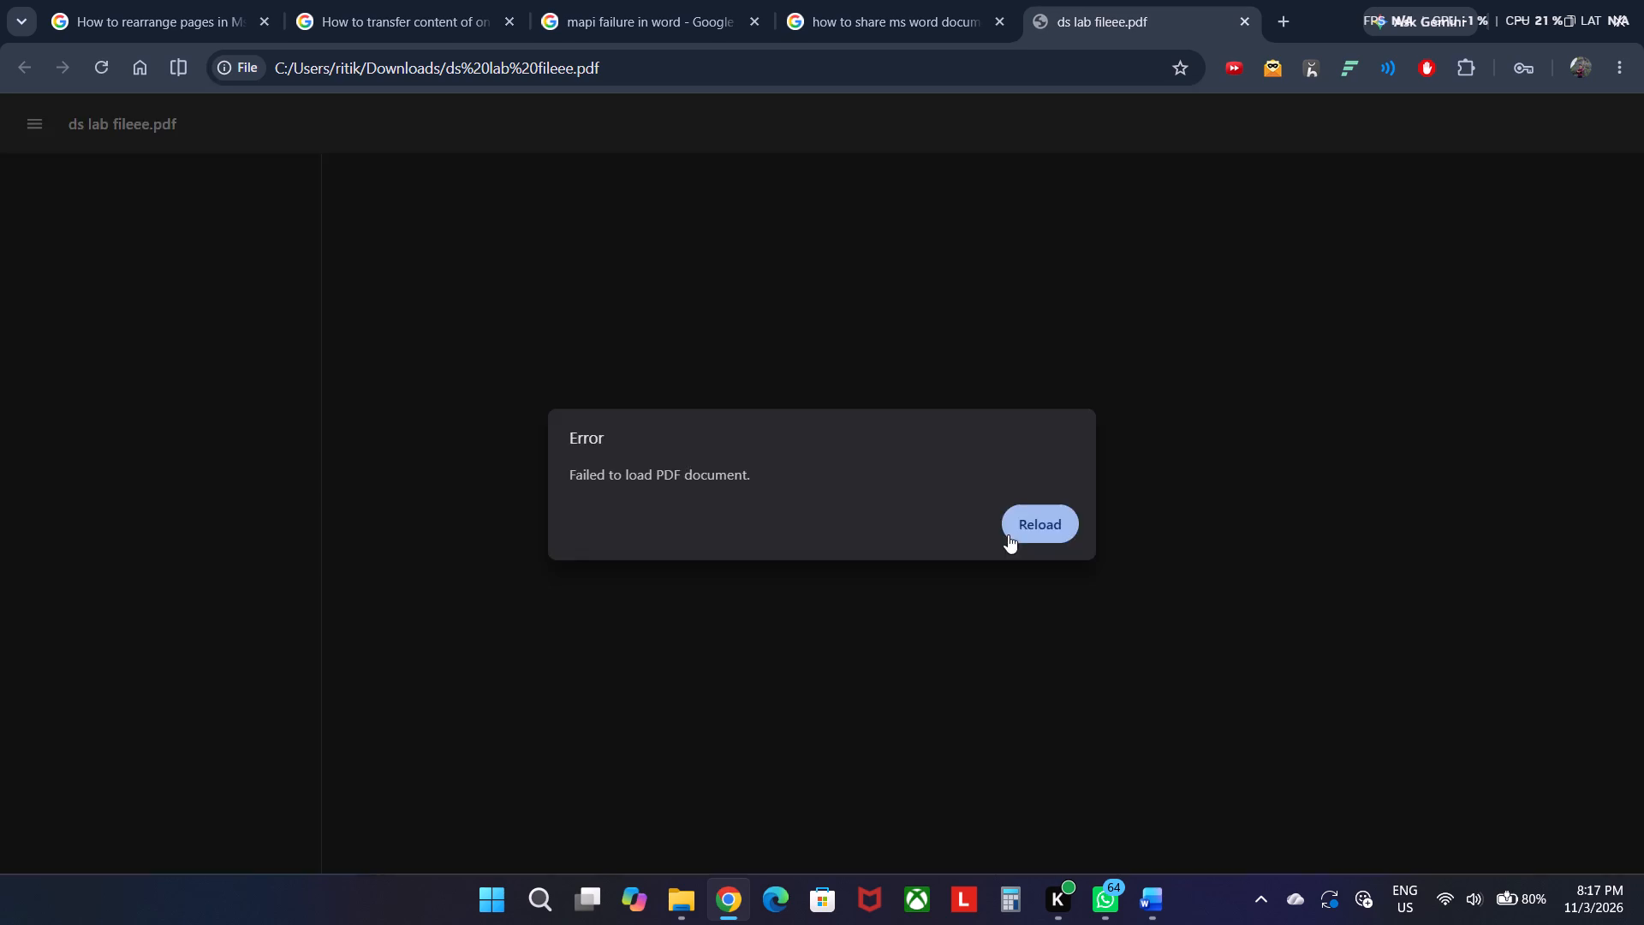
{"action": "left_click", "coordinate": [1008, 534]}
{"action": "left_click", "coordinate": [843, 14]}
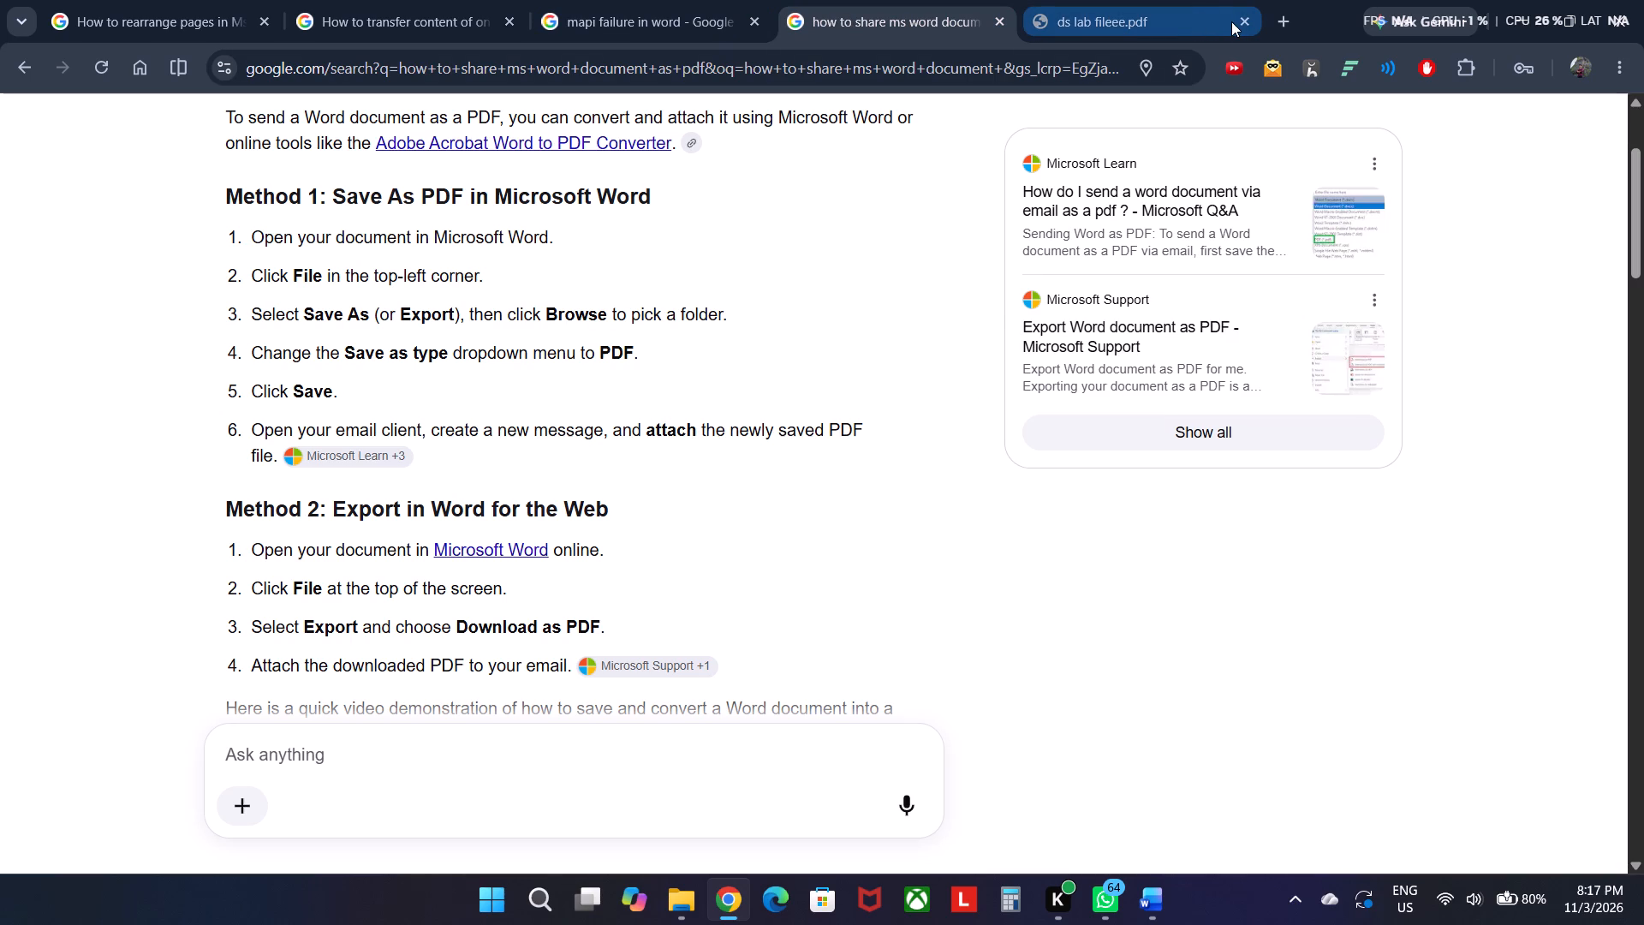
{"action": "left_click", "coordinate": [1238, 21]}
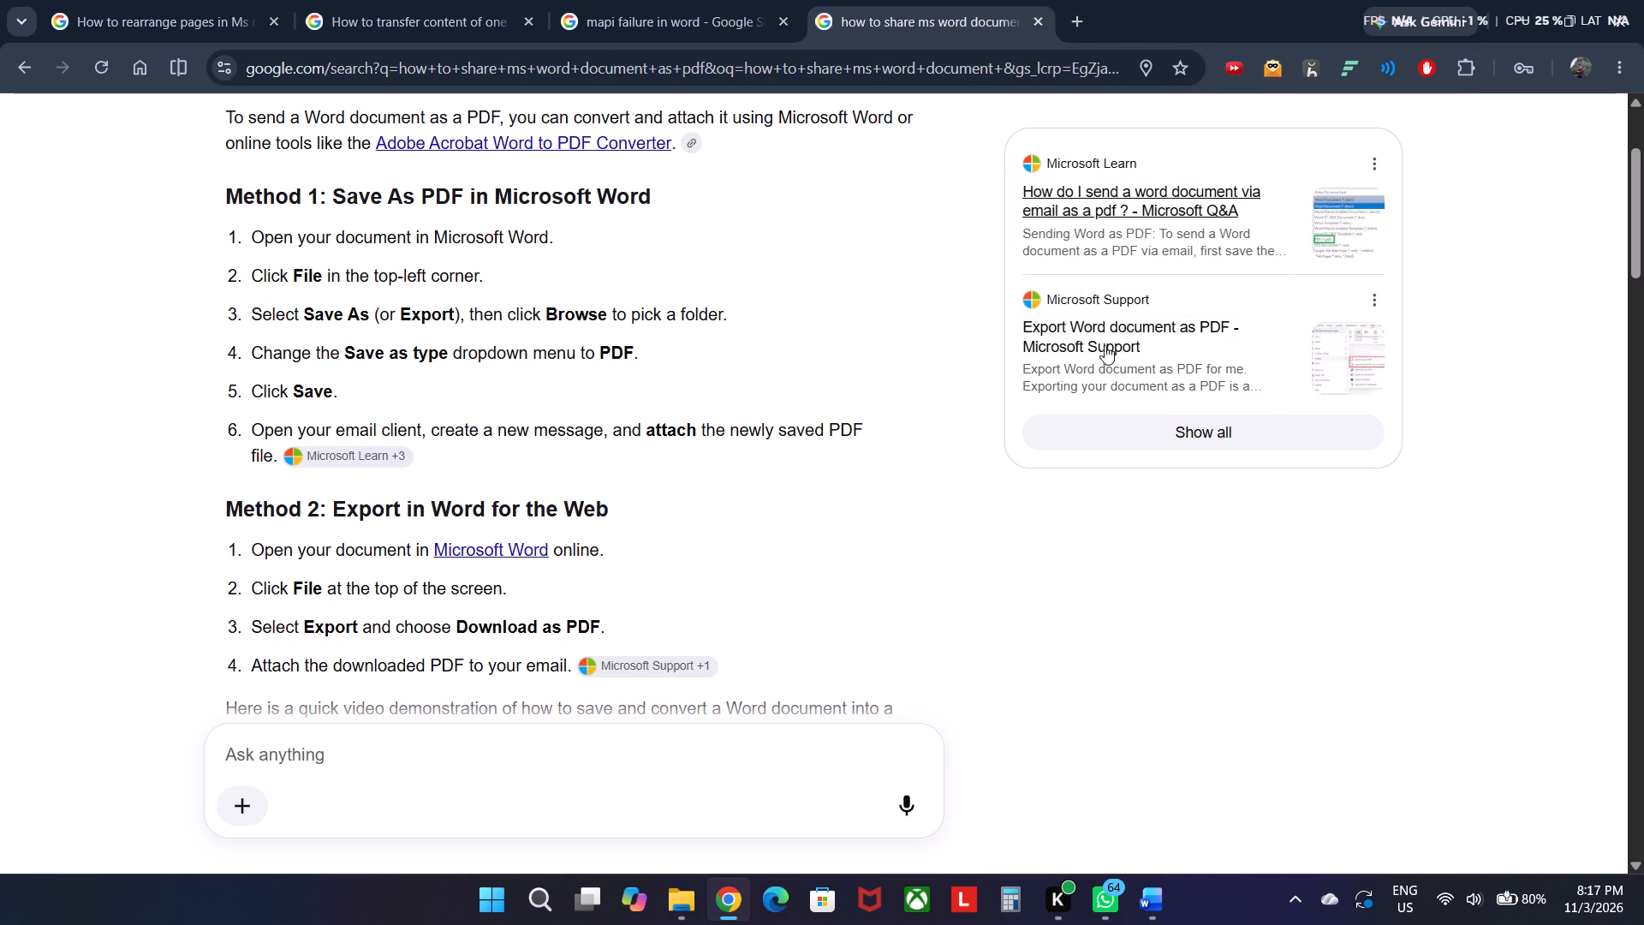
Back in Word, check the experiment sections of DSA file (1) from Experiment 1 through Experiment 9.
{"action": "left_click", "coordinate": [1204, 811]}
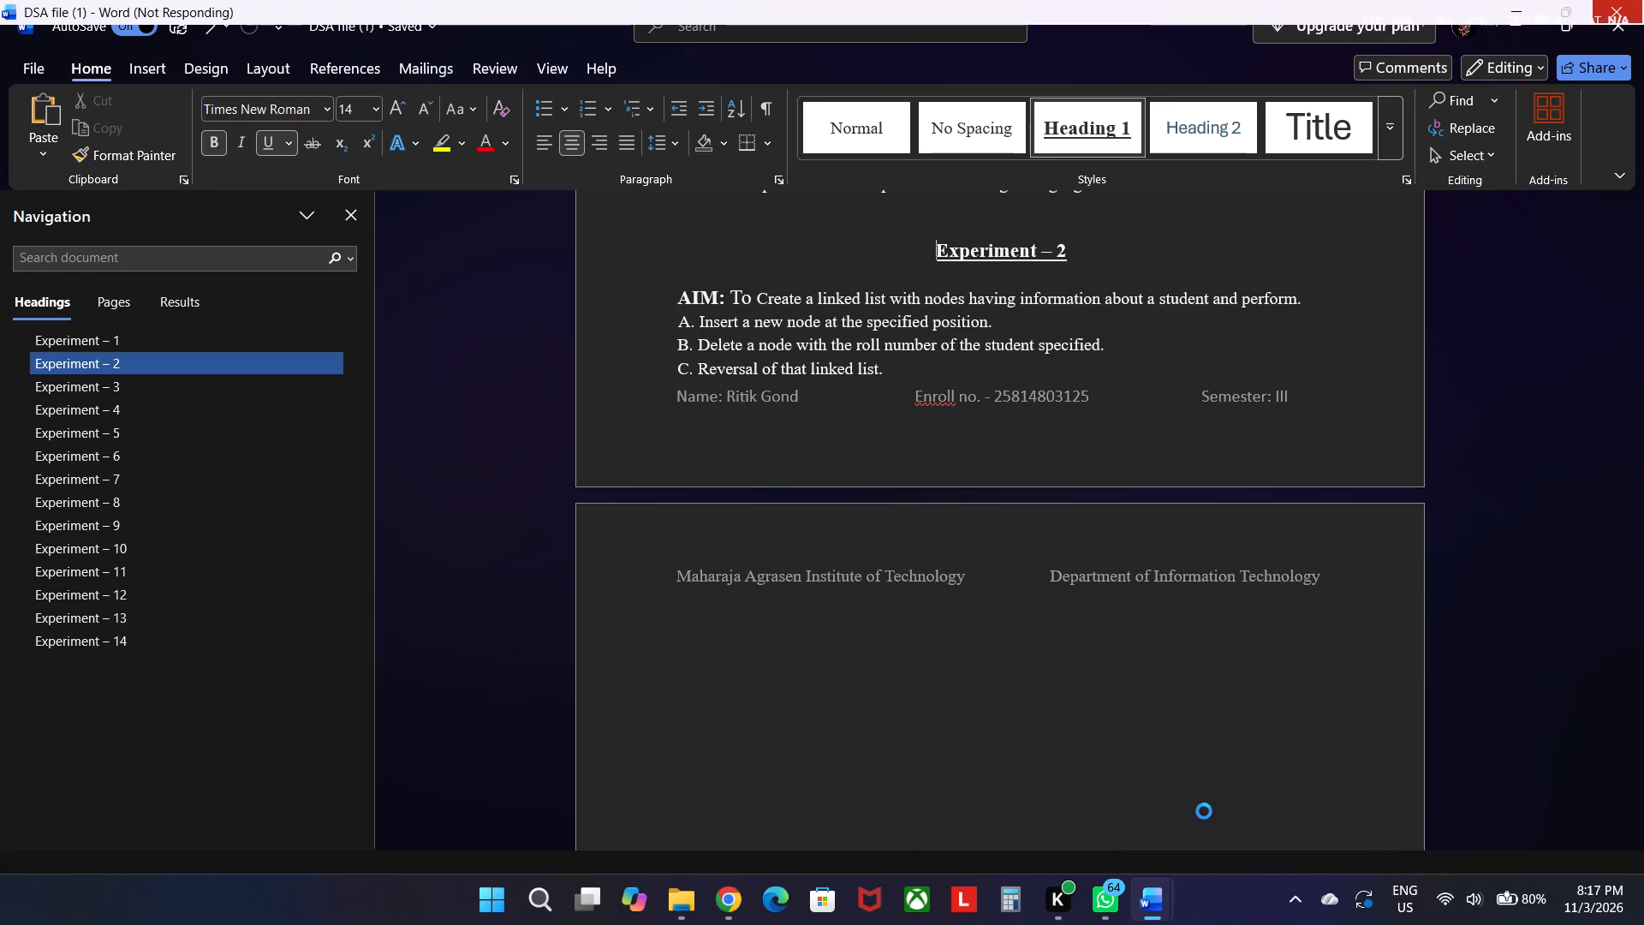
{"action": "left_click", "coordinate": [105, 381]}
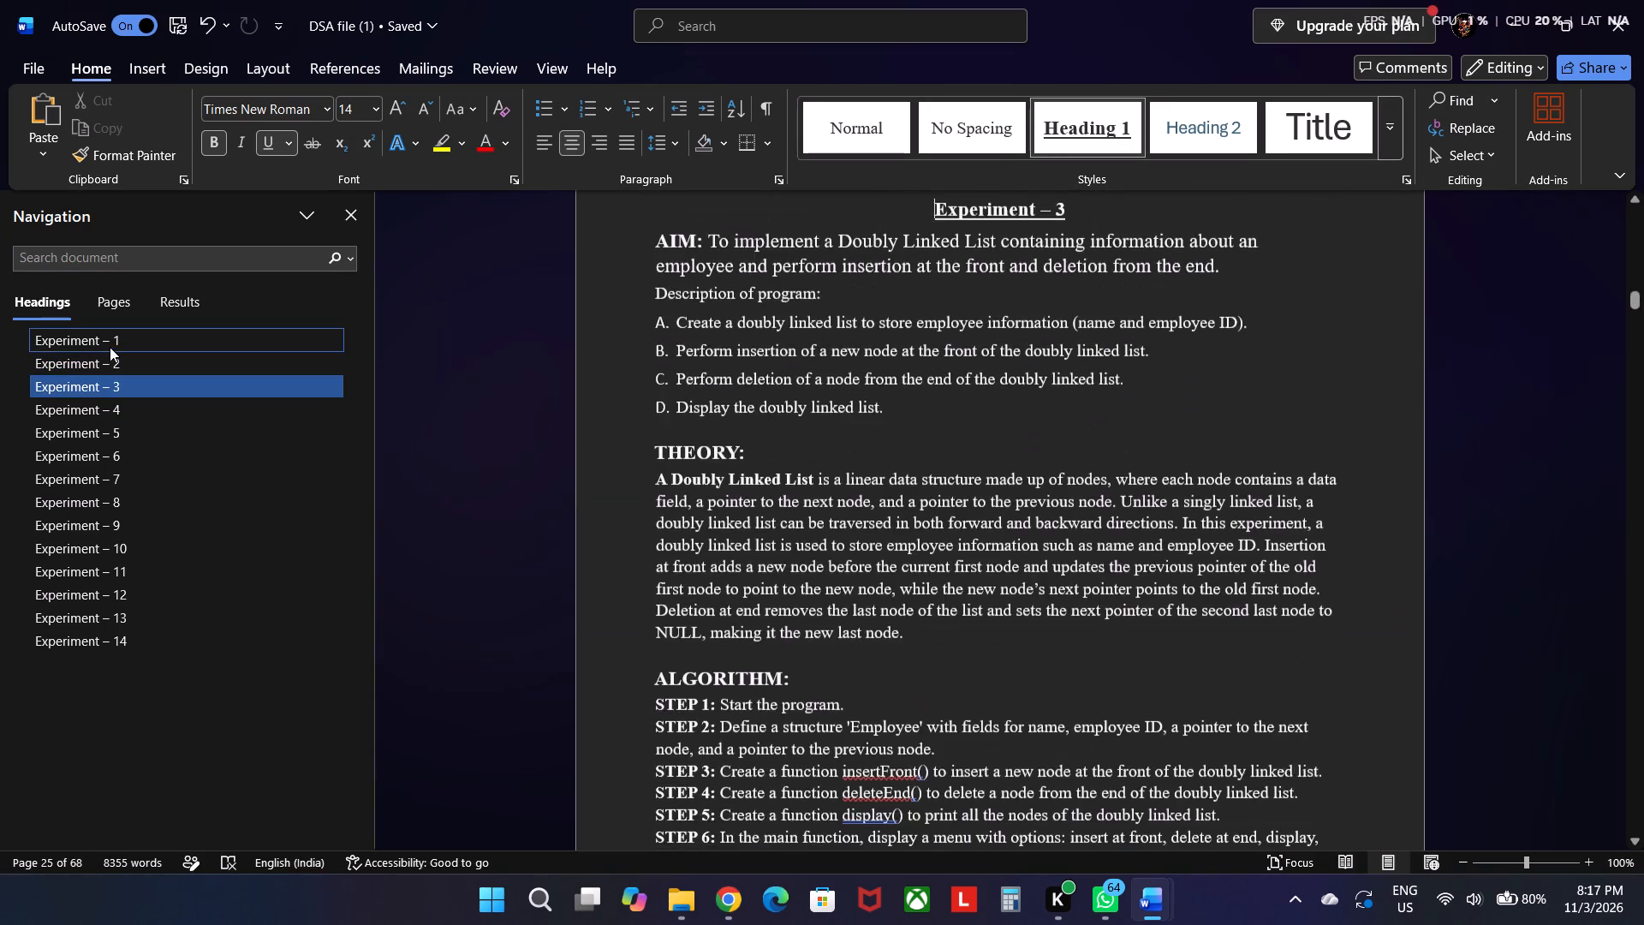
{"action": "left_click", "coordinate": [110, 347]}
{"action": "left_click", "coordinate": [114, 360]}
{"action": "left_click", "coordinate": [122, 376]}
{"action": "left_click", "coordinate": [125, 404]}
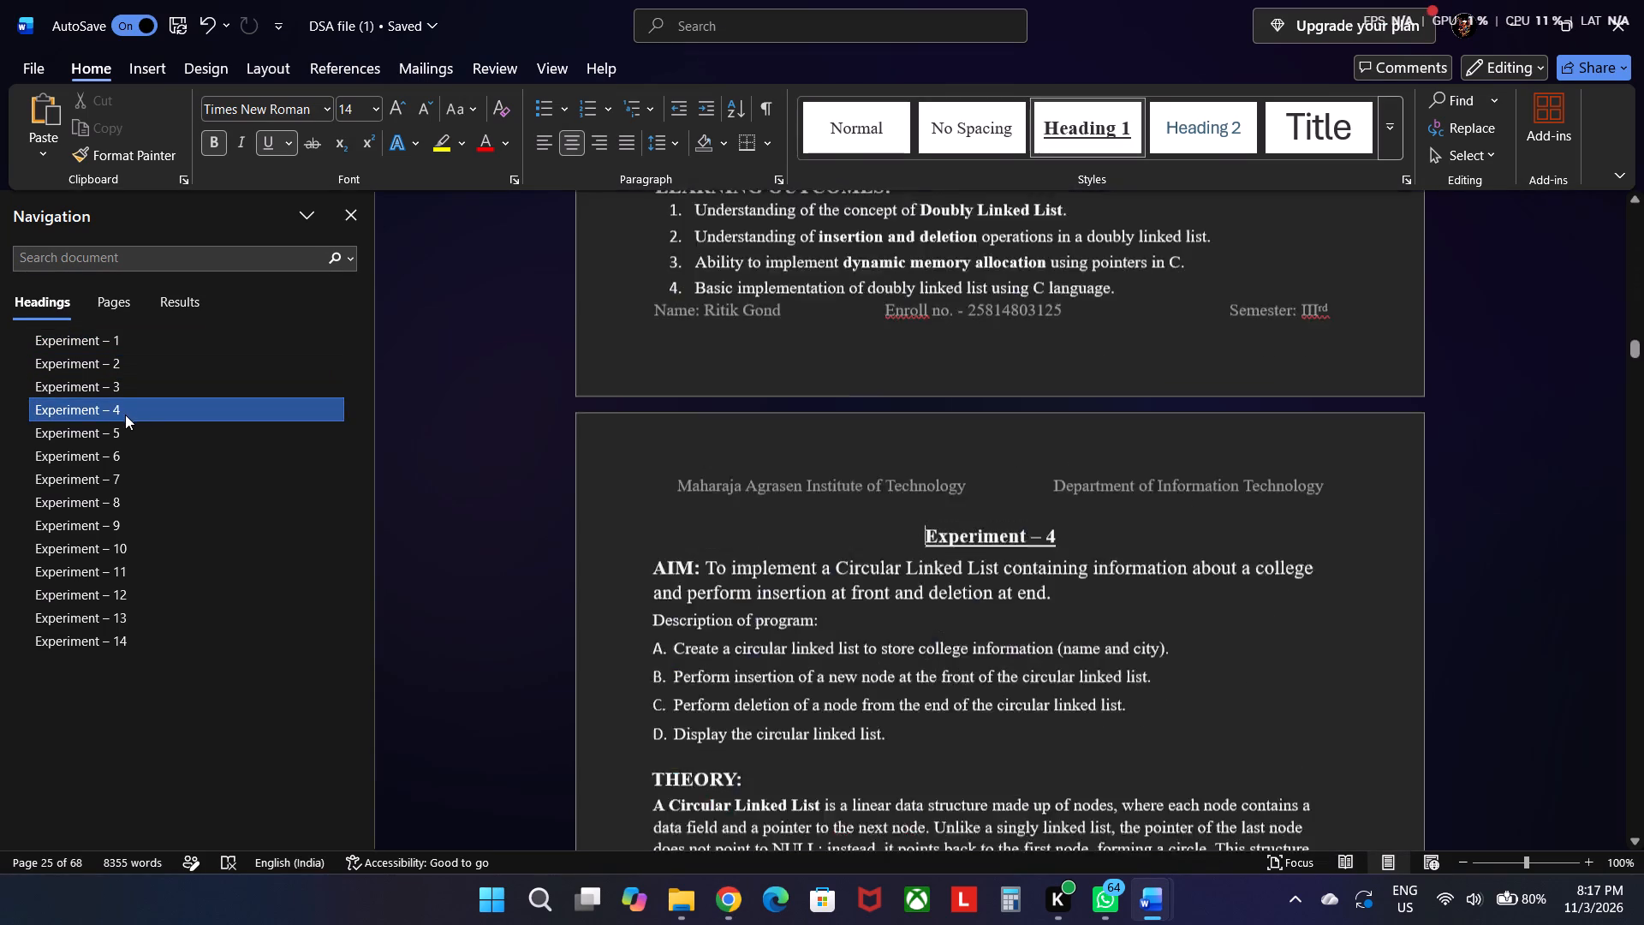
{"action": "left_click", "coordinate": [125, 424]}
{"action": "left_click", "coordinate": [132, 453]}
{"action": "left_click", "coordinate": [136, 474]}
{"action": "left_click", "coordinate": [140, 500]}
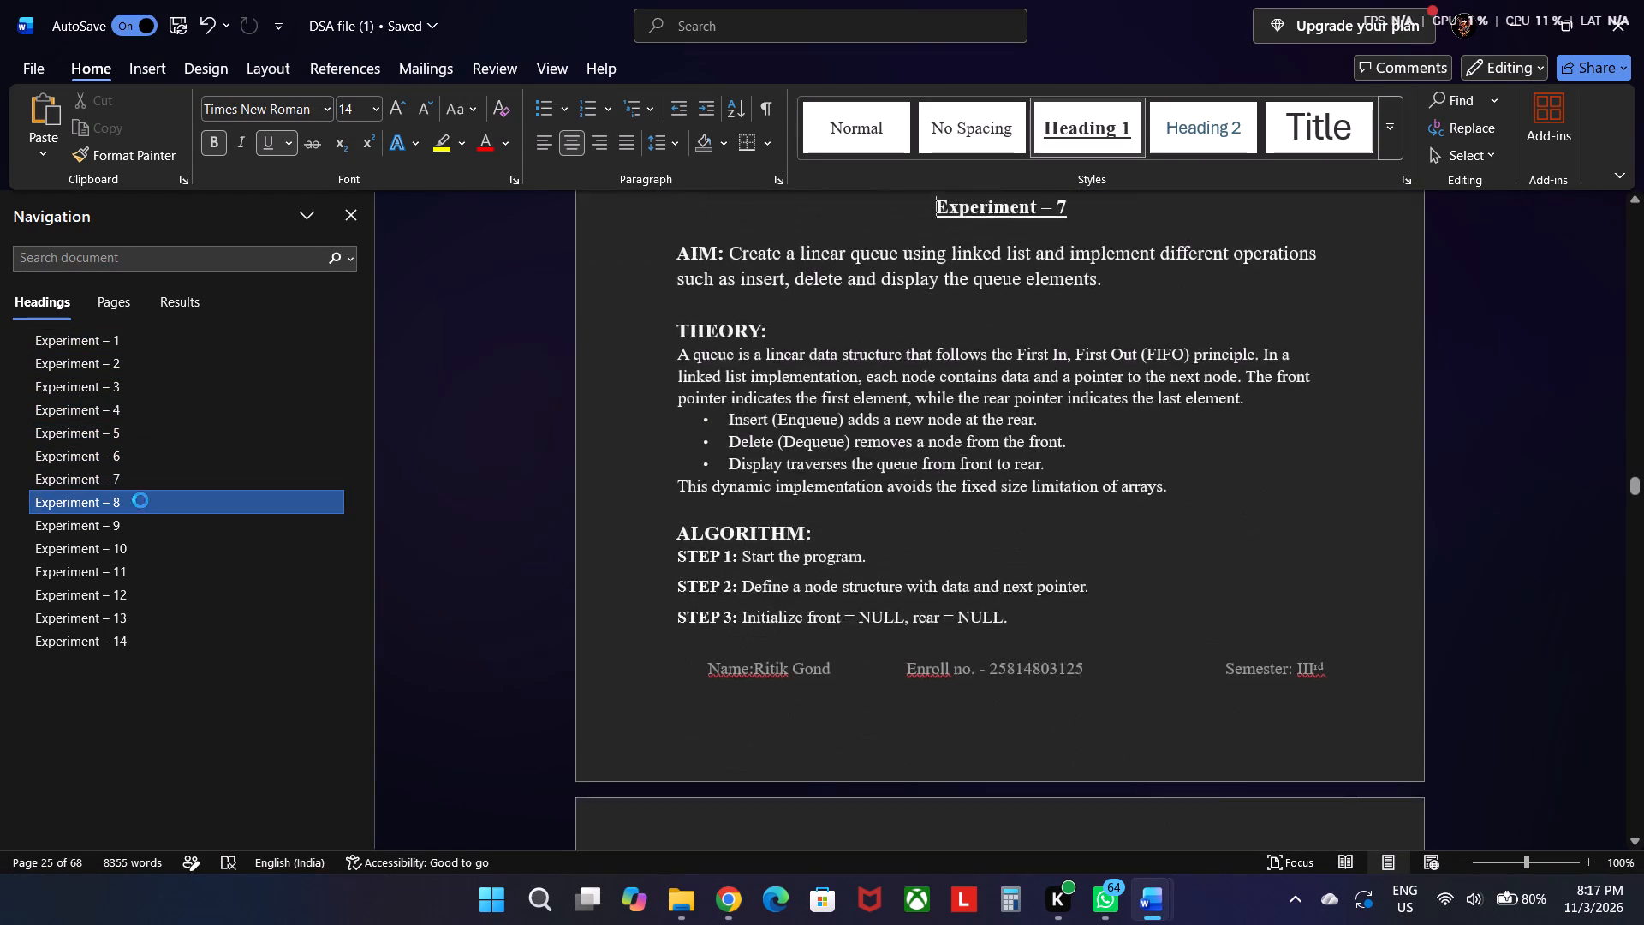
{"action": "left_click", "coordinate": [140, 527]}
Check the order of the experiment sections in DSA file (1) again from Experiment 1 through Experiment 14.
{"action": "left_click", "coordinate": [143, 334]}
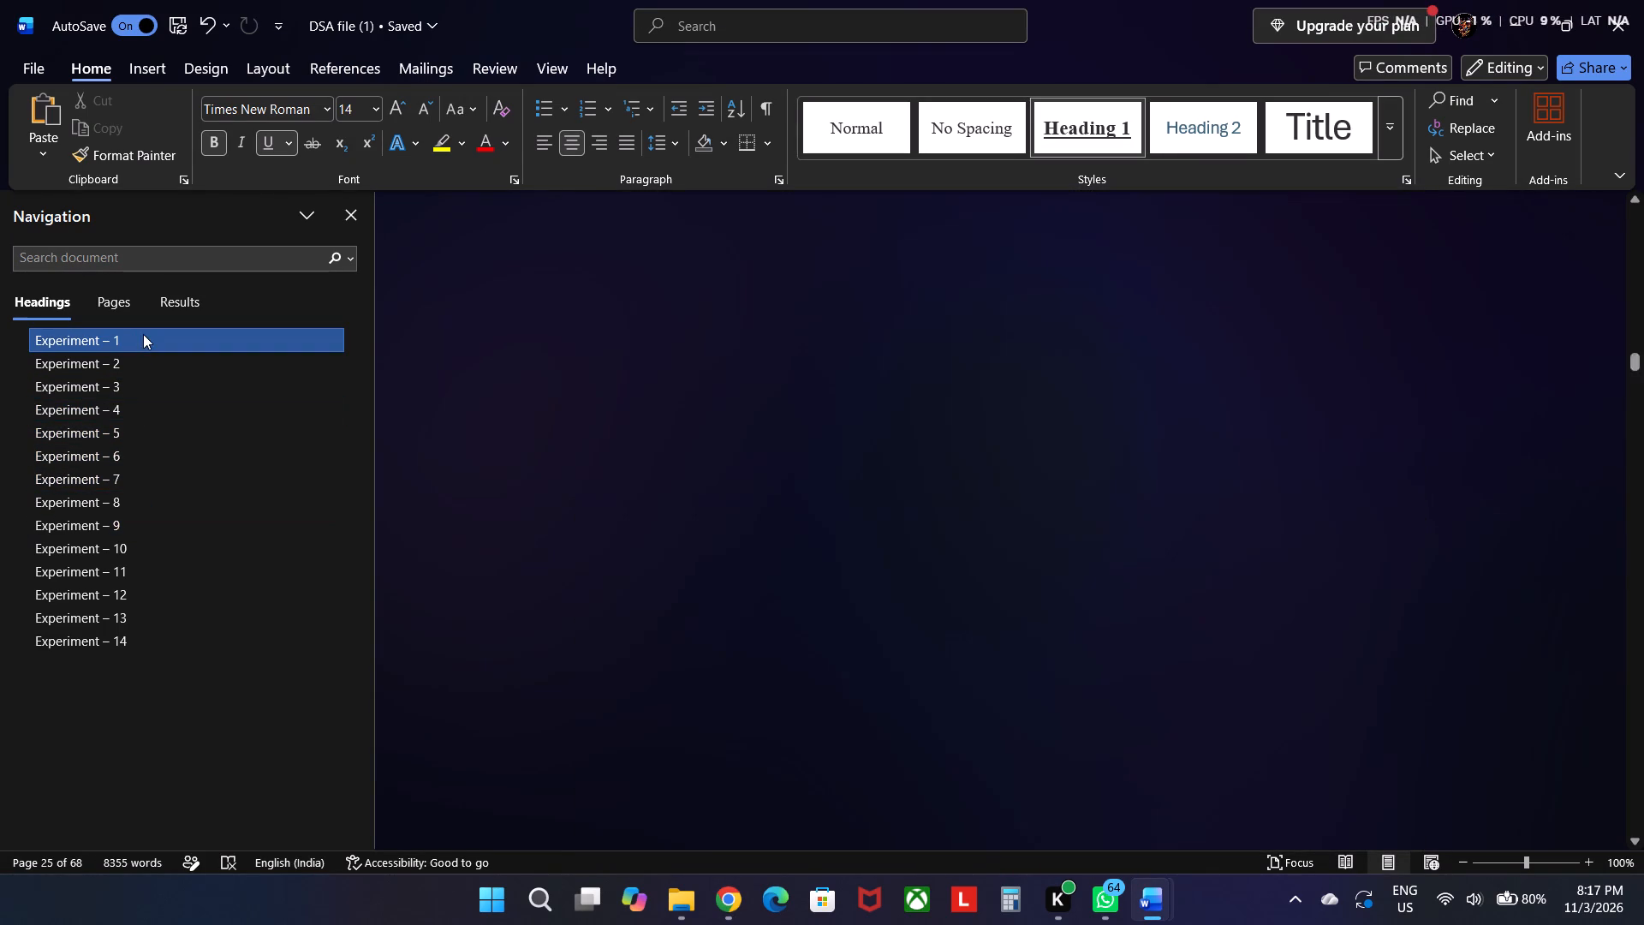
{"action": "left_click", "coordinate": [258, 358]}
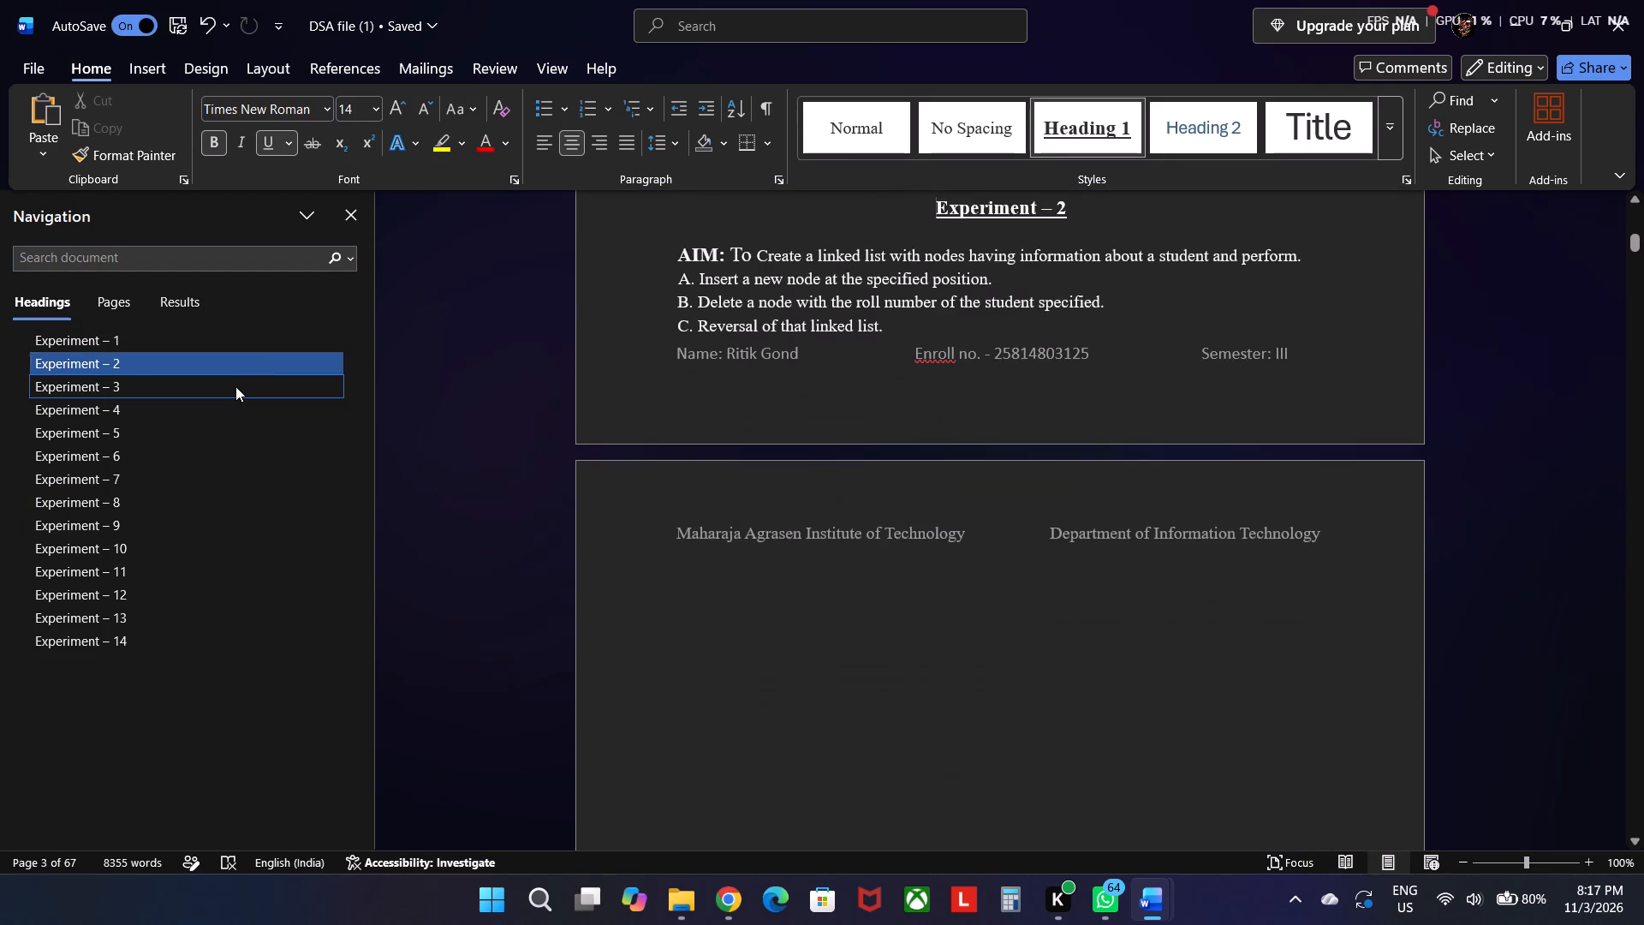
{"action": "left_click", "coordinate": [235, 386]}
{"action": "left_click", "coordinate": [225, 415]}
{"action": "left_click", "coordinate": [219, 439]}
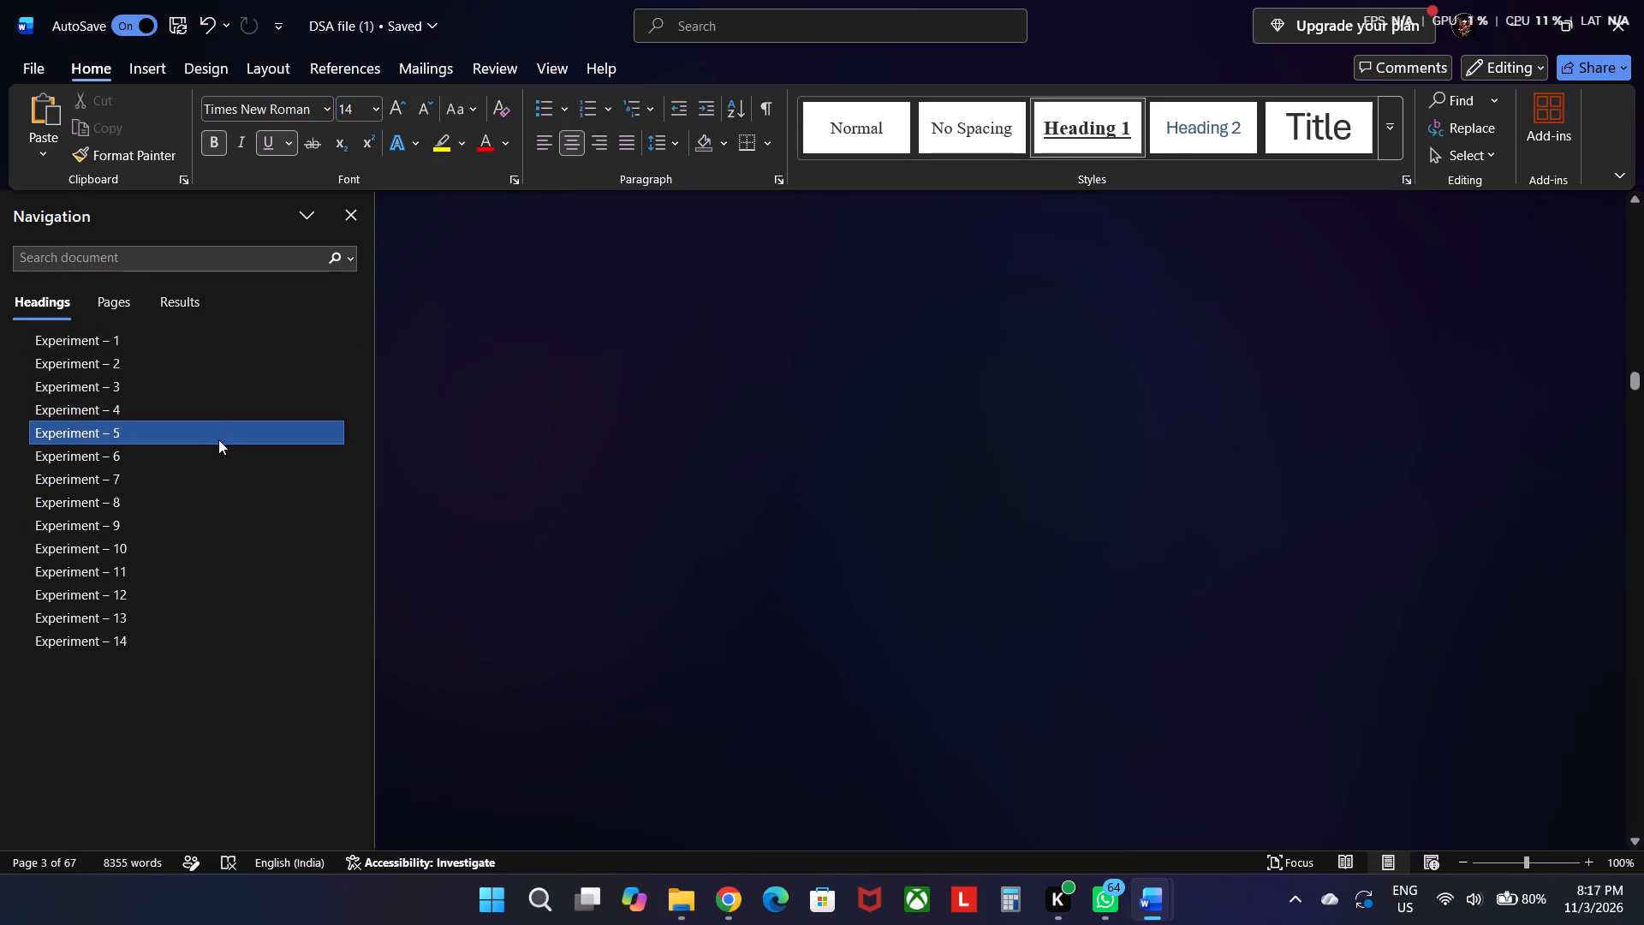
{"action": "left_click", "coordinate": [208, 460]}
{"action": "left_click", "coordinate": [205, 481]}
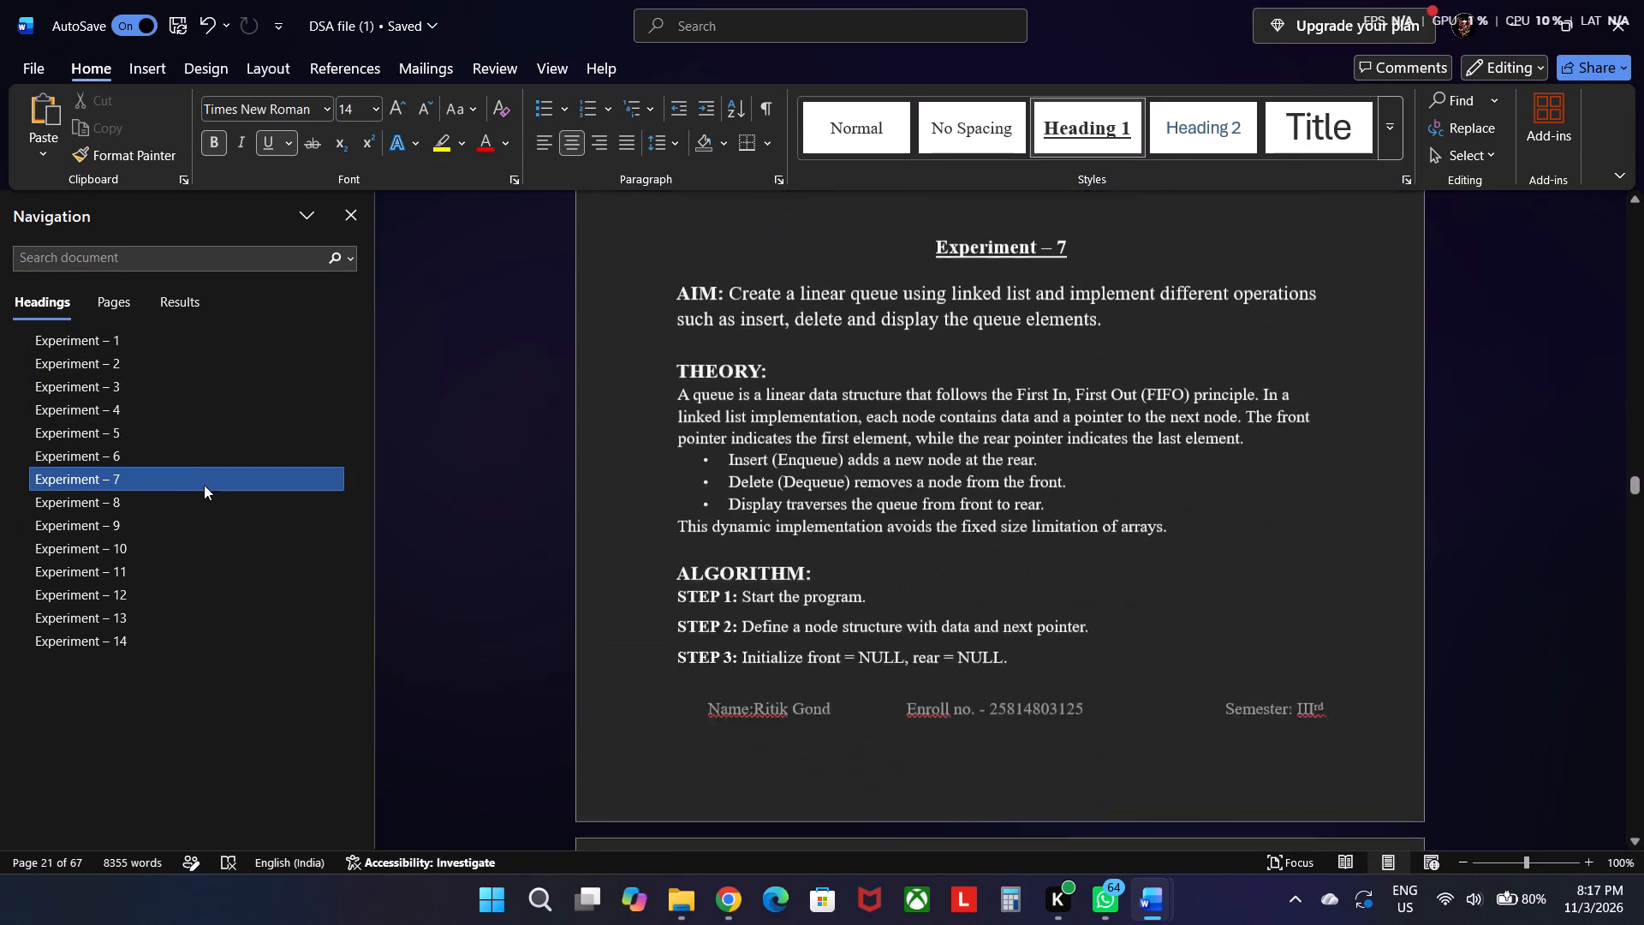
{"action": "left_click", "coordinate": [204, 503]}
{"action": "left_click", "coordinate": [204, 530]}
{"action": "left_click", "coordinate": [203, 564]}
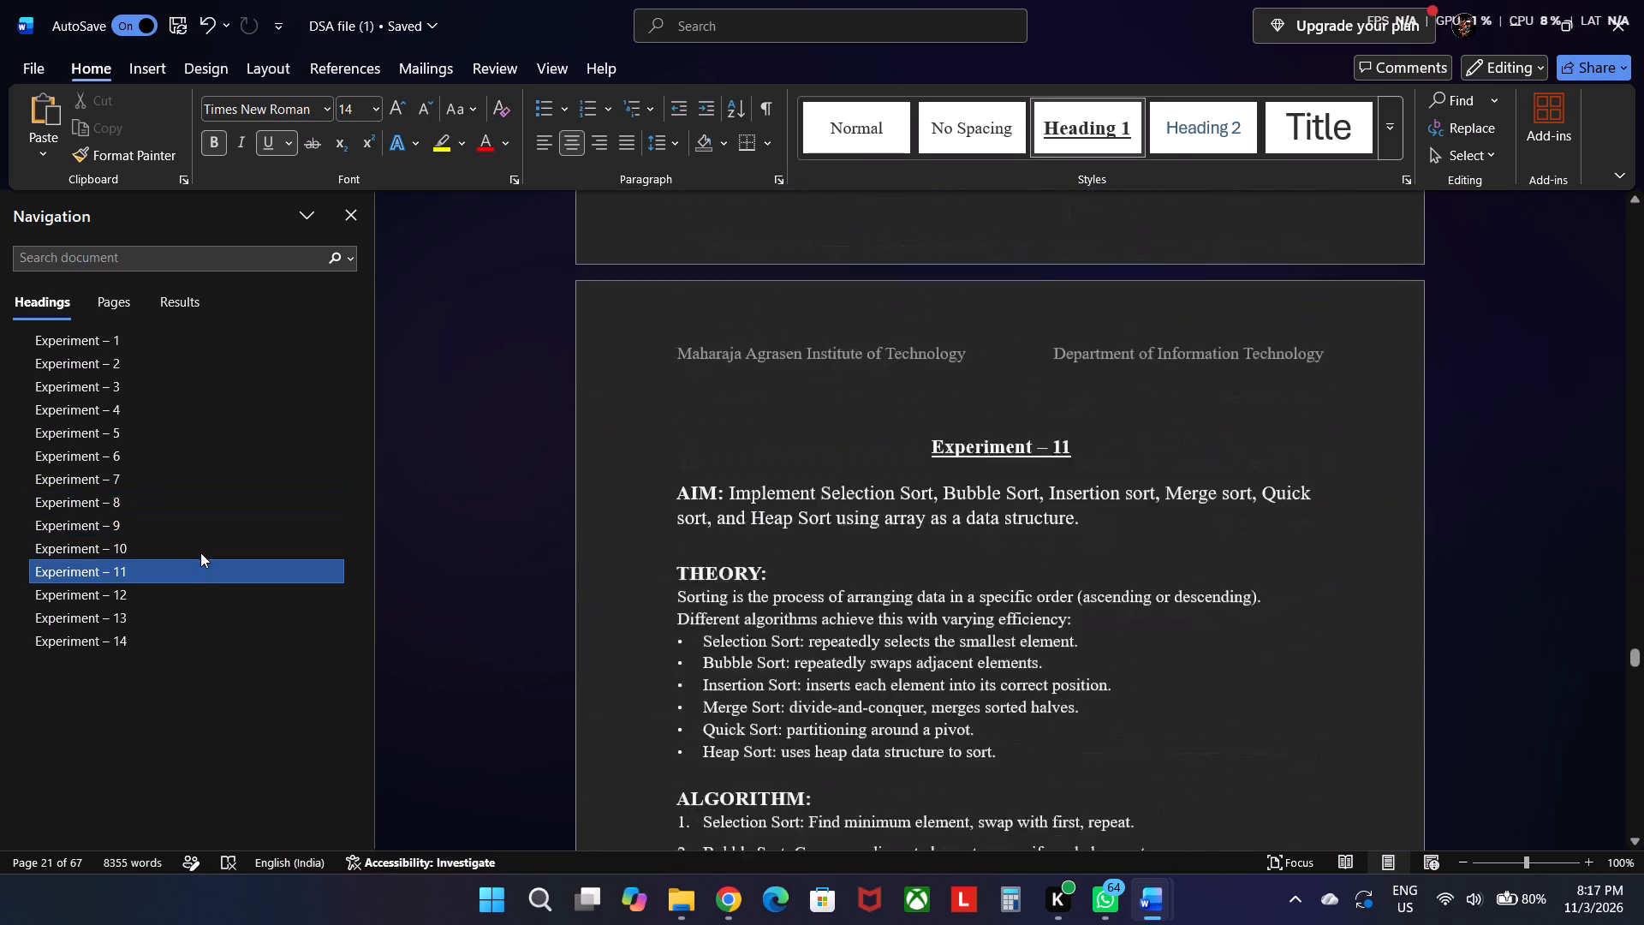
{"action": "left_click", "coordinate": [201, 548]}
{"action": "left_click", "coordinate": [205, 582]}
{"action": "left_click", "coordinate": [205, 601]}
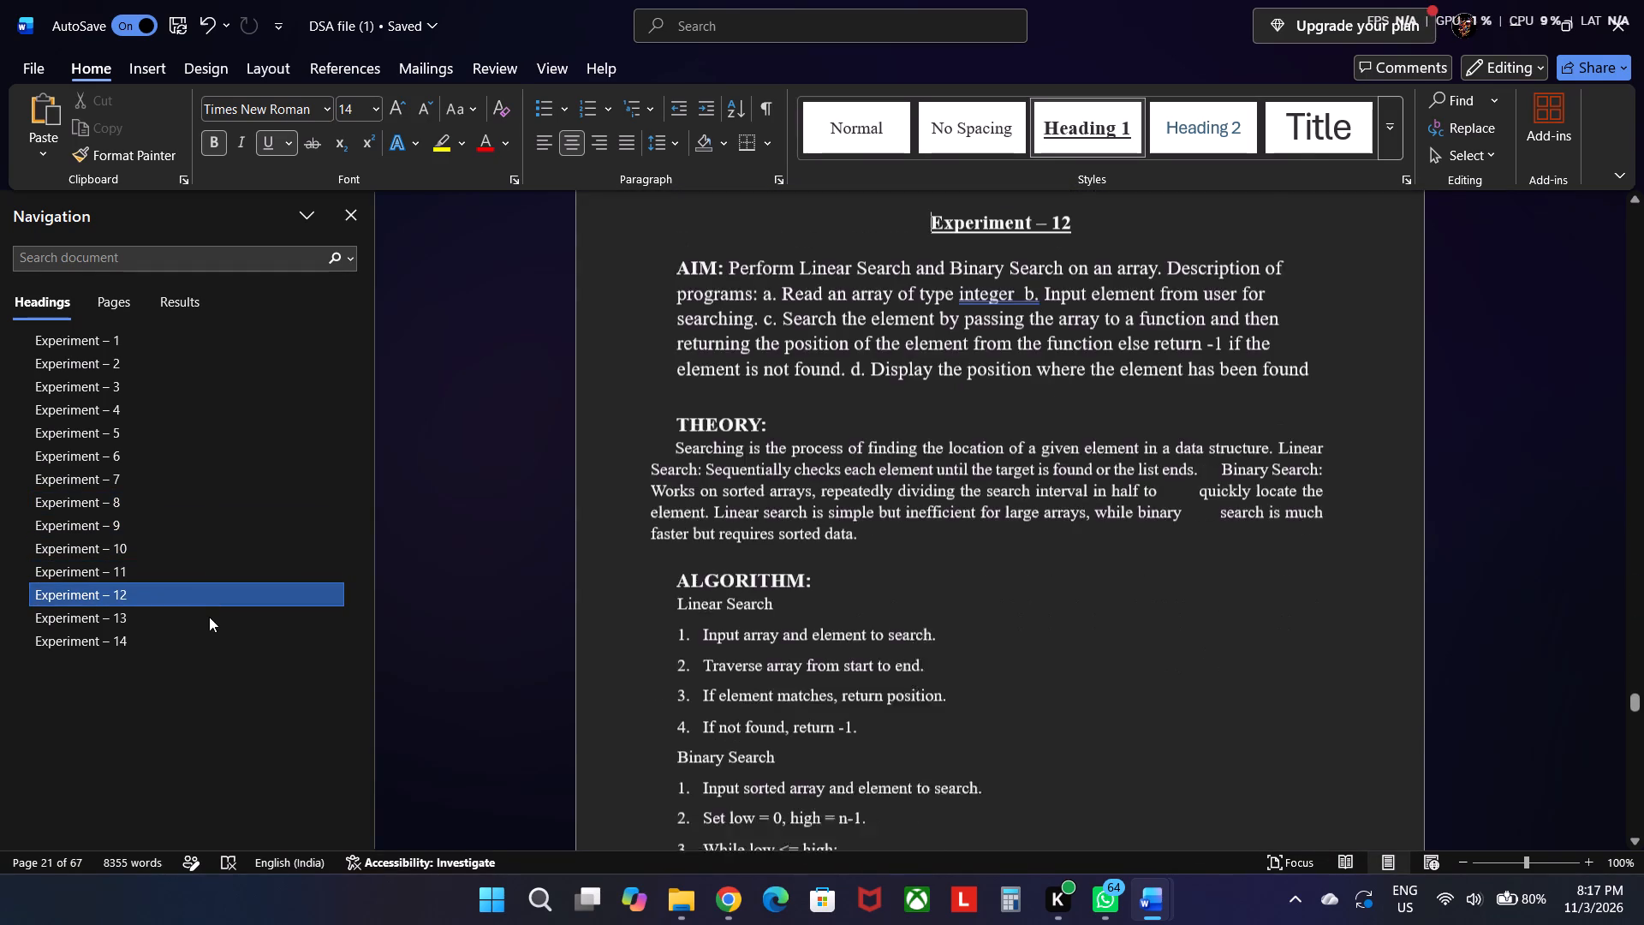
{"action": "left_click", "coordinate": [210, 618]}
{"action": "left_click", "coordinate": [211, 647]}
Go through every experiment heading in DSA file (1) once more, from Experiment 1 to Experiment 14.
{"action": "left_click", "coordinate": [237, 330]}
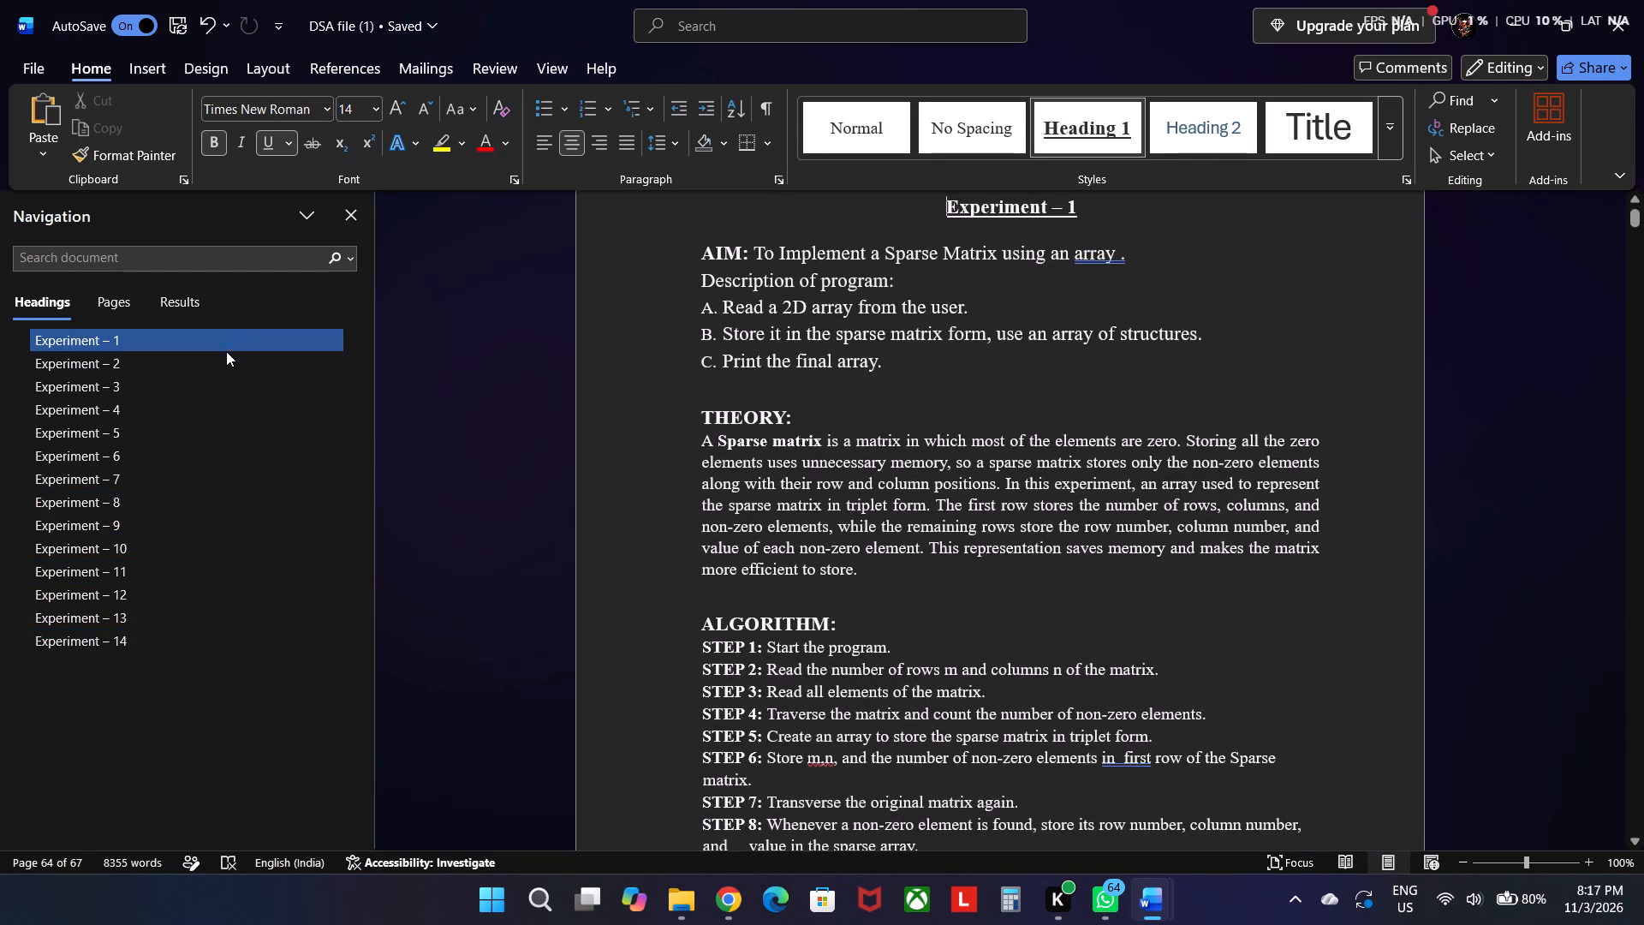
{"action": "left_click", "coordinate": [226, 357]}
{"action": "left_click", "coordinate": [225, 387]}
{"action": "left_click", "coordinate": [225, 411]}
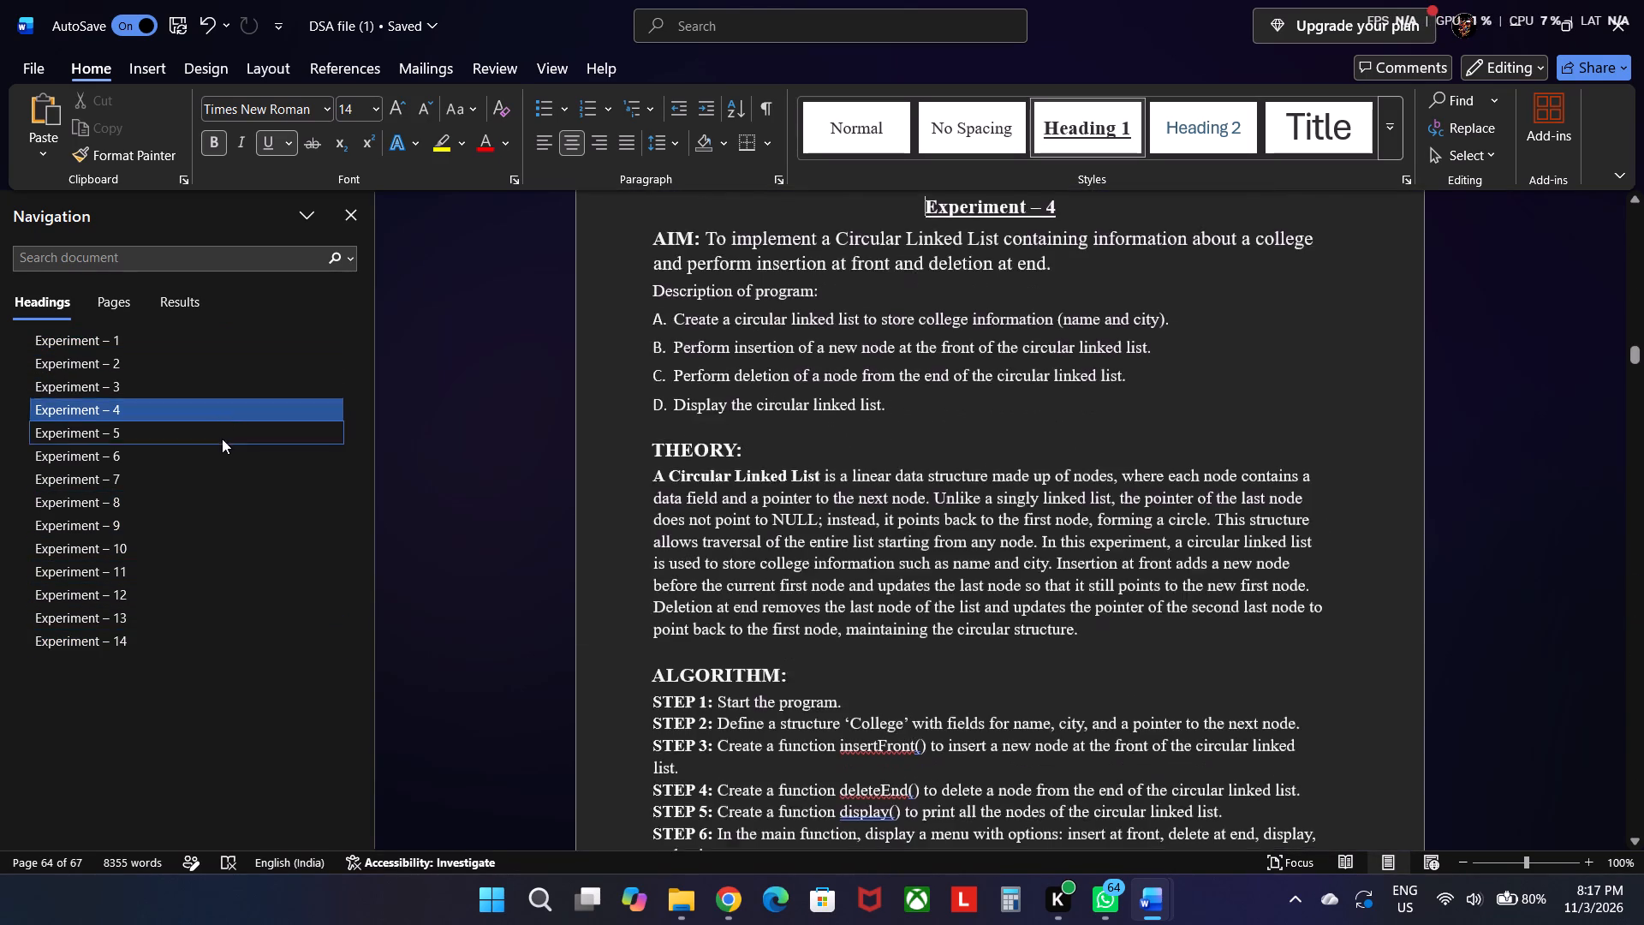
{"action": "left_click", "coordinate": [222, 439]}
{"action": "left_click", "coordinate": [222, 456]}
{"action": "left_click", "coordinate": [219, 479]}
{"action": "left_click", "coordinate": [217, 504]}
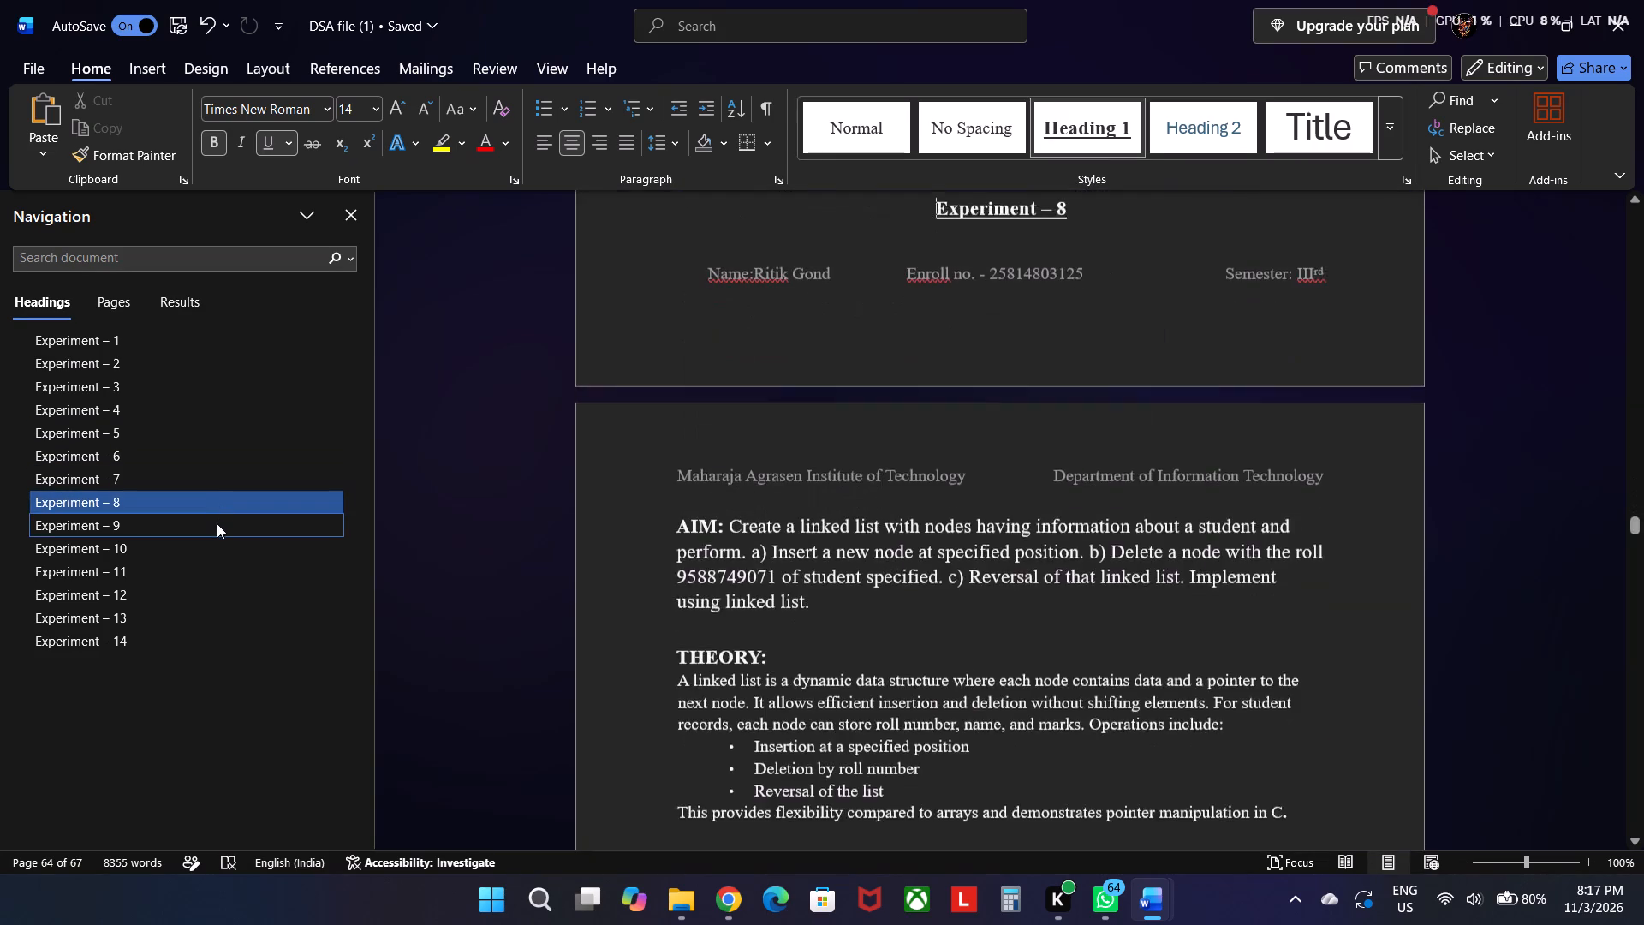
{"action": "left_click", "coordinate": [215, 528]}
{"action": "left_click", "coordinate": [211, 550]}
{"action": "left_click", "coordinate": [202, 576]}
{"action": "left_click", "coordinate": [202, 599]}
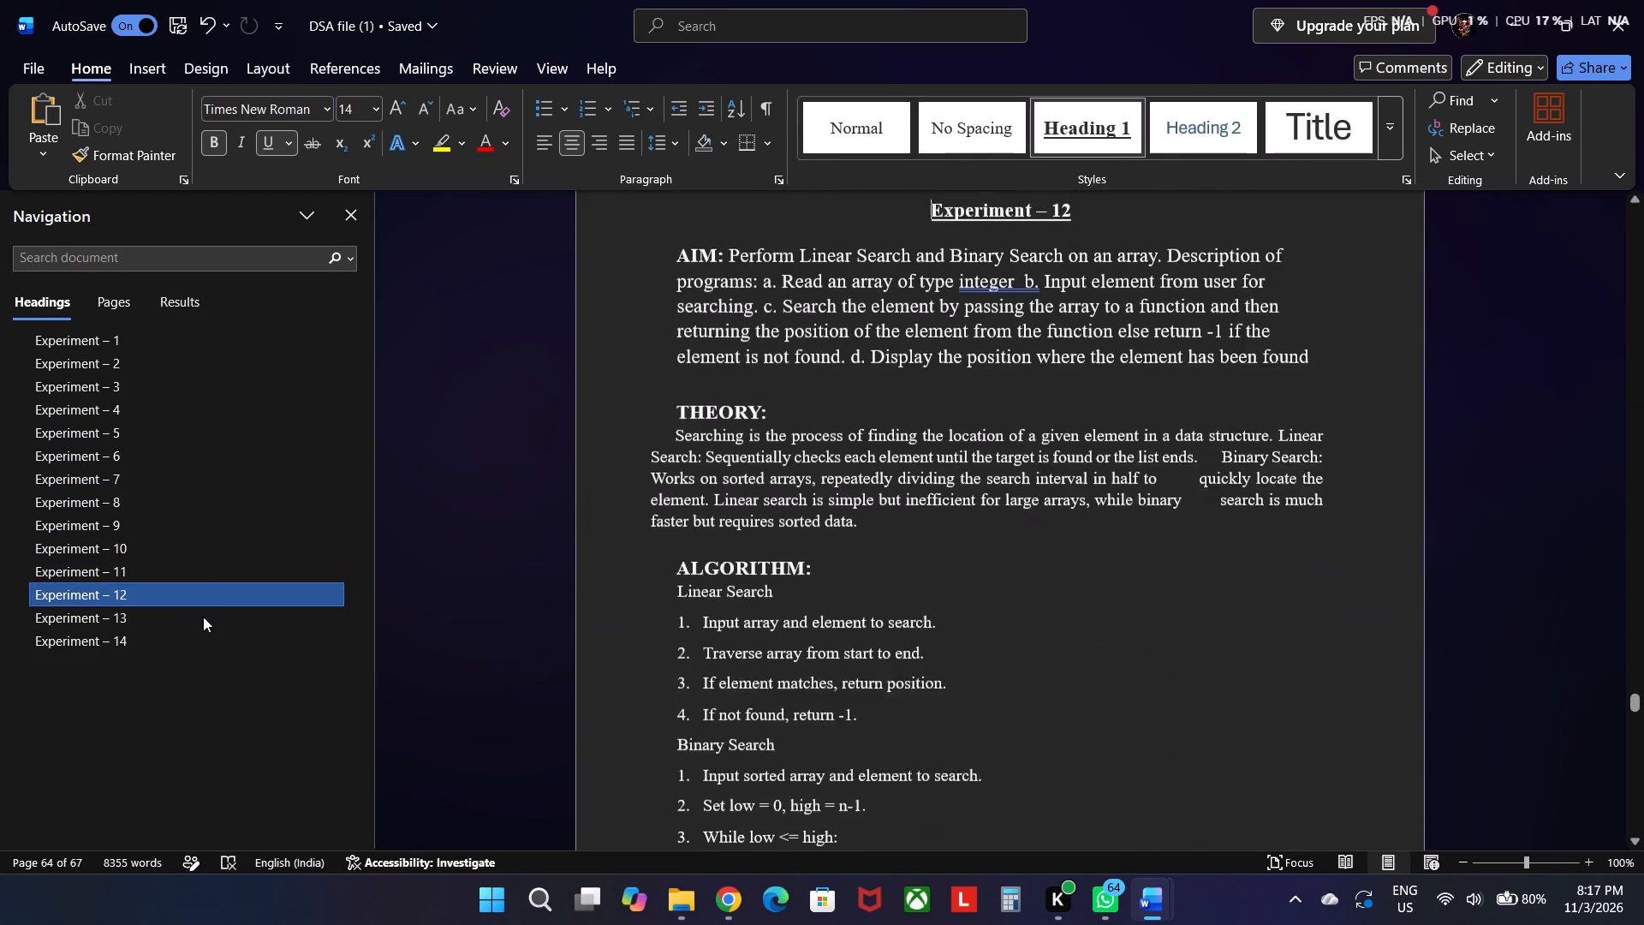
{"action": "left_click", "coordinate": [202, 617]}
{"action": "left_click", "coordinate": [200, 636]}
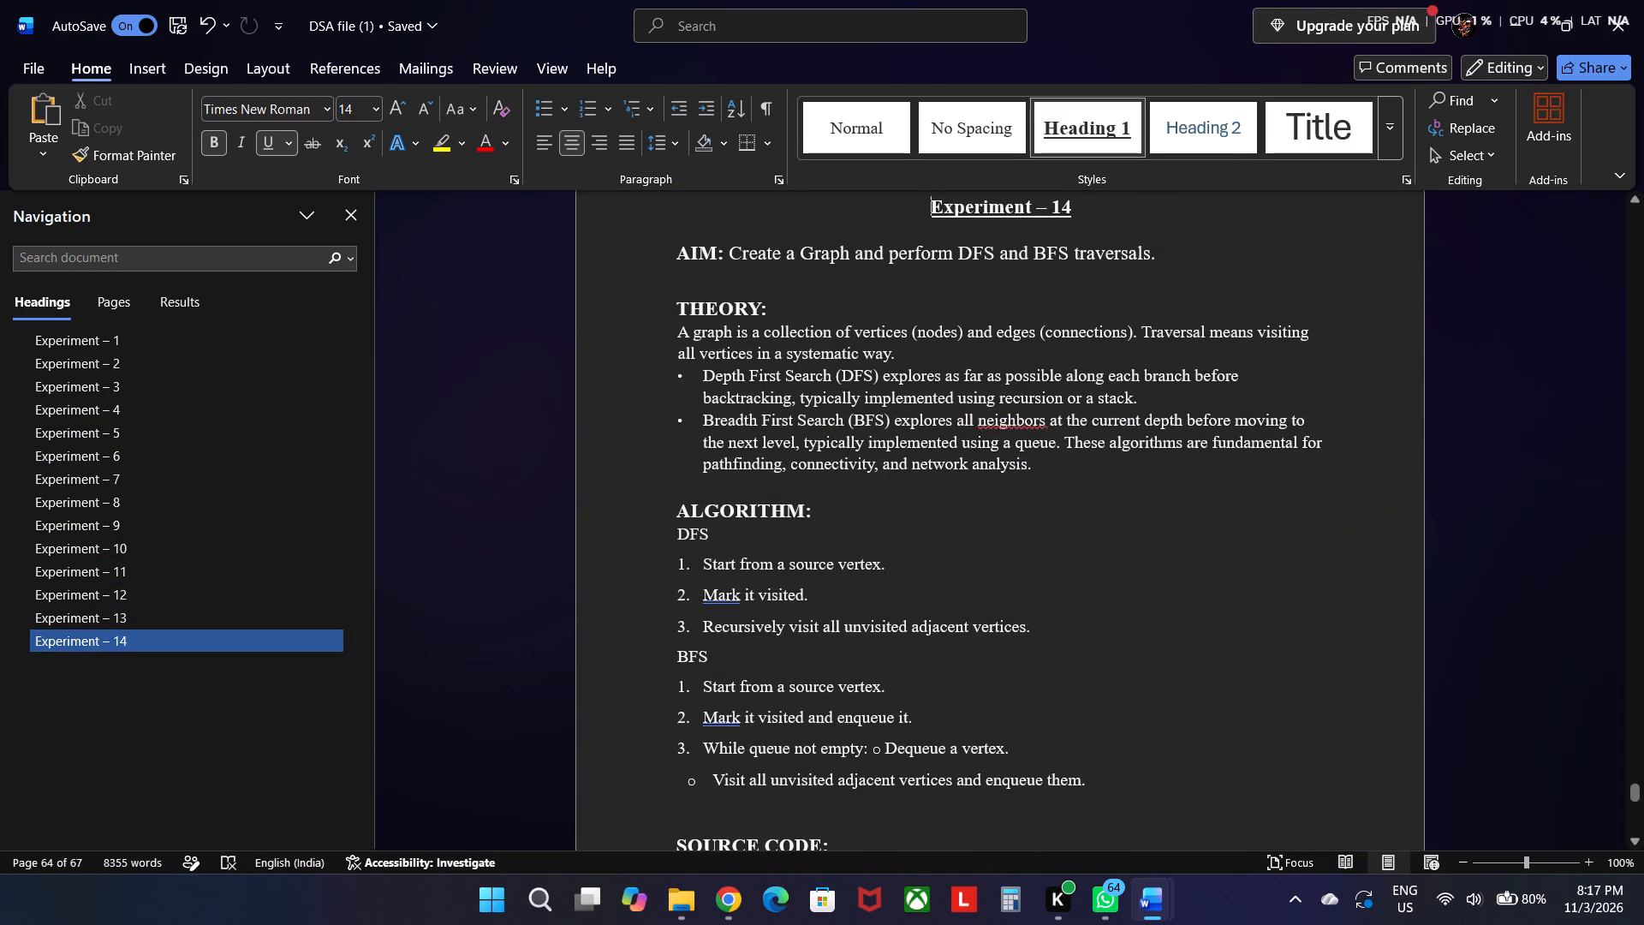
Switch to the ds lab form 2 document and look over its Learning Outcomes and laboratory introduction.
{"action": "left_click", "coordinate": [1225, 809]}
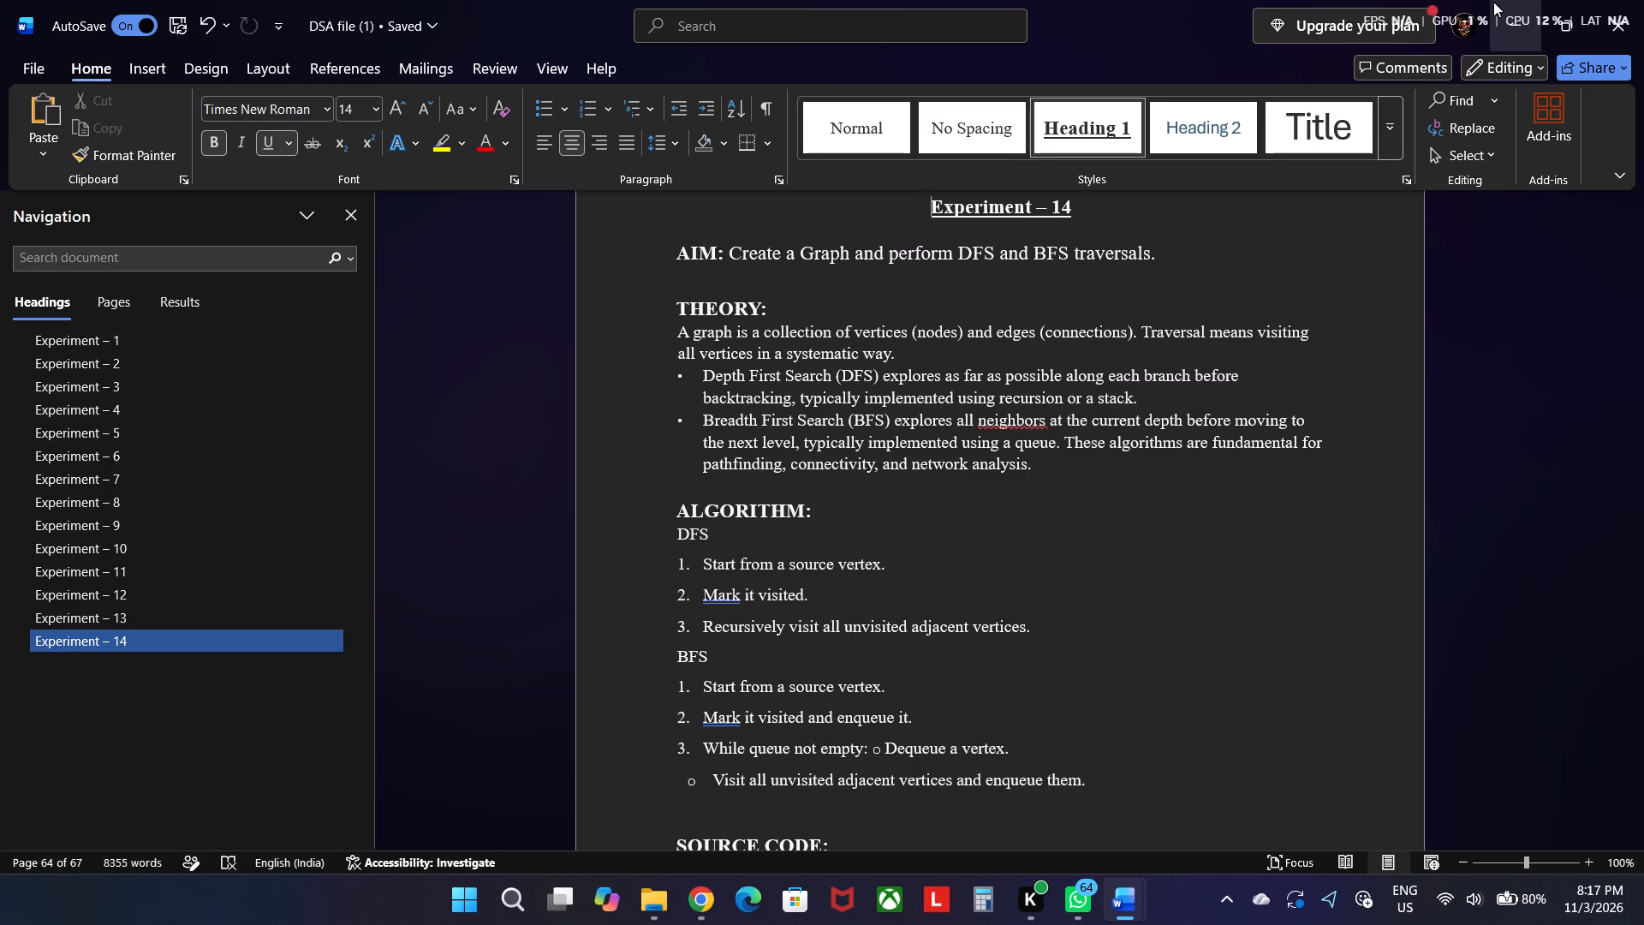
{"action": "left_click", "coordinate": [1101, 806]}
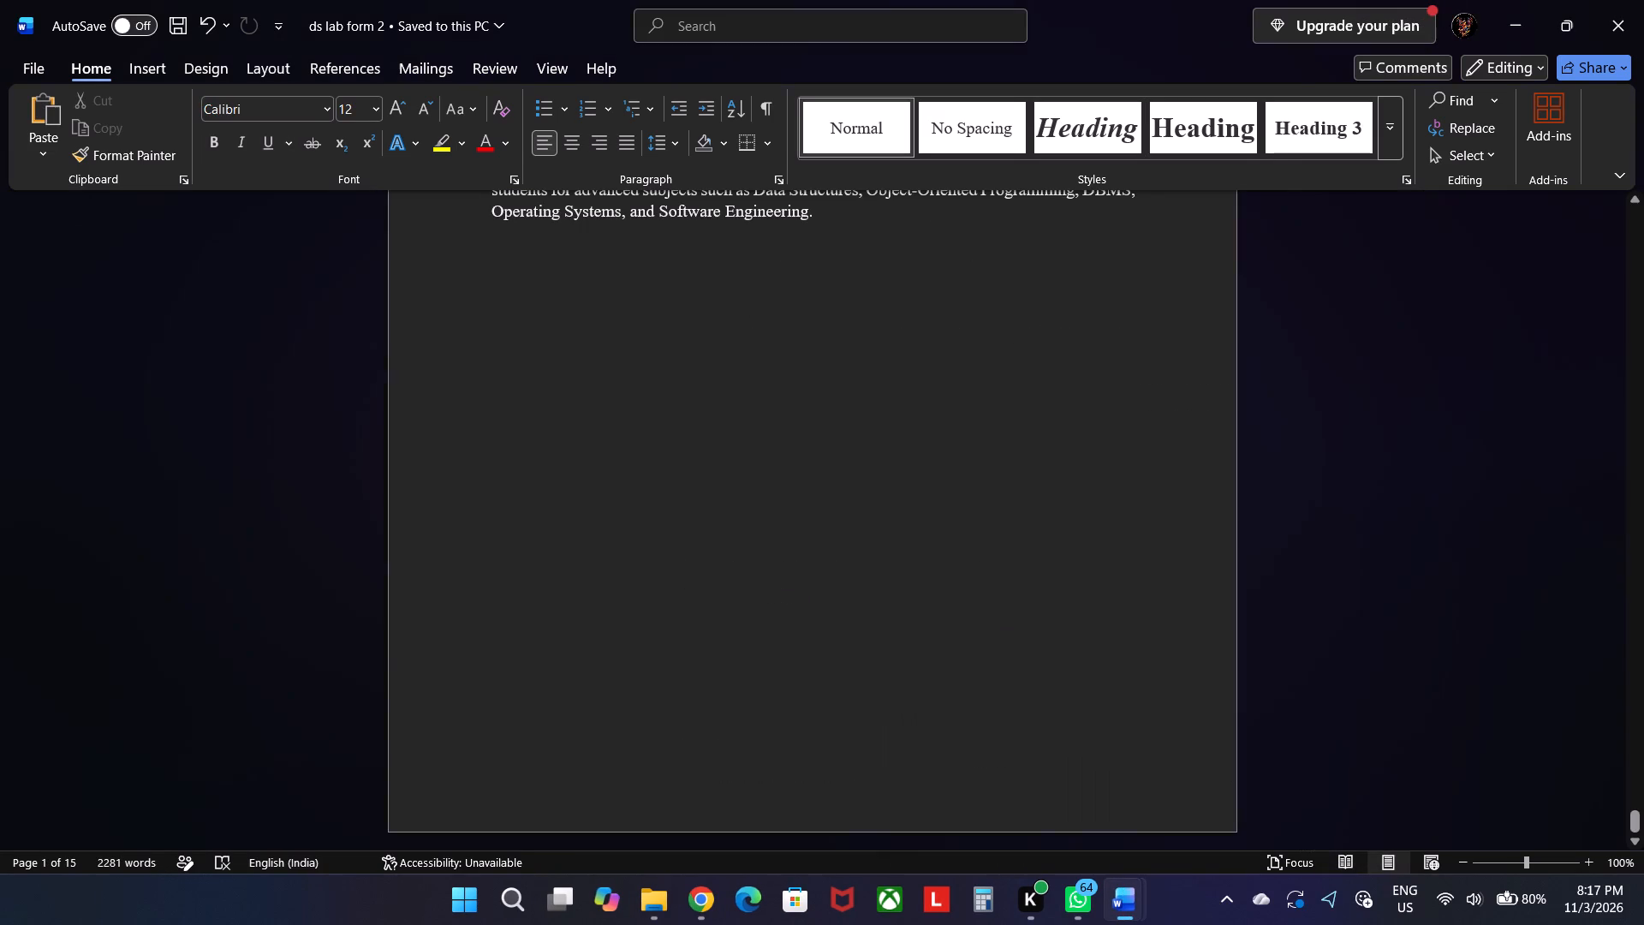
{"action": "scroll", "coordinate": [797, 404], "scroll_direction": "up", "scroll_amount": 16}
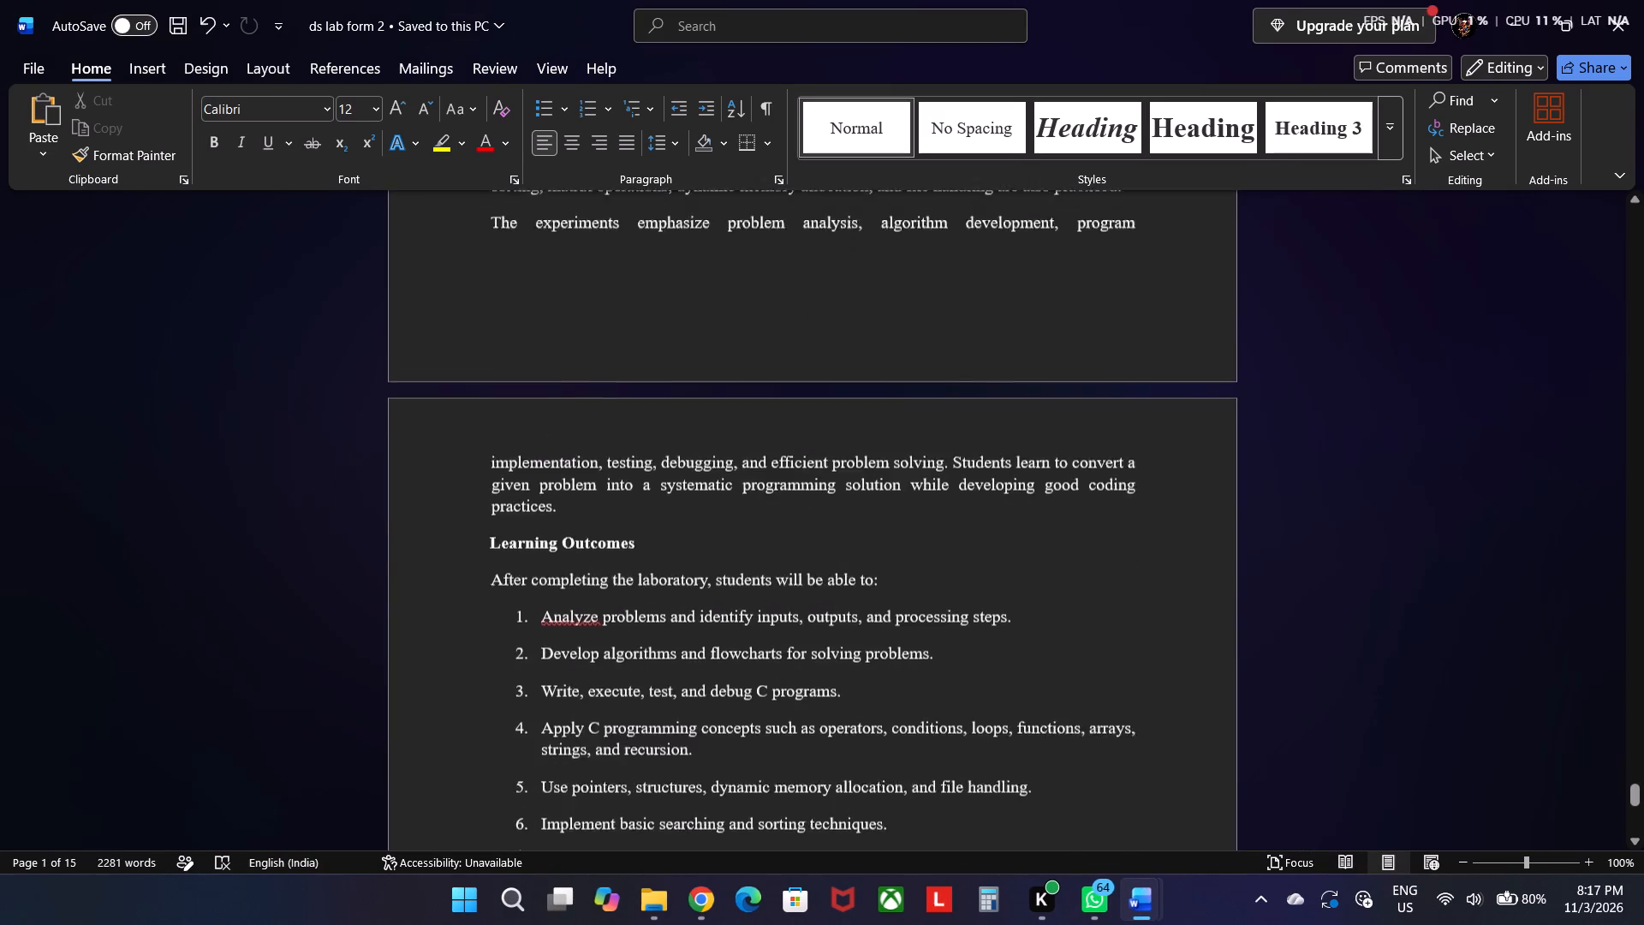
{"action": "scroll", "coordinate": [797, 404], "scroll_direction": "up", "scroll_amount": 6}
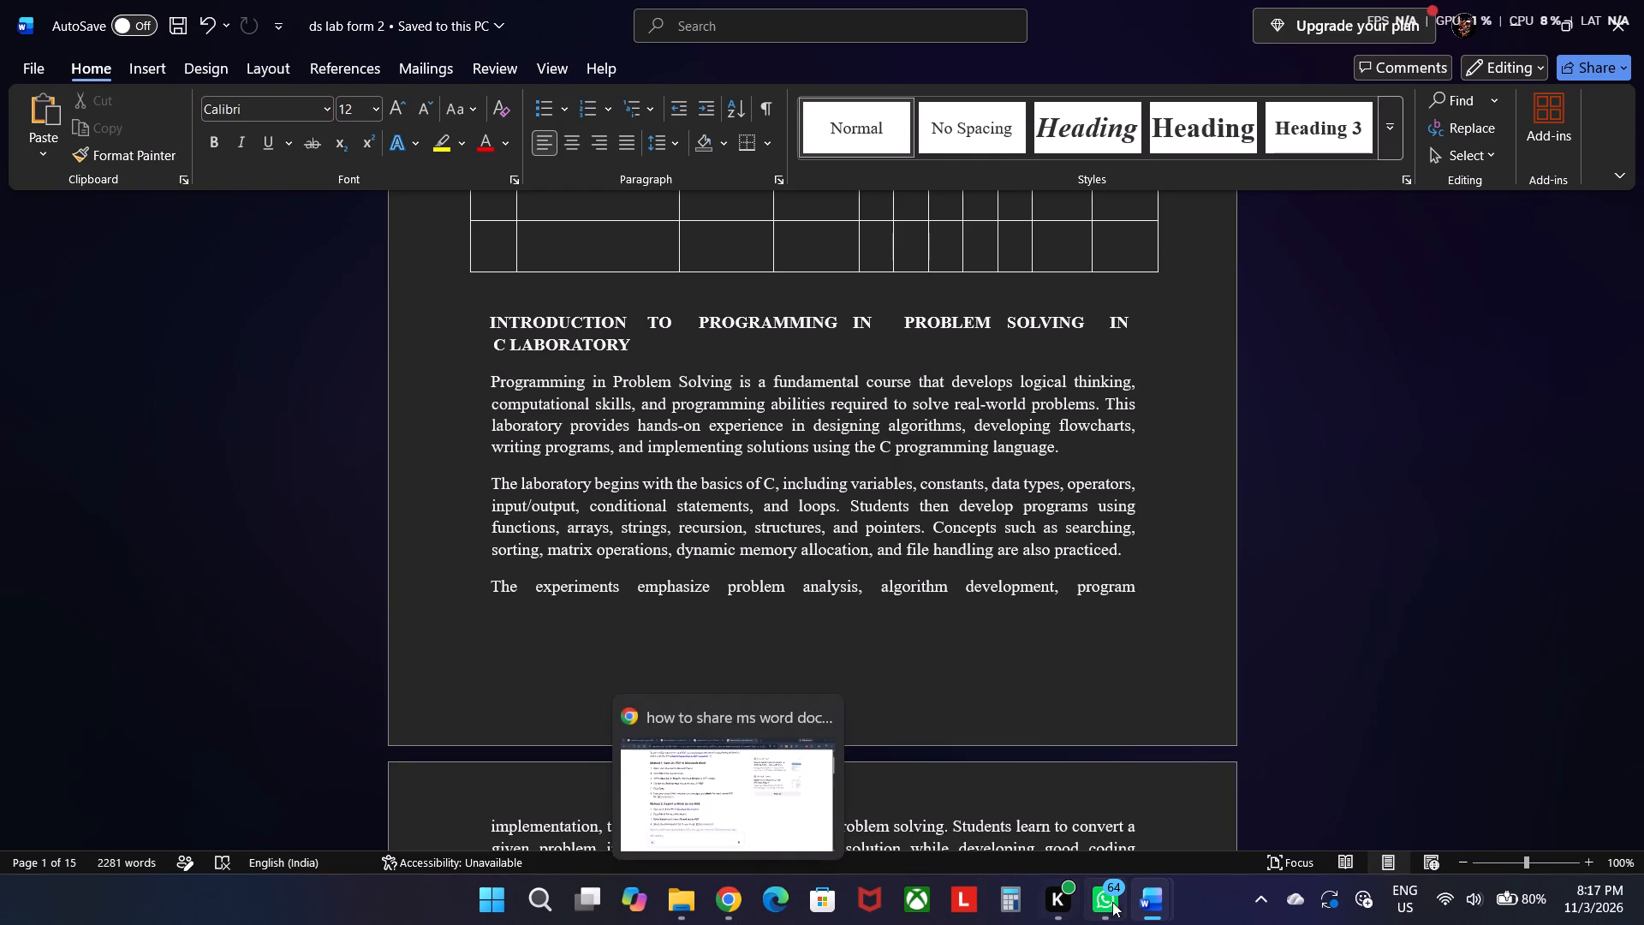
Open the ds lab fileee PDF from the Downloads folder in Chrome.
{"action": "left_click", "coordinate": [721, 899]}
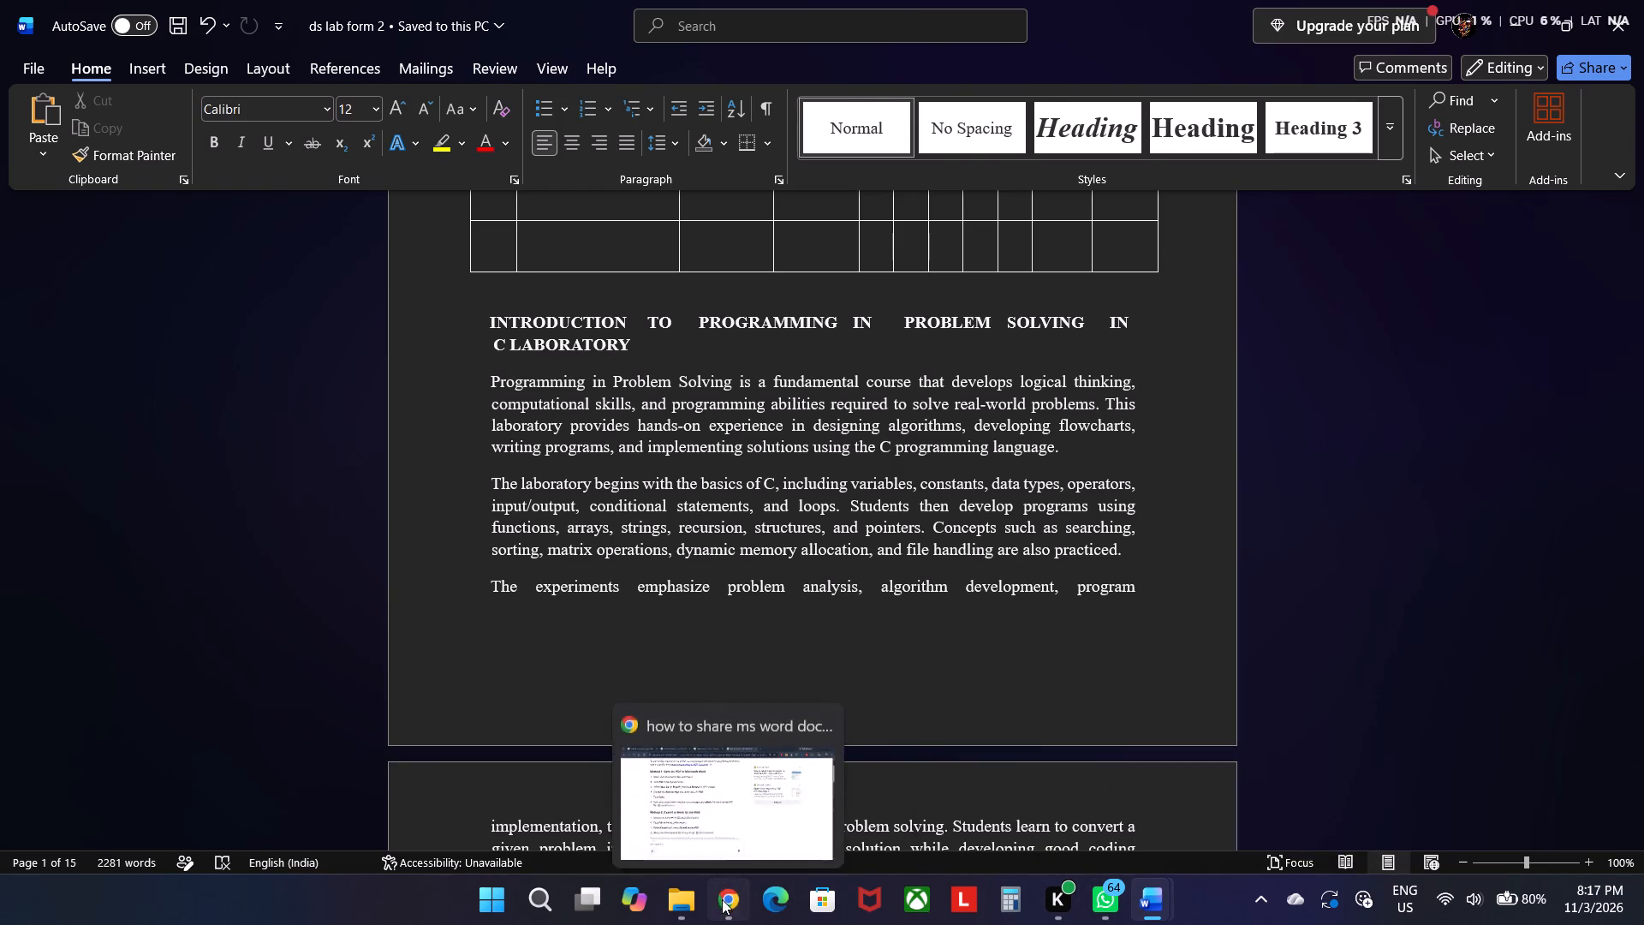
{"action": "left_click", "coordinate": [682, 913]}
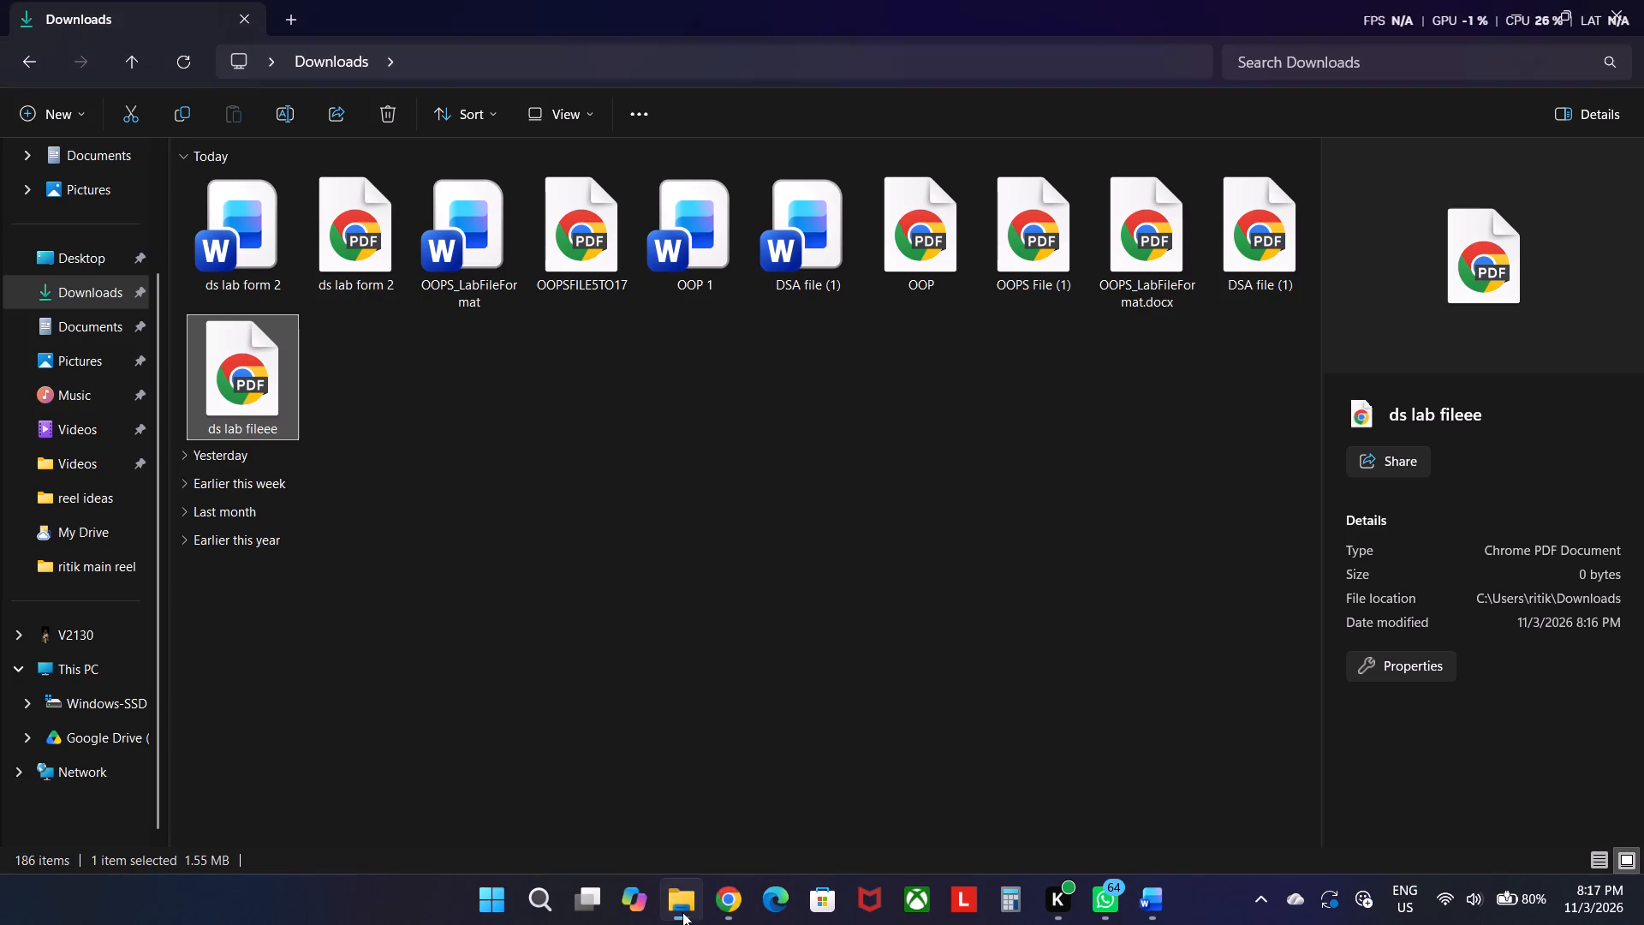
{"action": "double_click", "coordinate": [254, 394]}
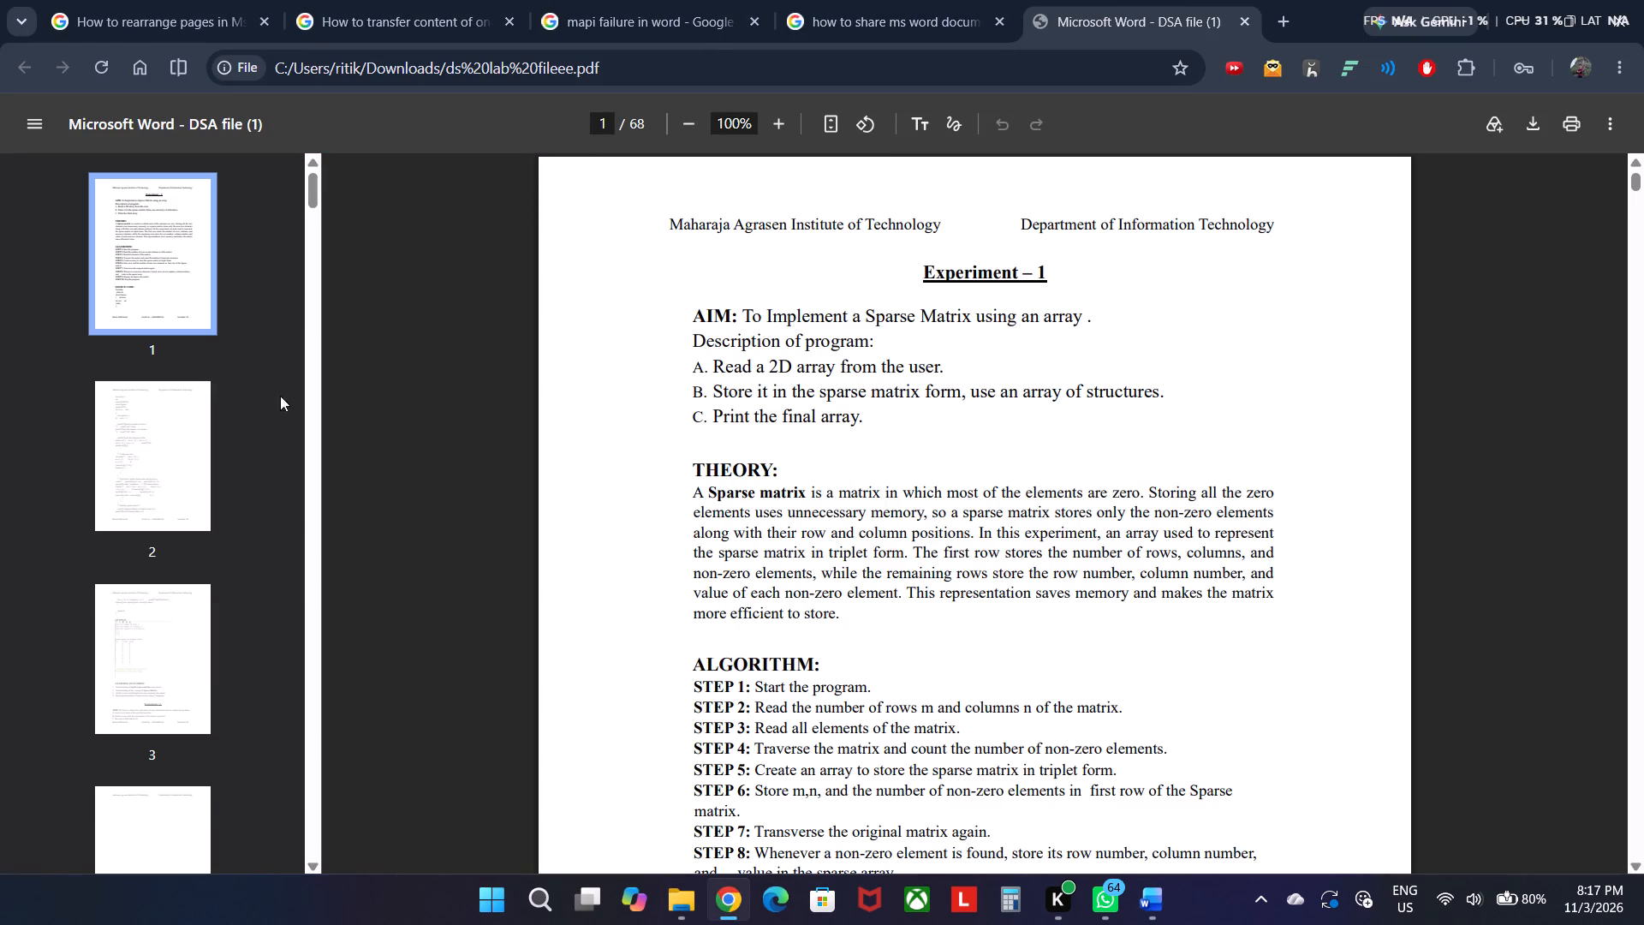
Check the page layout and content of Experiments 1 and 2 in the ds lab fileee PDF, up to the Experiment 3 heading.
{"action": "scroll", "coordinate": [890, 392], "scroll_direction": "down", "scroll_amount": 13}
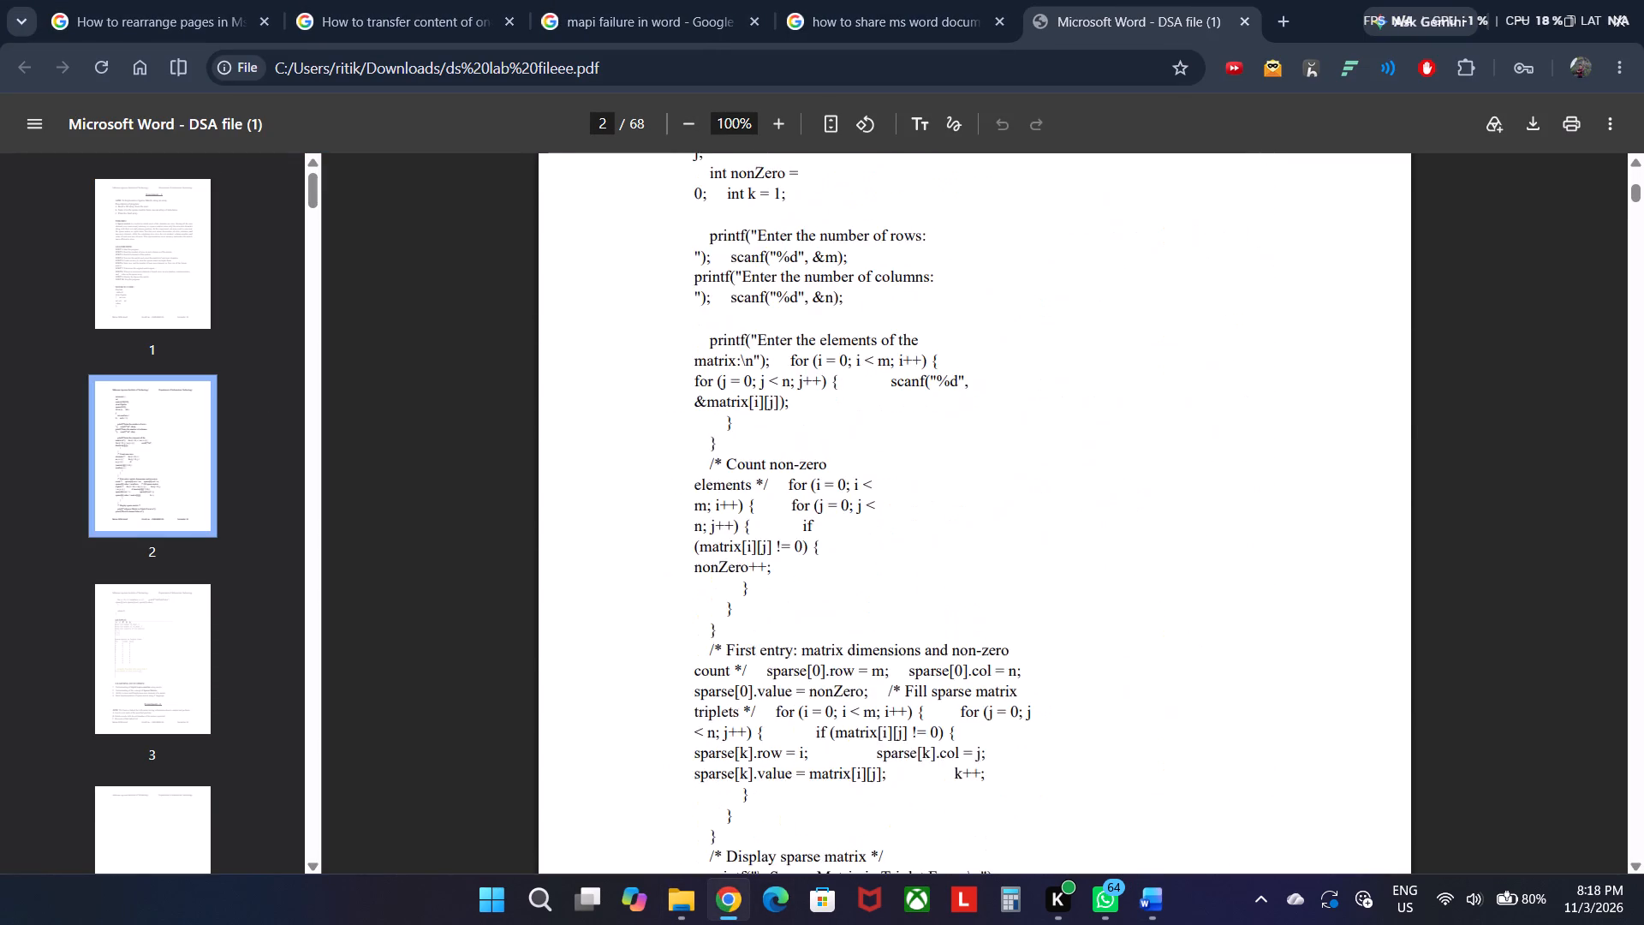
{"action": "scroll", "coordinate": [890, 392], "scroll_direction": "down", "scroll_amount": 14}
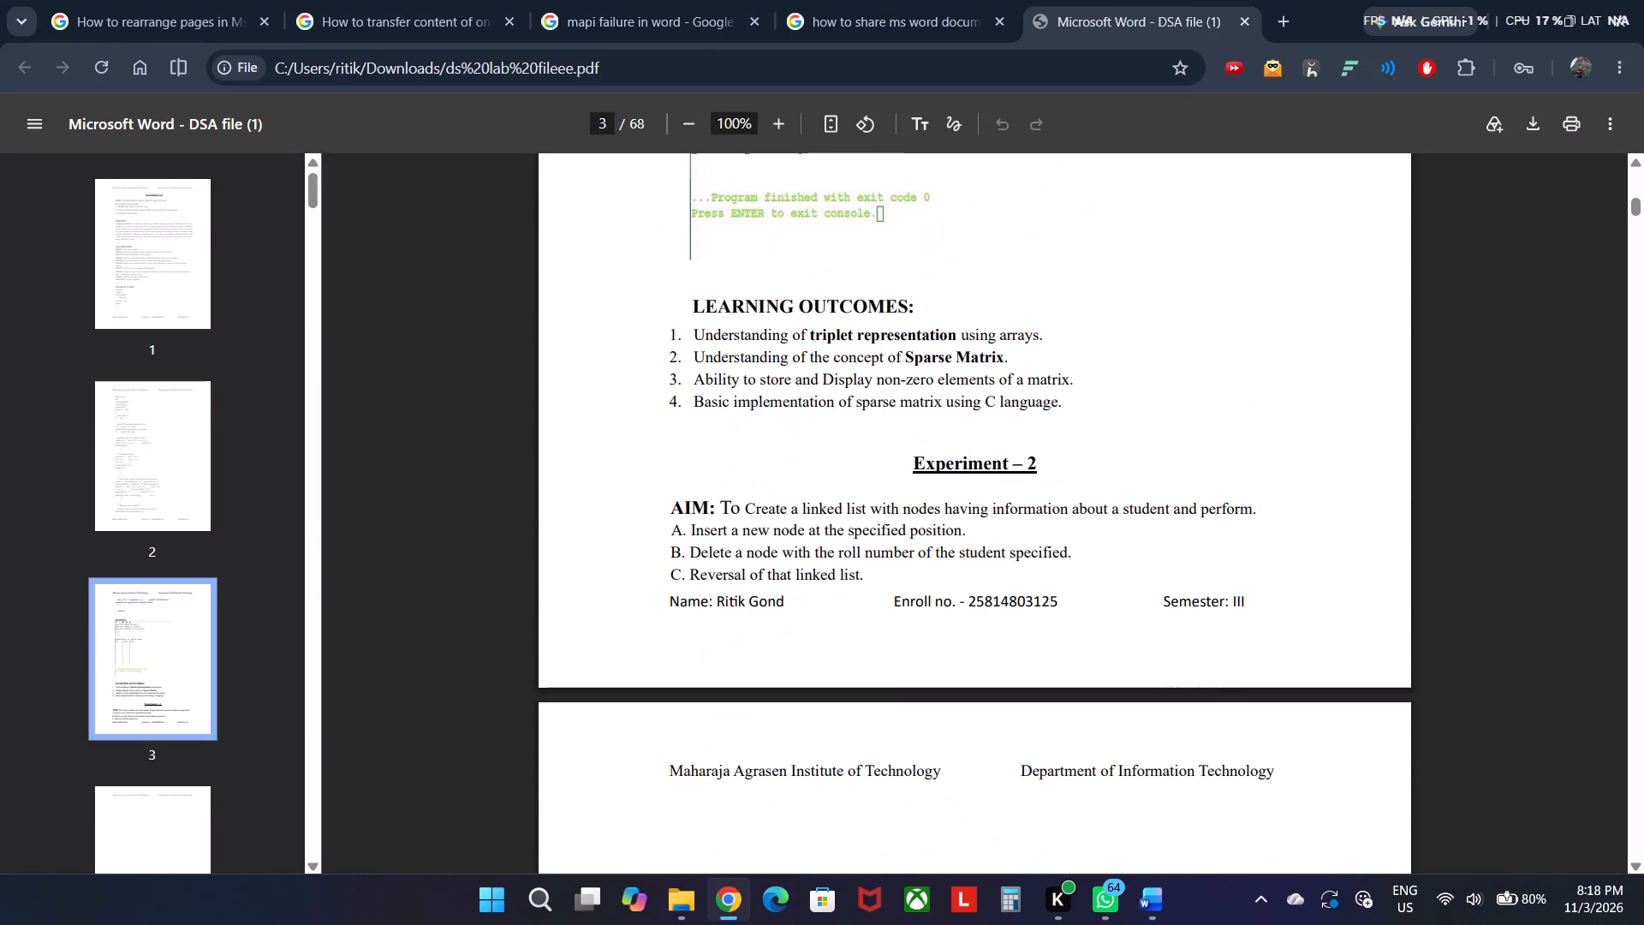
{"action": "scroll", "coordinate": [890, 392], "scroll_direction": "down", "scroll_amount": 11}
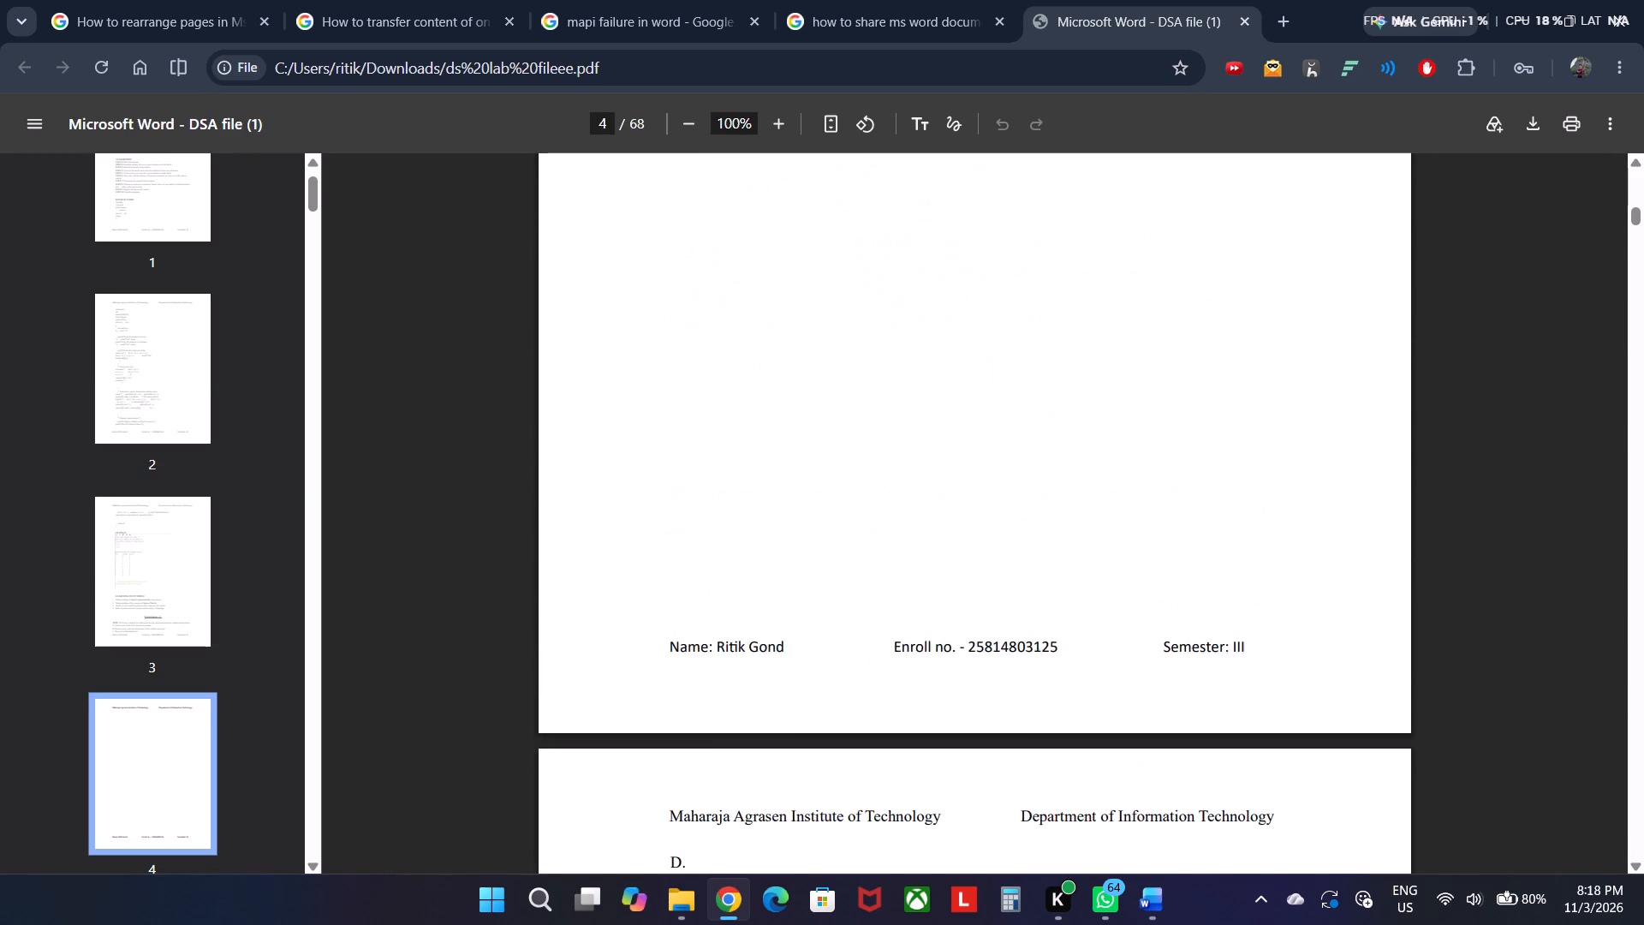
{"action": "scroll", "coordinate": [890, 392], "scroll_direction": "down", "scroll_amount": 3}
{"action": "scroll", "coordinate": [890, 392], "scroll_direction": "up", "scroll_amount": 2}
{"action": "scroll", "coordinate": [890, 392], "scroll_direction": "down", "scroll_amount": 13}
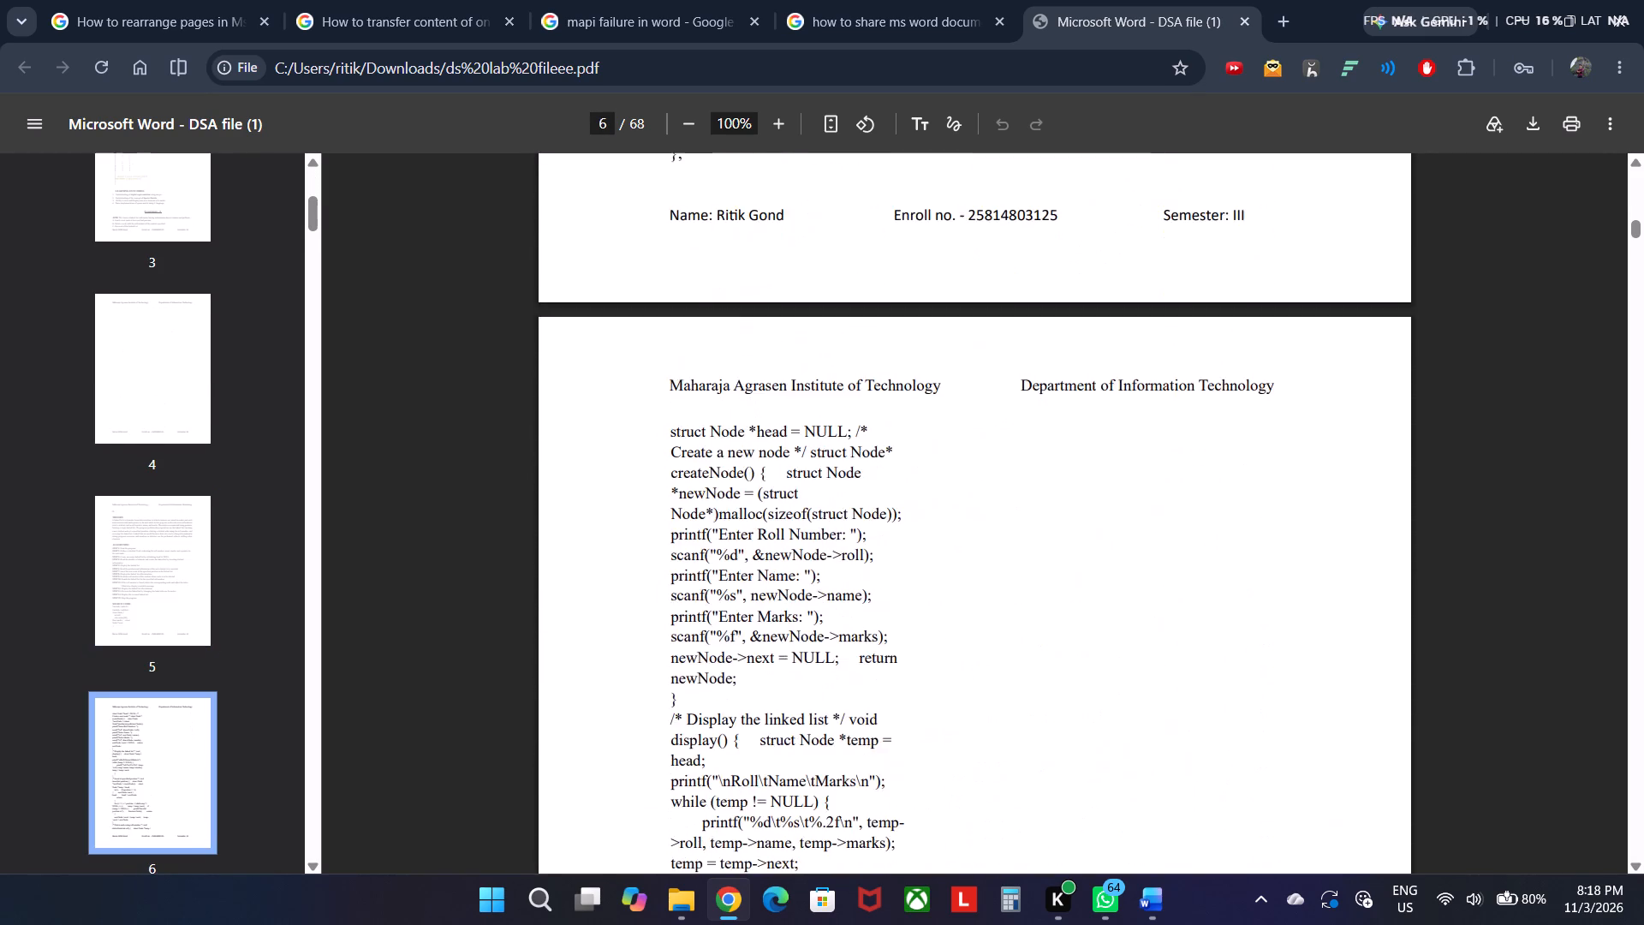
{"action": "scroll", "coordinate": [890, 392], "scroll_direction": "down", "scroll_amount": 15}
{"action": "scroll", "coordinate": [890, 392], "scroll_direction": "down", "scroll_amount": 12}
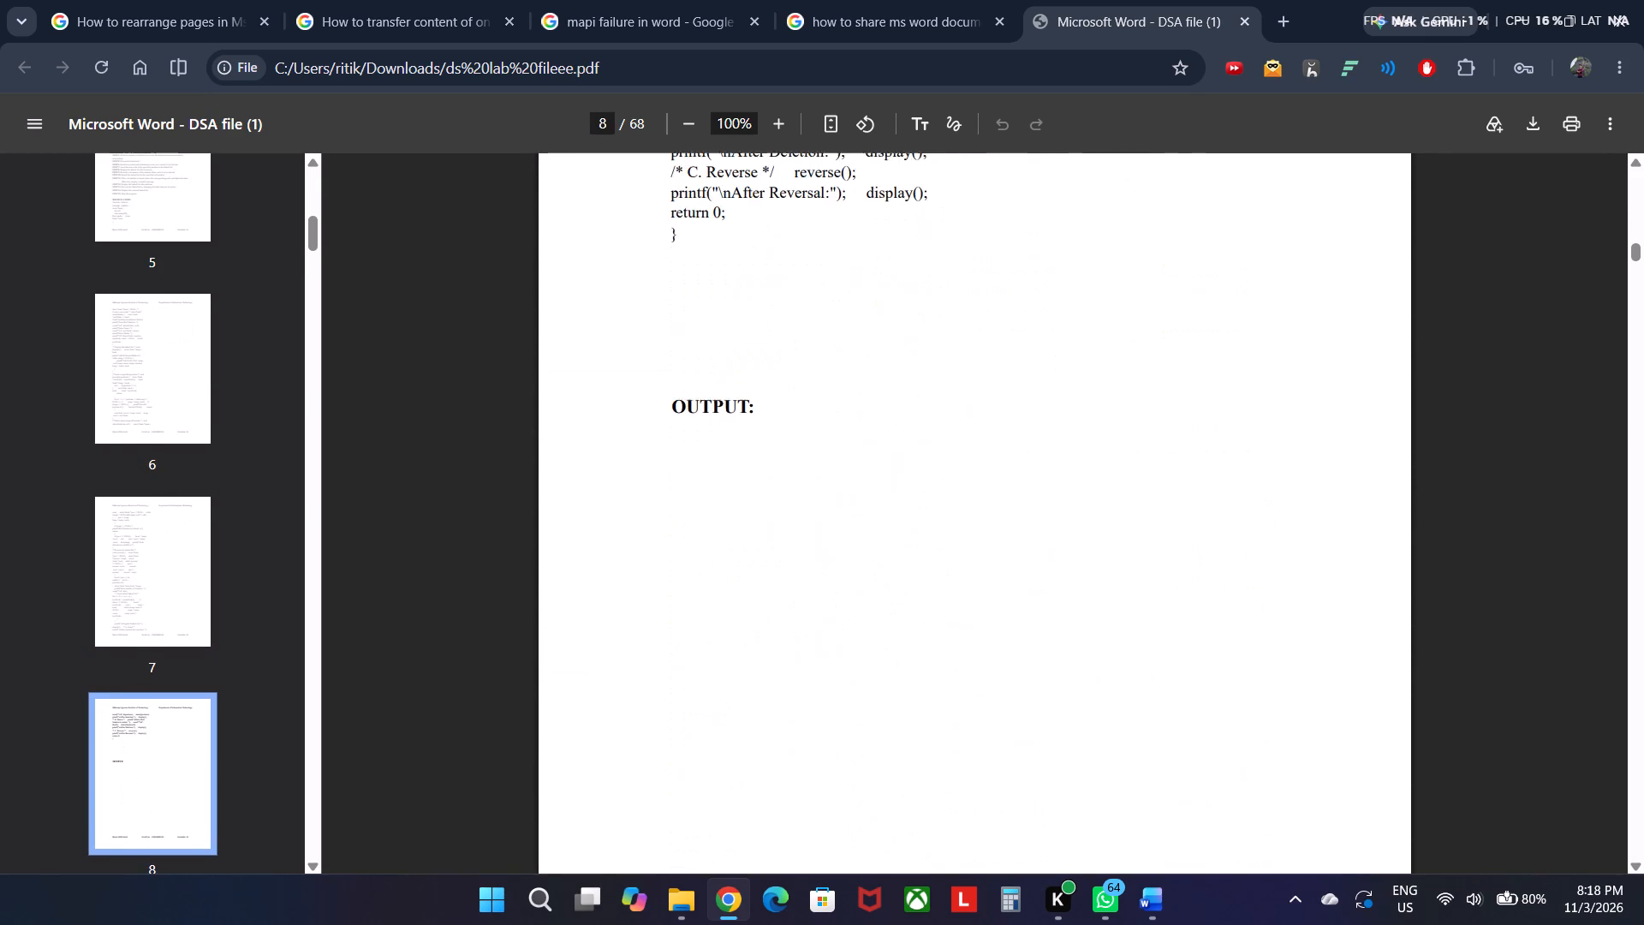
{"action": "scroll", "coordinate": [890, 392], "scroll_direction": "down", "scroll_amount": 18}
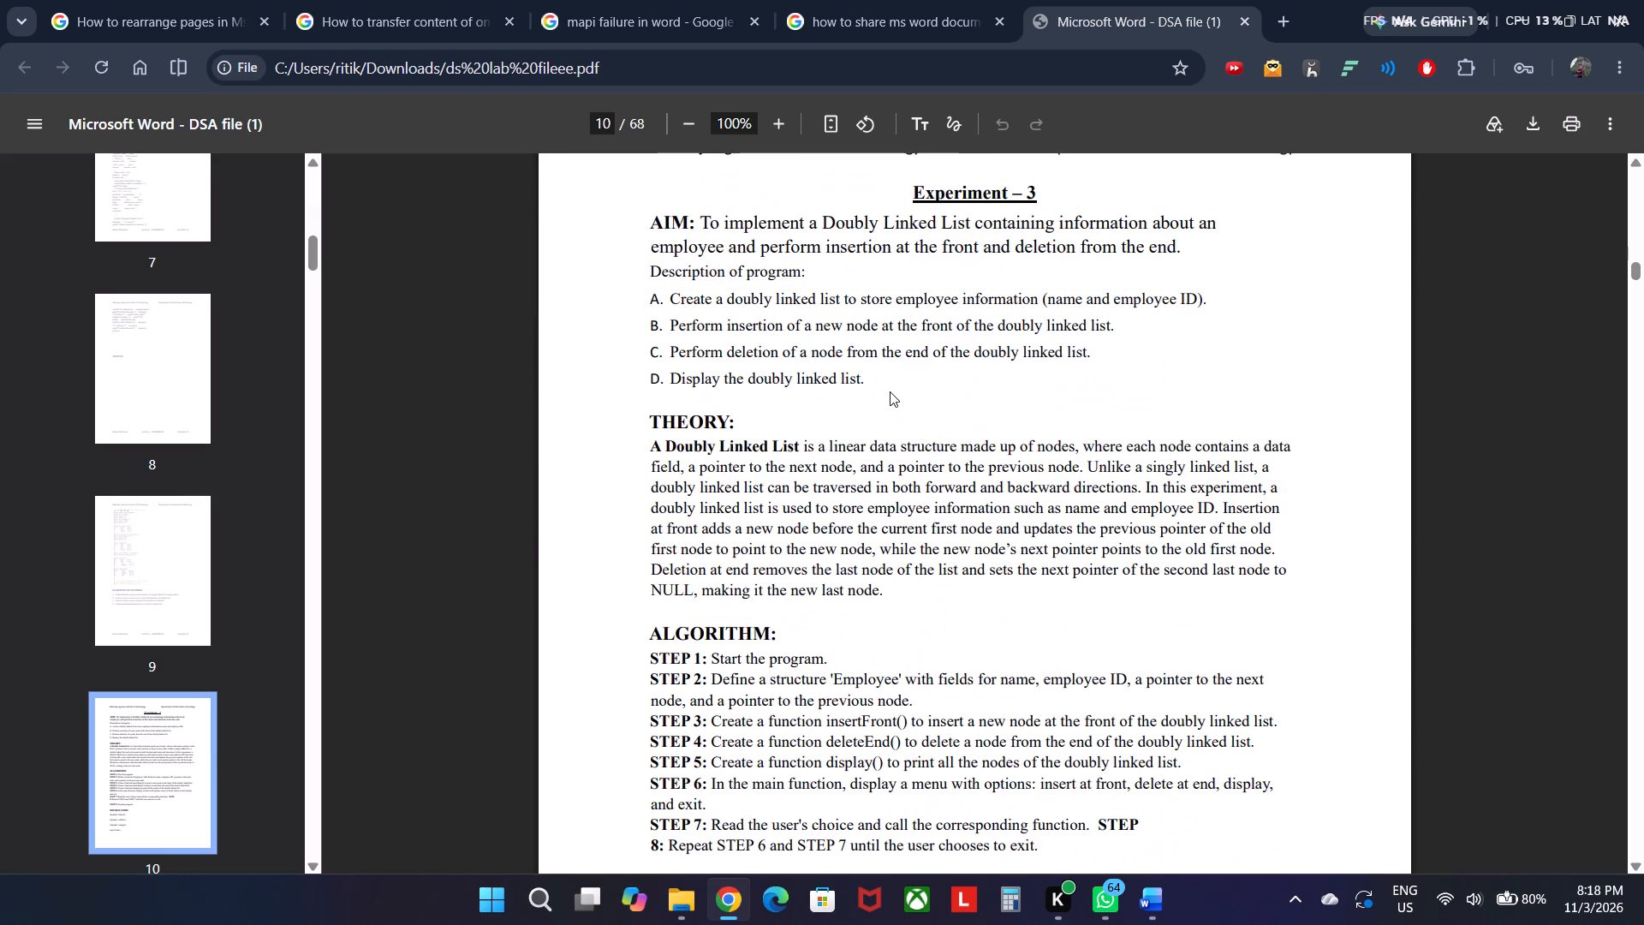
Check the Experiment 3 and Experiment 4 pages of the PDF, including code, outputs and page breaks, up to the Experiment 5 heading.
{"action": "scroll", "coordinate": [890, 391], "scroll_direction": "down", "scroll_amount": 5}
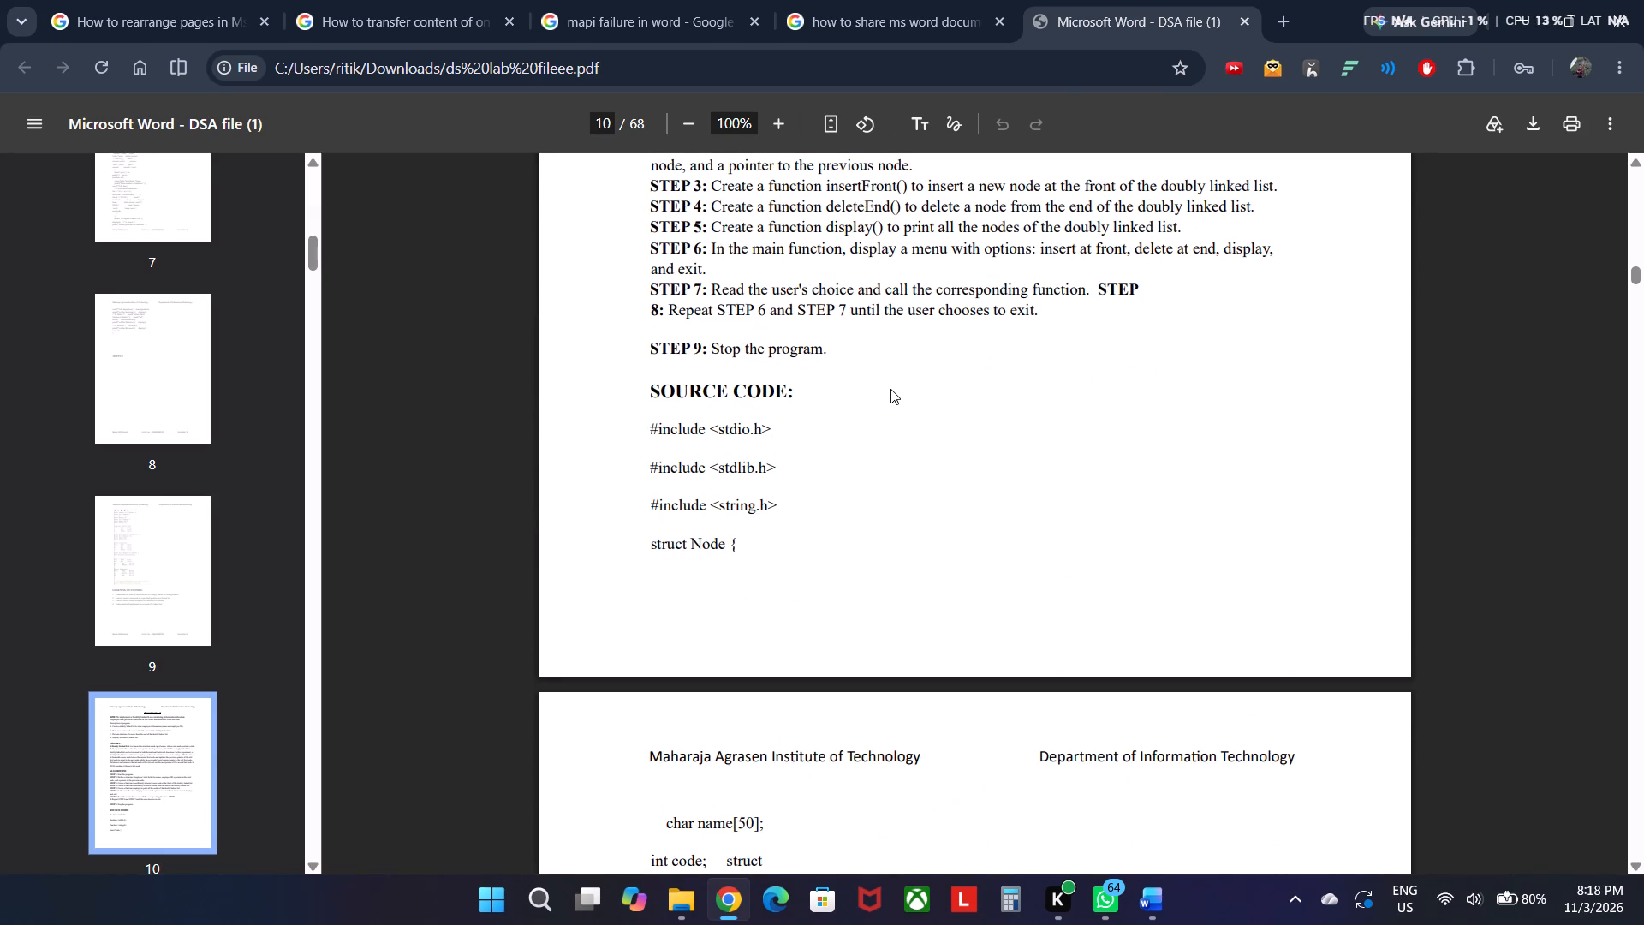
{"action": "scroll", "coordinate": [890, 389], "scroll_direction": "down", "scroll_amount": 16}
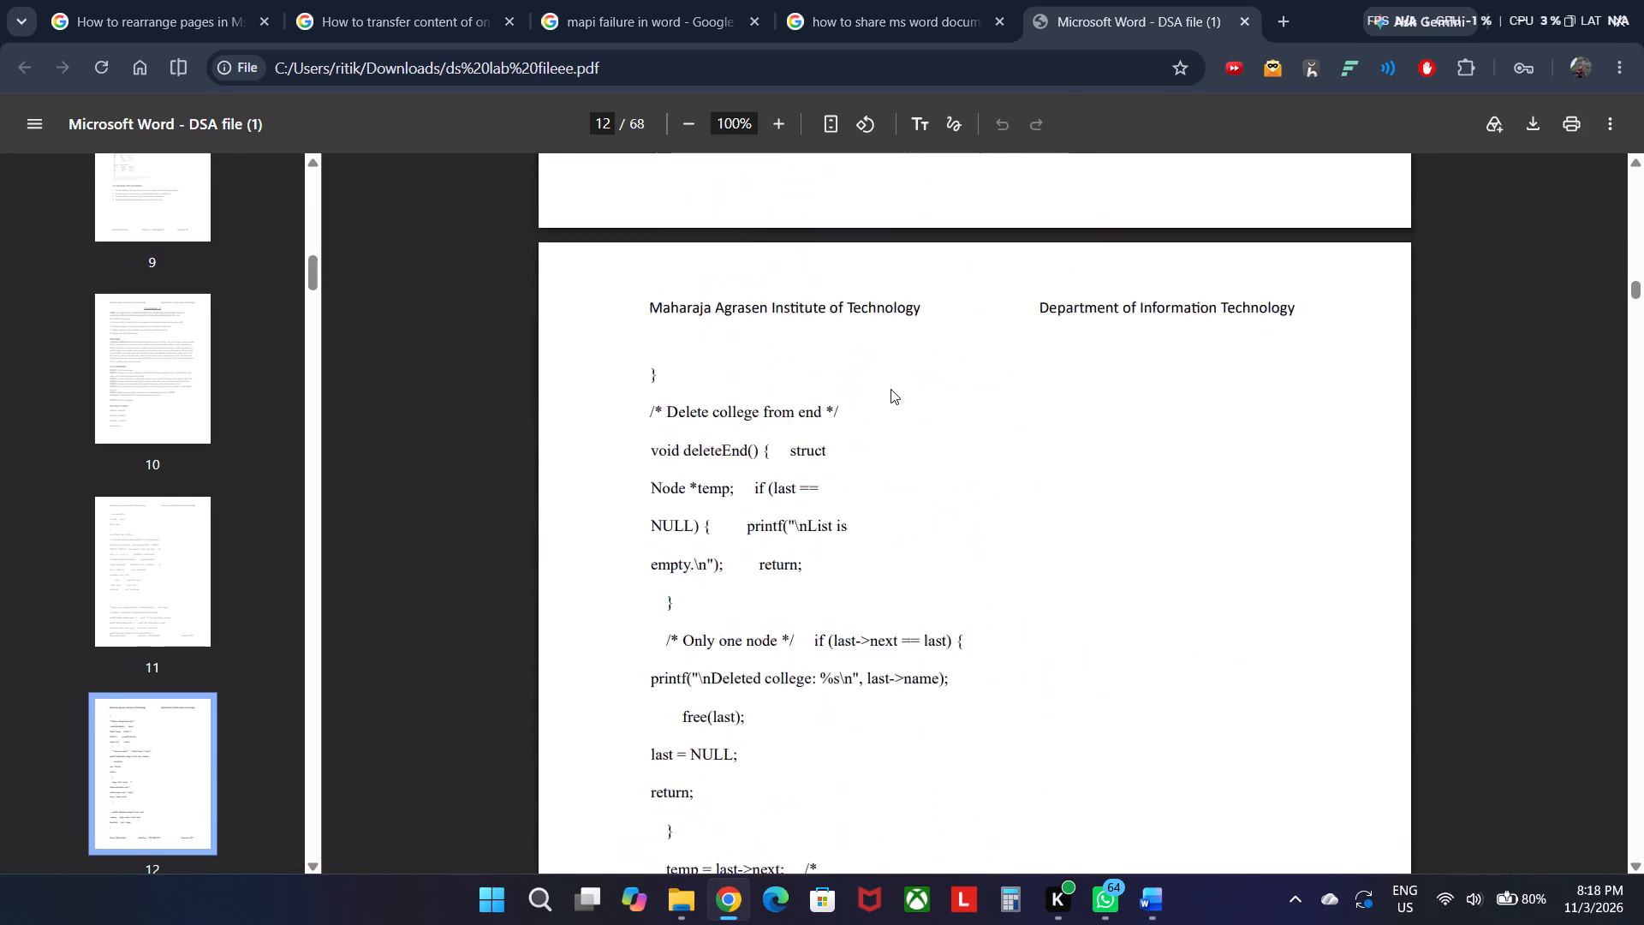
{"action": "scroll", "coordinate": [890, 389], "scroll_direction": "down", "scroll_amount": 20}
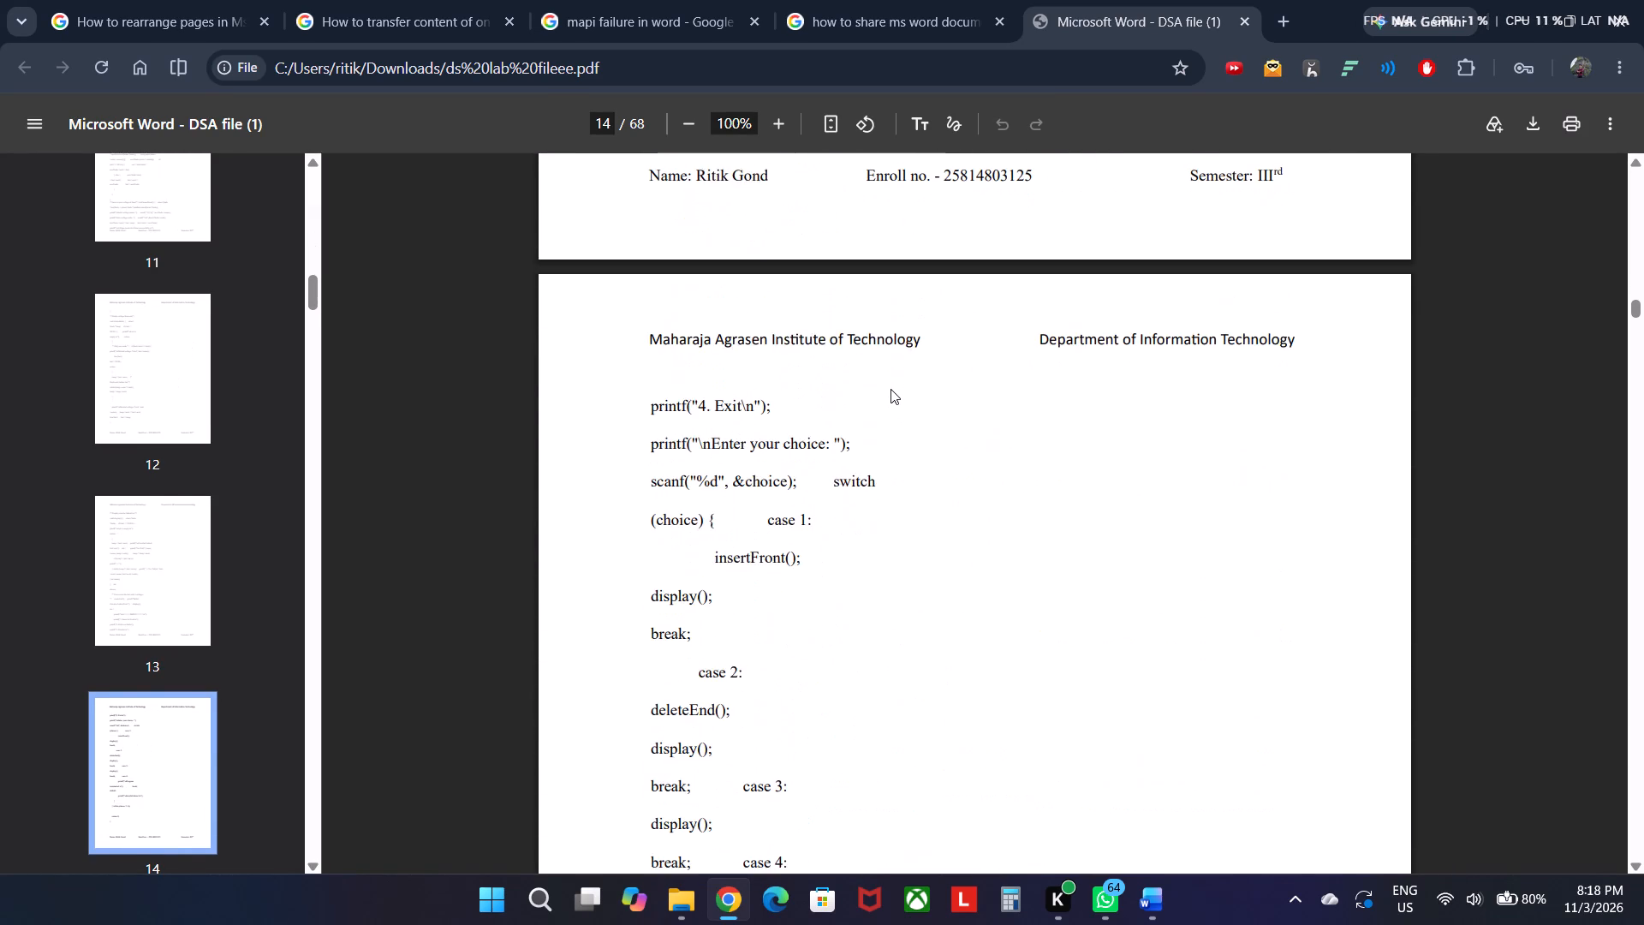
{"action": "scroll", "coordinate": [890, 389], "scroll_direction": "down", "scroll_amount": 20}
{"action": "scroll", "coordinate": [890, 389], "scroll_direction": "down", "scroll_amount": 5}
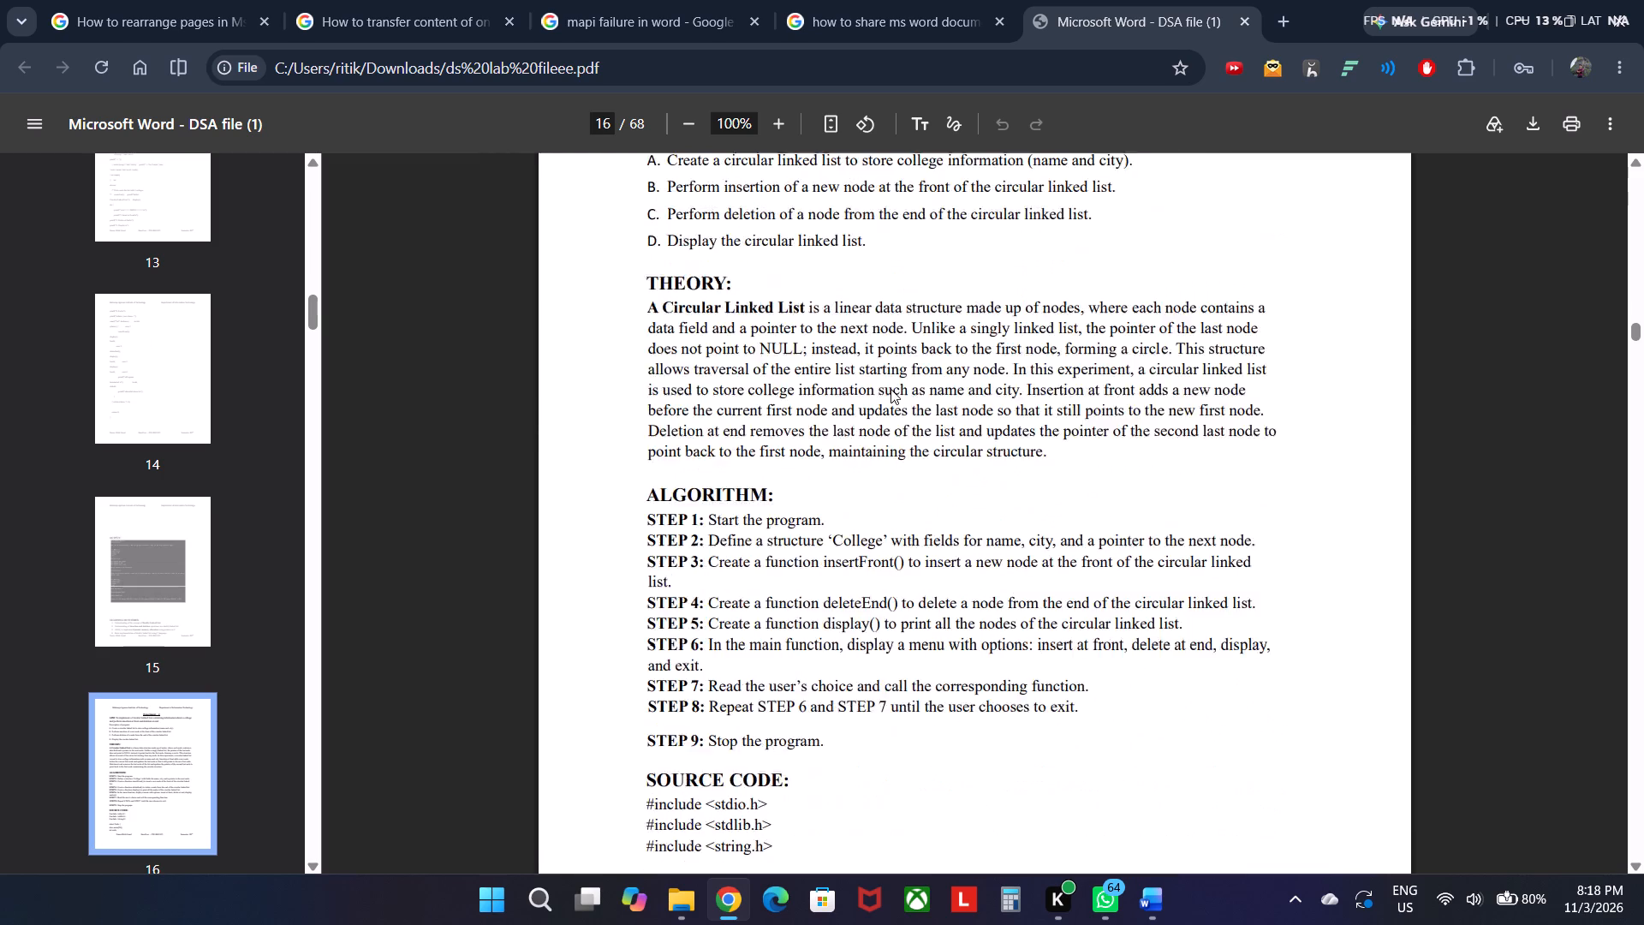
{"action": "scroll", "coordinate": [890, 389], "scroll_direction": "down", "scroll_amount": 15}
{"action": "scroll", "coordinate": [889, 365], "scroll_direction": "down", "scroll_amount": 6}
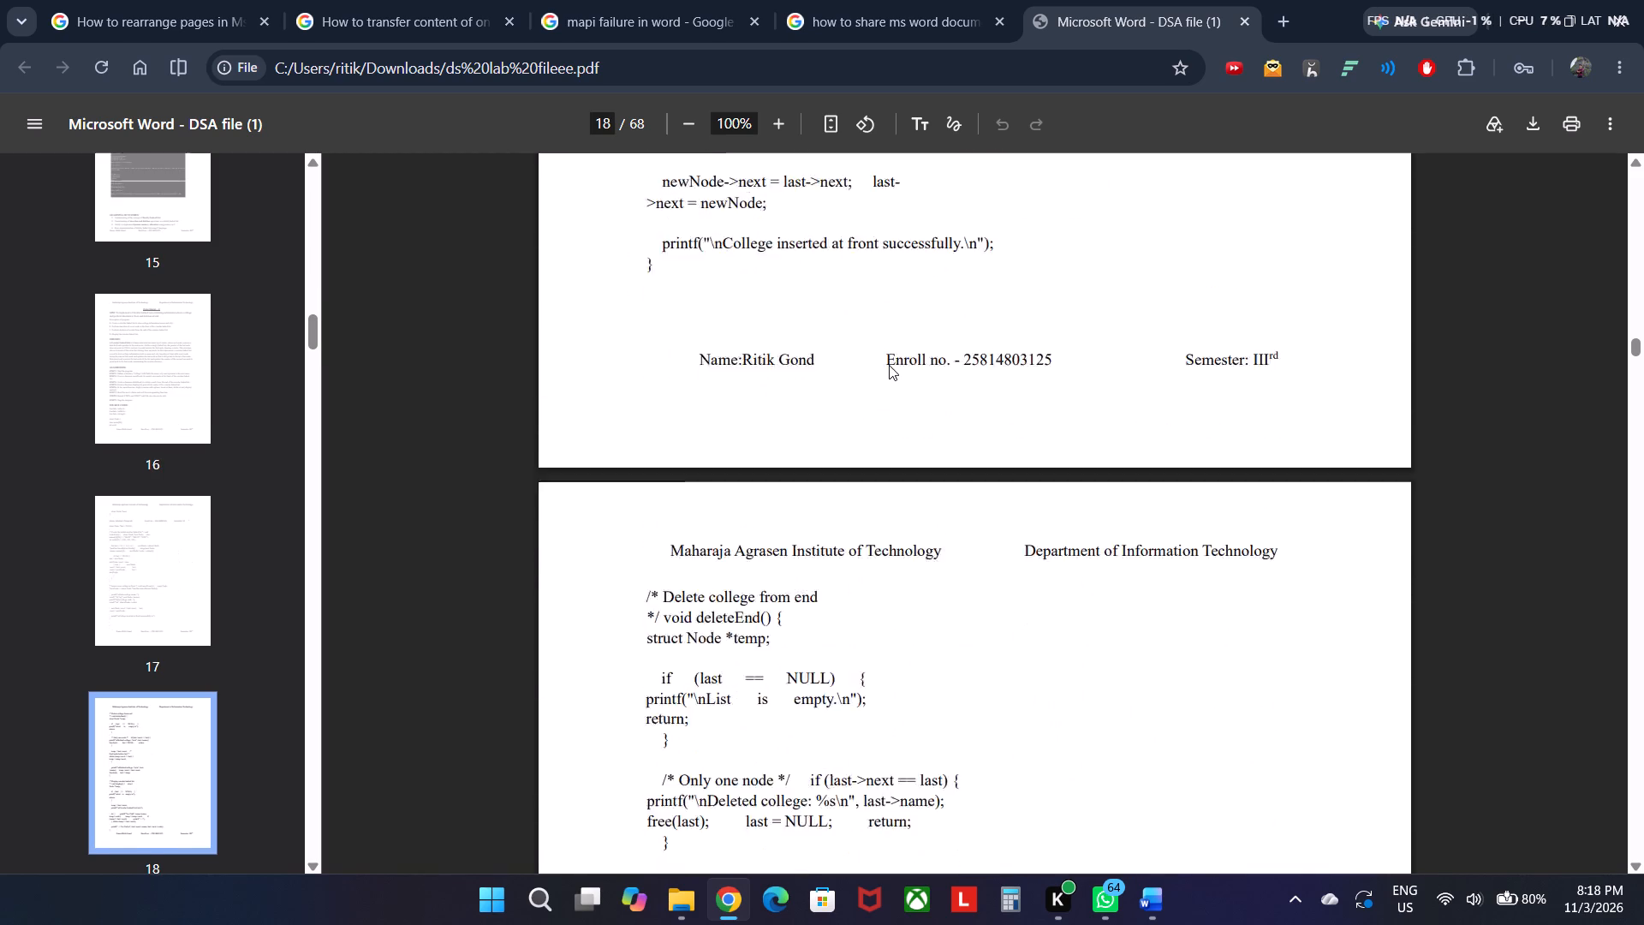
{"action": "scroll", "coordinate": [890, 364], "scroll_direction": "down", "scroll_amount": 11}
{"action": "scroll", "coordinate": [890, 362], "scroll_direction": "down", "scroll_amount": 17}
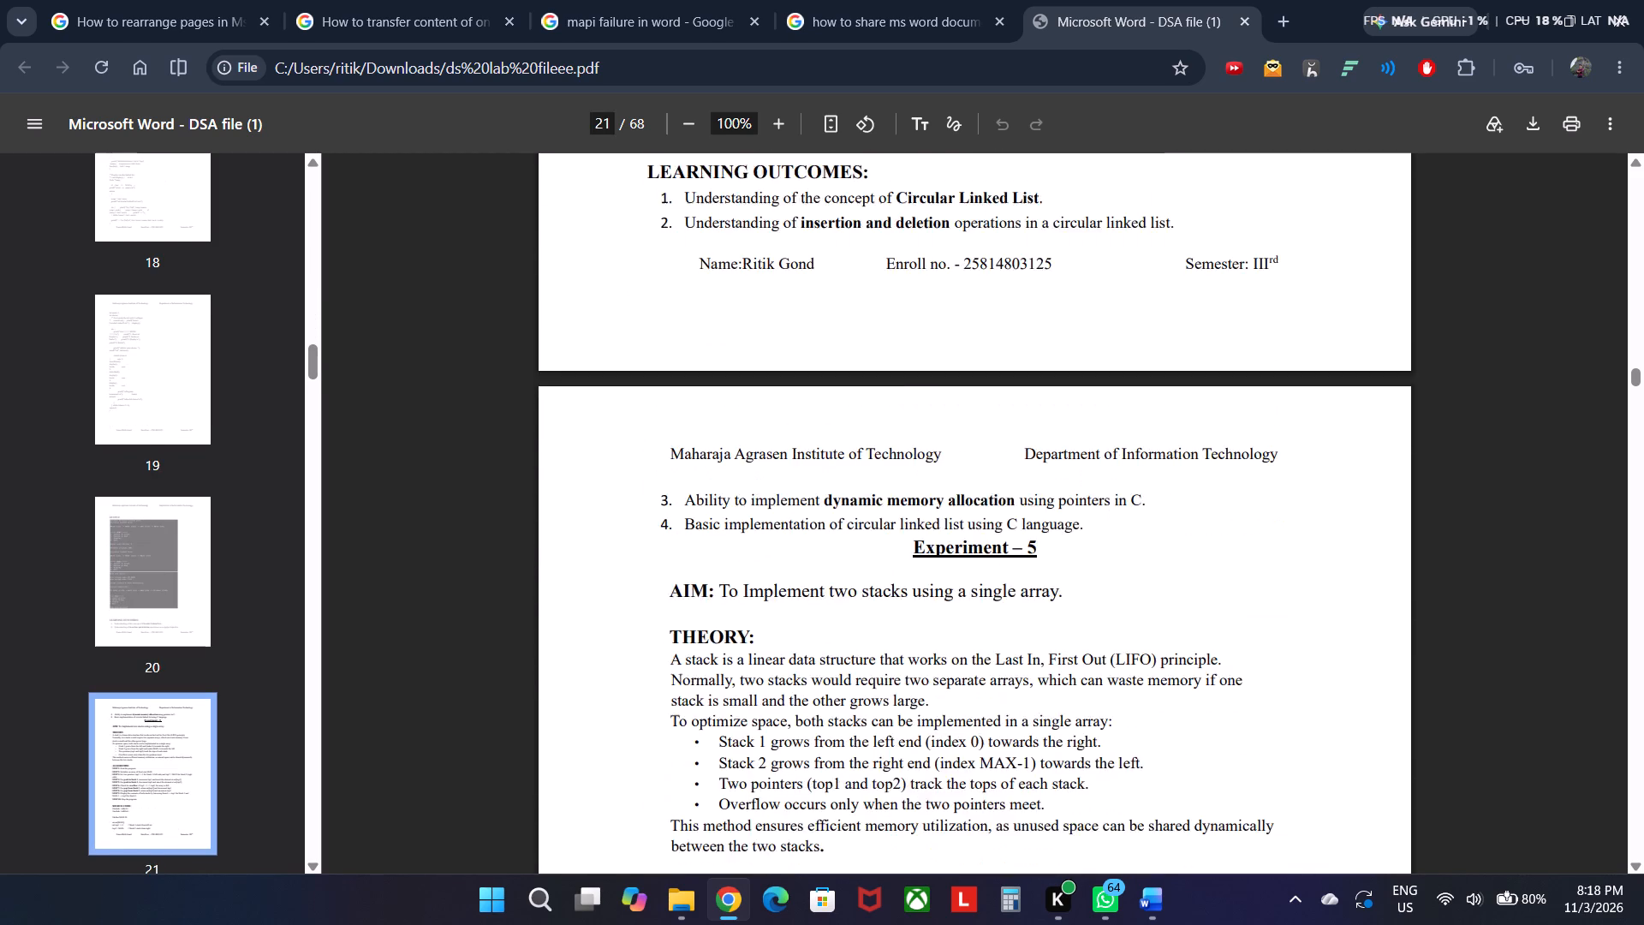
Continue checking the PDF's experiment order and layout from Experiment 5 through Experiment 6 to the start of Experiment 7.
{"action": "scroll", "coordinate": [891, 360], "scroll_direction": "down", "scroll_amount": 5}
{"action": "scroll", "coordinate": [897, 352], "scroll_direction": "up", "scroll_amount": 10}
{"action": "scroll", "coordinate": [900, 349], "scroll_direction": "down", "scroll_amount": 5}
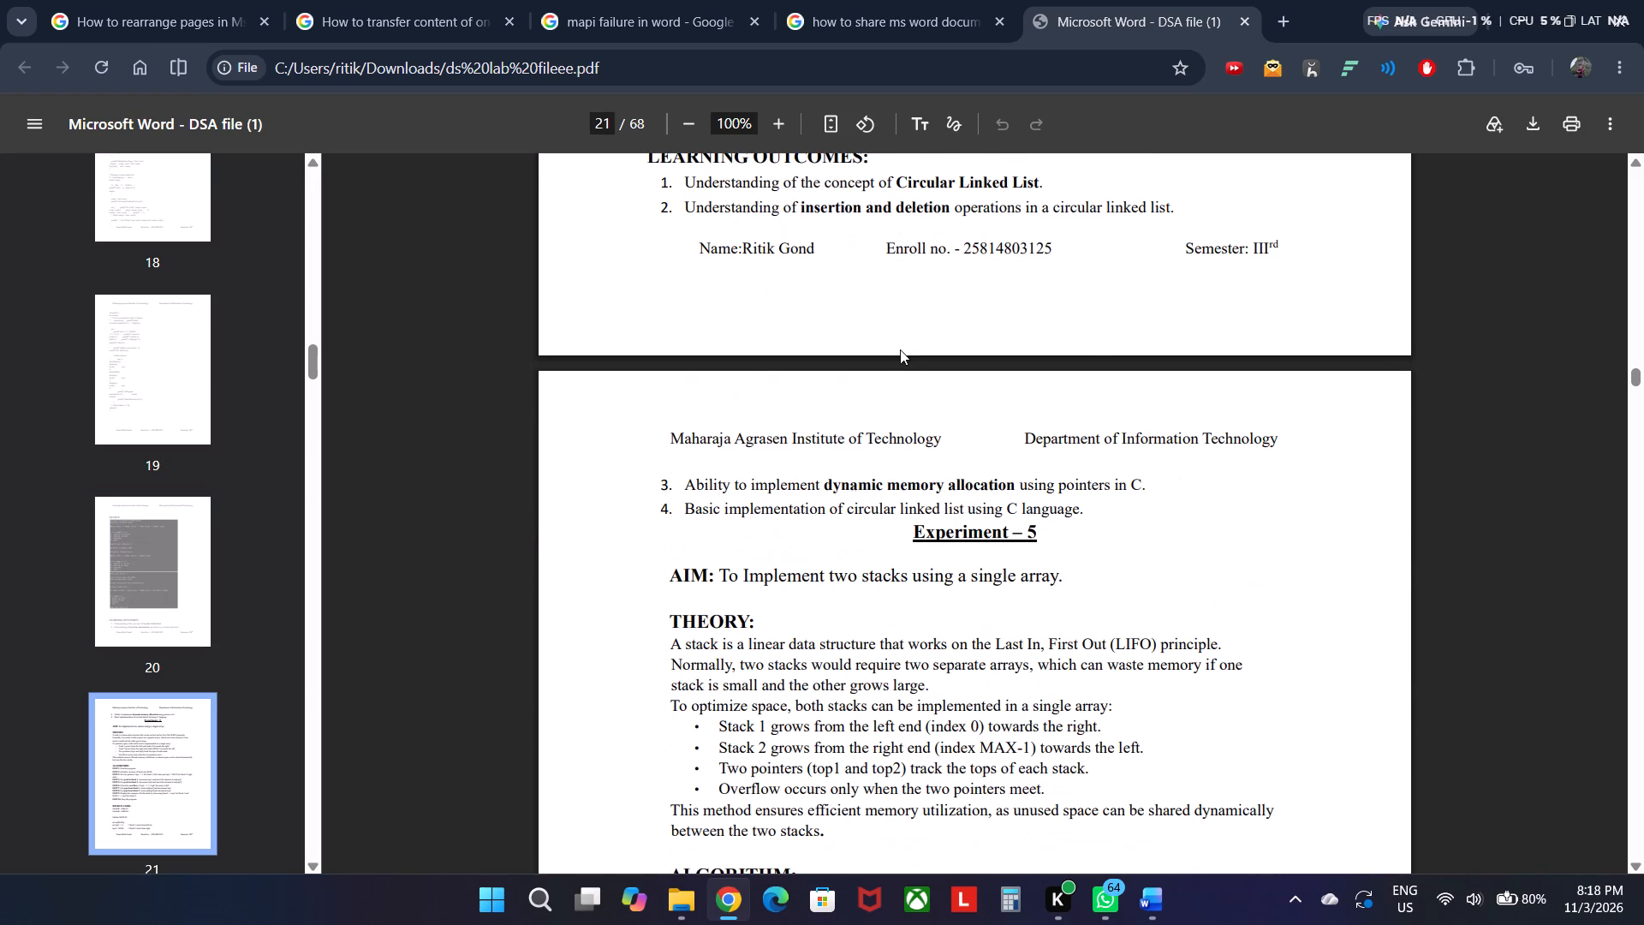
{"action": "scroll", "coordinate": [900, 349], "scroll_direction": "down", "scroll_amount": 10}
{"action": "scroll", "coordinate": [900, 349], "scroll_direction": "down", "scroll_amount": 20}
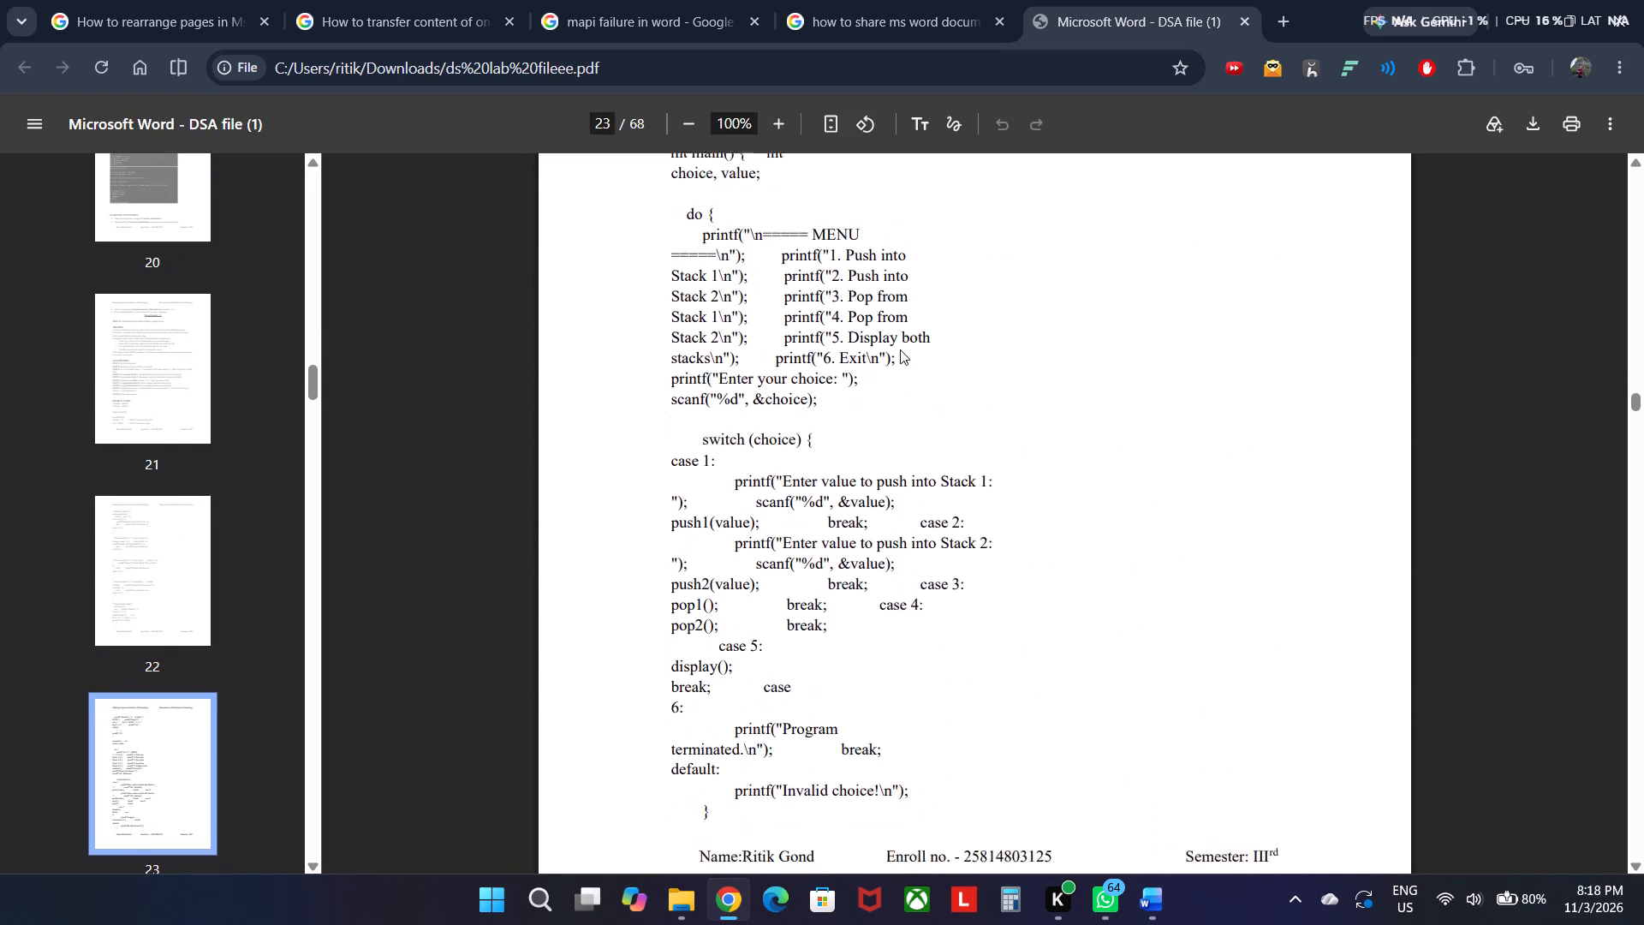
{"action": "scroll", "coordinate": [900, 349], "scroll_direction": "down", "scroll_amount": 17}
{"action": "scroll", "coordinate": [900, 348], "scroll_direction": "down", "scroll_amount": 5}
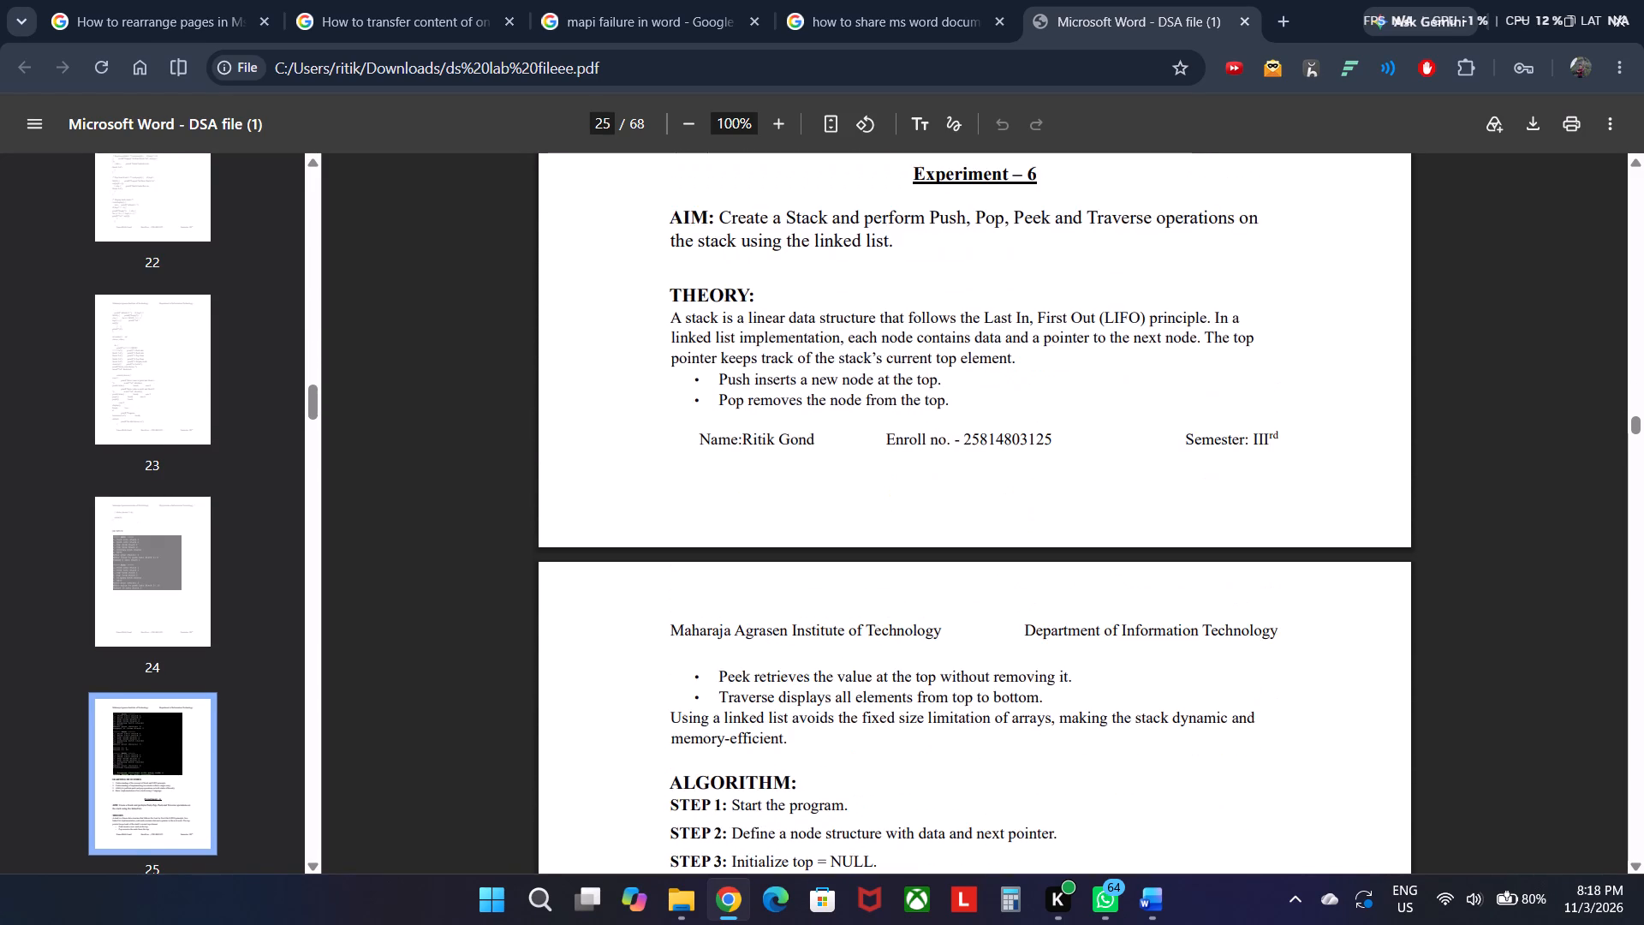
{"action": "scroll", "coordinate": [902, 344], "scroll_direction": "up", "scroll_amount": 5}
{"action": "scroll", "coordinate": [902, 343], "scroll_direction": "down", "scroll_amount": 5}
{"action": "scroll", "coordinate": [902, 343], "scroll_direction": "down", "scroll_amount": 16}
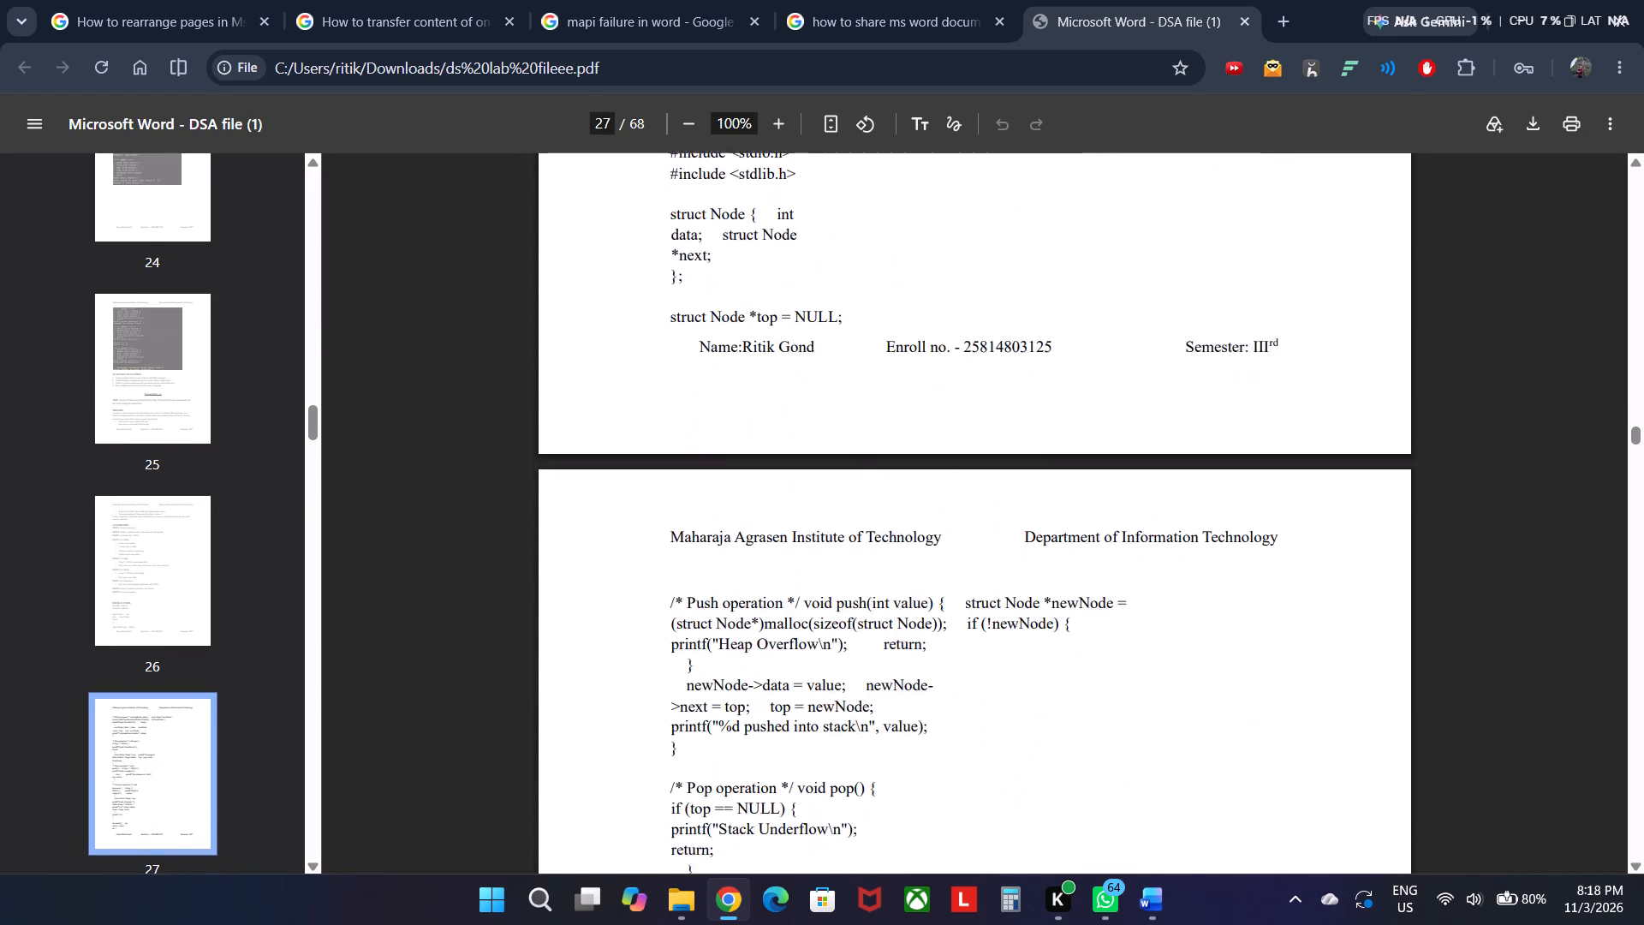
{"action": "scroll", "coordinate": [902, 343], "scroll_direction": "down", "scroll_amount": 20}
{"action": "scroll", "coordinate": [902, 343], "scroll_direction": "down", "scroll_amount": 5}
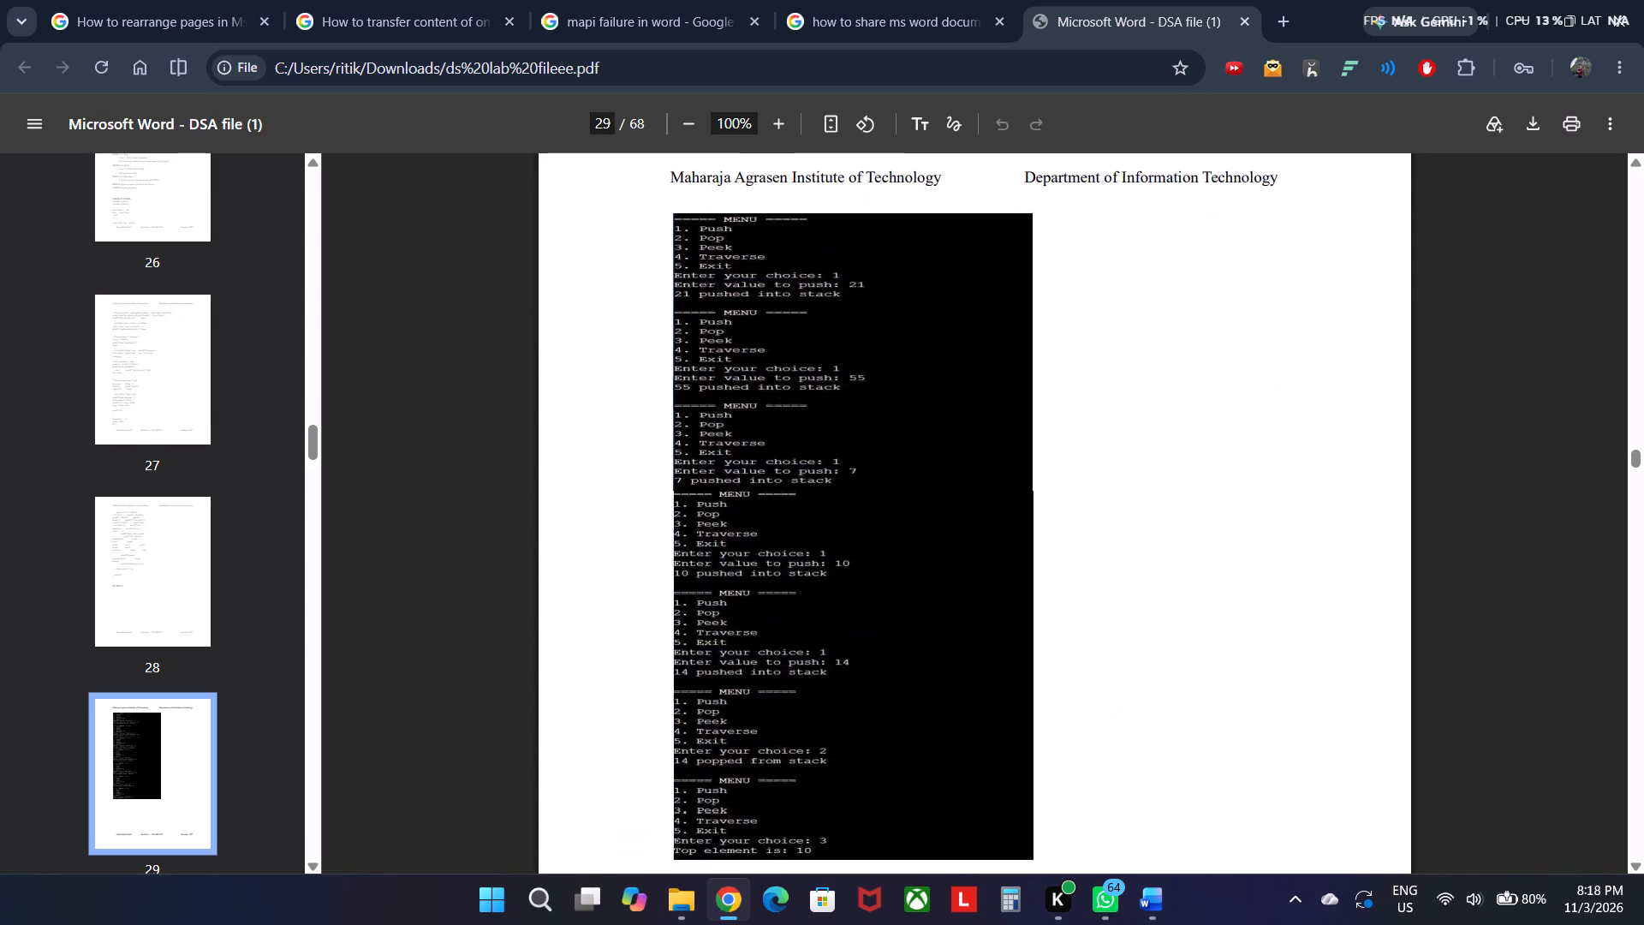
{"action": "scroll", "coordinate": [902, 343], "scroll_direction": "down", "scroll_amount": 11}
{"action": "scroll", "coordinate": [904, 340], "scroll_direction": "up", "scroll_amount": 3}
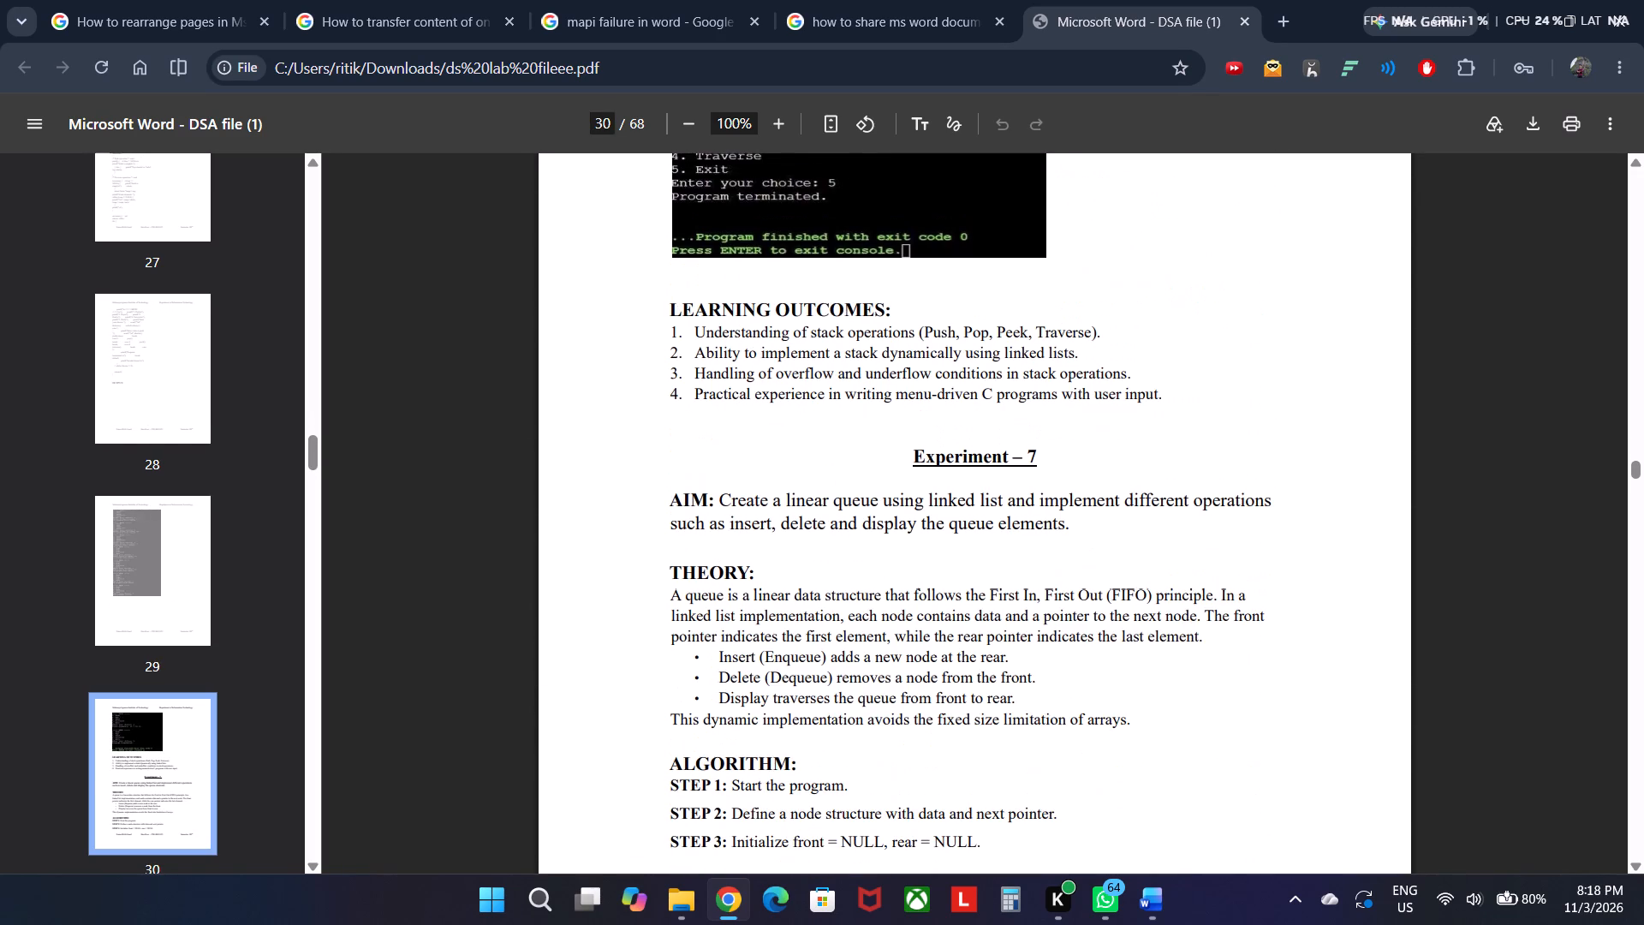